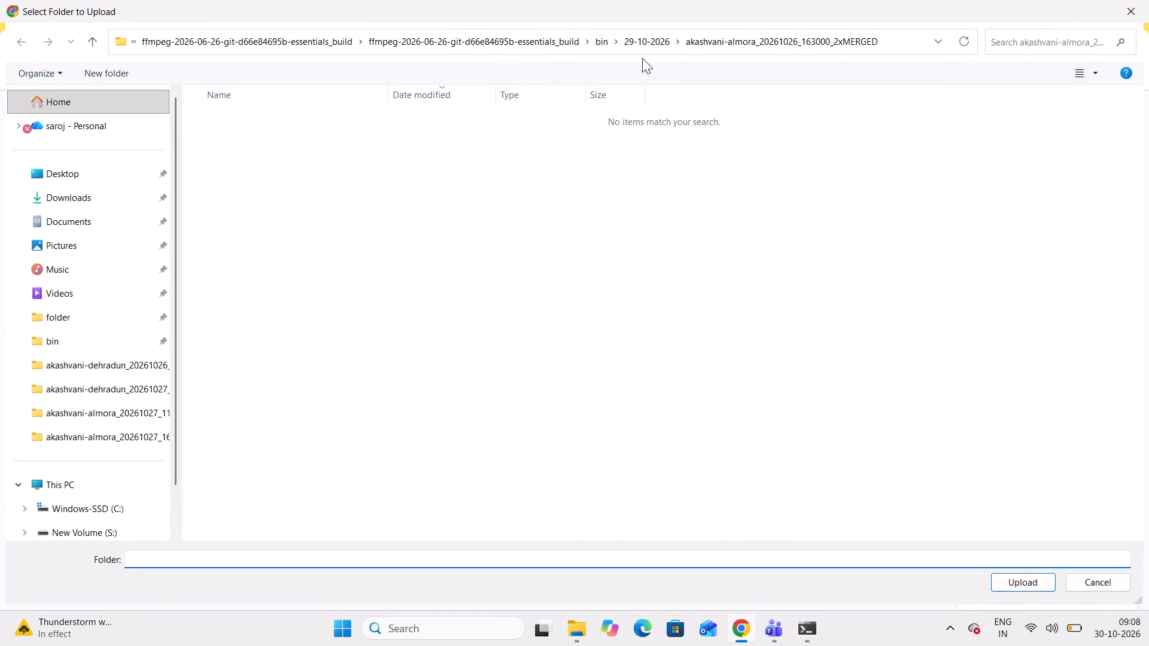
# Upload the folder akashvani-almora_20261027_110000_2xMERGED from the local 29-10-2026 folder into the Songs-30-10-2026 Drive folder.
pyautogui.click(651, 42)
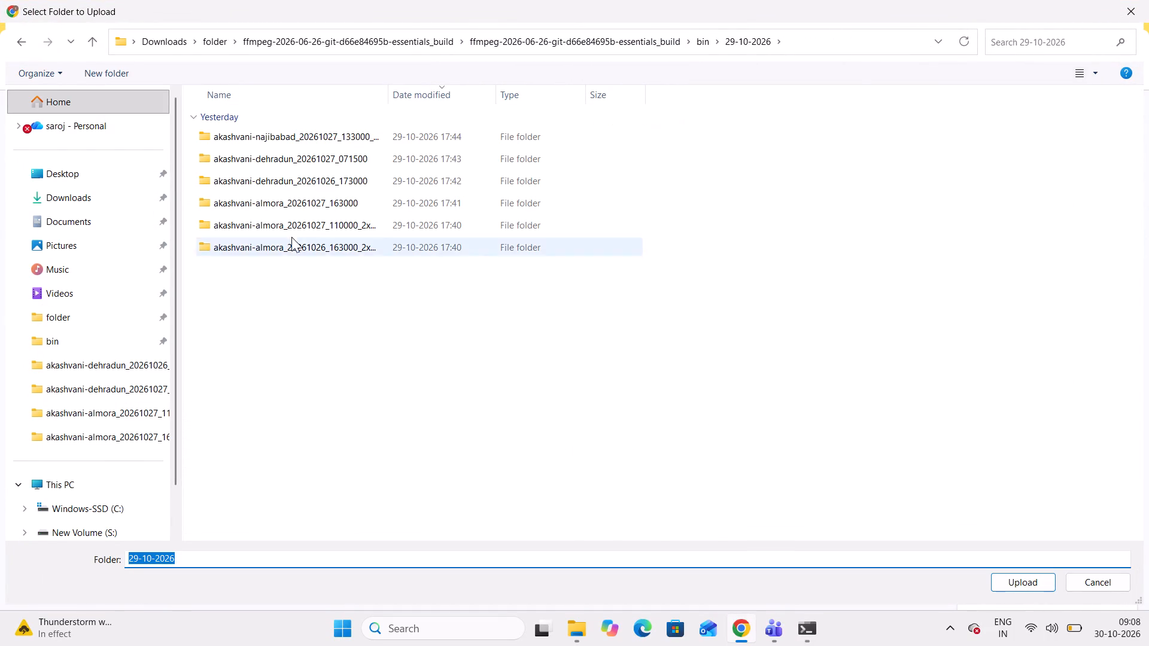
pyautogui.click(308, 224)
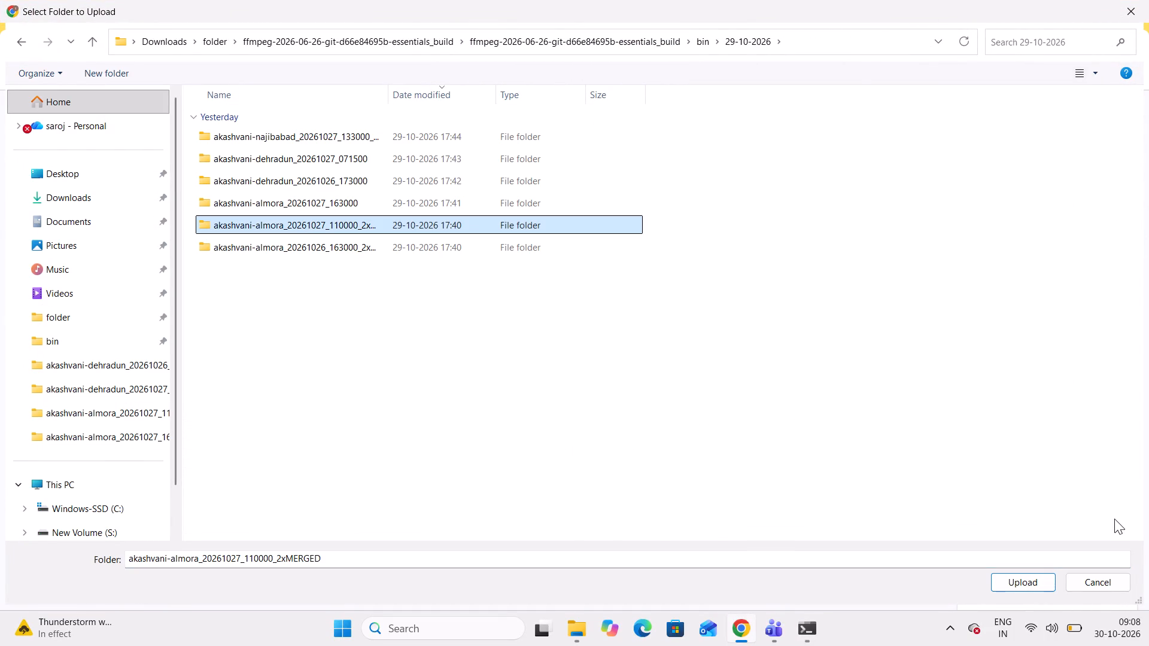
pyautogui.click(1031, 581)
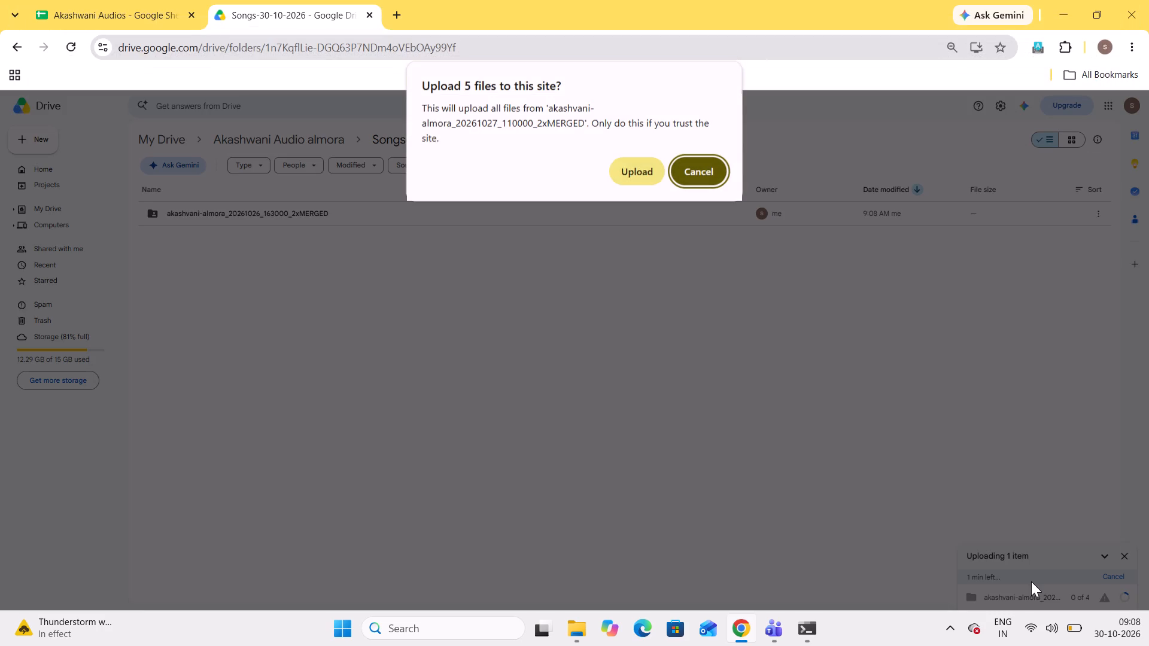
pyautogui.click(646, 176)
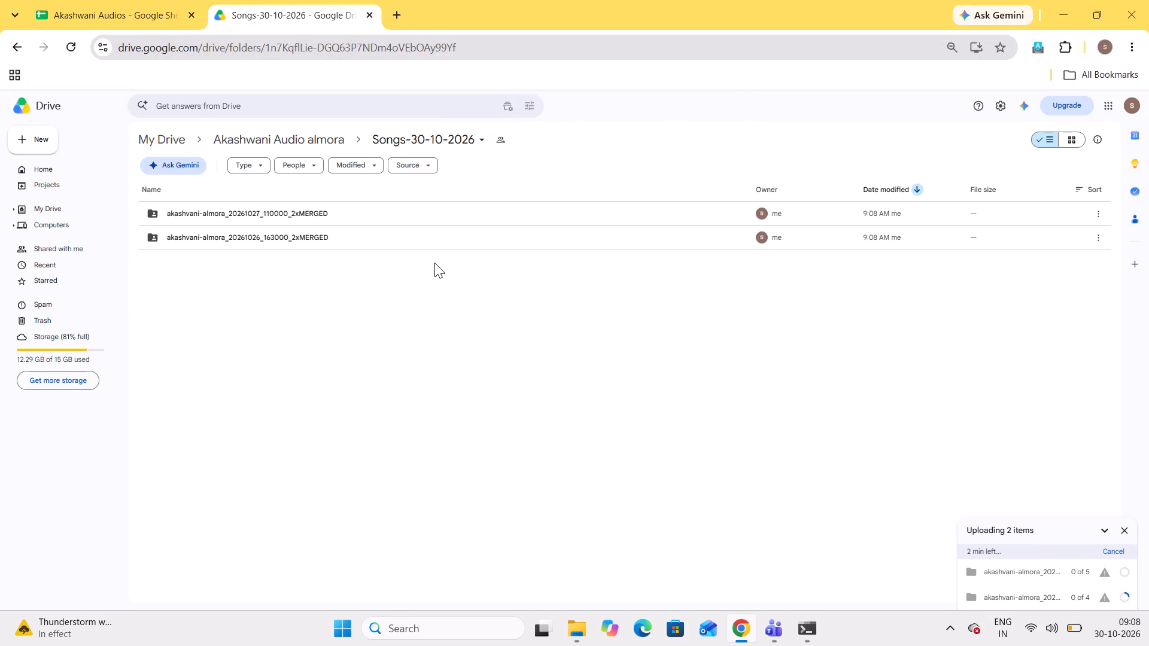
# Upload the folder akashvani-almora_20261027_163000 from the local 29-10-2026 folder into the Songs-30-10-2026 Drive folder.
pyautogui.rightClick(434, 263)
pyautogui.click(462, 321)
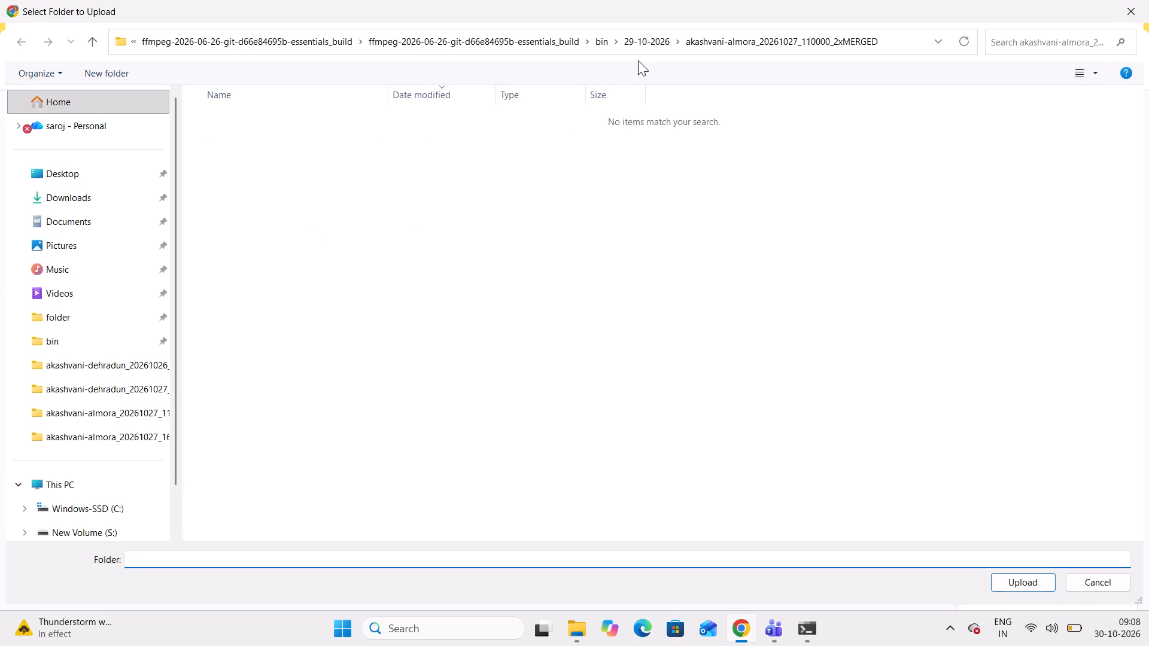
pyautogui.click(643, 36)
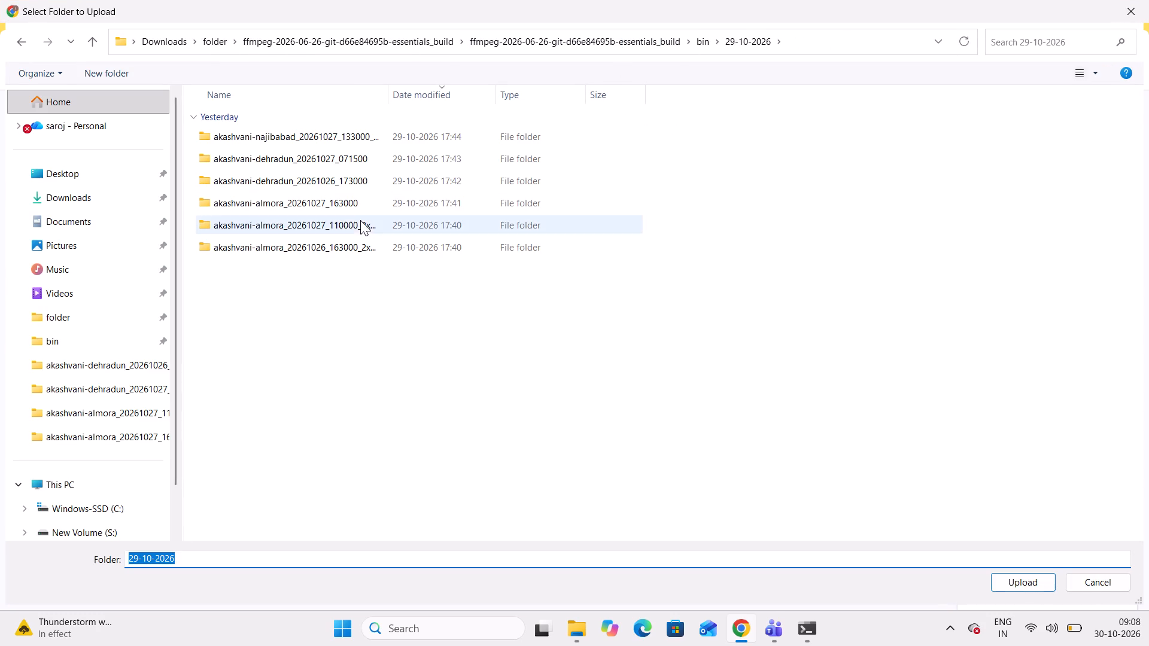
pyautogui.click(363, 207)
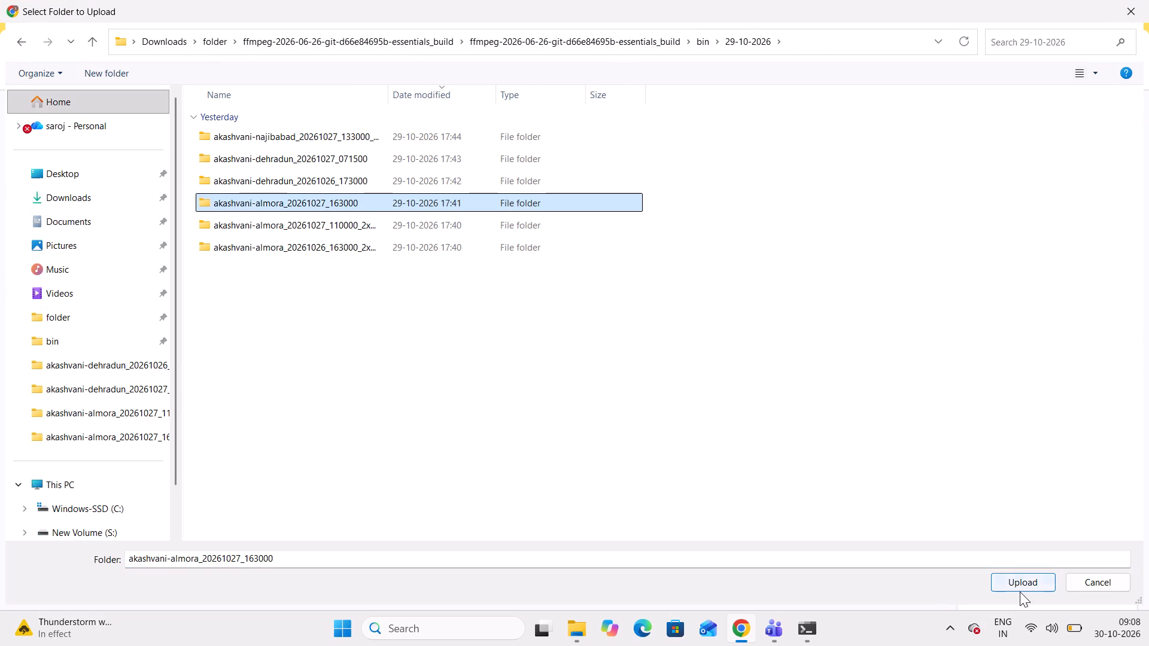
pyautogui.click(1020, 586)
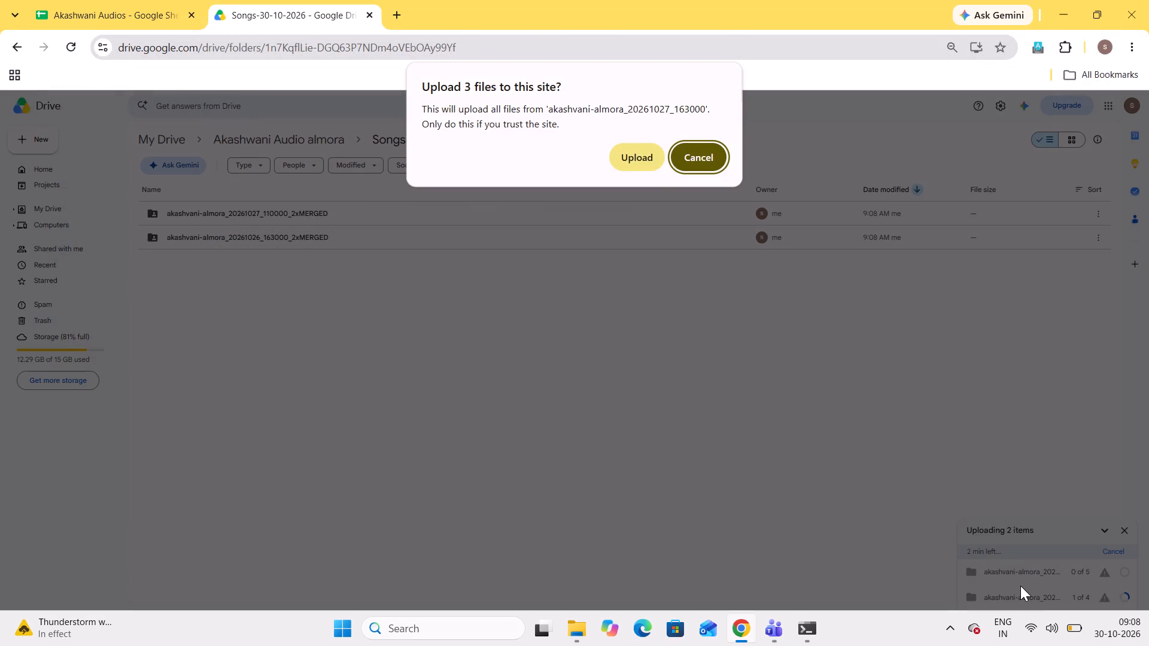
pyautogui.click(643, 160)
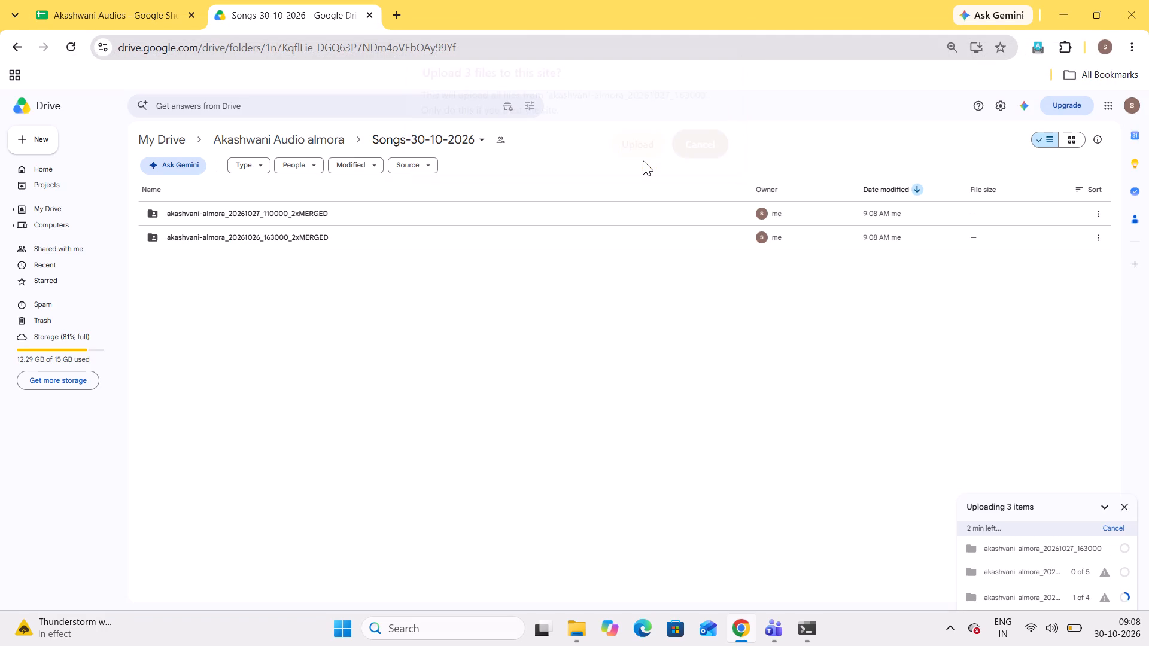
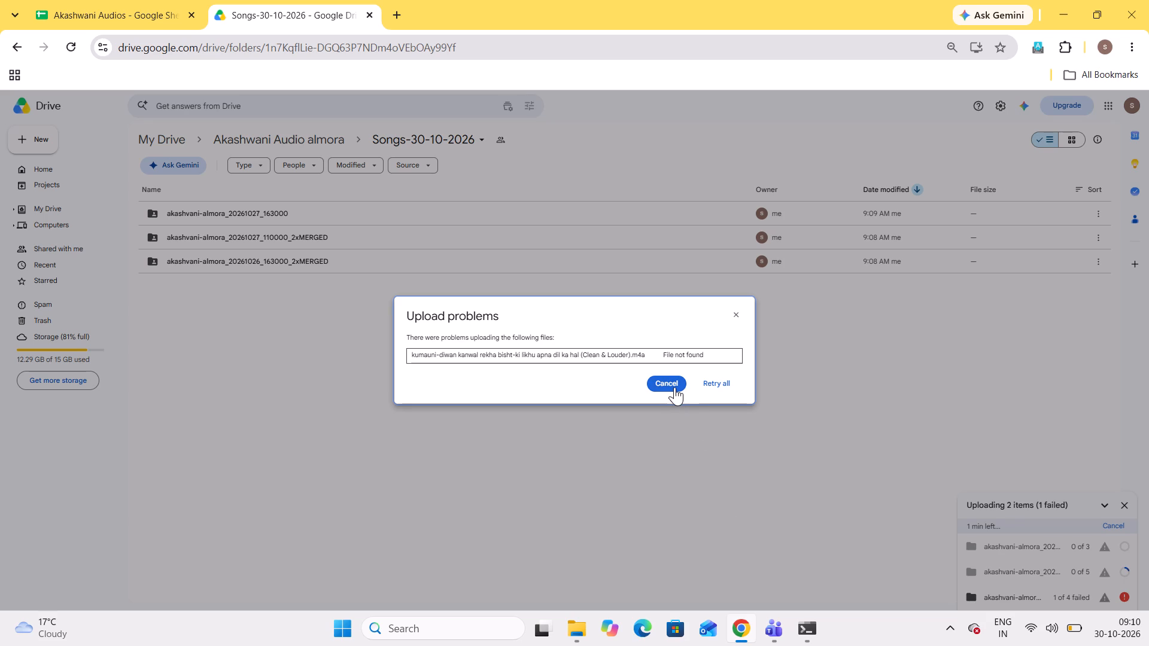
# Copy the name of kumauni-diwan kanwal rekha bisht-ki likhu apna dil ka hal (Clean & Louder).m4a and upload the file into Drive folder akashvani-almora_20261026_163000_2xMERGED.
pyautogui.click(674, 387)
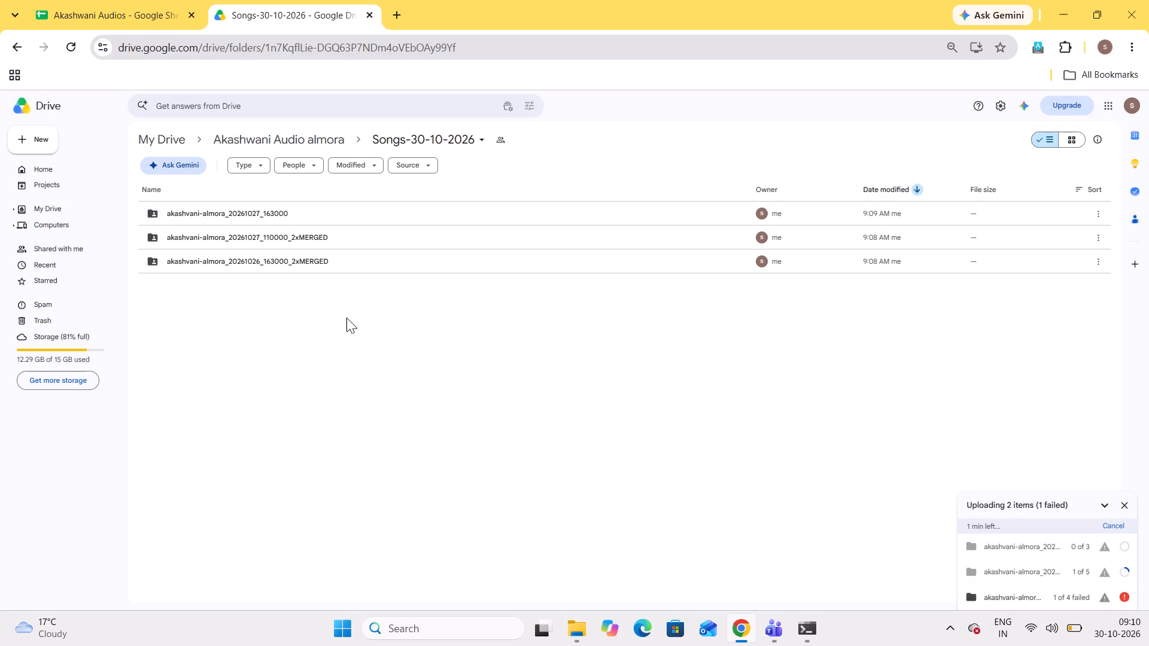
pyautogui.tripleClick(219, 259)
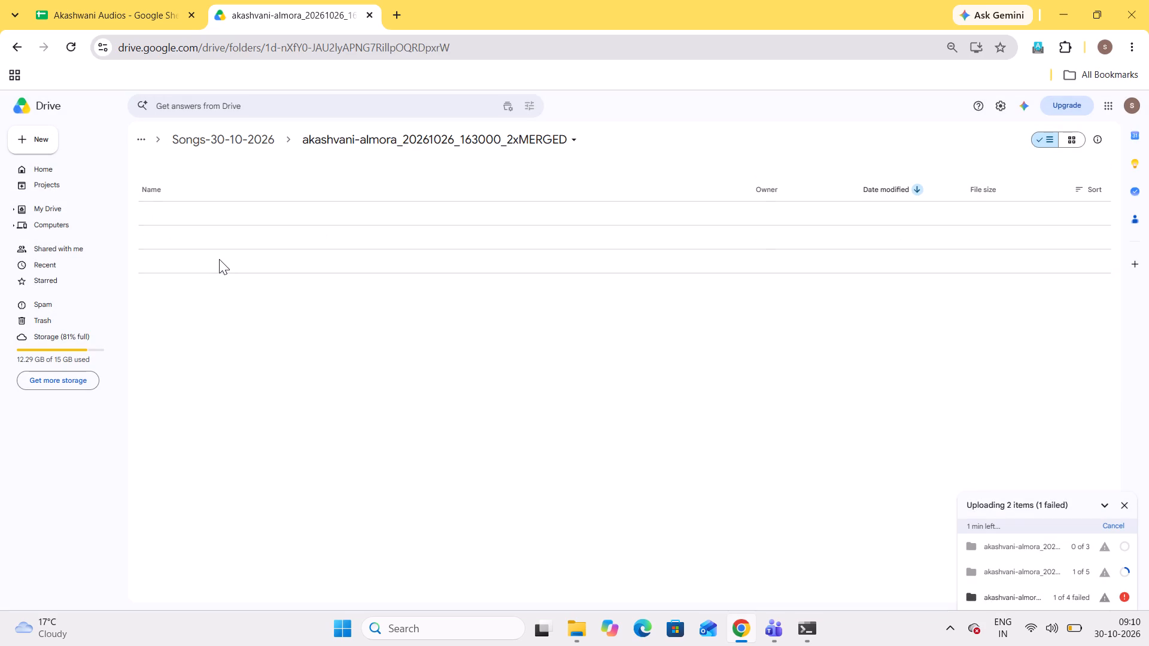
pyautogui.rightClick(250, 307)
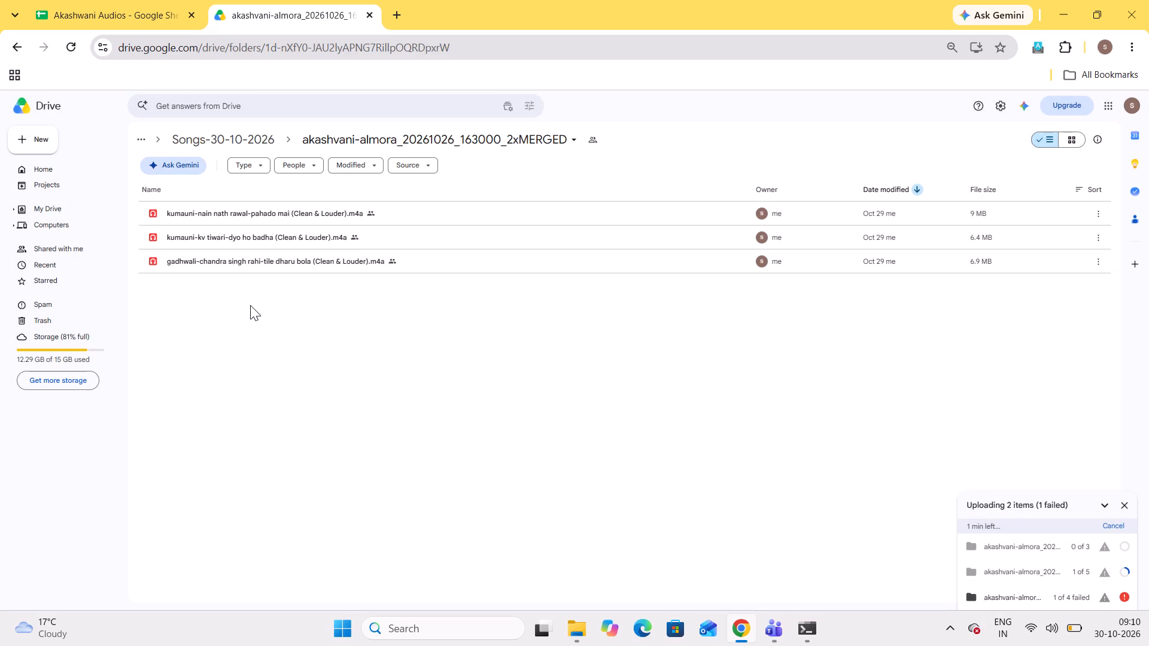
pyautogui.click(280, 336)
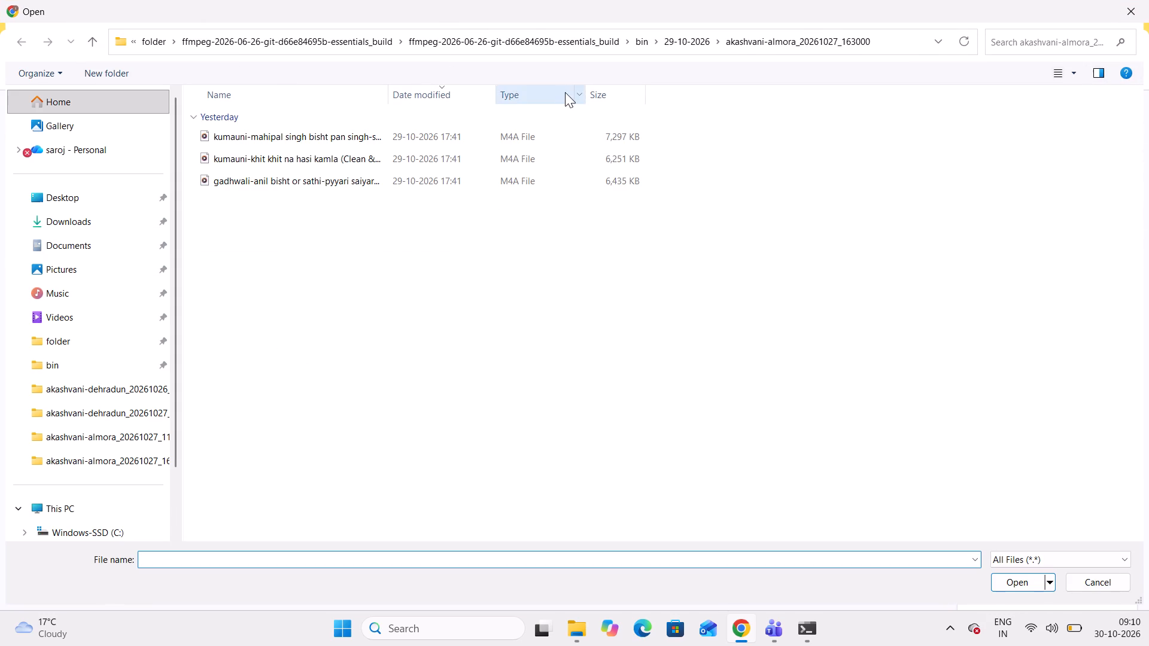
pyautogui.click(697, 42)
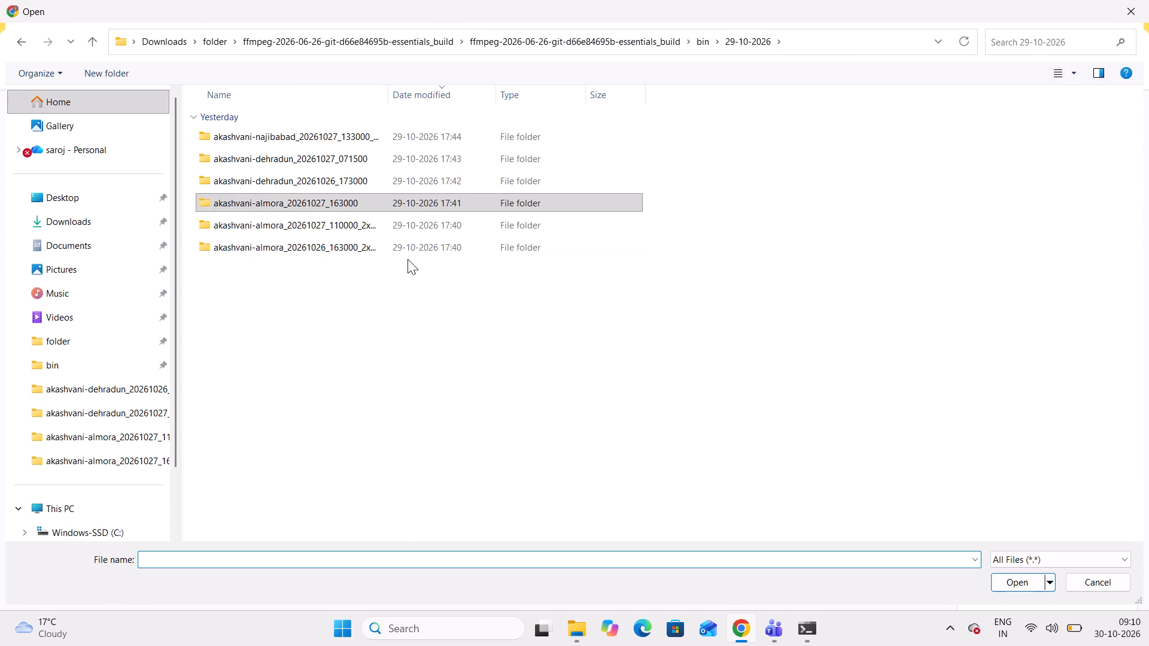
pyautogui.doubleClick(411, 254)
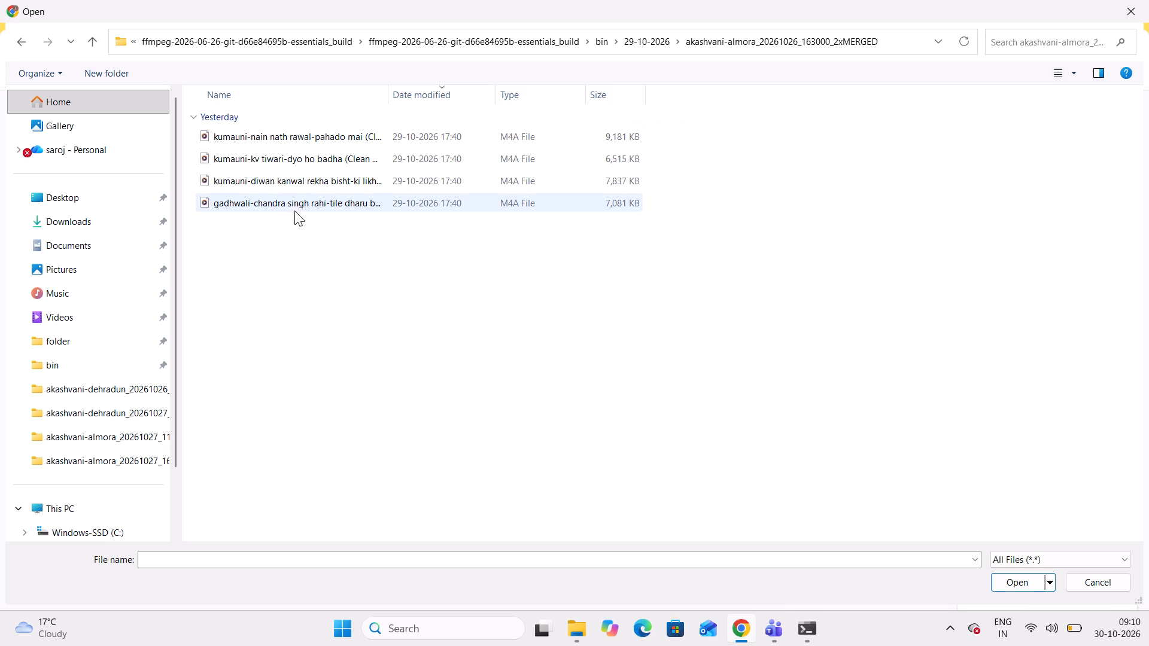
pyautogui.click(321, 185)
pyautogui.click(321, 185)
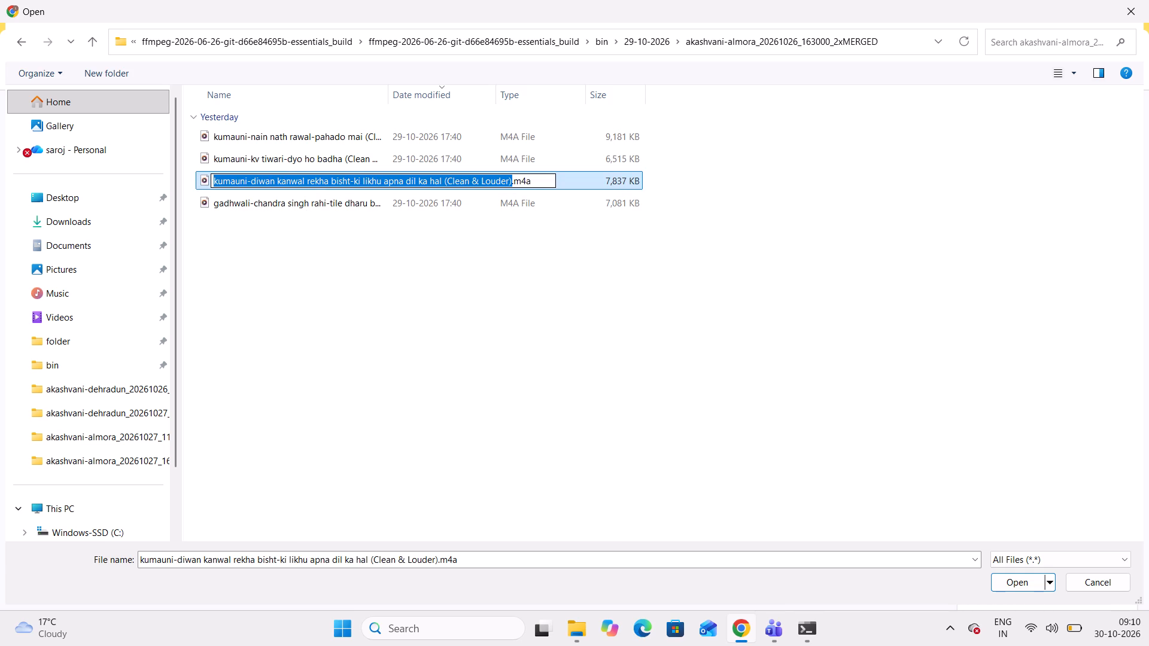
pyautogui.hotkey('ctrl', 'c')
pyautogui.click(1023, 575)
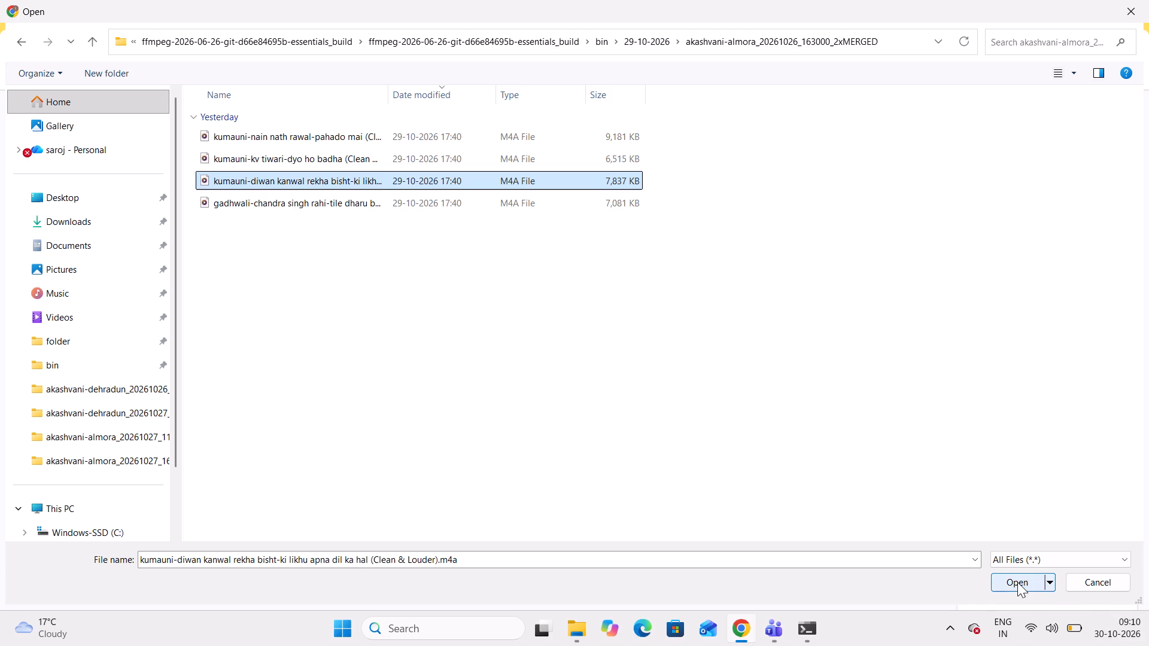
pyautogui.click(1017, 582)
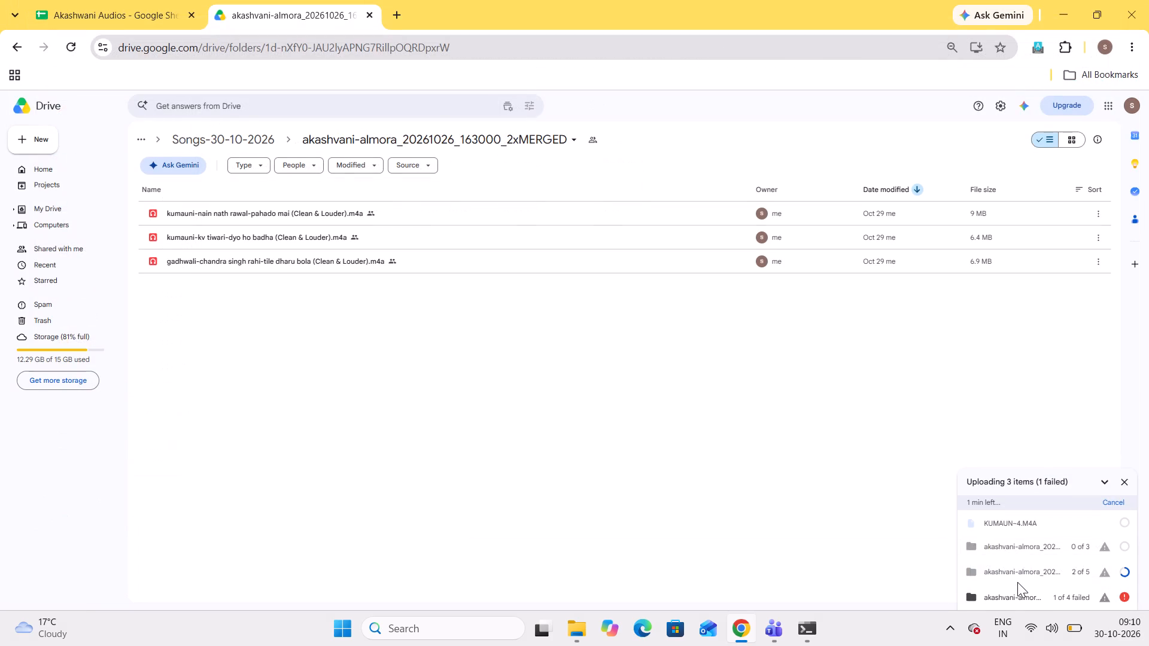
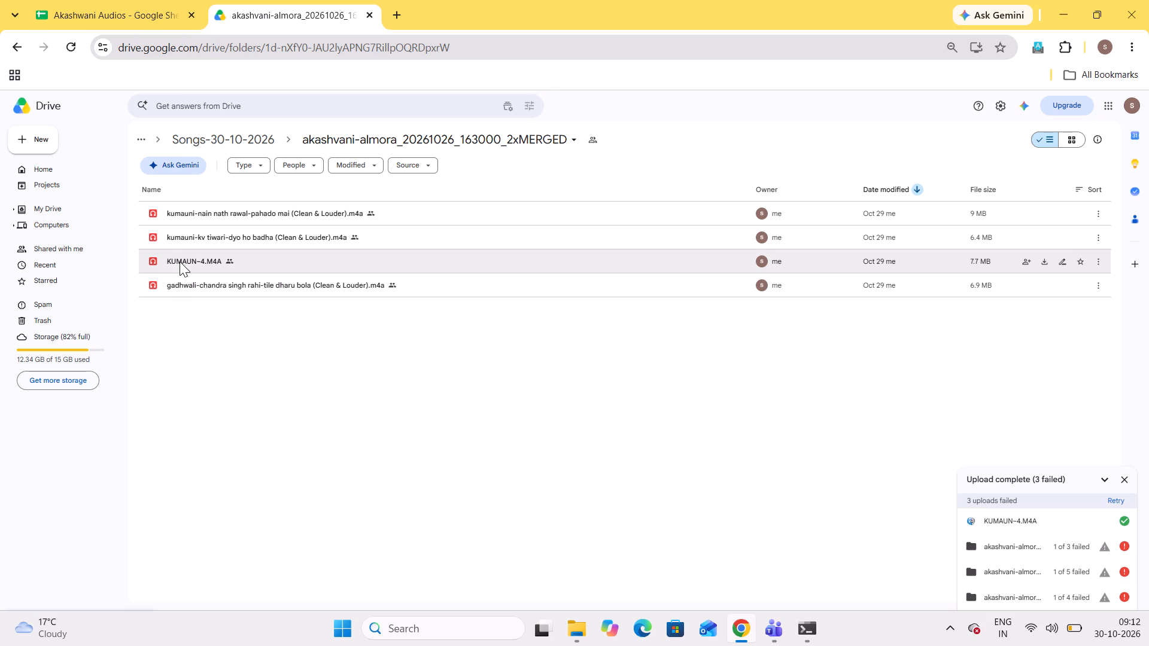
# Rename KUMAUN~4.M4A to kumauni-diwan kanwal rekha bisht-ki likhu apna dil ka hal (Clean & Louder).M4A using the copied name.
pyautogui.rightClick(412, 254)
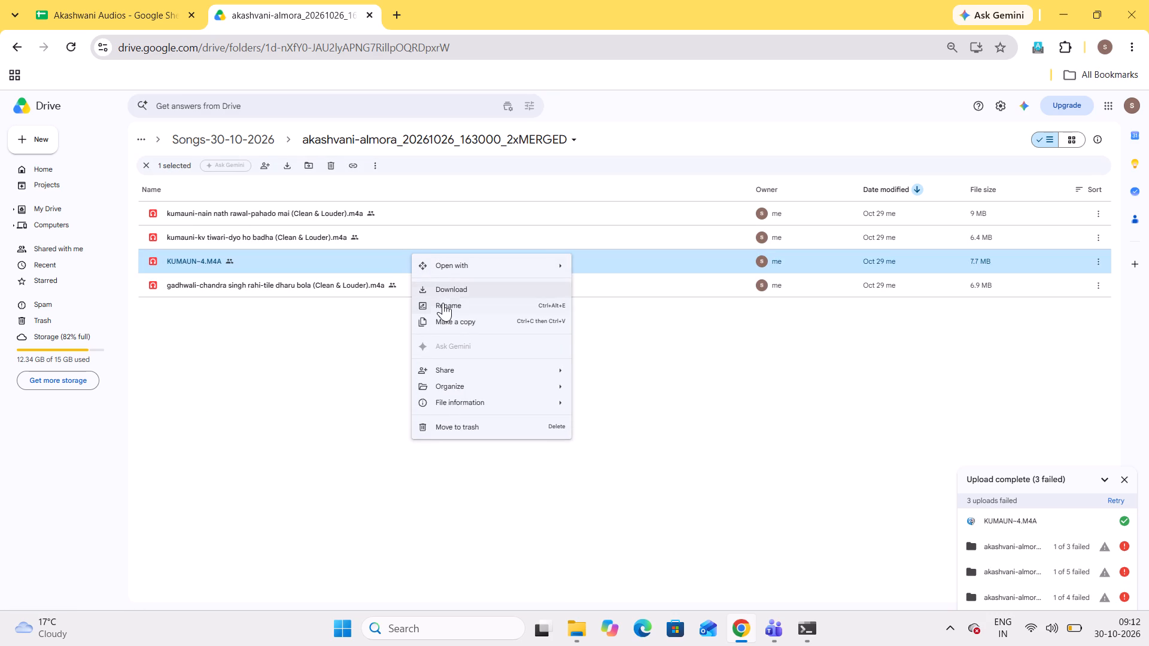
pyautogui.click(443, 304)
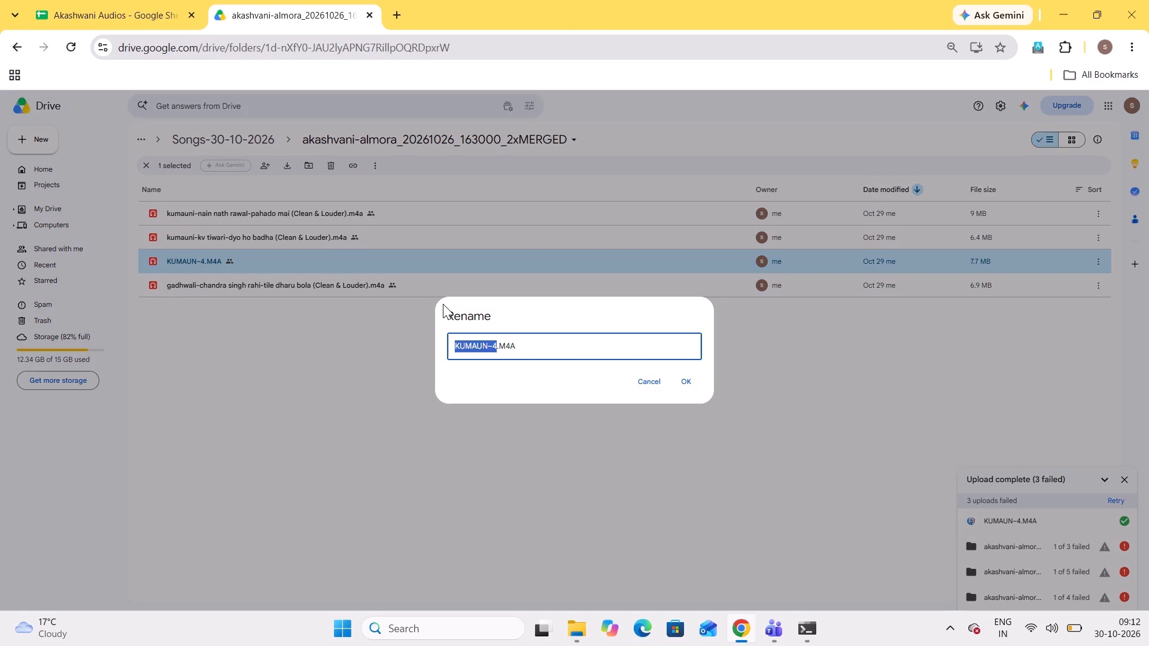
pyautogui.hotkey('ctrl', 'v')
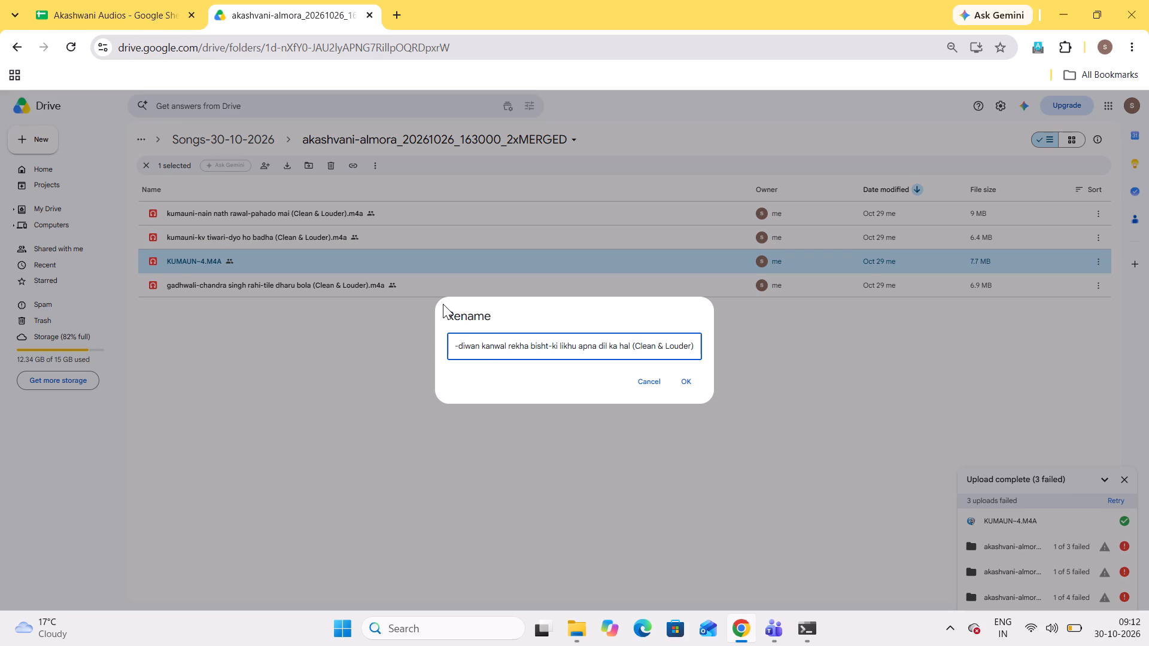
pyautogui.press('Return')
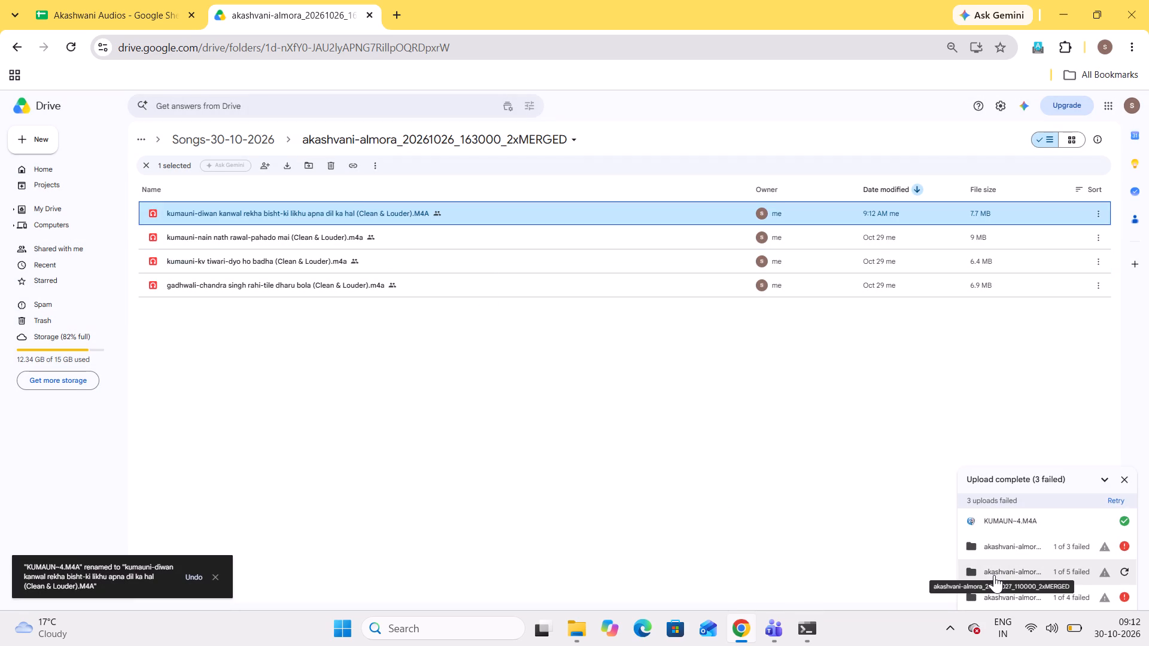
# Check which file failed to upload for folder akashvani-almora_20261027_110000_2xMERGED, without retrying it.
pyautogui.click(994, 575)
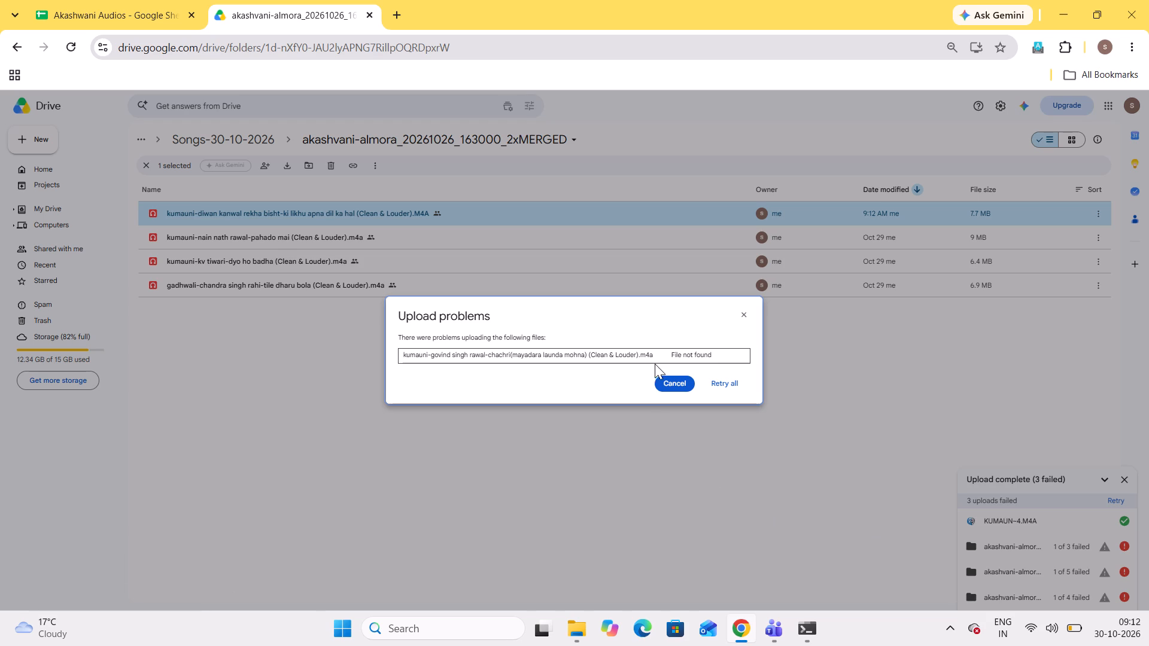
pyautogui.click(683, 386)
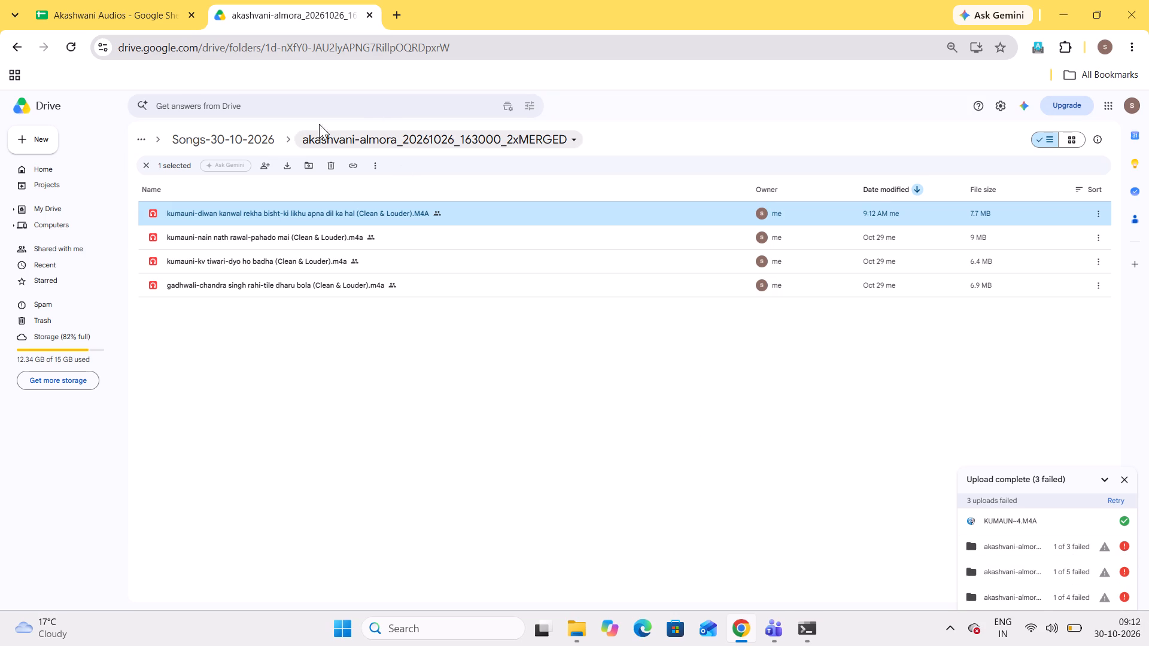
# In Drive folder akashvani-almora_20261027_110000_2xMERGED, upload kumauni-govind singh rawal-chachri(mayadara launda mohna) (Clean & Louder).m4a from the matching local folder, copying its name first.
pyautogui.click(235, 141)
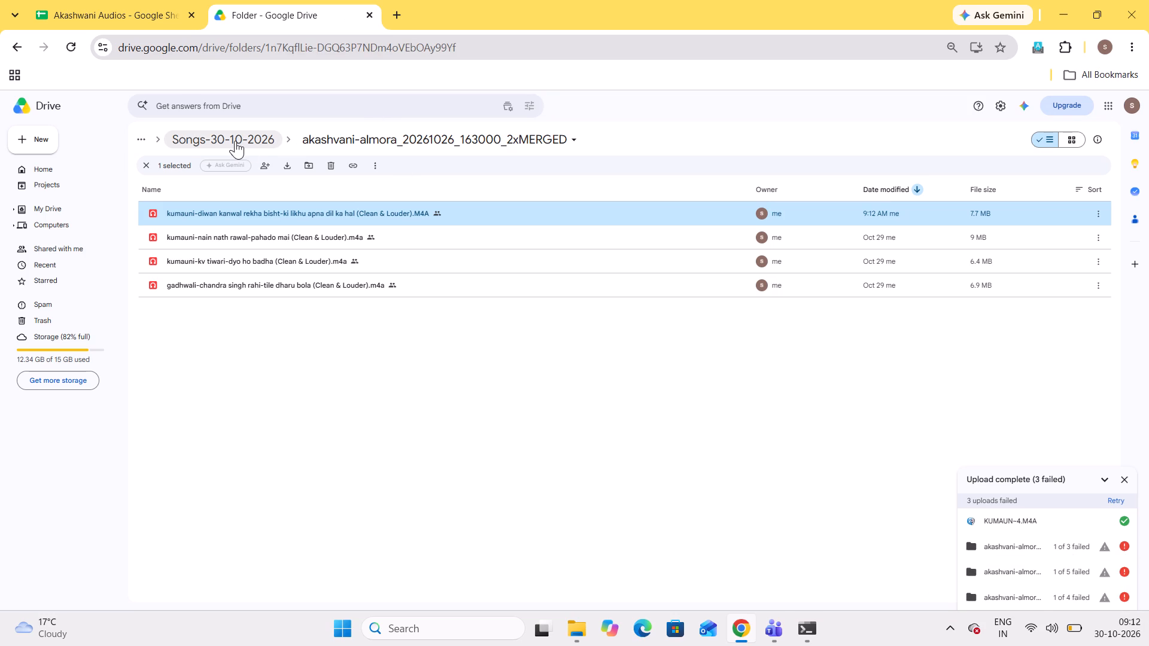
pyautogui.doubleClick(294, 231)
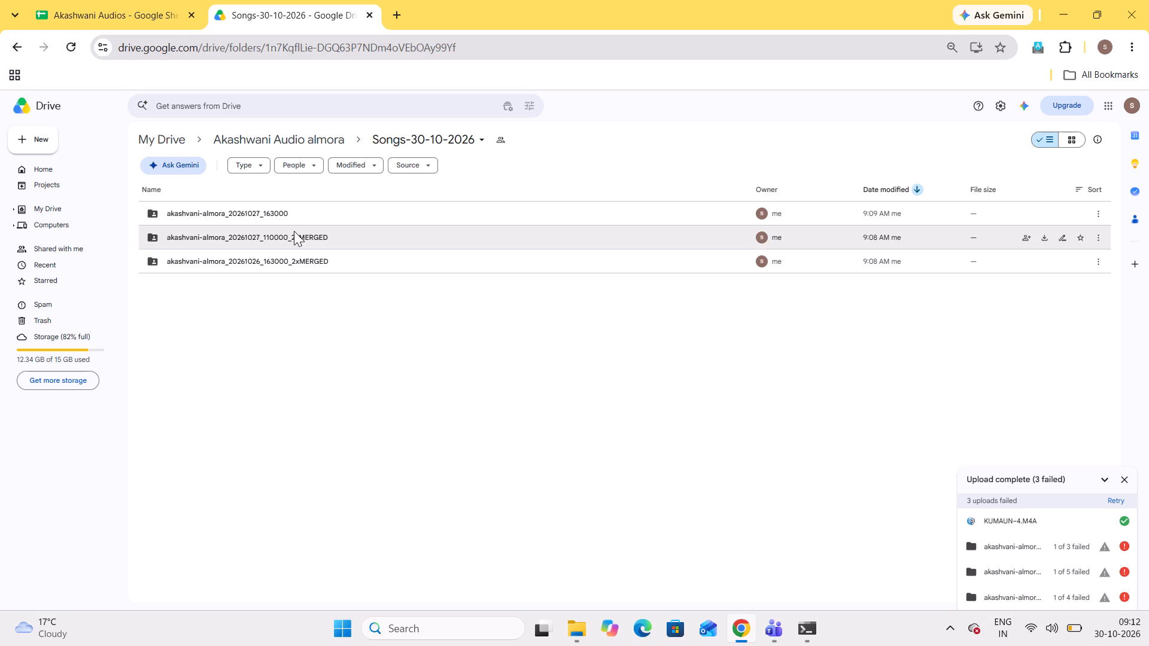
pyautogui.rightClick(401, 447)
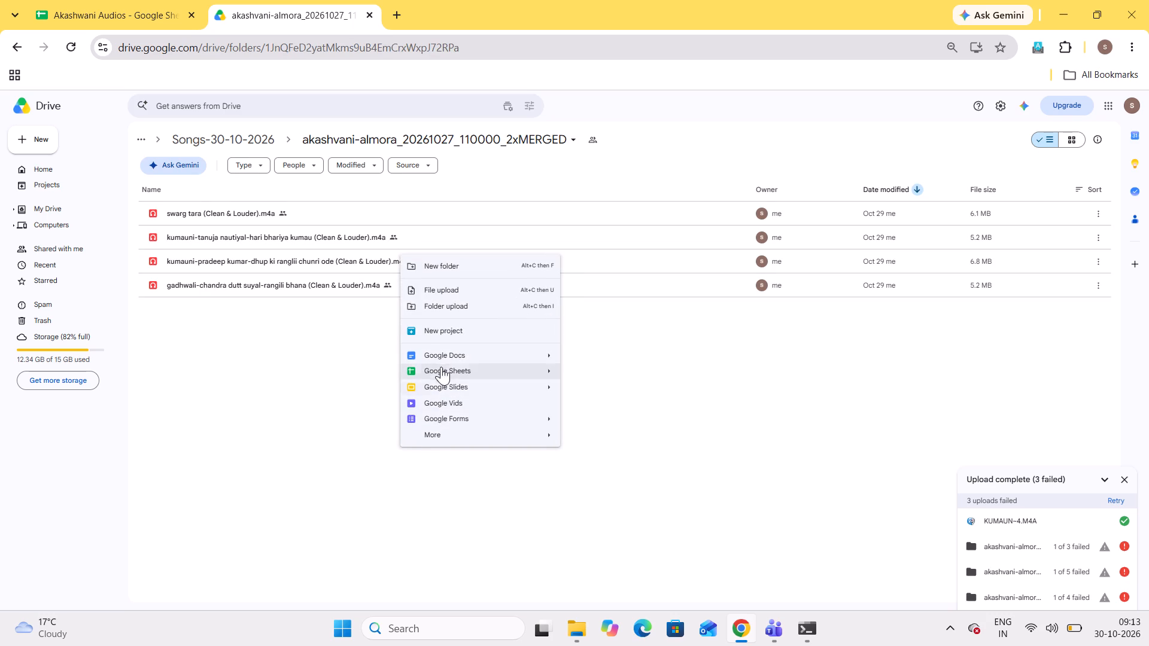
pyautogui.click(460, 292)
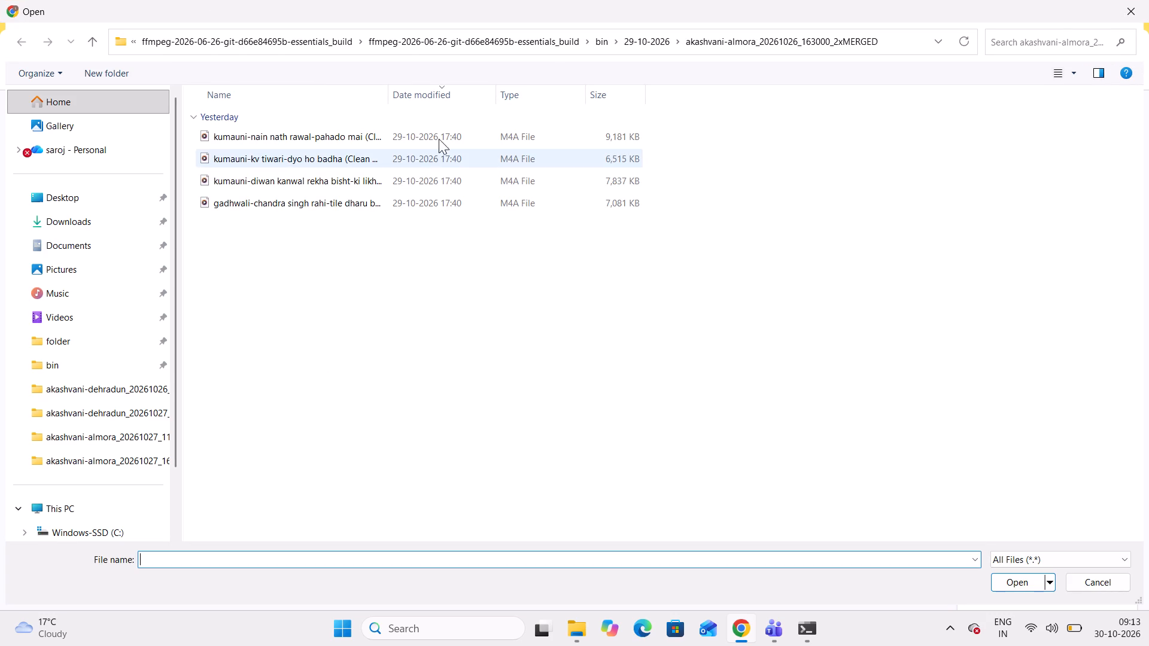
pyautogui.click(628, 41)
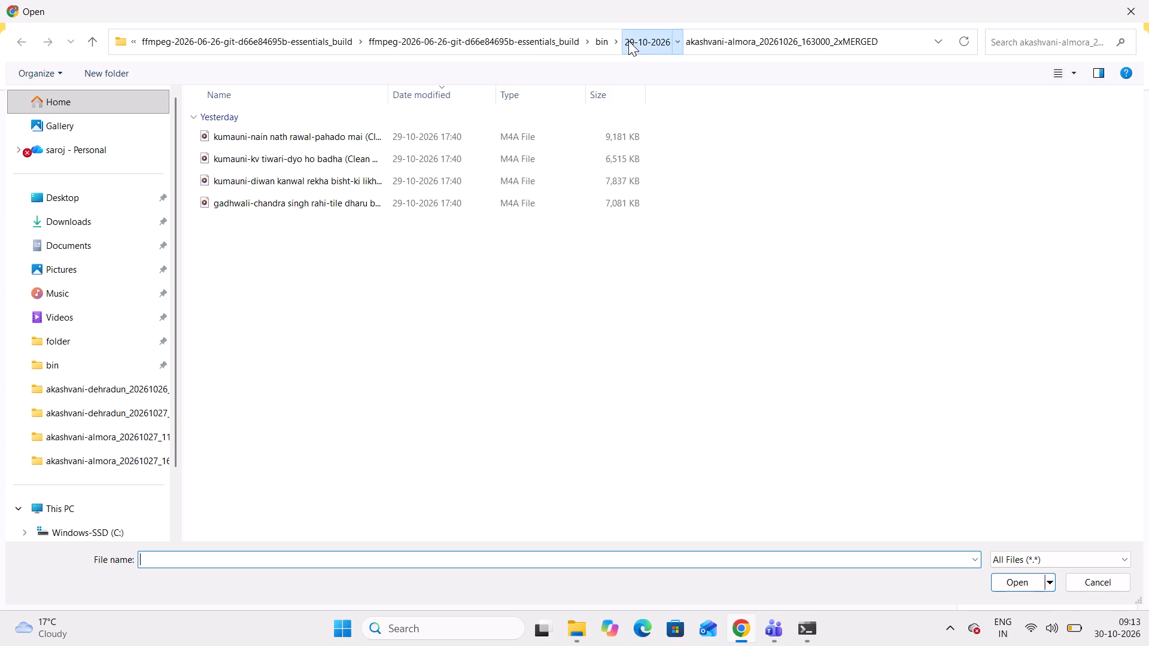
pyautogui.doubleClick(328, 220)
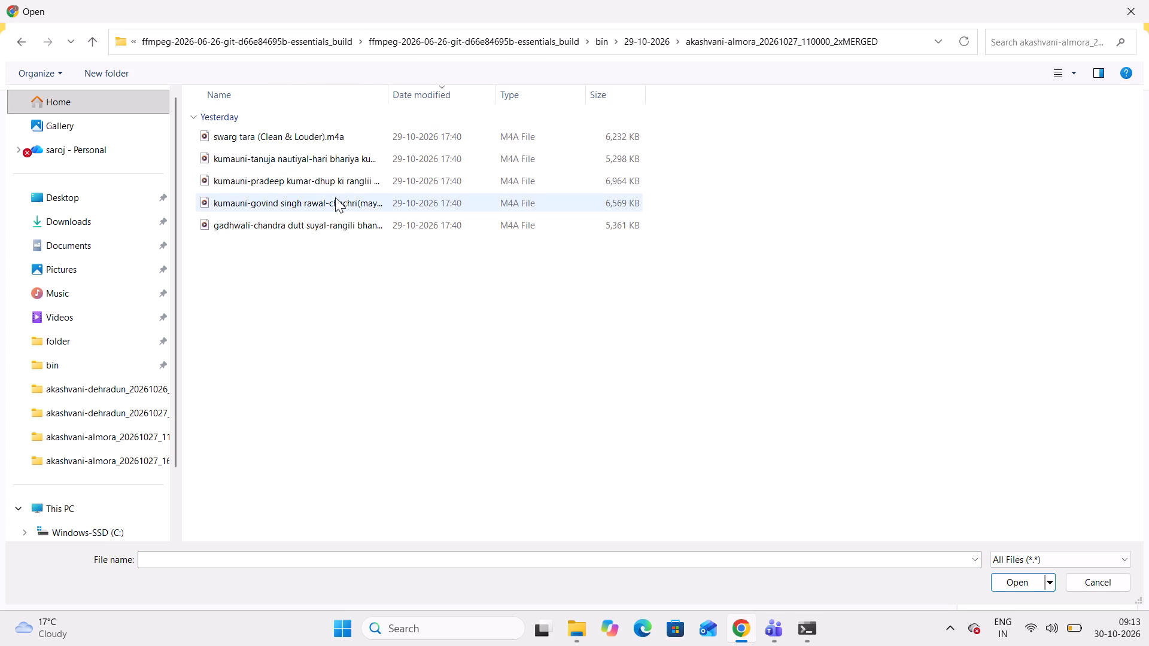
pyautogui.click(335, 197)
pyautogui.click(335, 197)
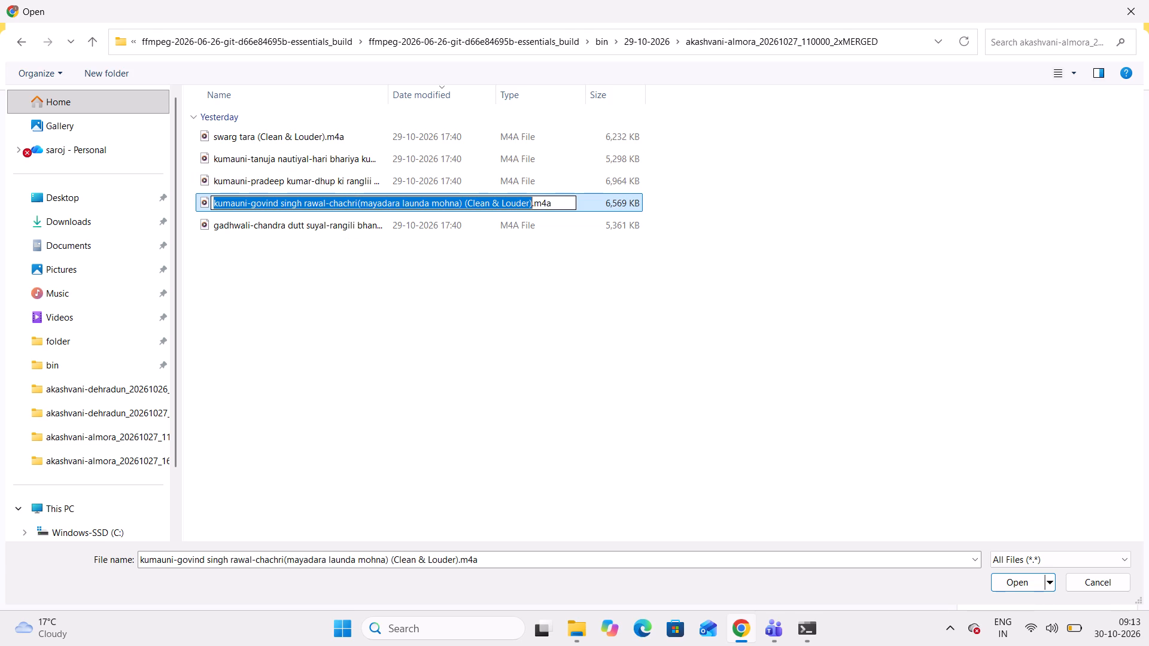
pyautogui.hotkey('ctrl', 'c')
pyautogui.click(1013, 581)
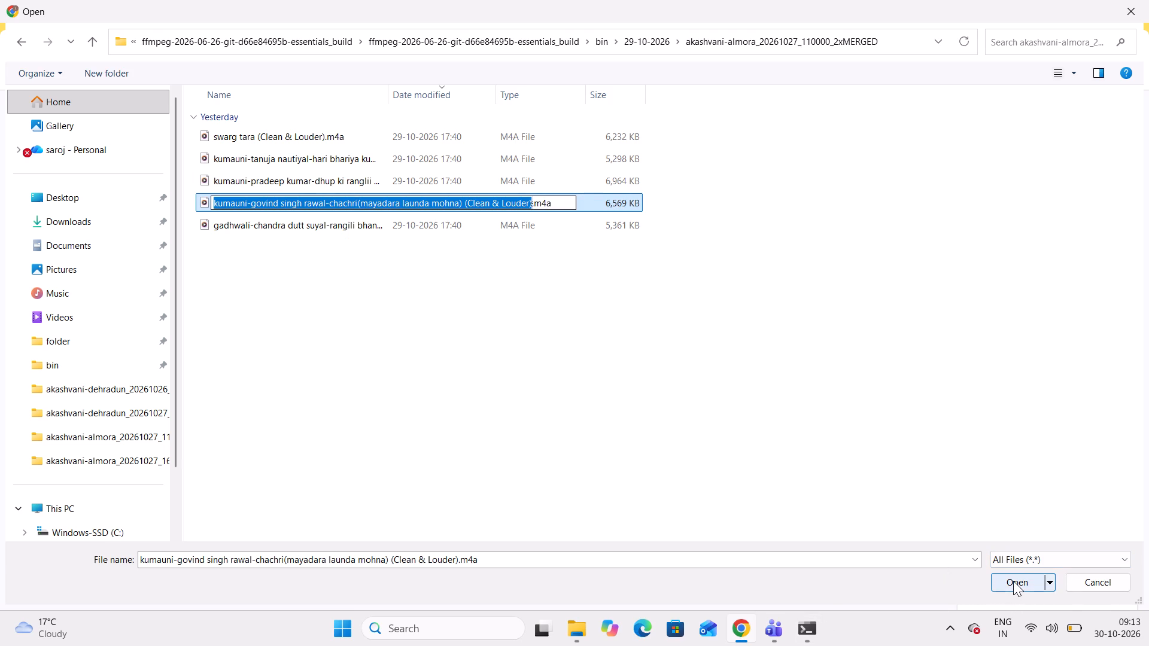
pyautogui.click(1013, 581)
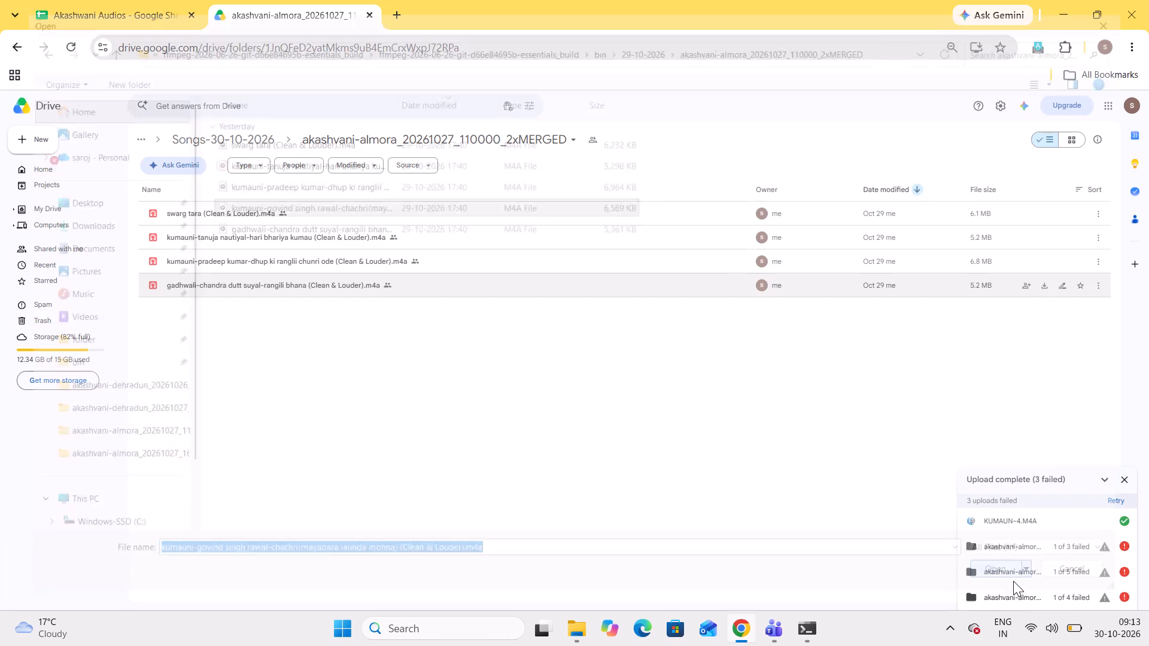
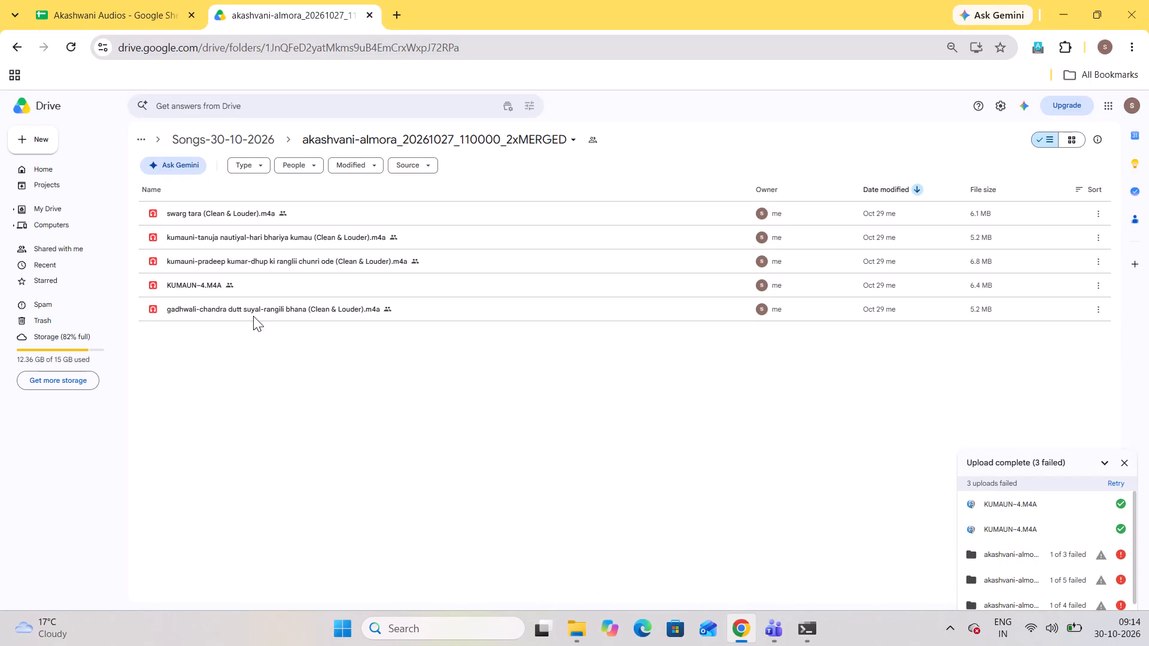
# Rename KUMAUN~4.M4A to kumauni-govind singh rawal-chachri(mayadara launda mohna) (Clean & Louder).M4A using the copied name.
pyautogui.rightClick(203, 289)
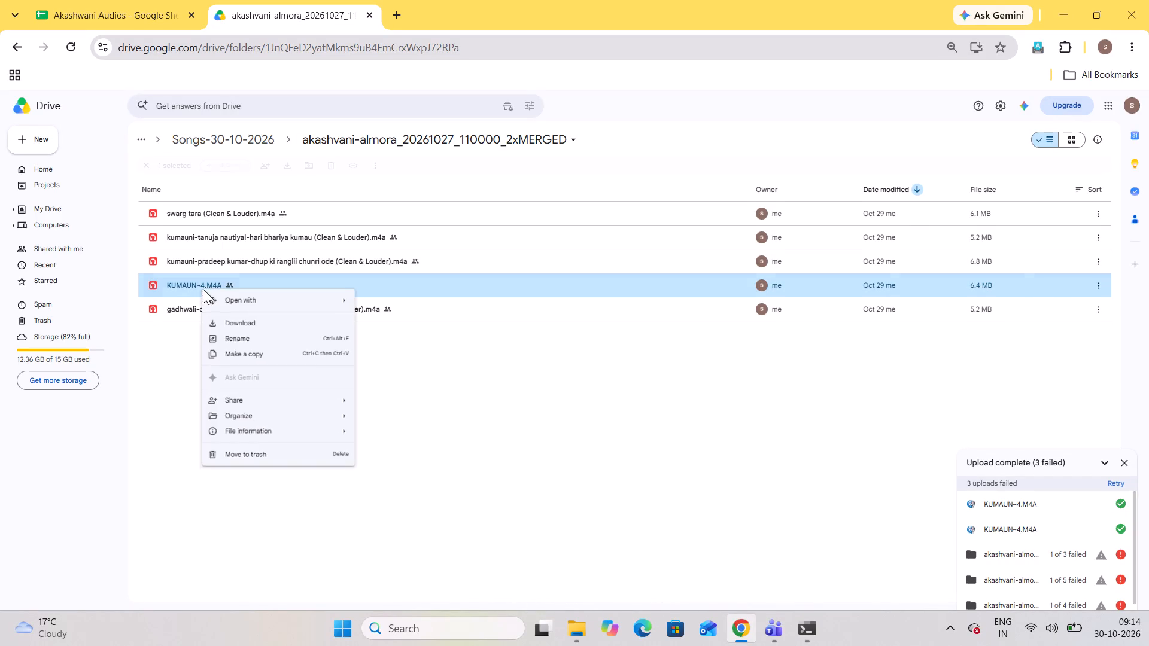
pyautogui.click(228, 339)
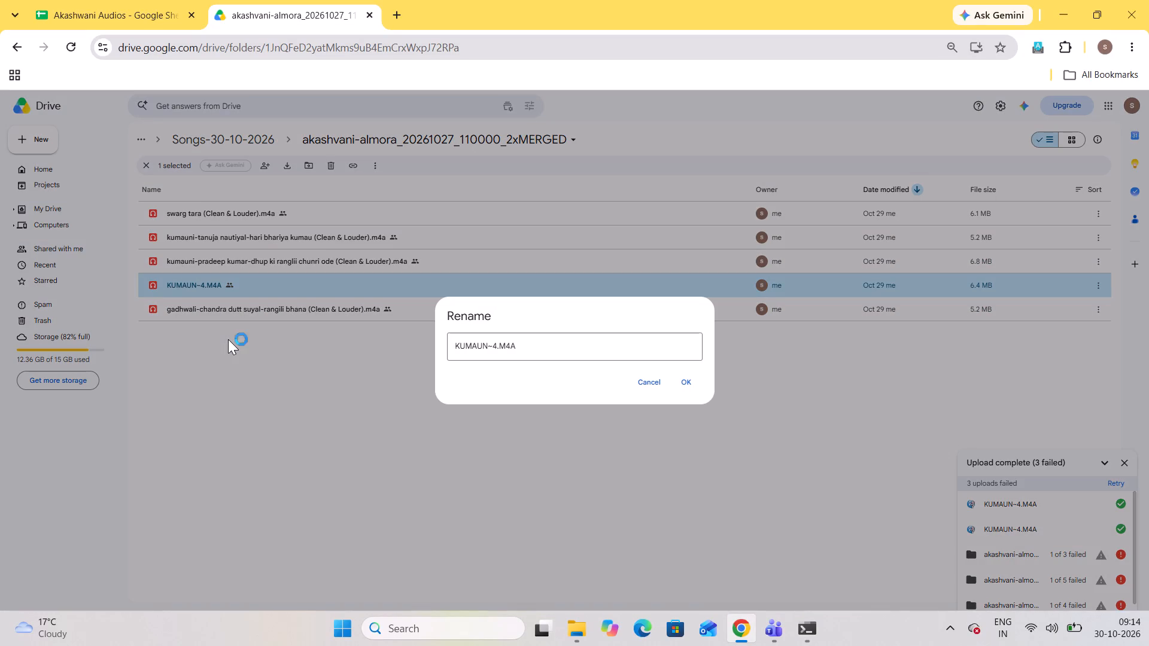
pyautogui.hotkey('ctrl', 'v')
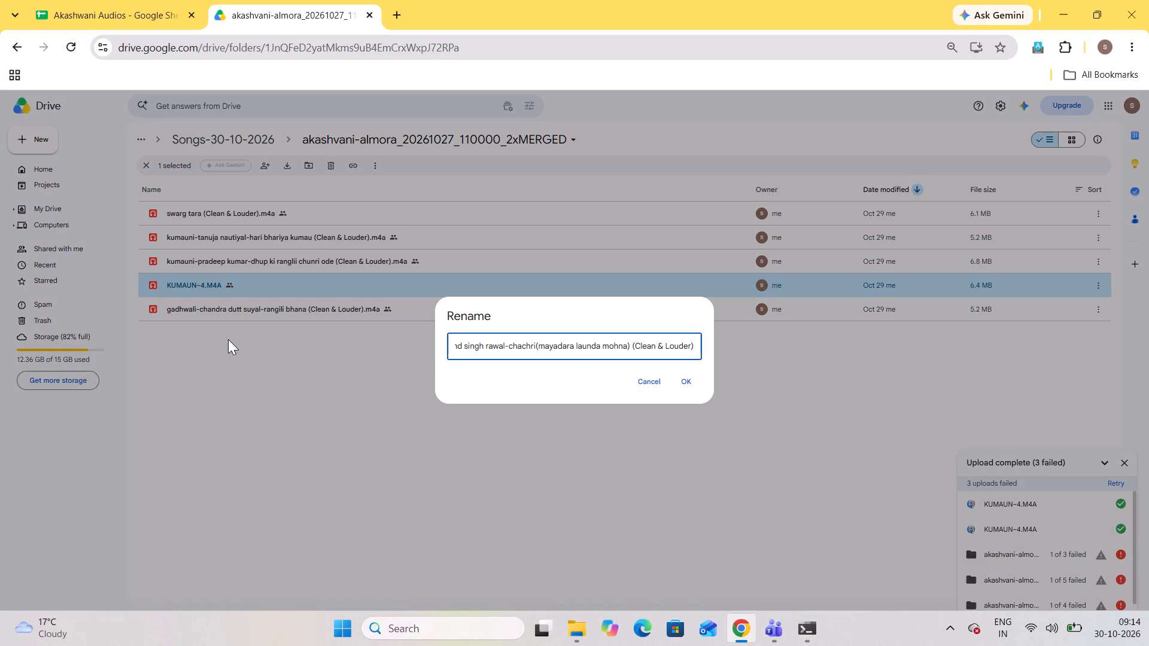
pyautogui.press('Return')
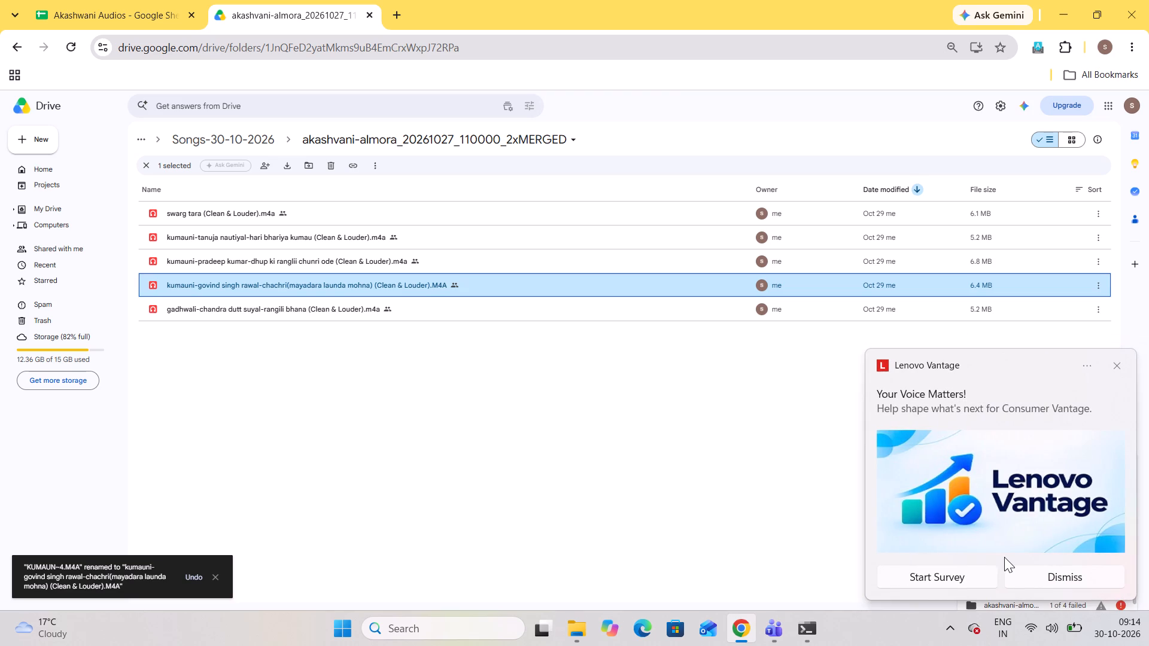
pyautogui.click(1119, 367)
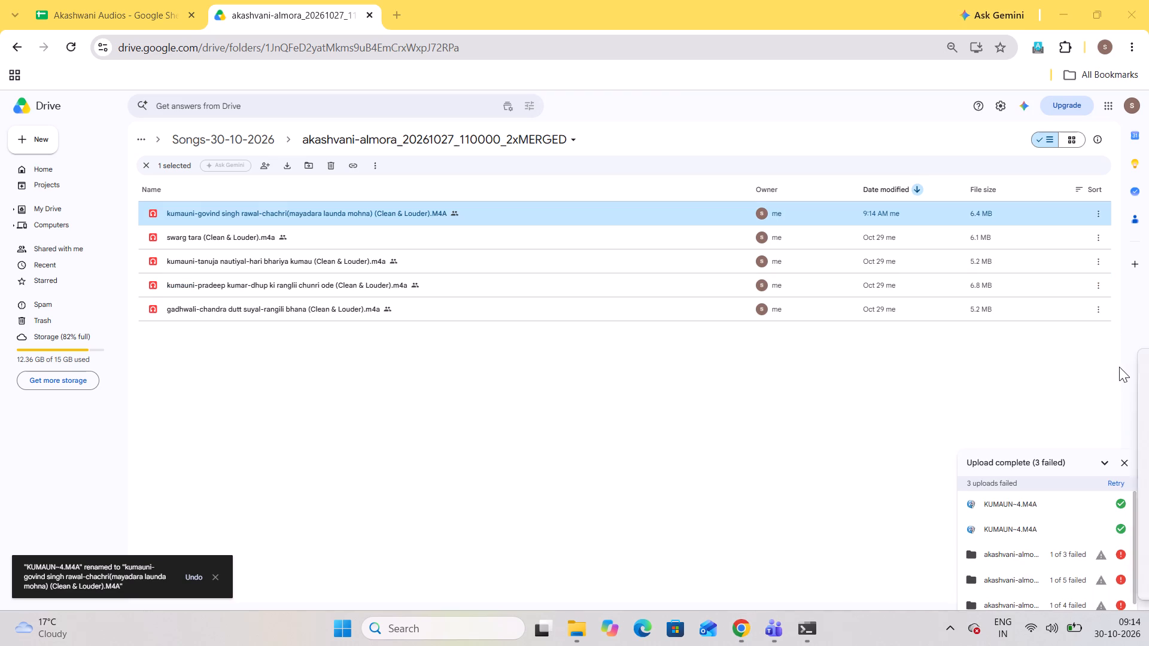
# Check which file failed to upload for folder akashvani-almora_20261027_163000, without retrying it.
pyautogui.click(993, 554)
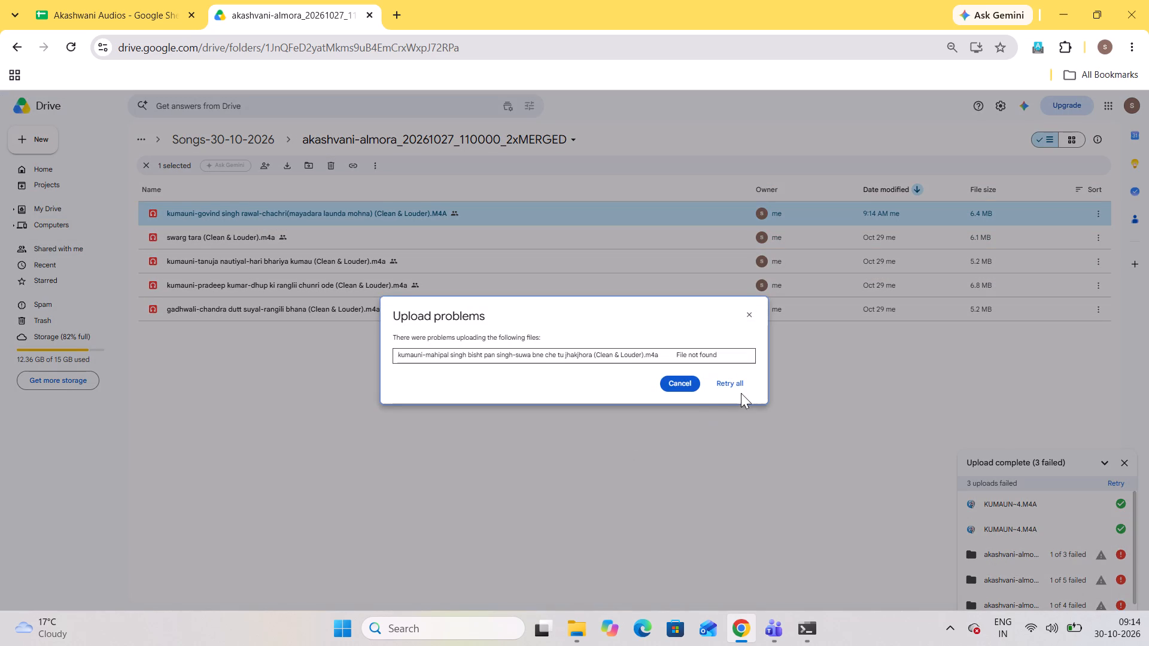
pyautogui.click(681, 382)
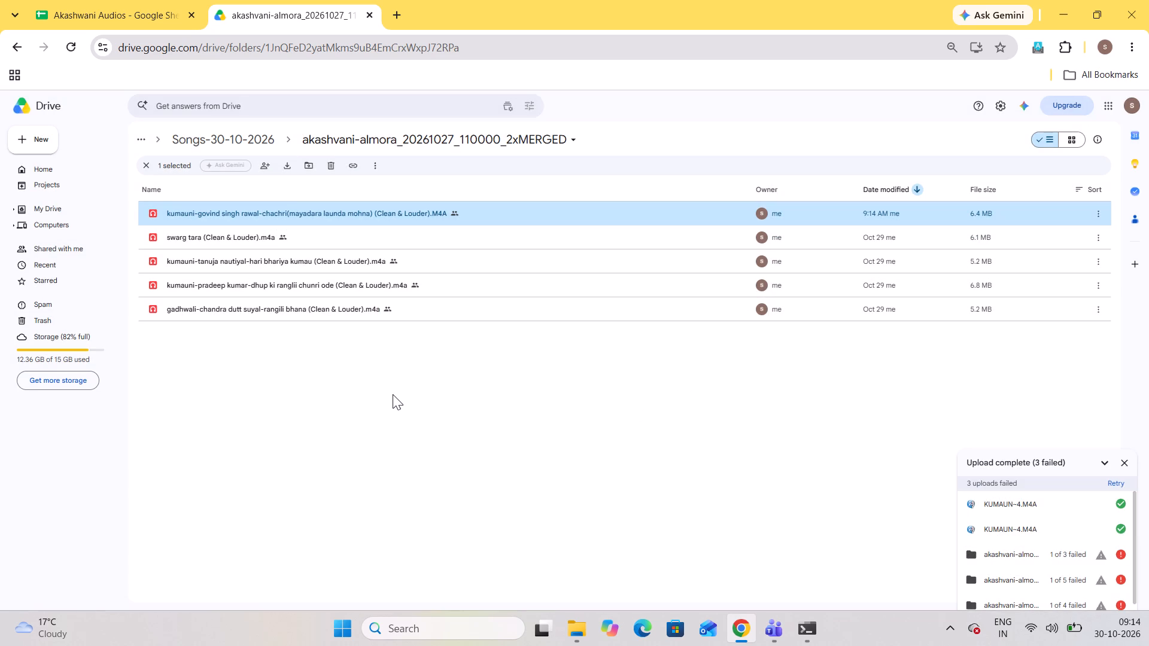
# In Drive folder akashvani-almora_20261027_163000, upload kumauni-mahipal singh bisht pan singh-suwa bne che tu jhakjhora (Clean & Louder).m4a from the matching local folder, copying its name first.
pyautogui.click(249, 135)
pyautogui.doubleClick(232, 213)
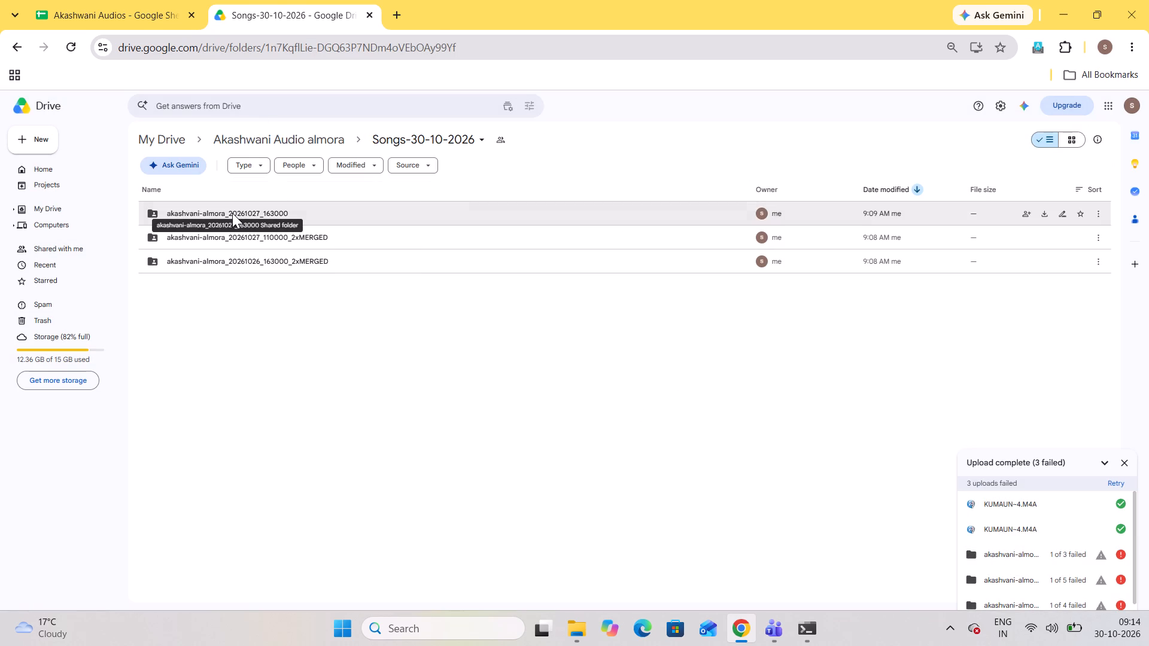
pyautogui.rightClick(273, 337)
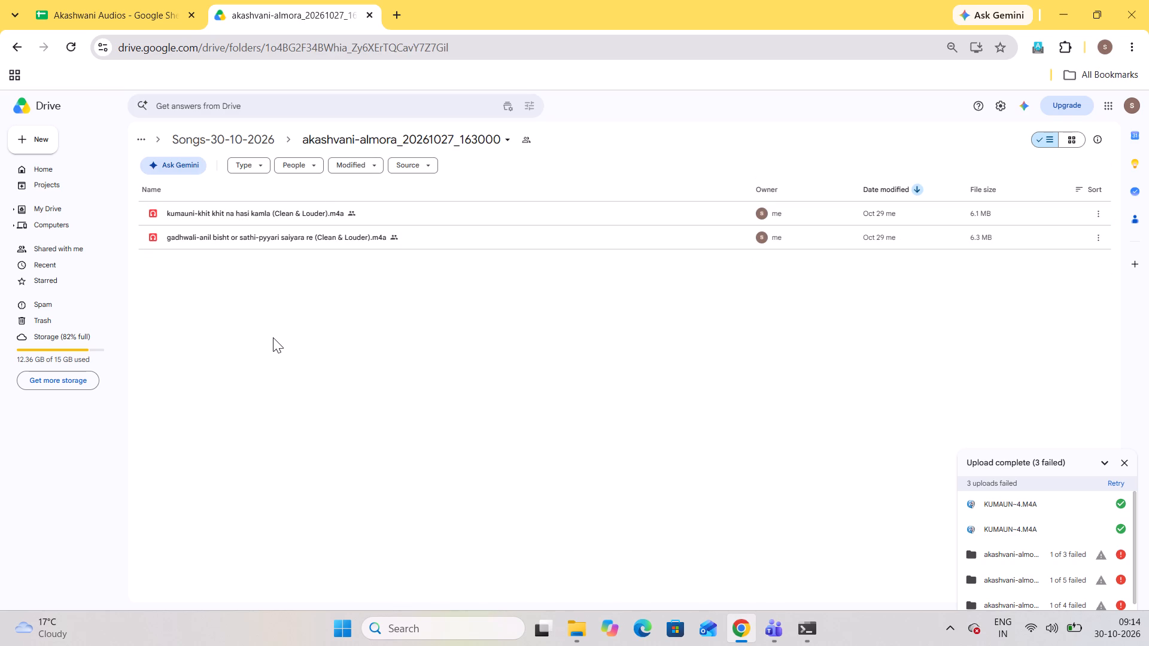
pyautogui.click(300, 366)
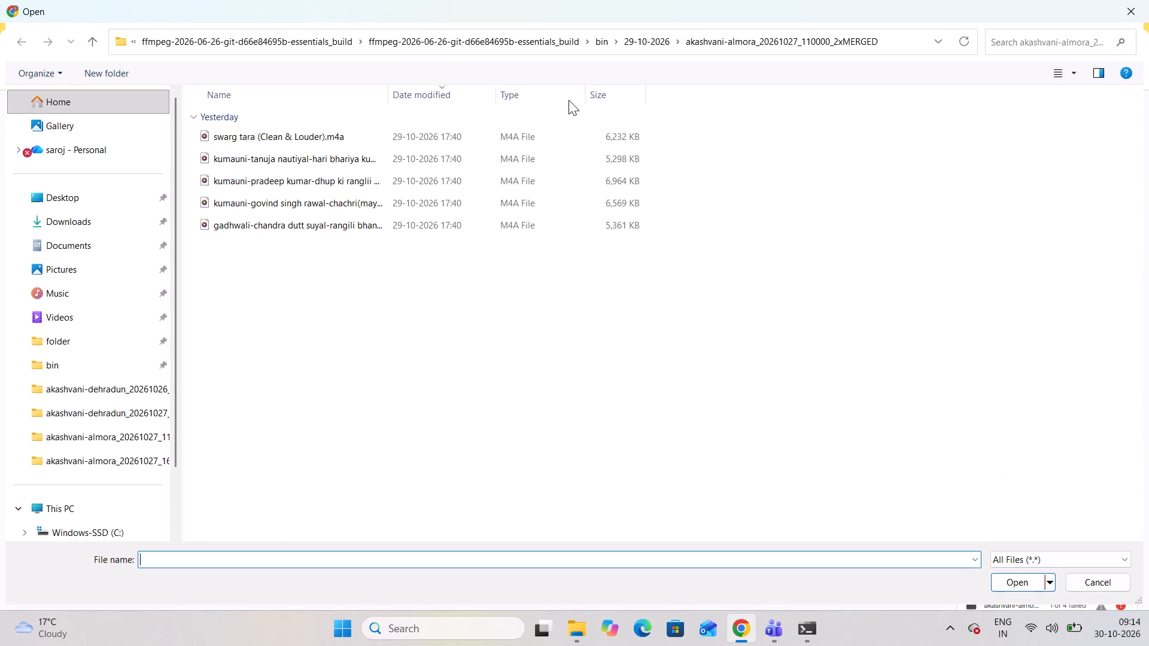
pyautogui.click(637, 41)
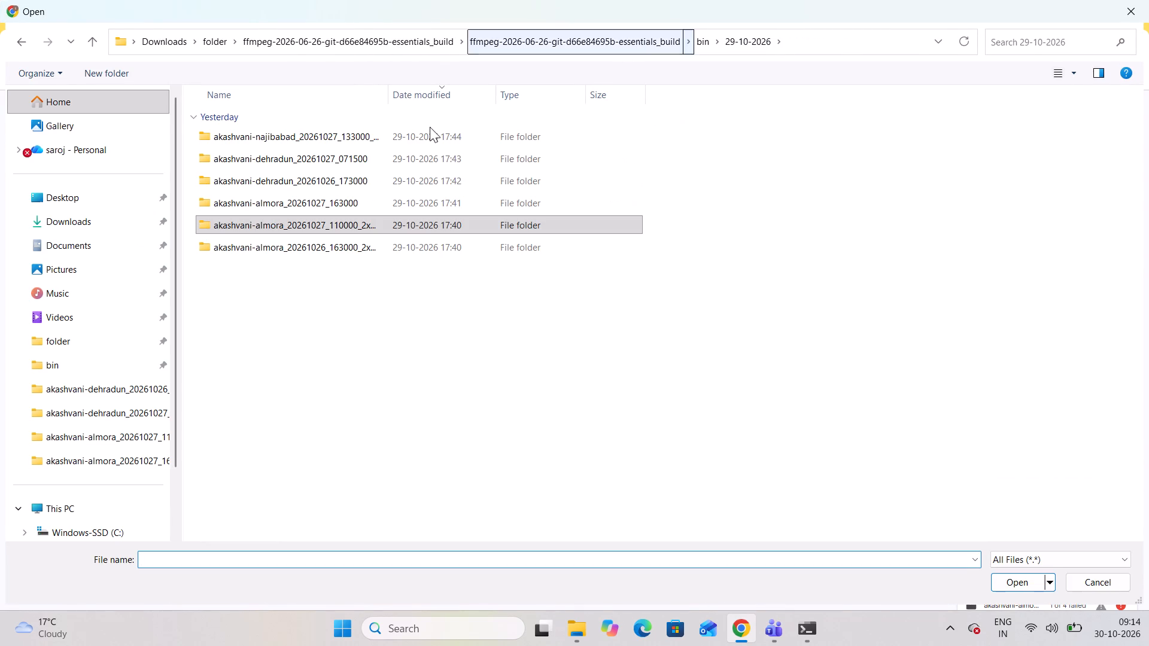
pyautogui.doubleClick(339, 203)
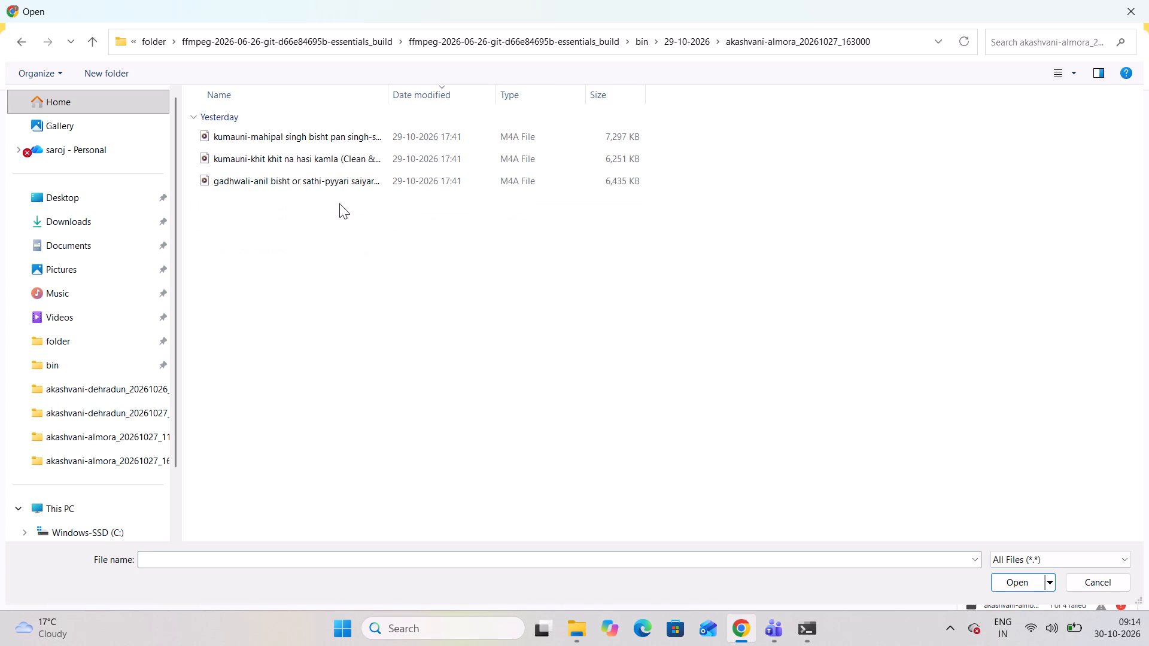
pyautogui.click(371, 139)
pyautogui.click(371, 139)
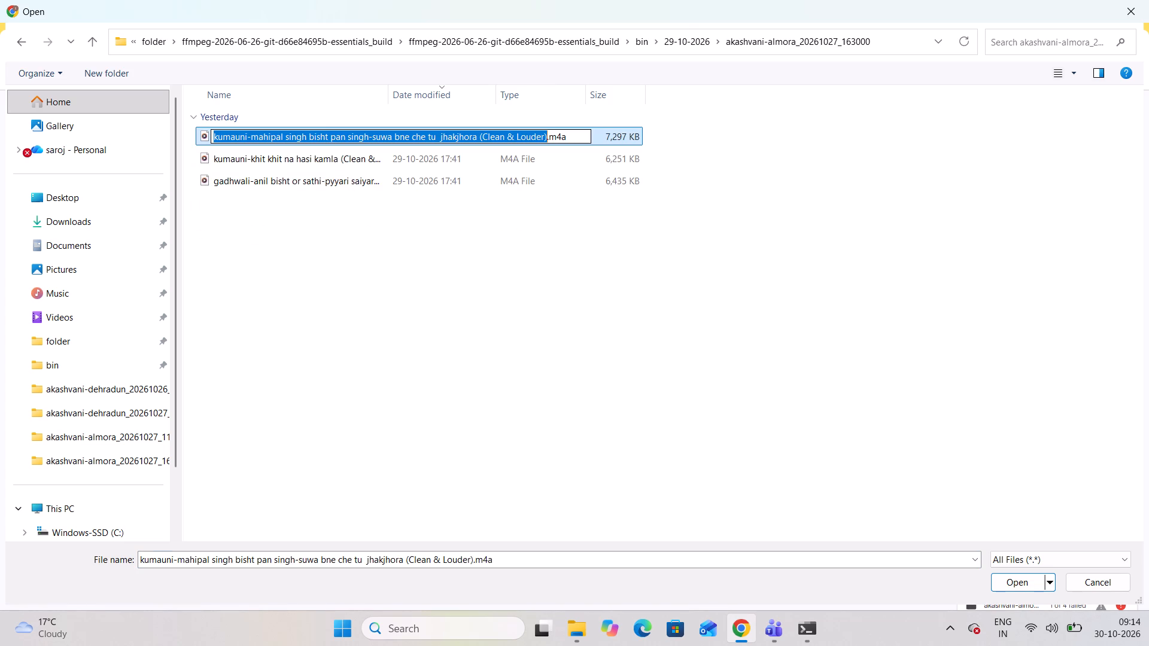
pyautogui.hotkey('ctrl', 'c')
pyautogui.click(1010, 584)
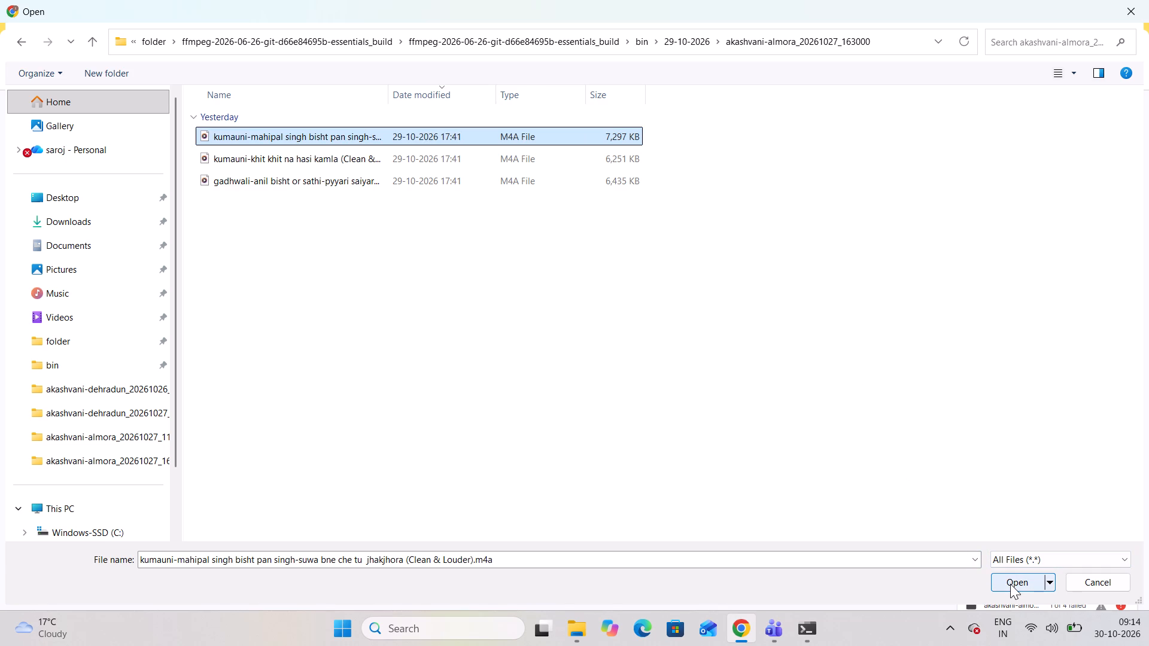
pyautogui.click(1010, 584)
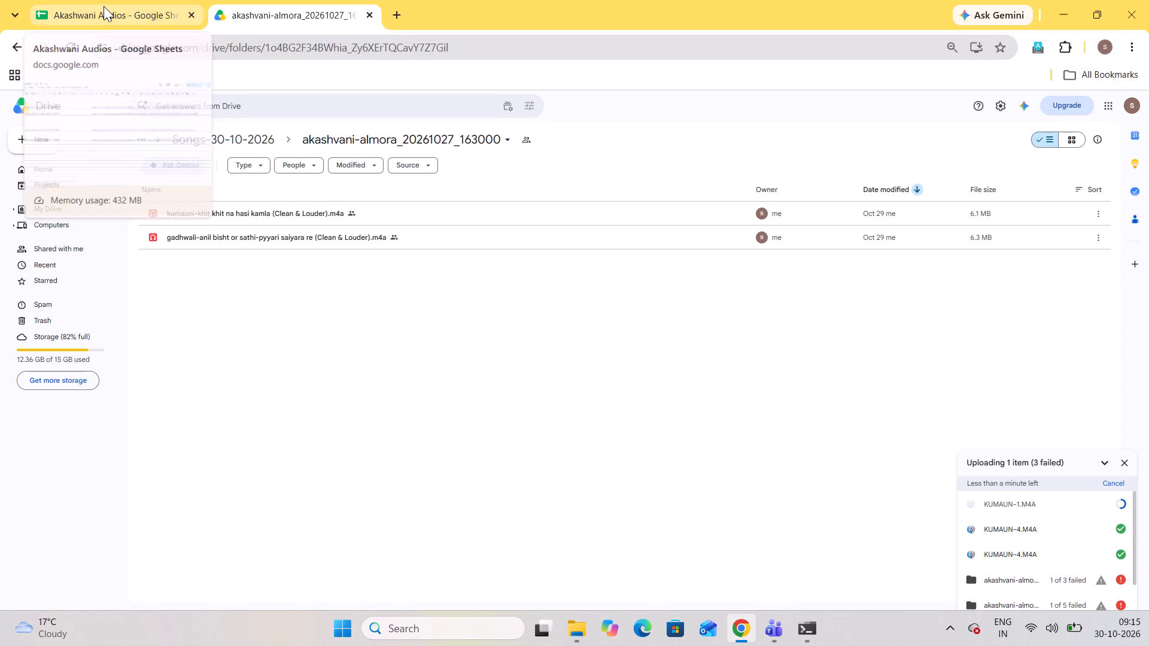
pyautogui.rightClick(348, 136)
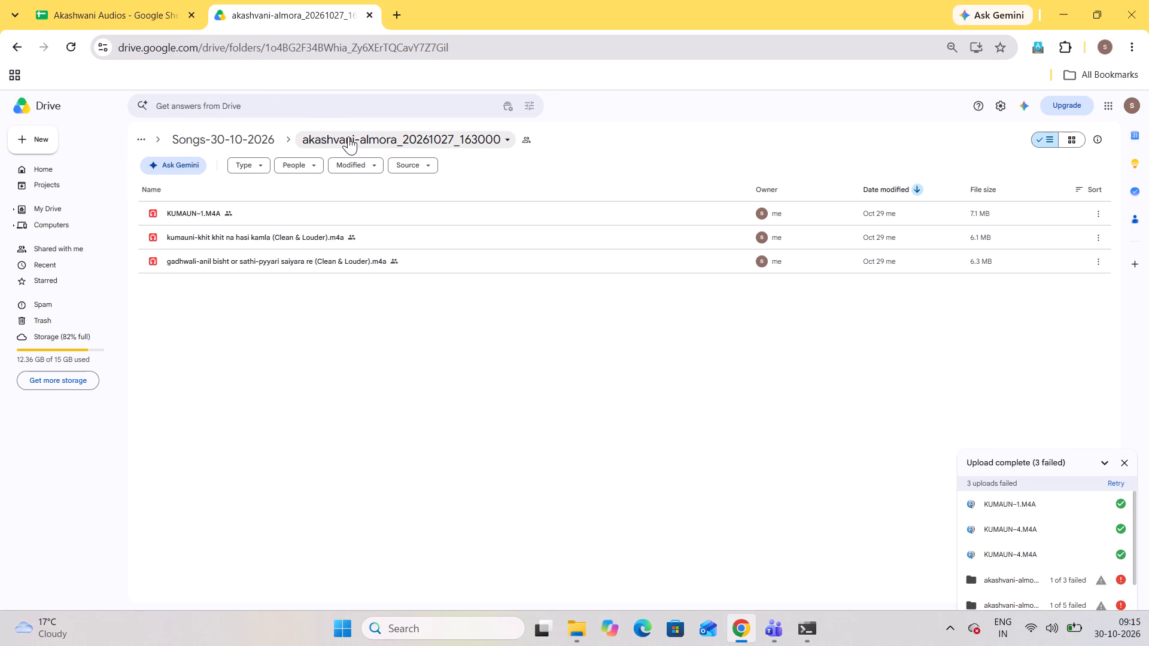
# Rename KUMAUN~1.M4A to kumauni-mahipal singh bisht pan singh-suwa bne che tu jhakjhora (Clean & Louder).M4A using the copied name.
pyautogui.click(216, 215)
pyautogui.rightClick(216, 215)
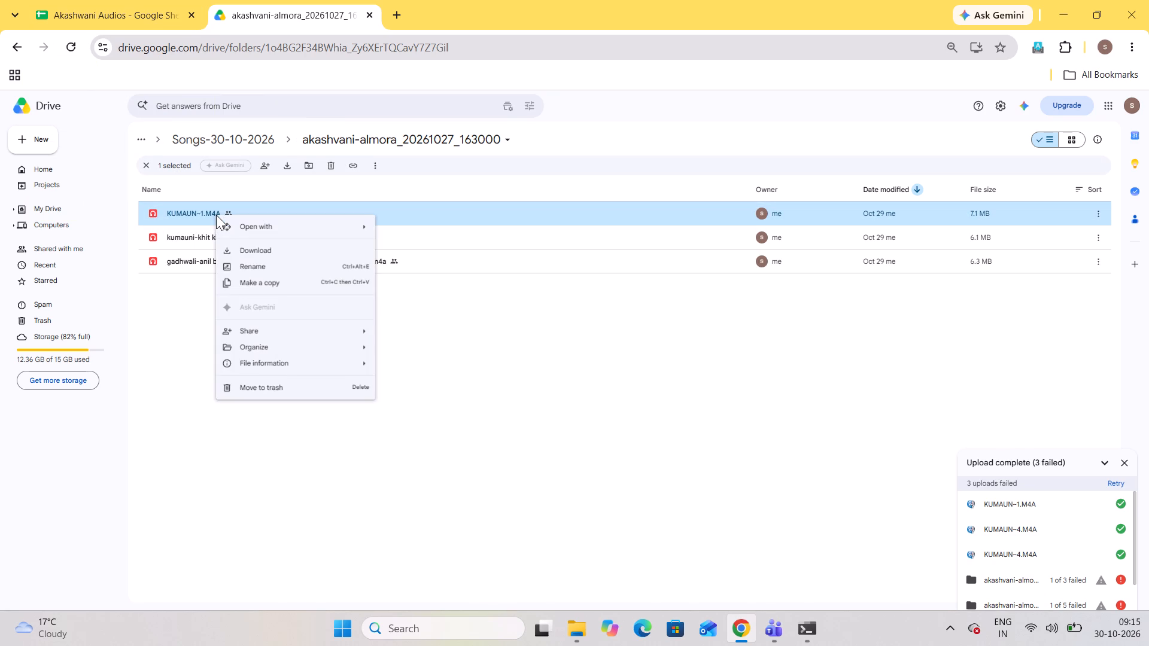
pyautogui.click(241, 272)
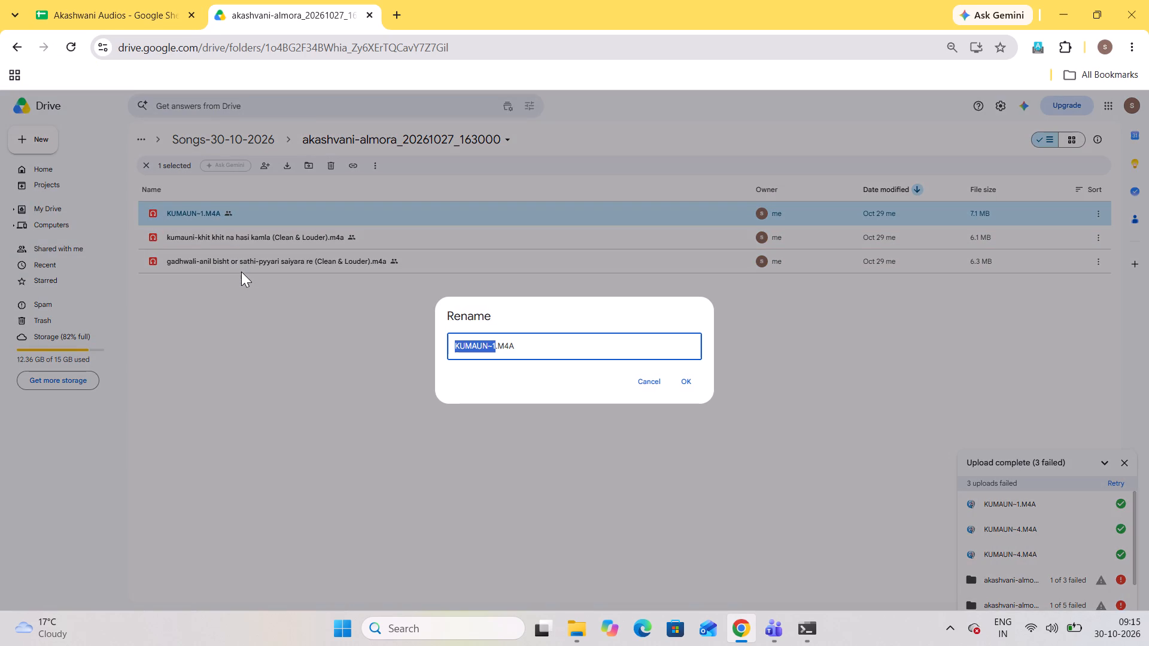
pyautogui.hotkey('ctrl', 'v')
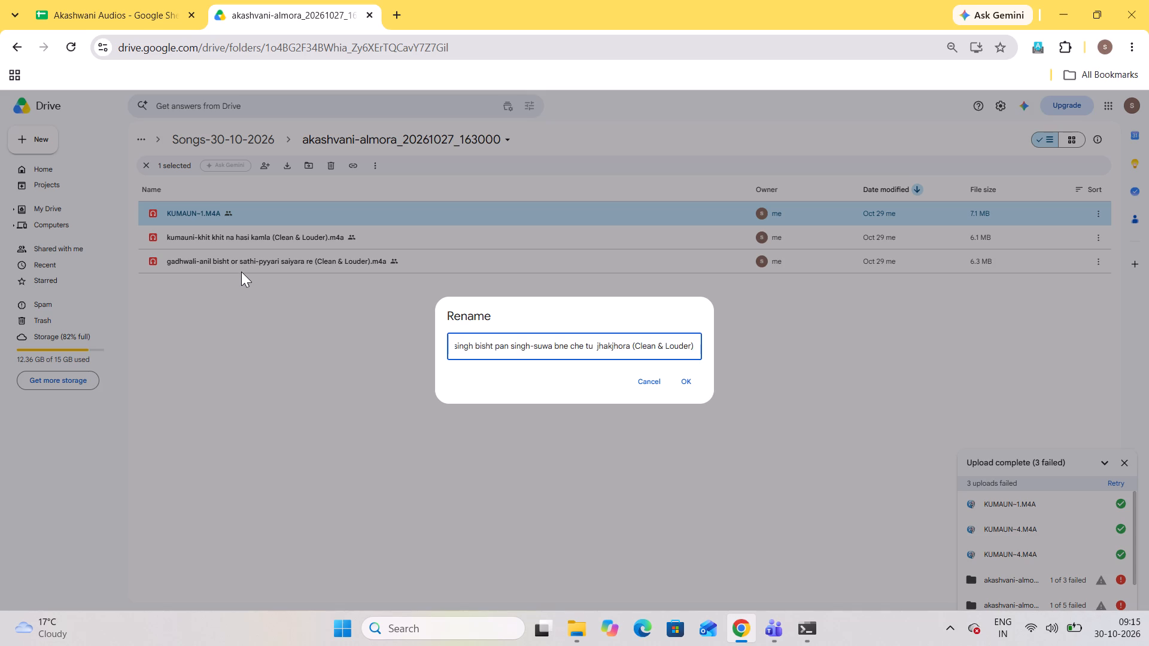
pyautogui.press('Return')
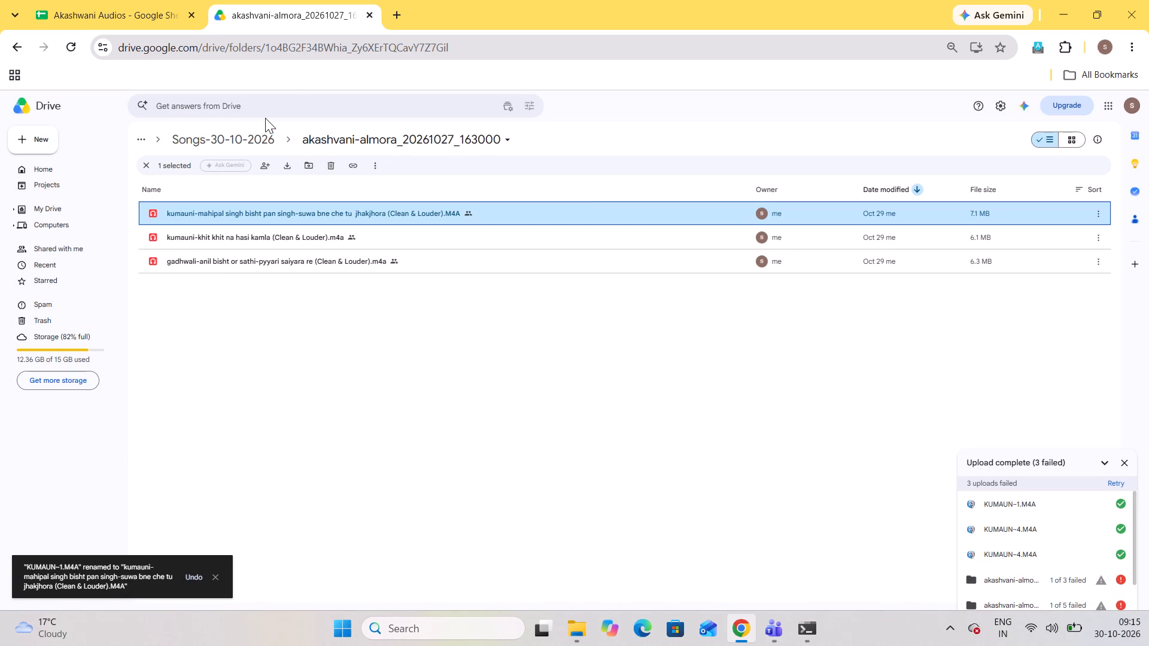
# Return to Songs-30-10-2026 and check its folders against the local 29-10-2026 folder in File Explorer.
pyautogui.click(231, 135)
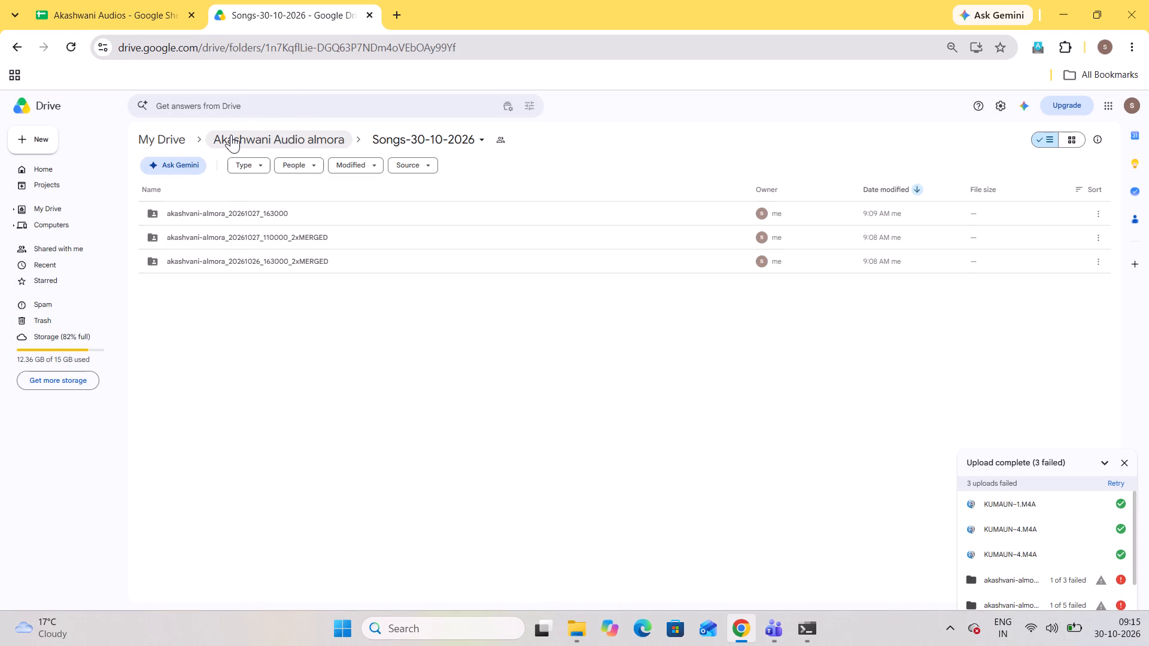
pyautogui.click(305, 359)
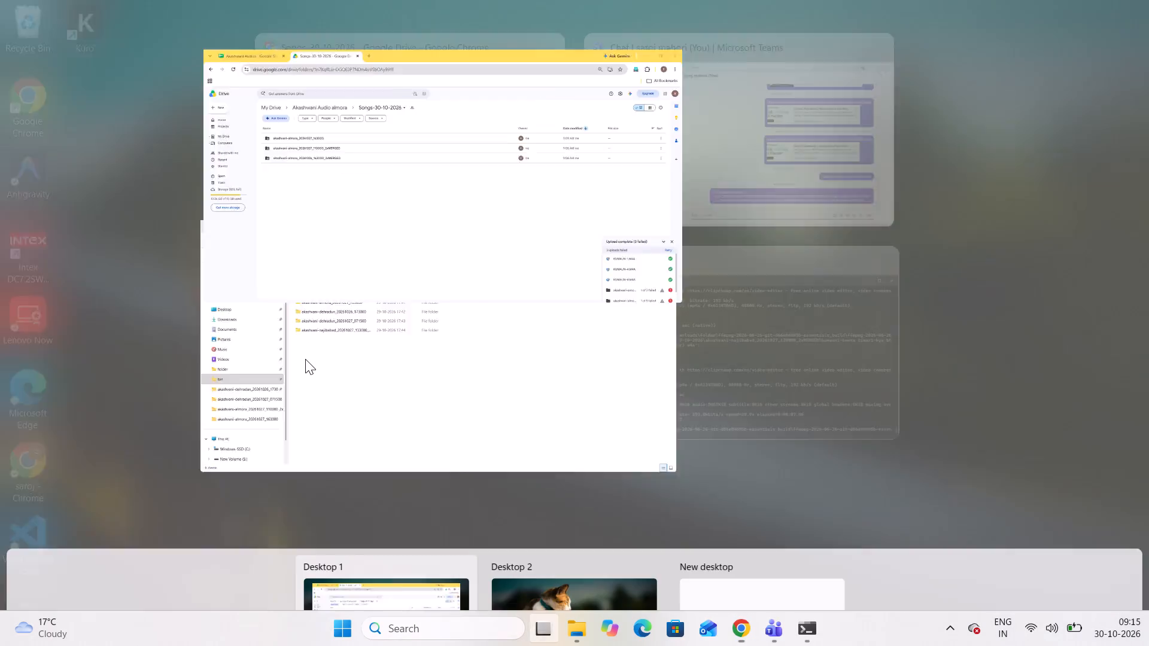
pyautogui.click(442, 345)
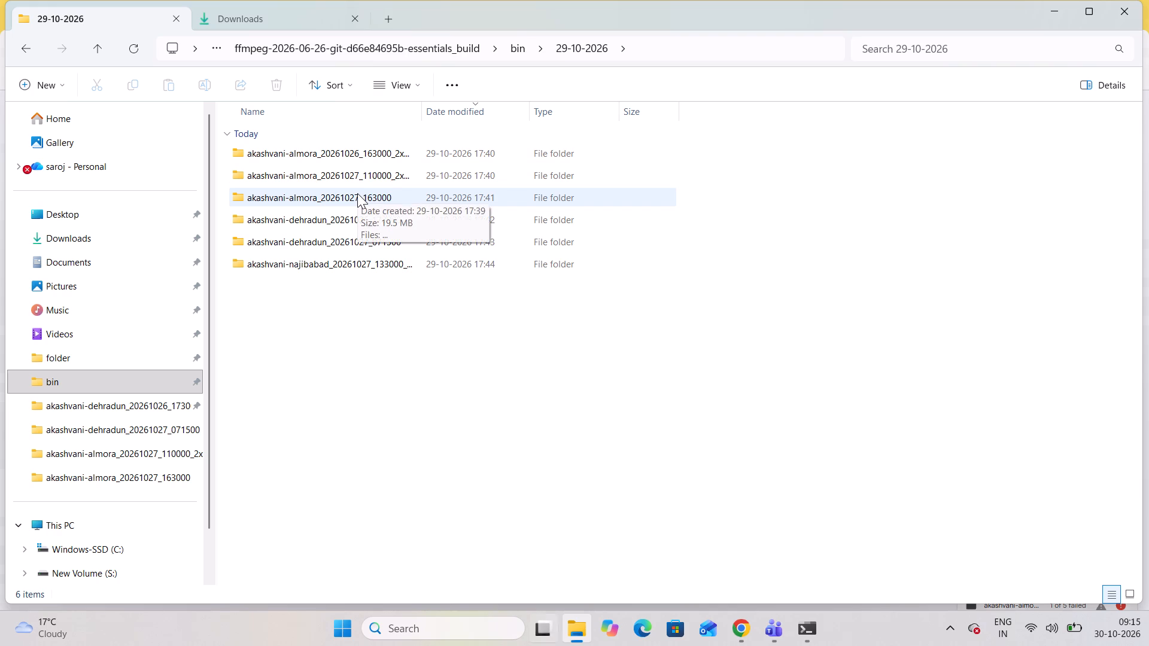
pyautogui.click(694, 168)
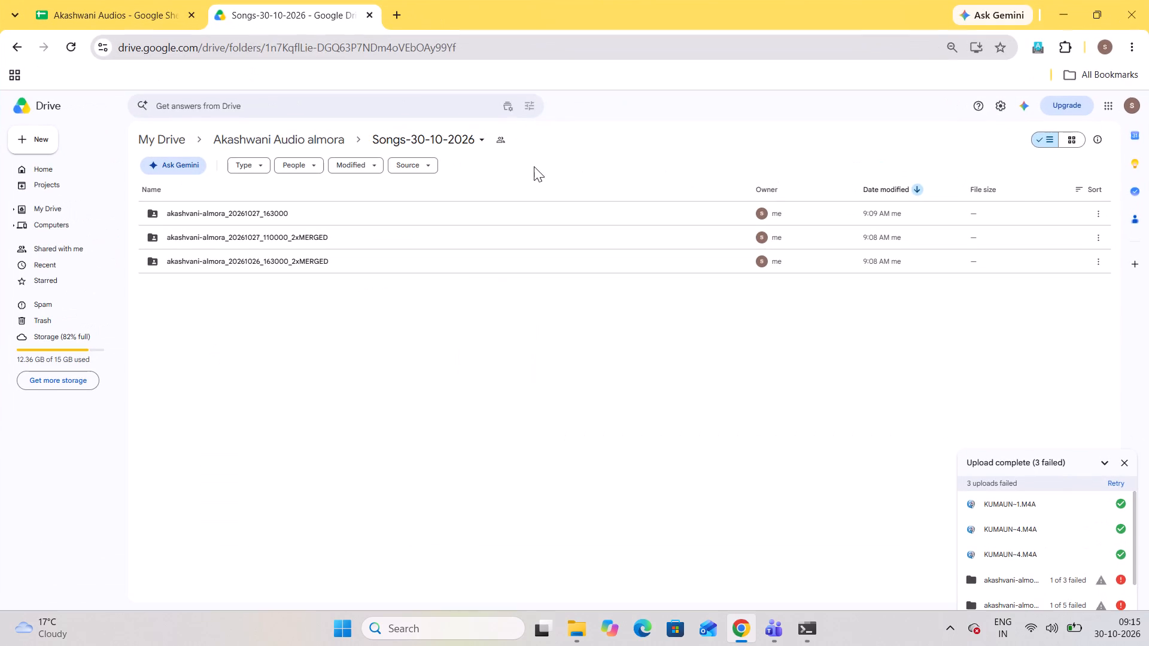
# Create a folder named 30-10-2026 inside Akashwani Audio_dehradoon in My Drive.
pyautogui.click(177, 135)
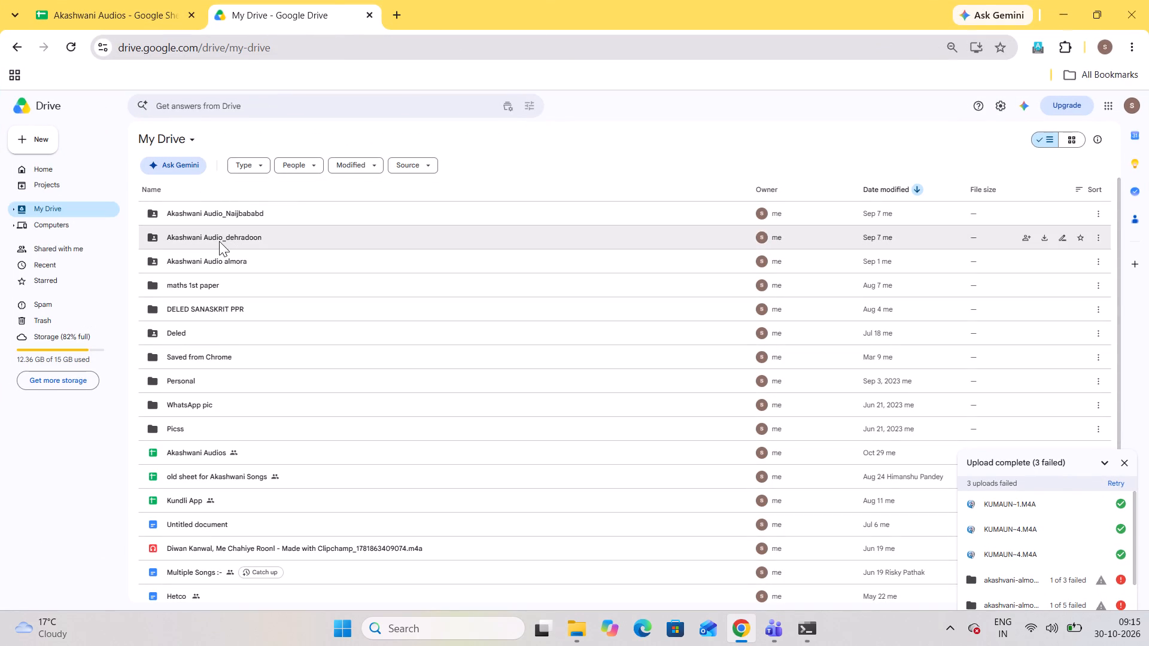
pyautogui.click(218, 242)
pyautogui.doubleClick(218, 242)
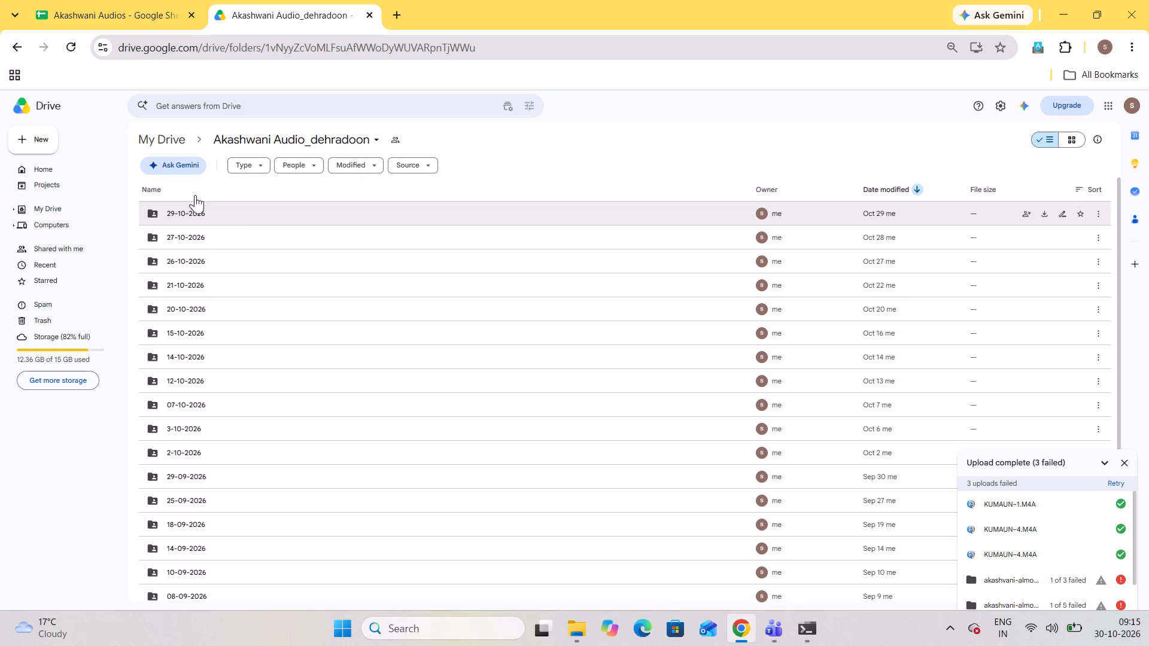
pyautogui.click(38, 142)
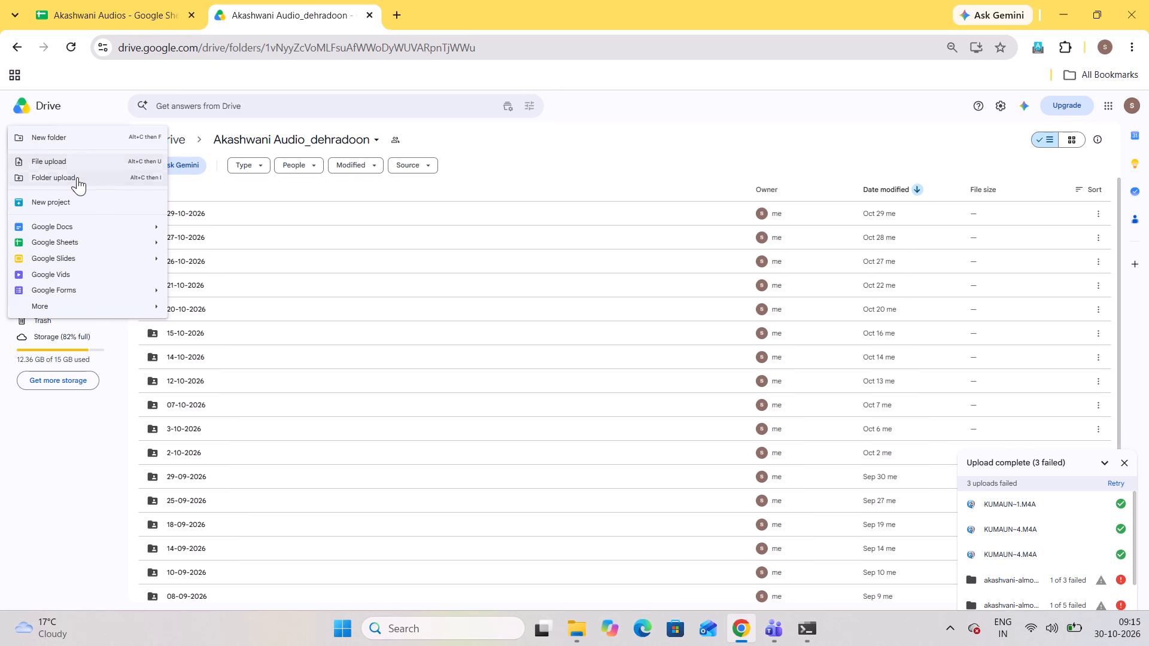
pyautogui.click(89, 137)
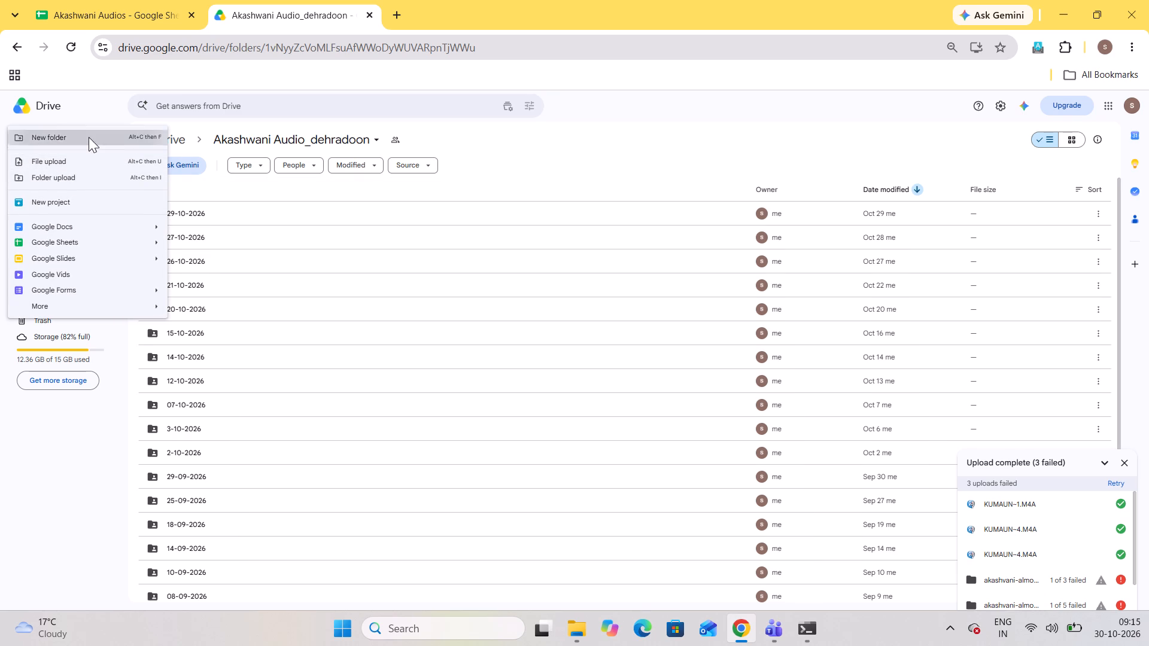
pyautogui.press('3')
pyautogui.write('0-1')
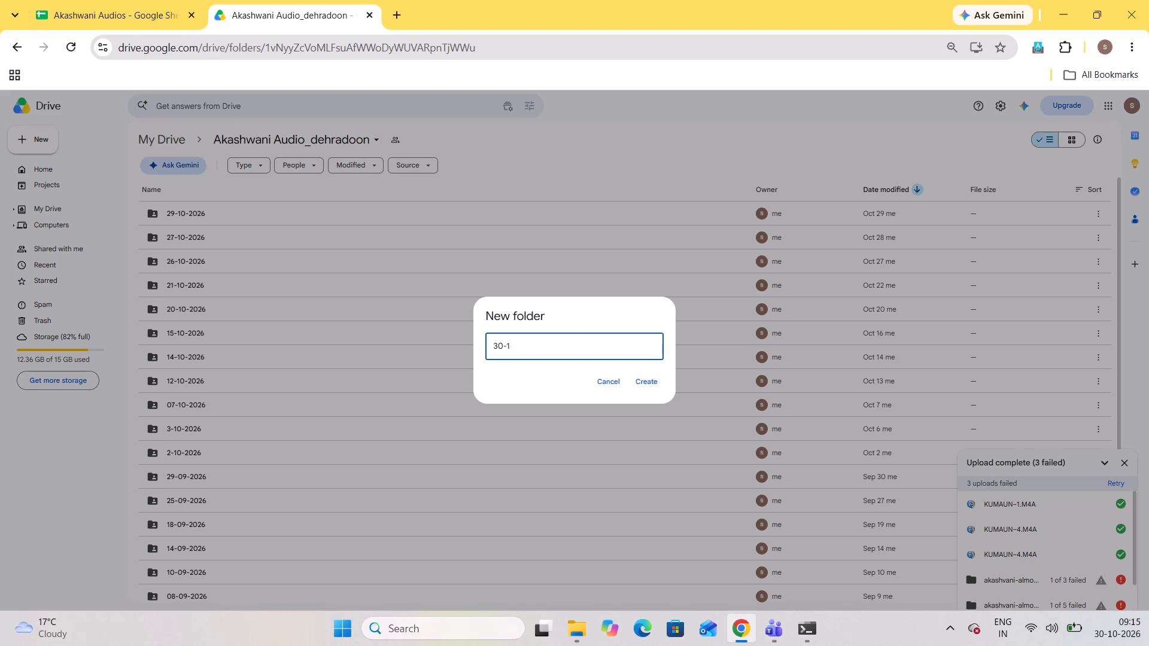
pyautogui.write('0-2026')
pyautogui.press('Return')
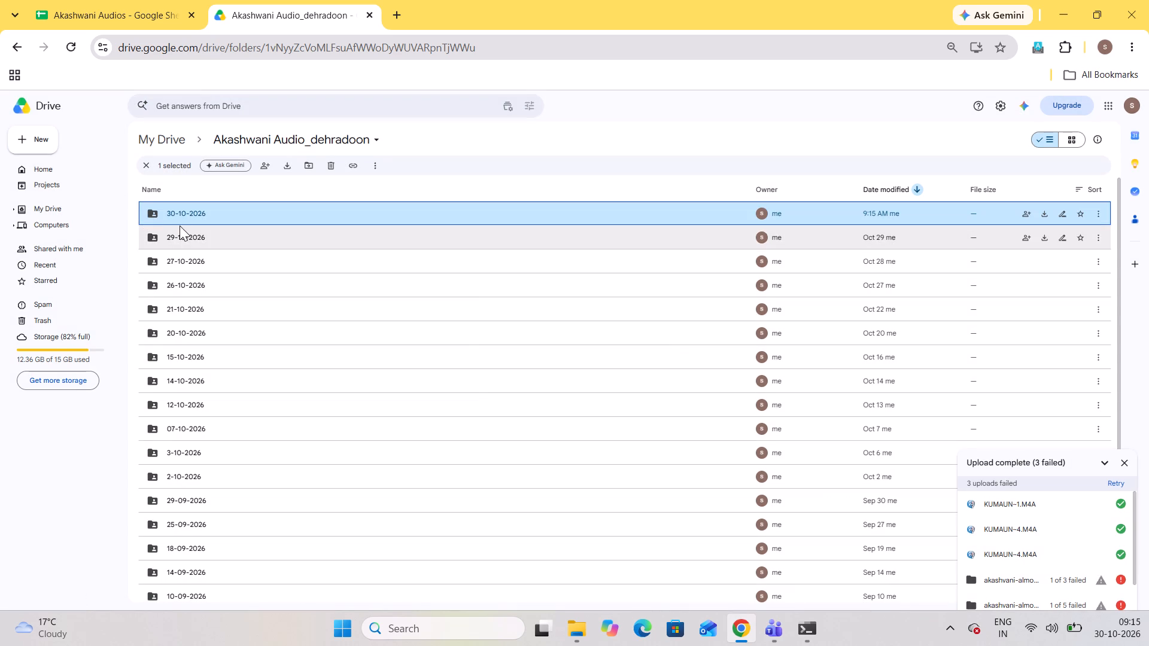
# Upload the folder akashvani-dehradun_20261026_173000 from the local 29-10-2026 folder into the Dehradun 30-10-2026 Drive folder.
pyautogui.doubleClick(203, 214)
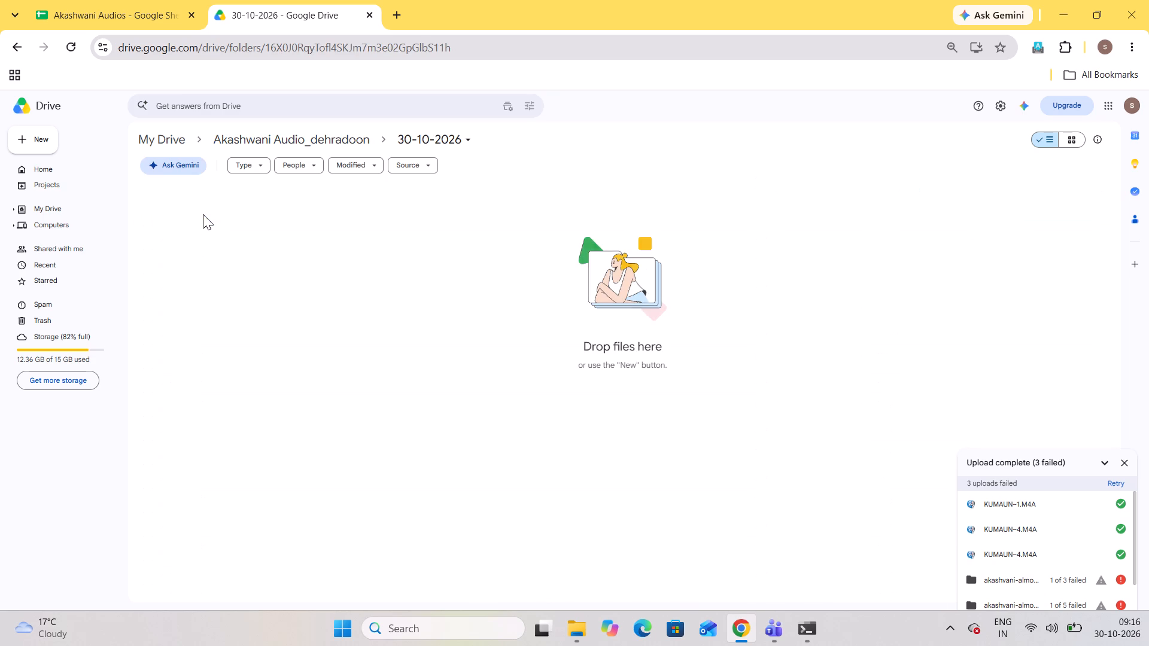
pyautogui.rightClick(211, 238)
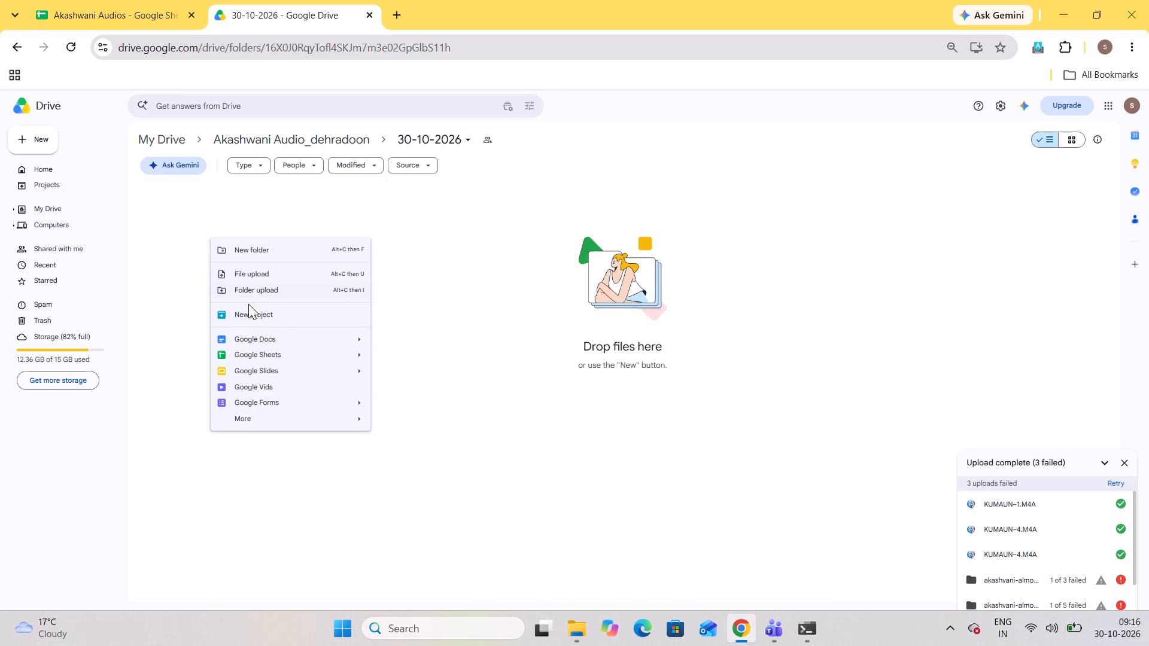
pyautogui.click(247, 294)
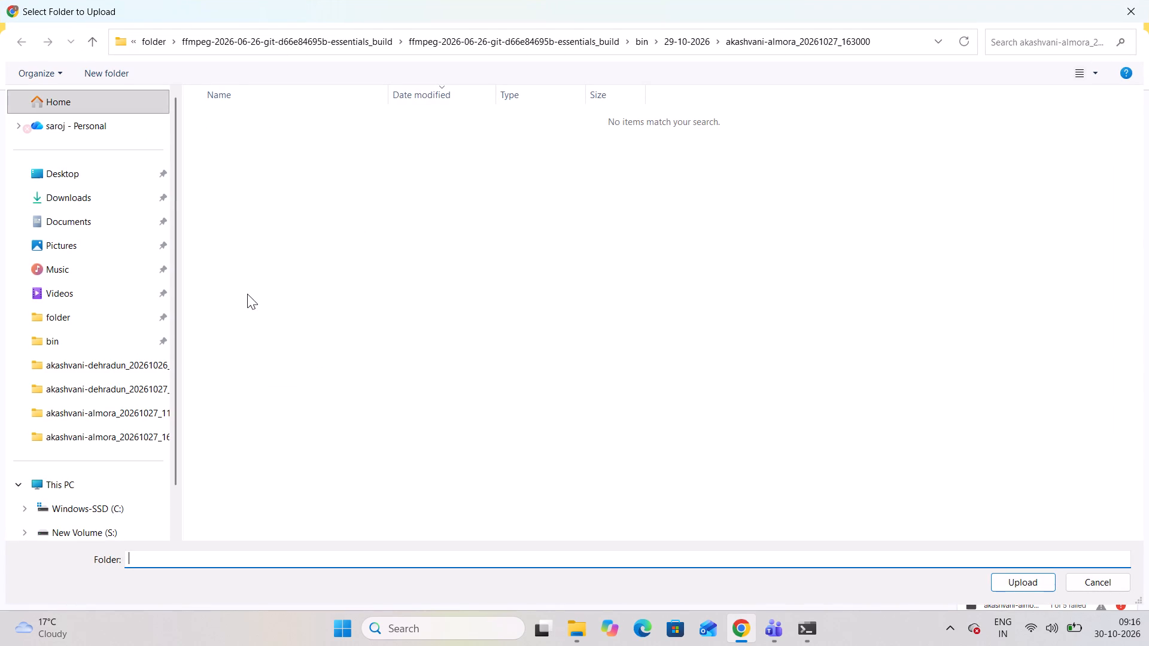
pyautogui.click(677, 40)
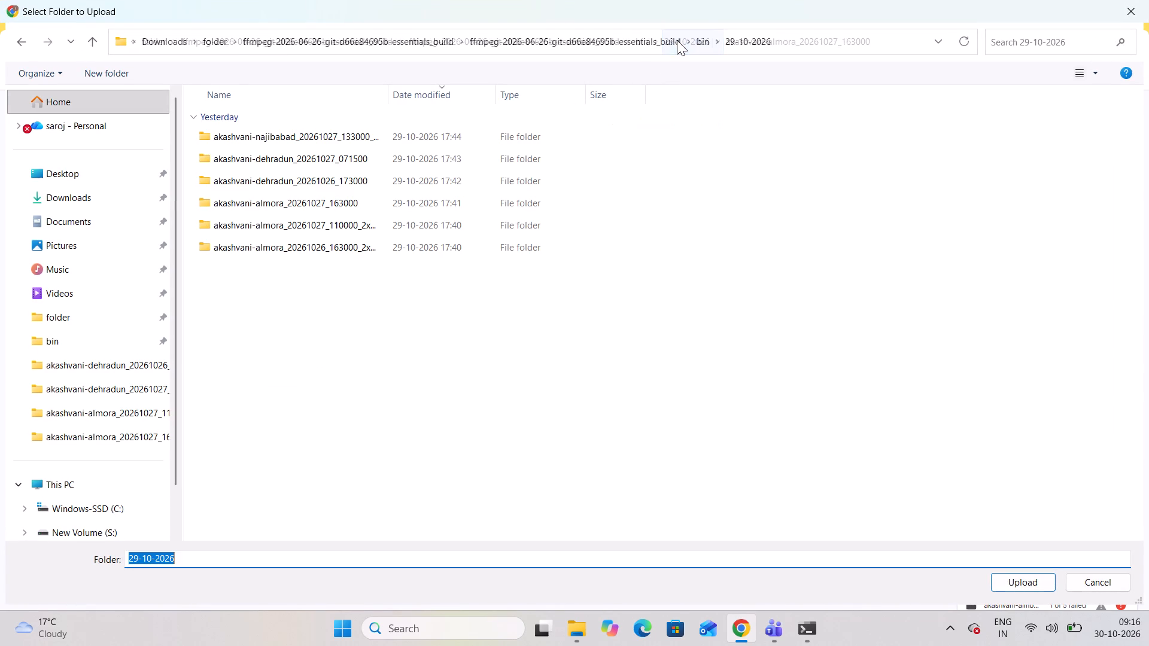
pyautogui.click(335, 182)
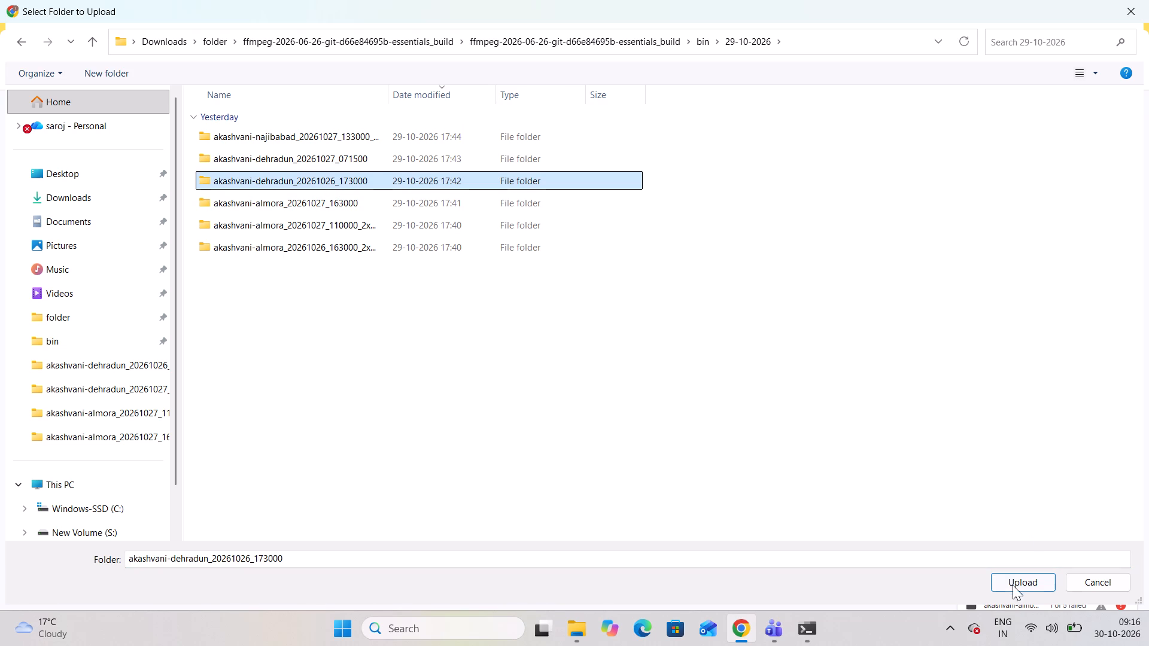
pyautogui.click(1009, 590)
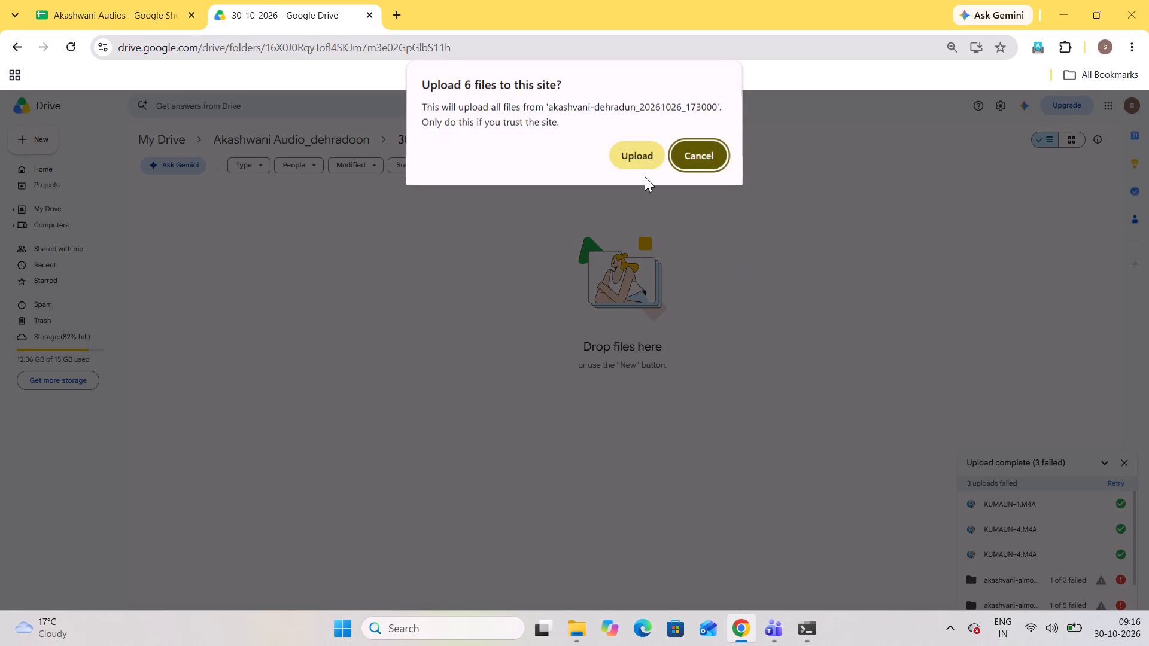
pyautogui.click(642, 164)
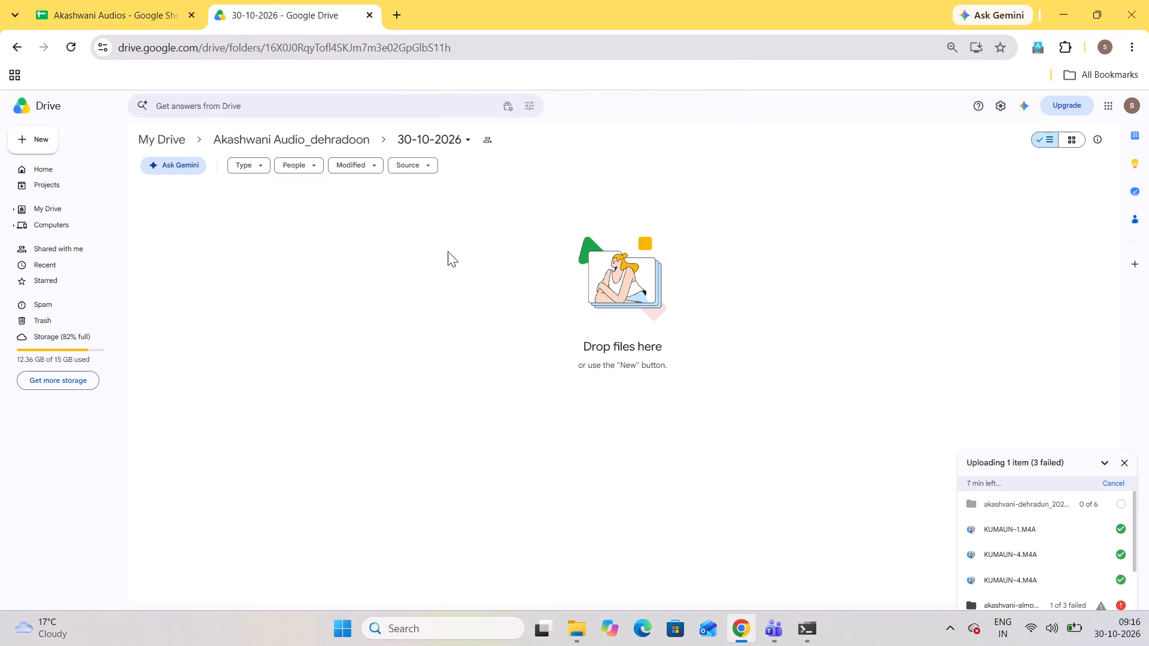
# Upload the folder akashvani-dehradun_20261027_071500 from local 29-10-2026 into the same Drive folder 30-10-2026.
pyautogui.rightClick(448, 251)
pyautogui.click(473, 299)
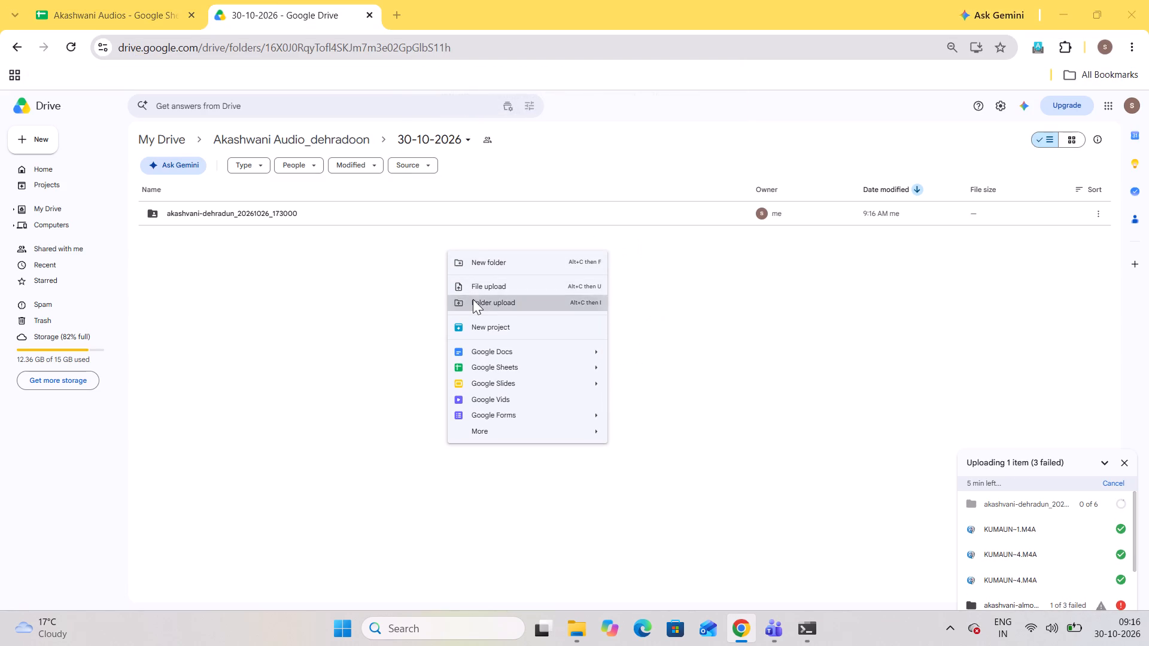
pyautogui.click(688, 45)
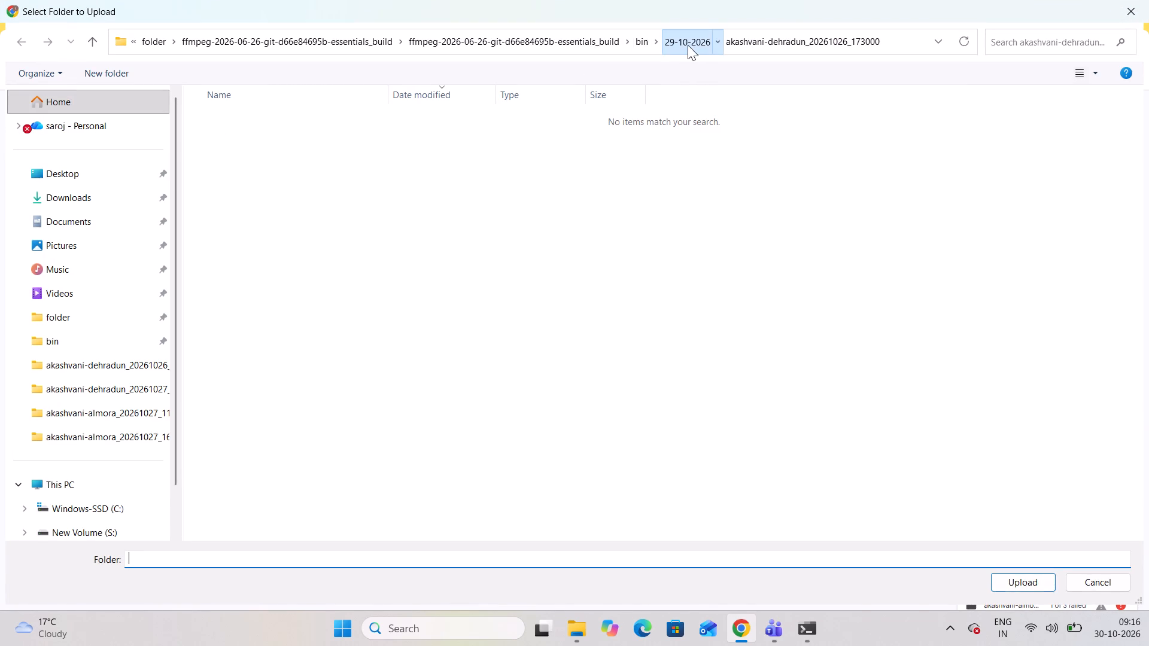
pyautogui.click(420, 159)
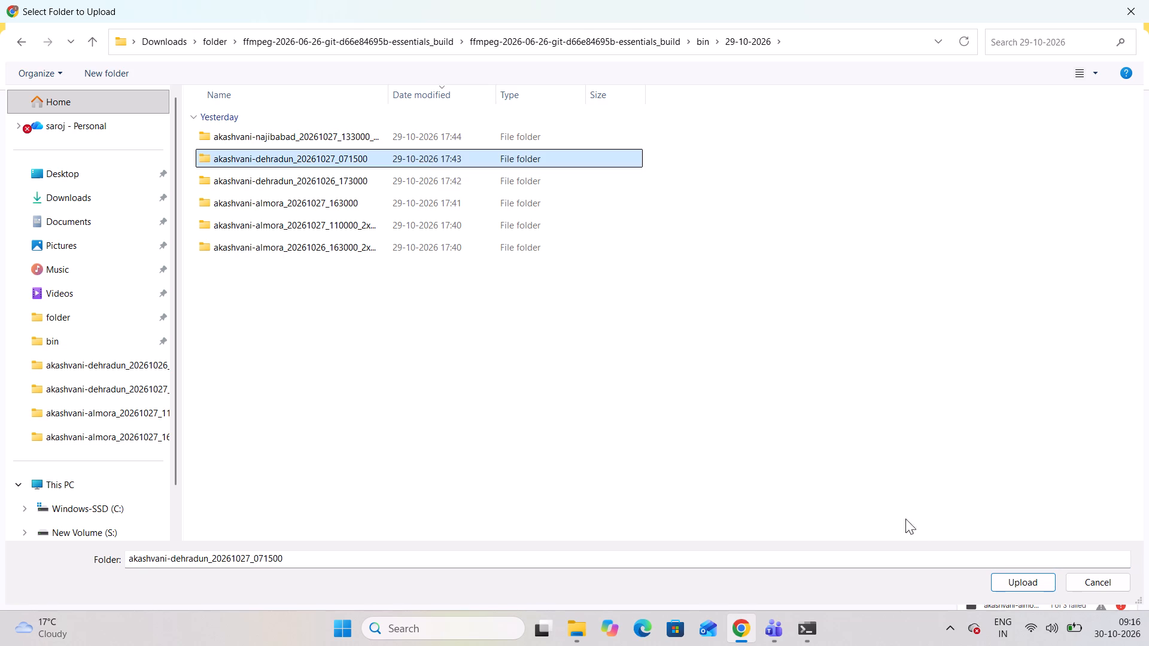
pyautogui.click(1014, 581)
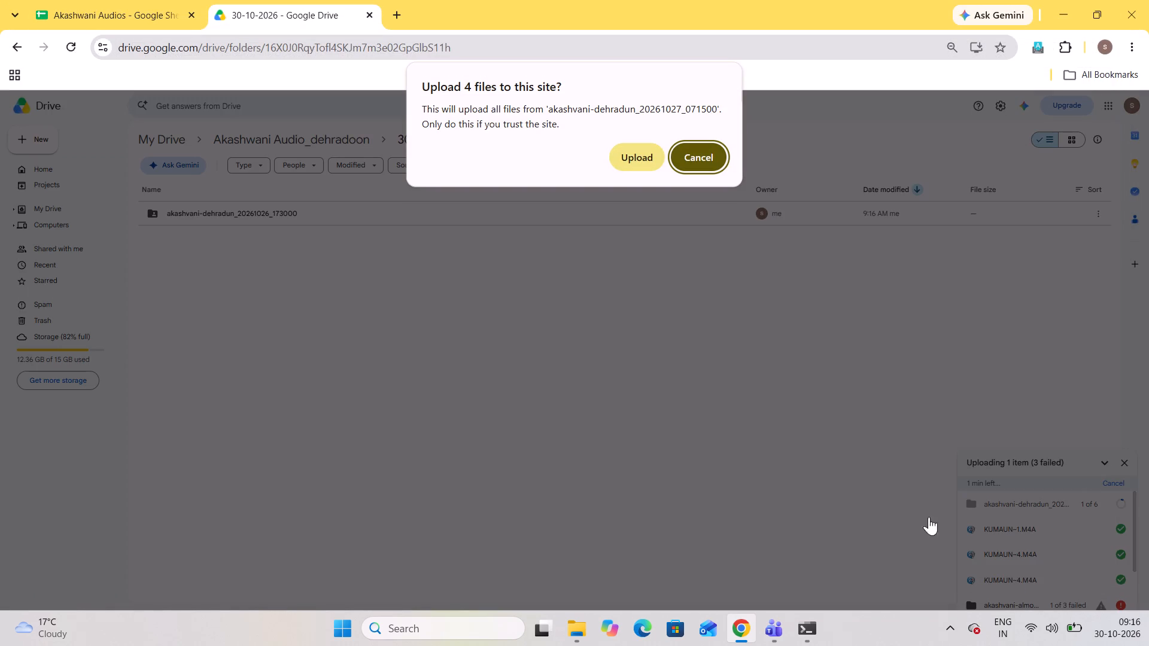
pyautogui.click(630, 156)
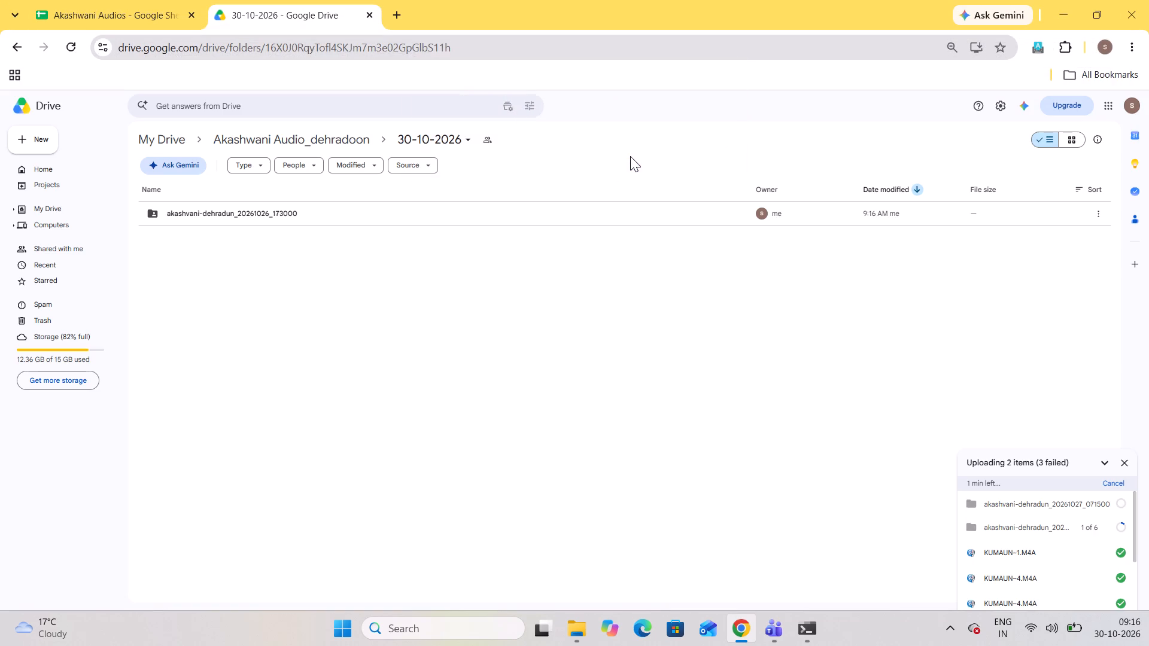
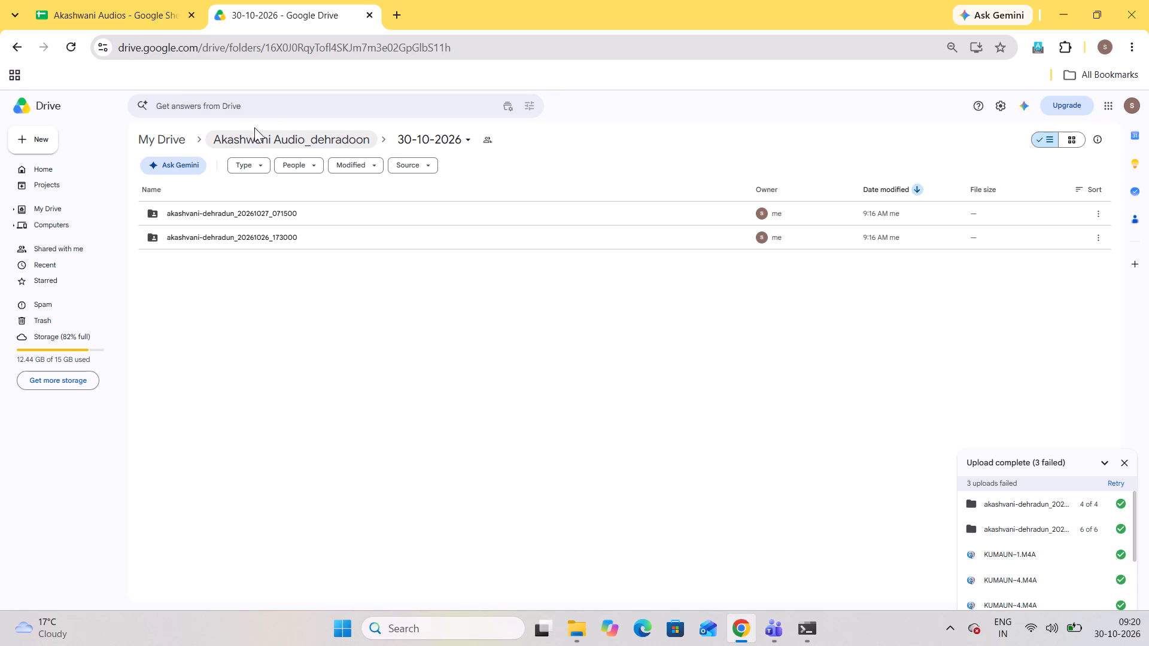
# Create a folder named 30-10-2026 inside Akashwani Audio_Naijbababd in My Drive.
pyautogui.click(177, 139)
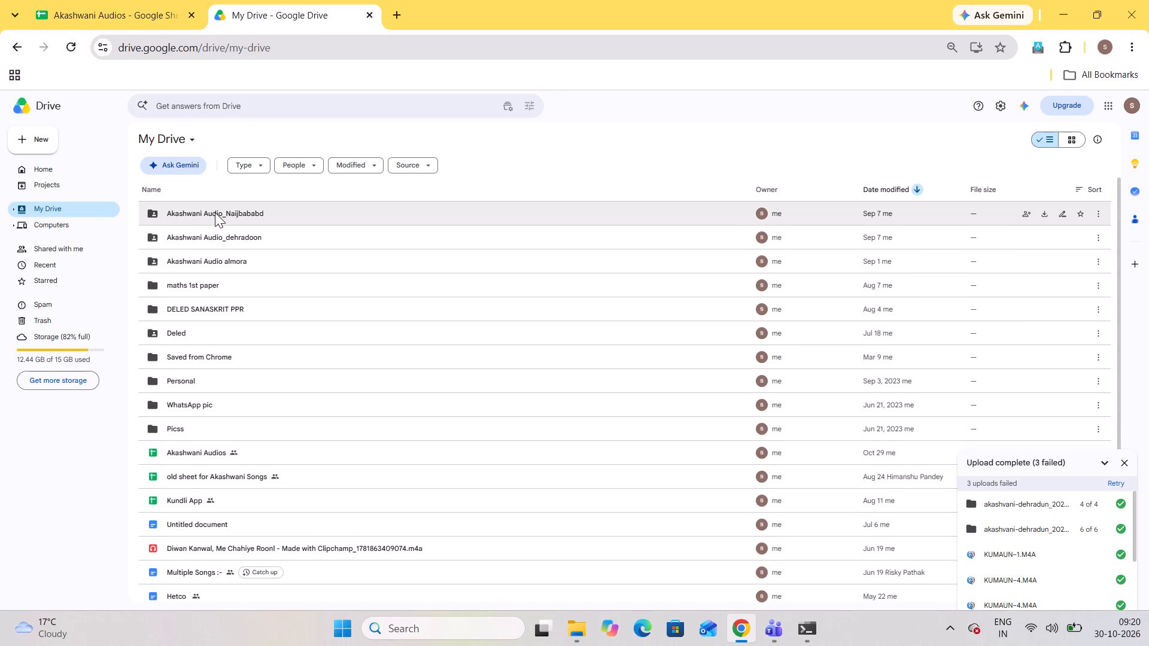
pyautogui.doubleClick(215, 212)
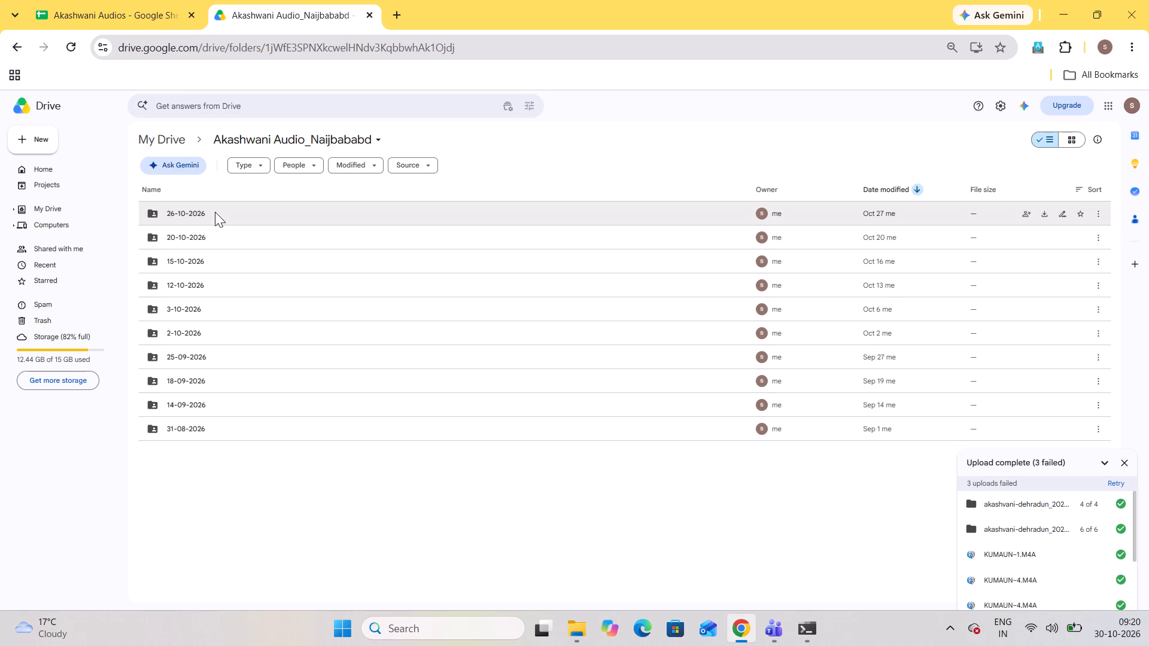
pyautogui.click(43, 143)
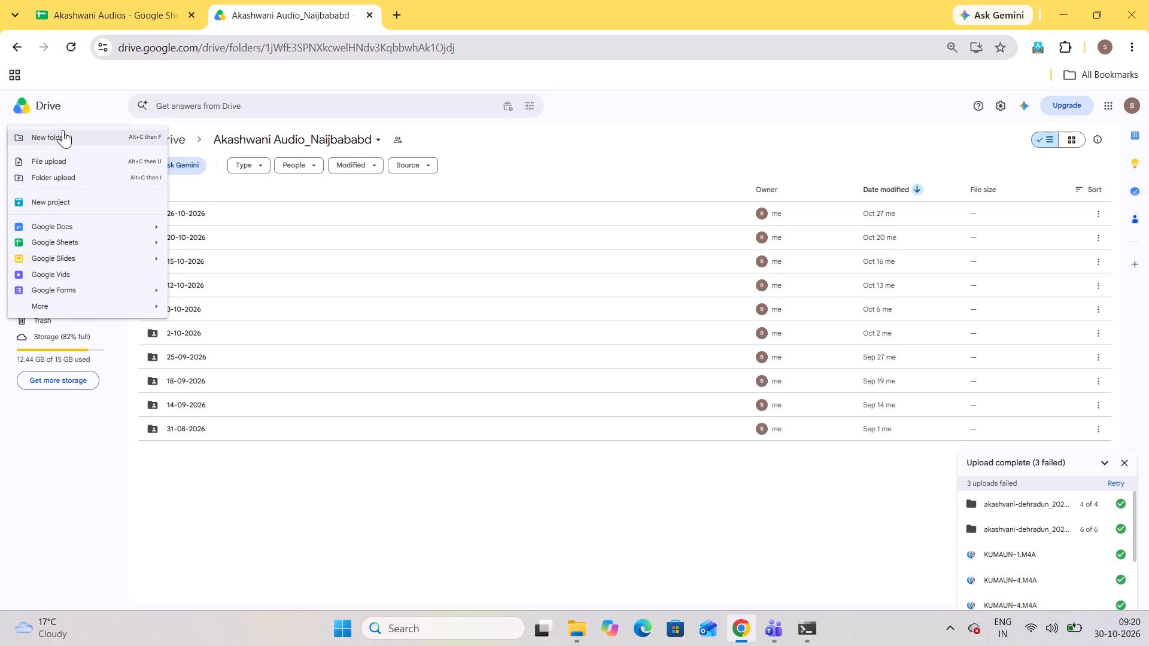
pyautogui.click(63, 130)
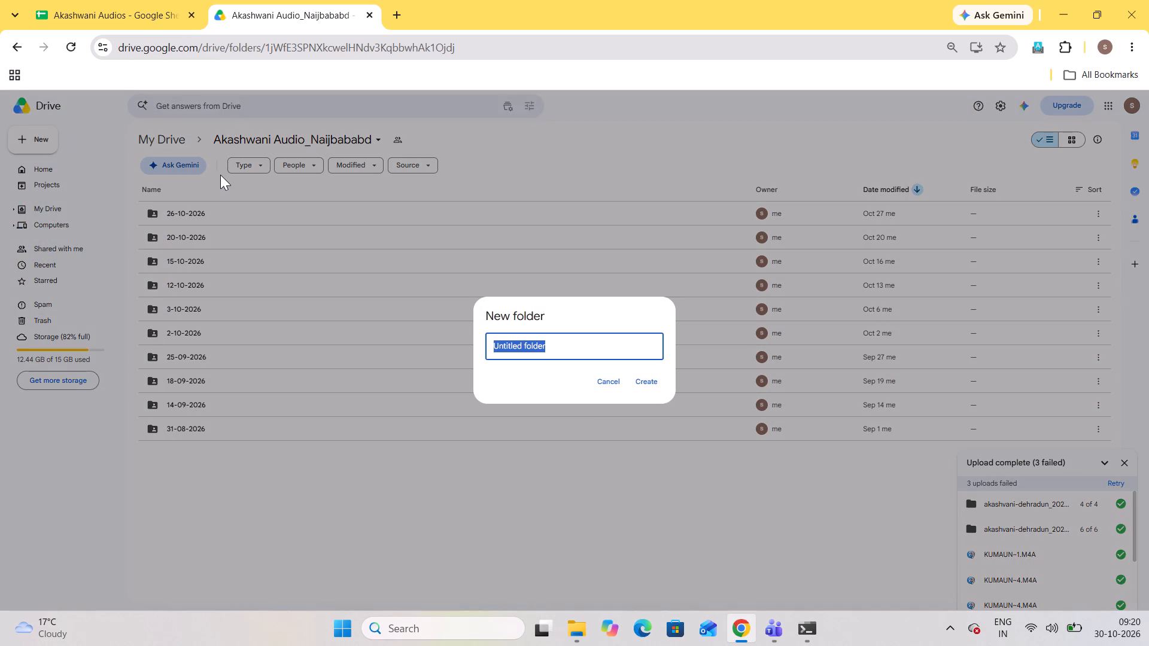
pyautogui.write('30-10')
pyautogui.write('-202')
pyautogui.press('6')
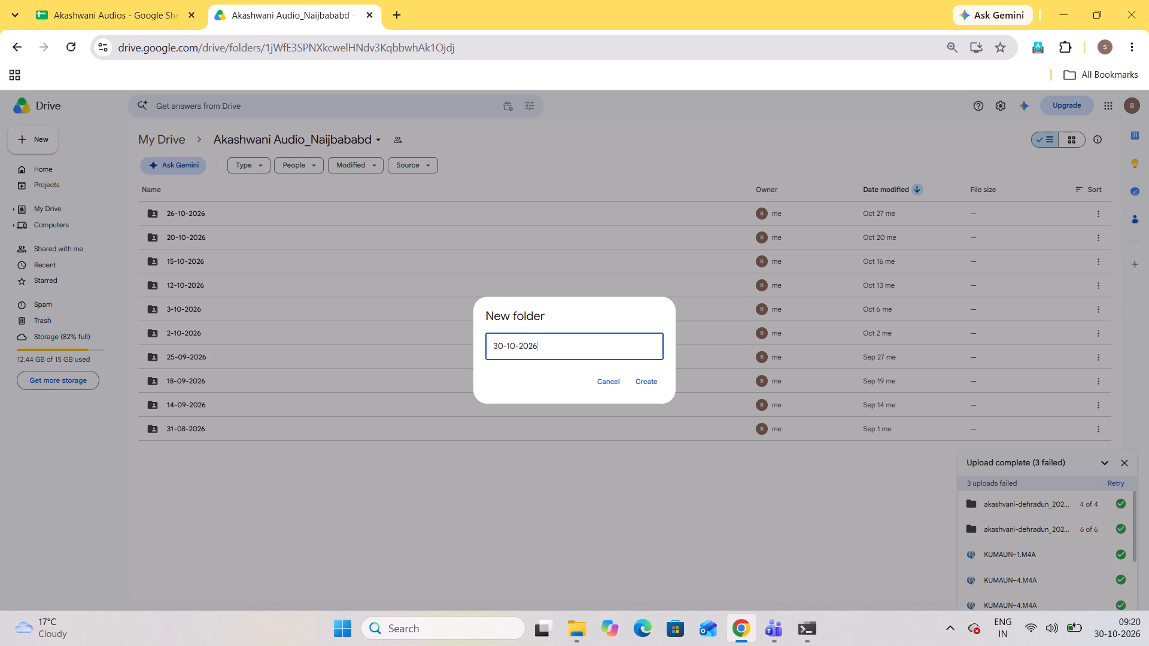
pyautogui.click(653, 373)
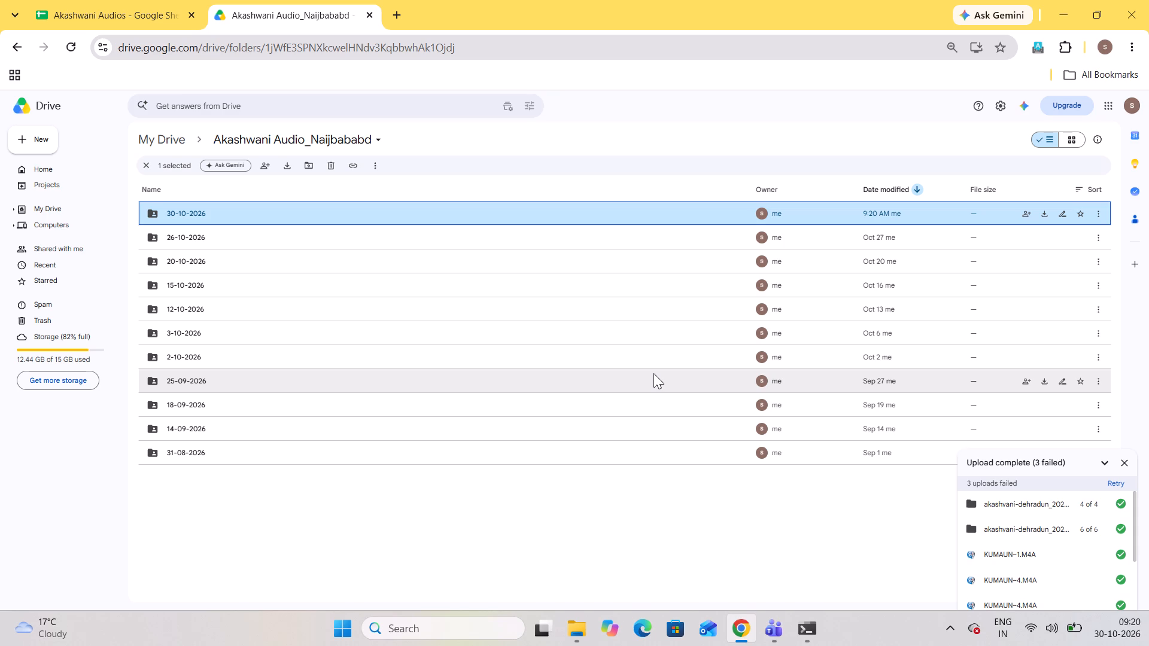
# Upload the folder akashvani-najibabad_20261027_133000_2xMERGED from the local 29-10-2026 folder into the new Drive folder 30-10-2026.
pyautogui.doubleClick(509, 218)
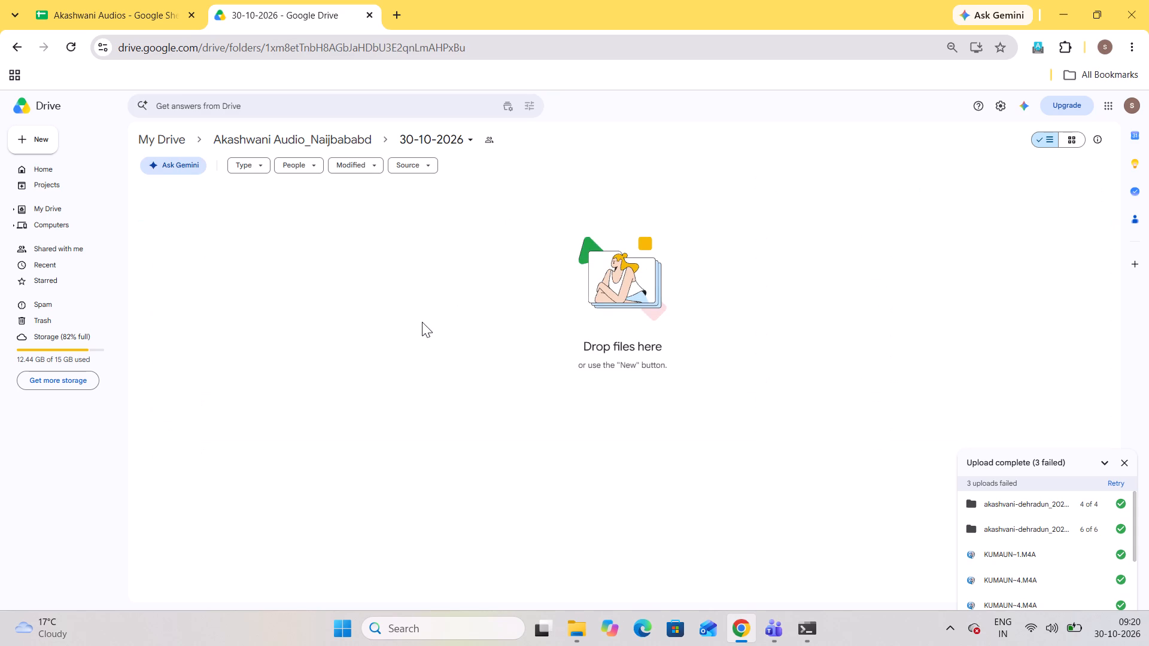
pyautogui.rightClick(422, 322)
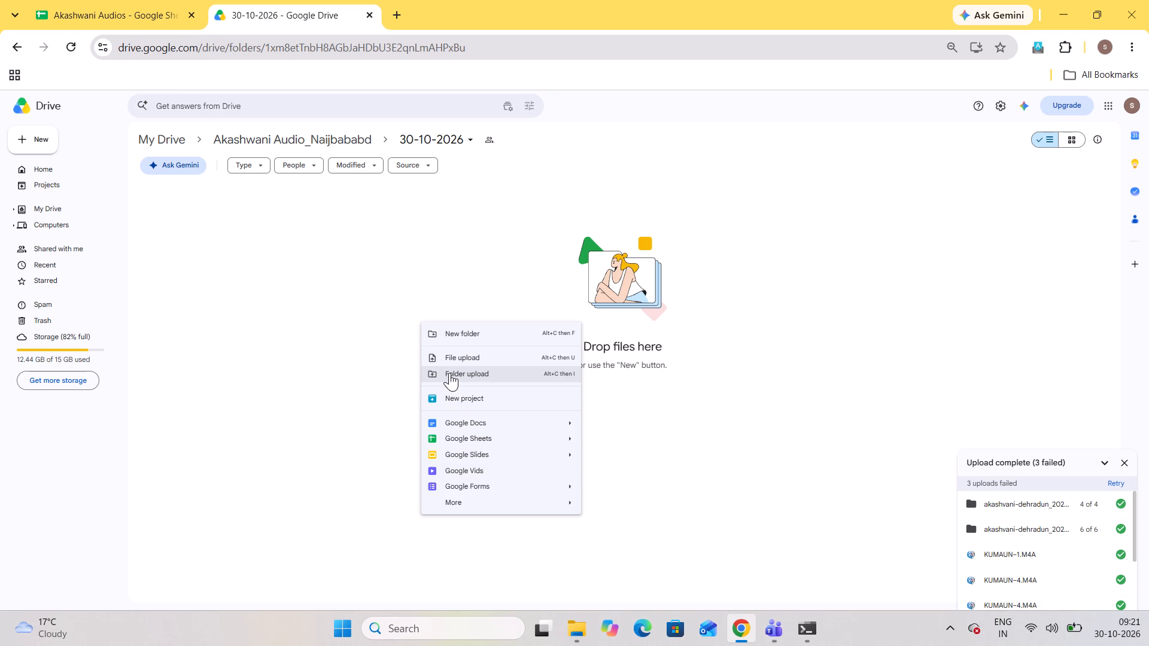
pyautogui.click(449, 373)
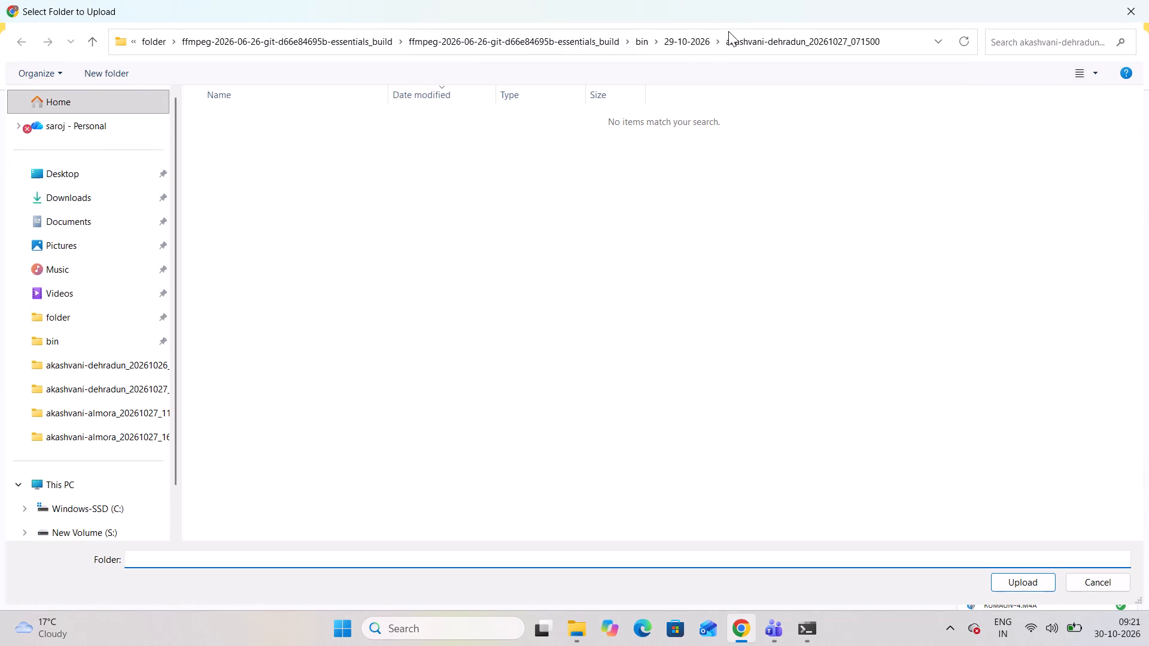
pyautogui.click(688, 43)
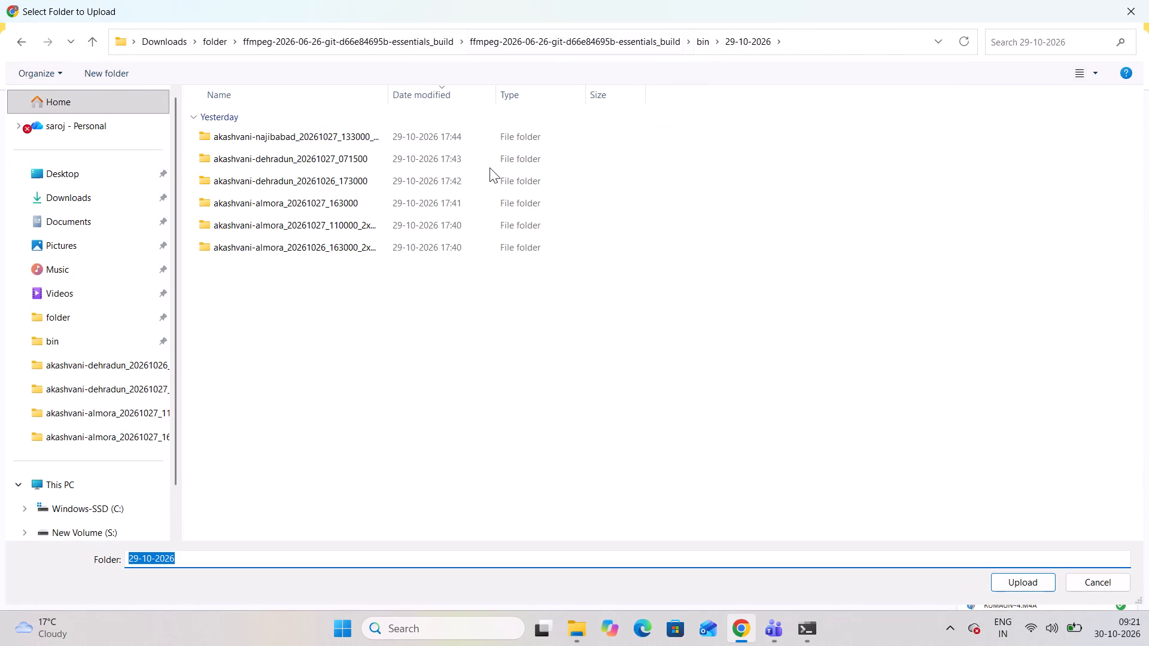
pyautogui.click(488, 144)
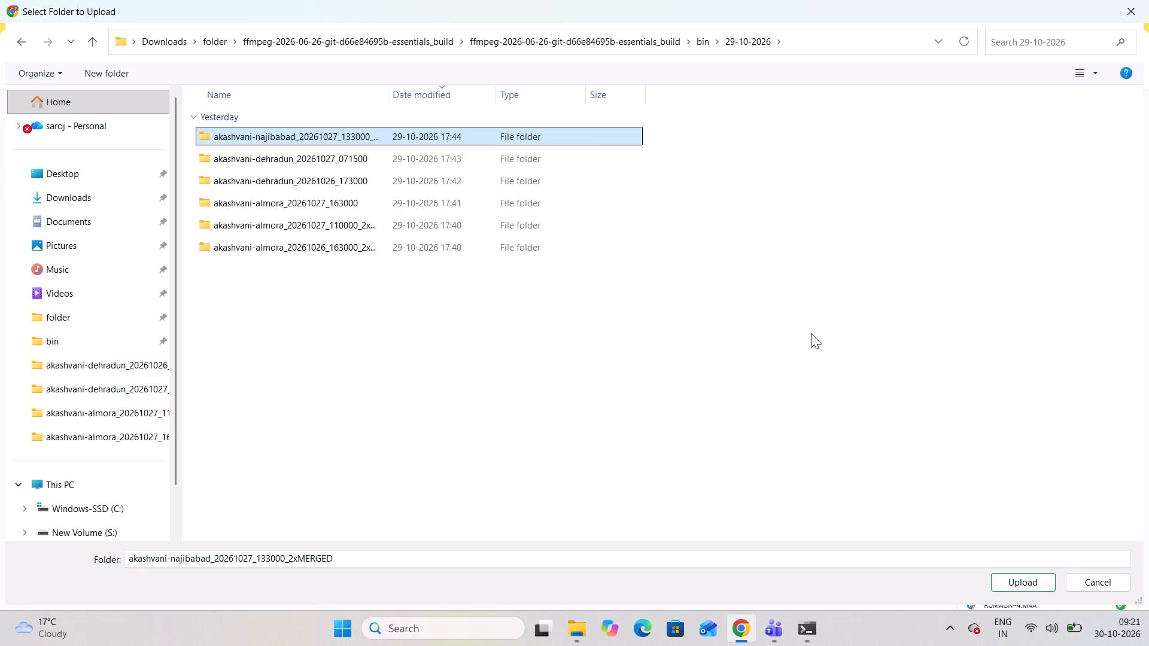
pyautogui.click(1007, 588)
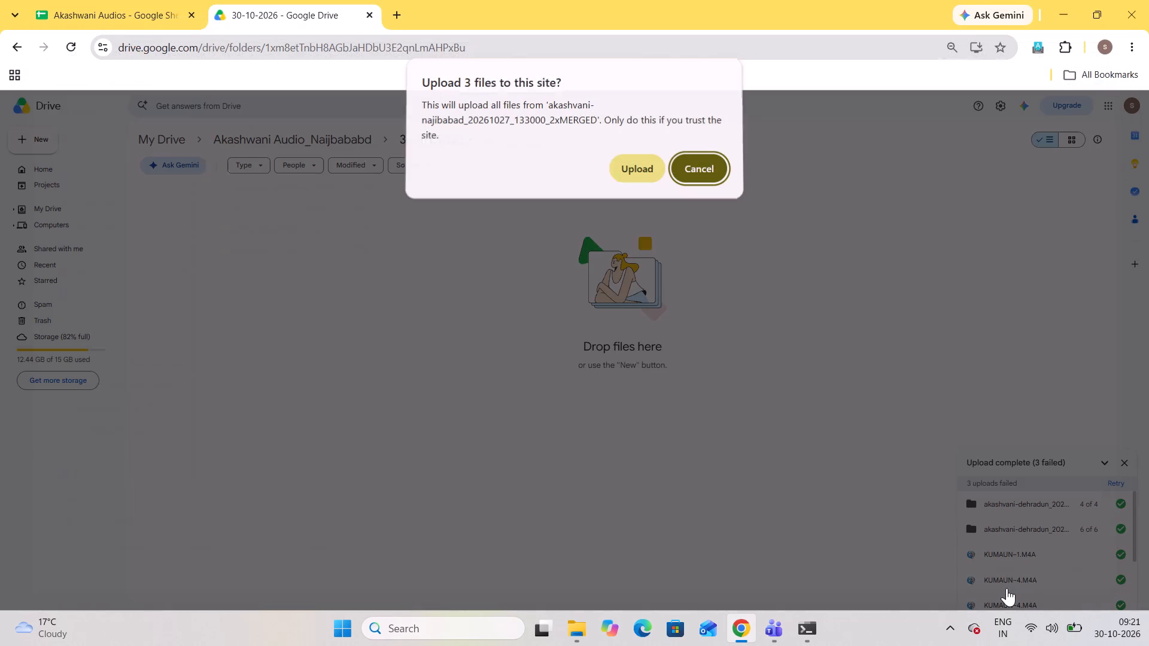
pyautogui.click(627, 170)
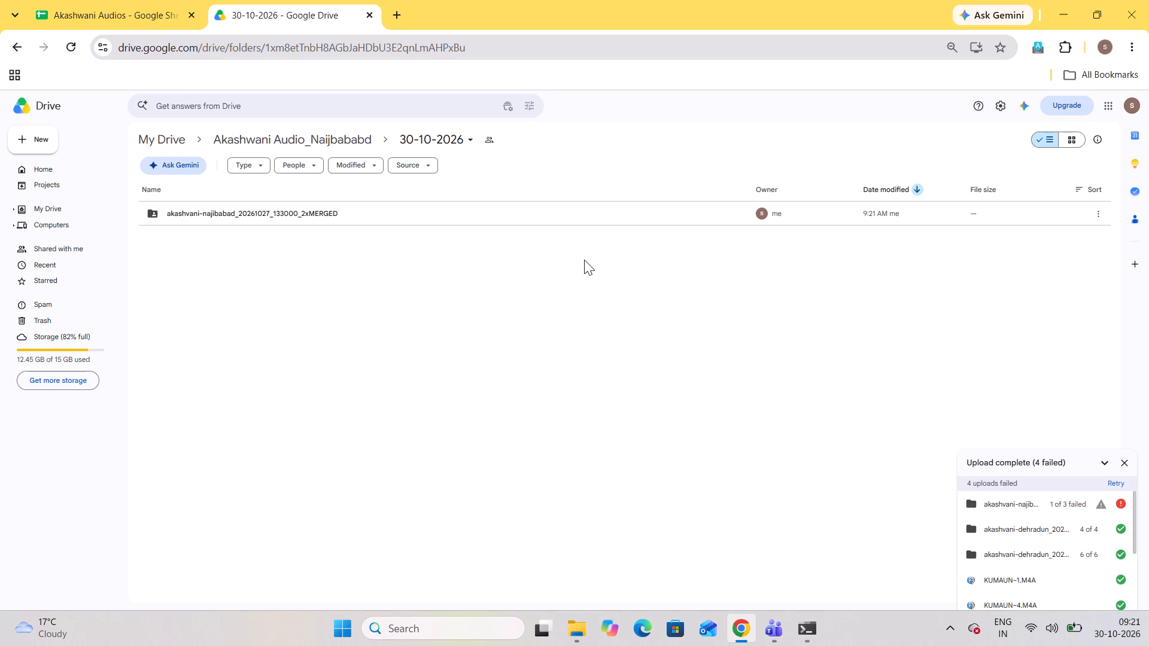
# Open the uploaded Najibabad folder and copy the failed file's full name from its upload problem details.
pyautogui.doubleClick(454, 215)
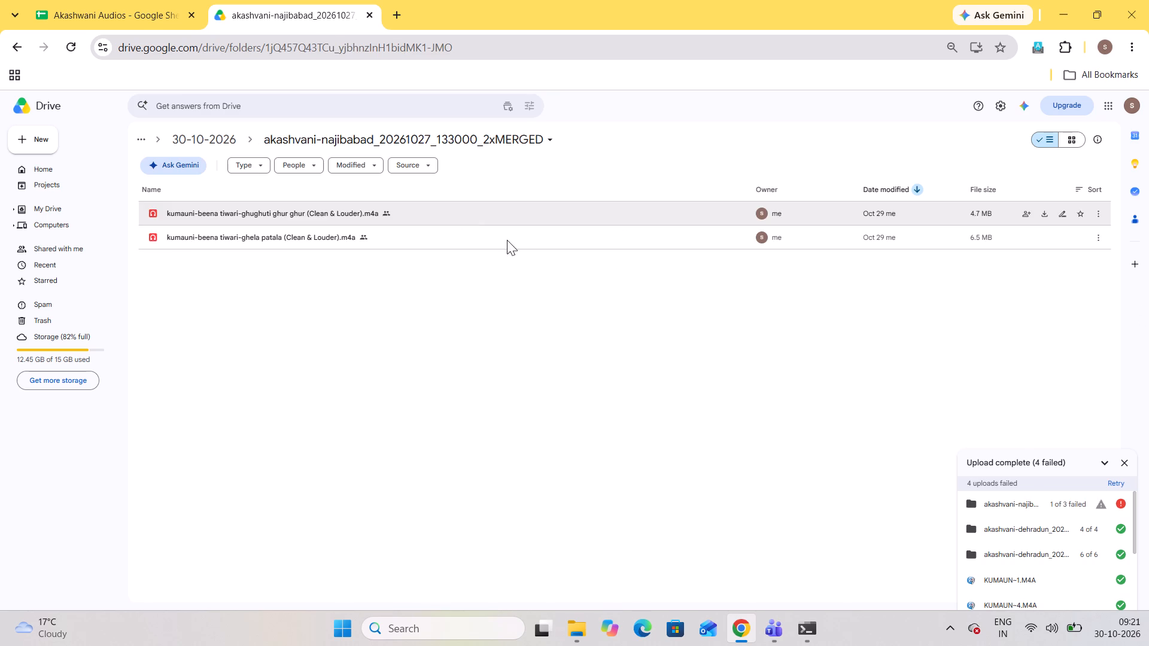
pyautogui.click(1023, 512)
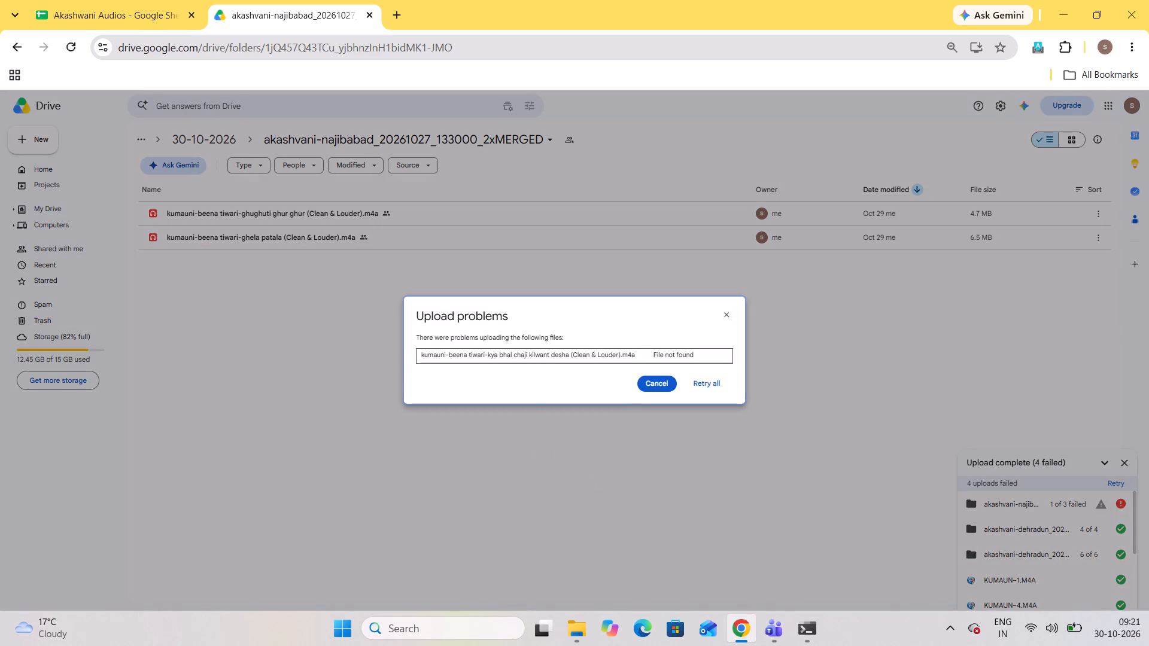
pyautogui.doubleClick(518, 353)
pyautogui.tripleClick(518, 353)
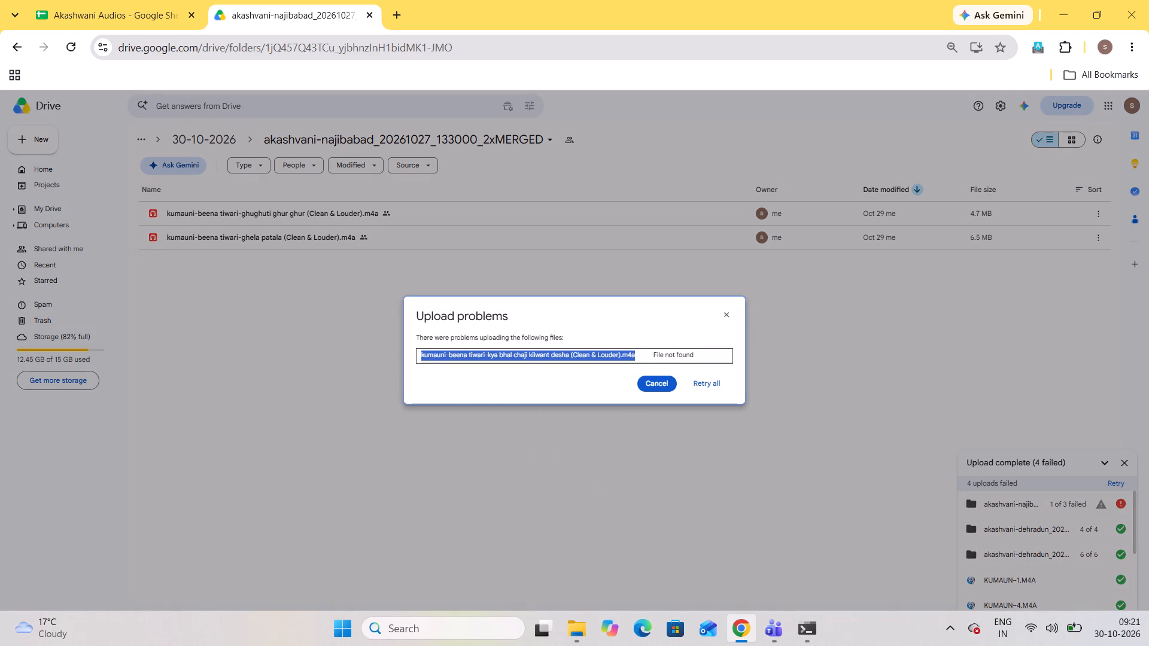
pyautogui.hotkey('ctrl', 'c')
pyautogui.click(197, 301)
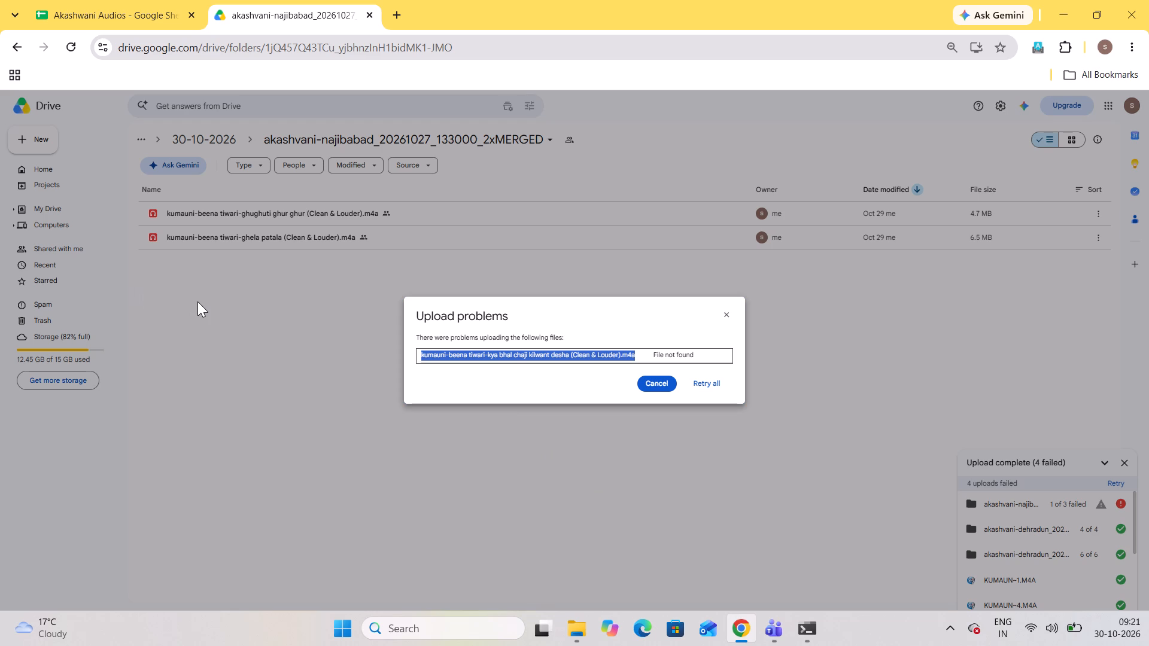
pyautogui.click(662, 386)
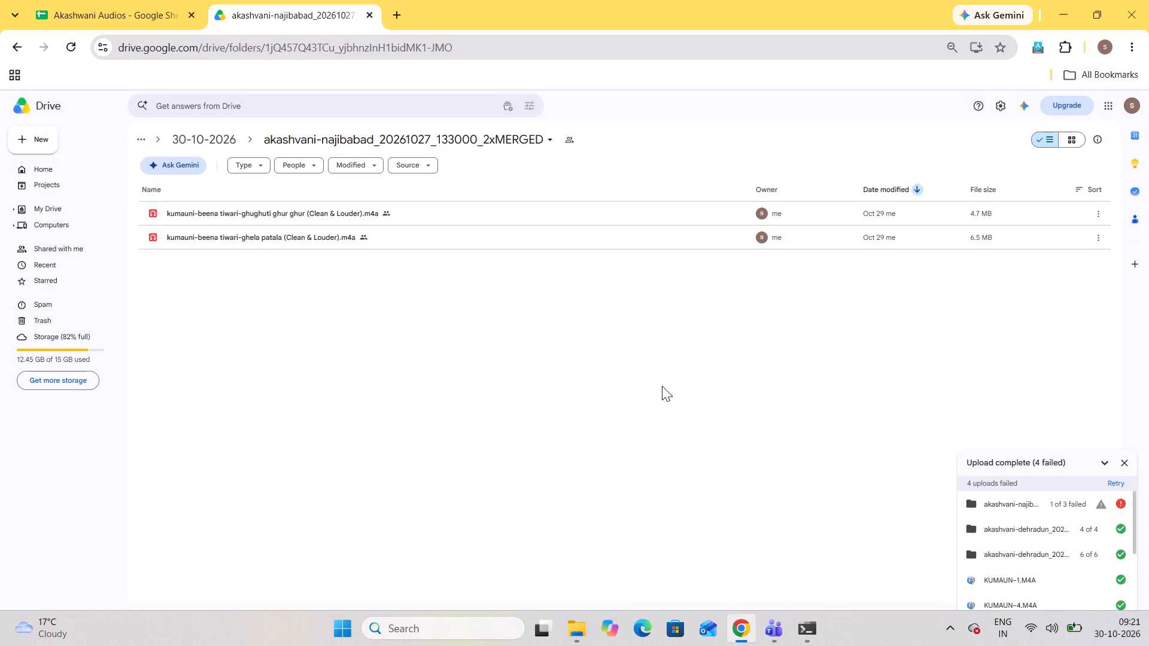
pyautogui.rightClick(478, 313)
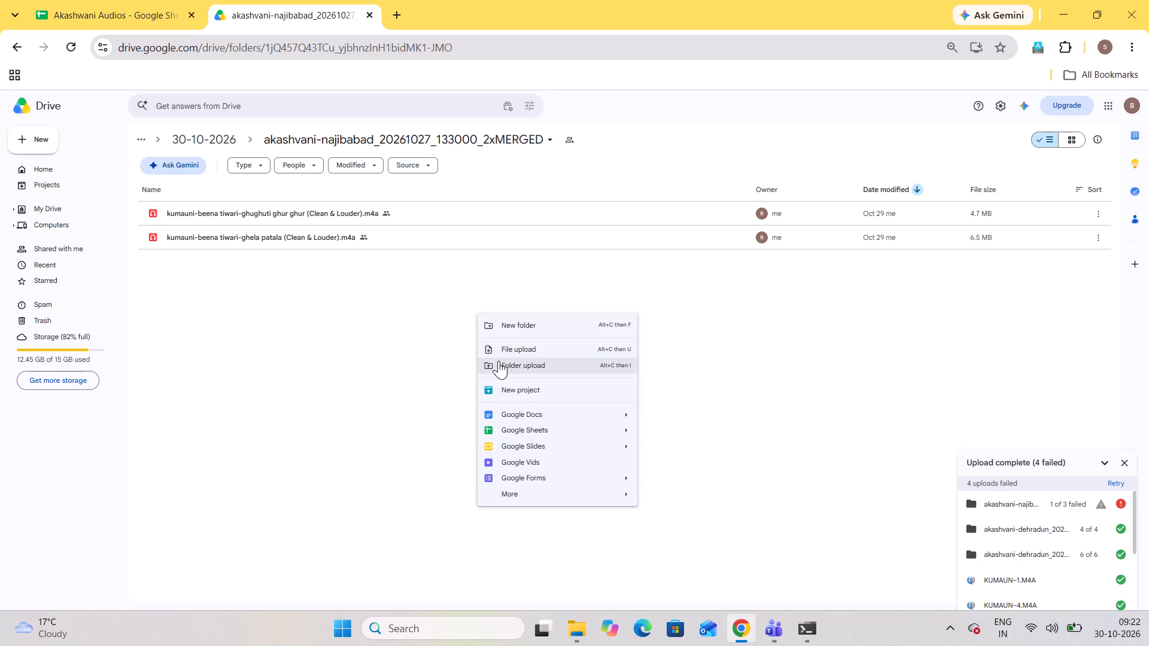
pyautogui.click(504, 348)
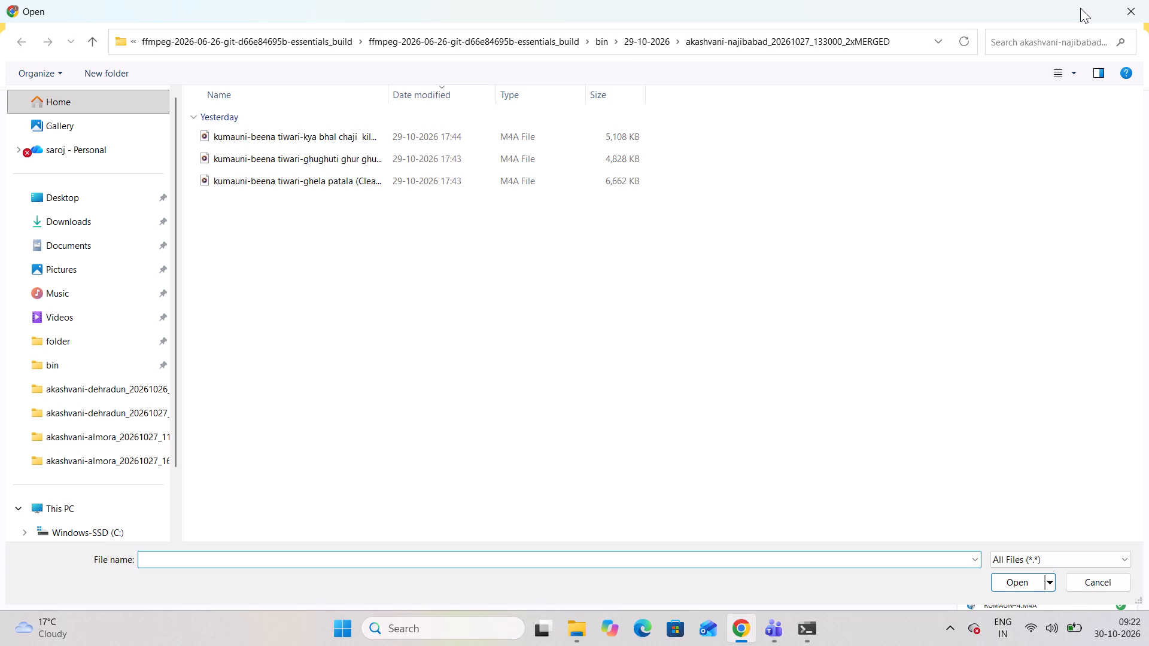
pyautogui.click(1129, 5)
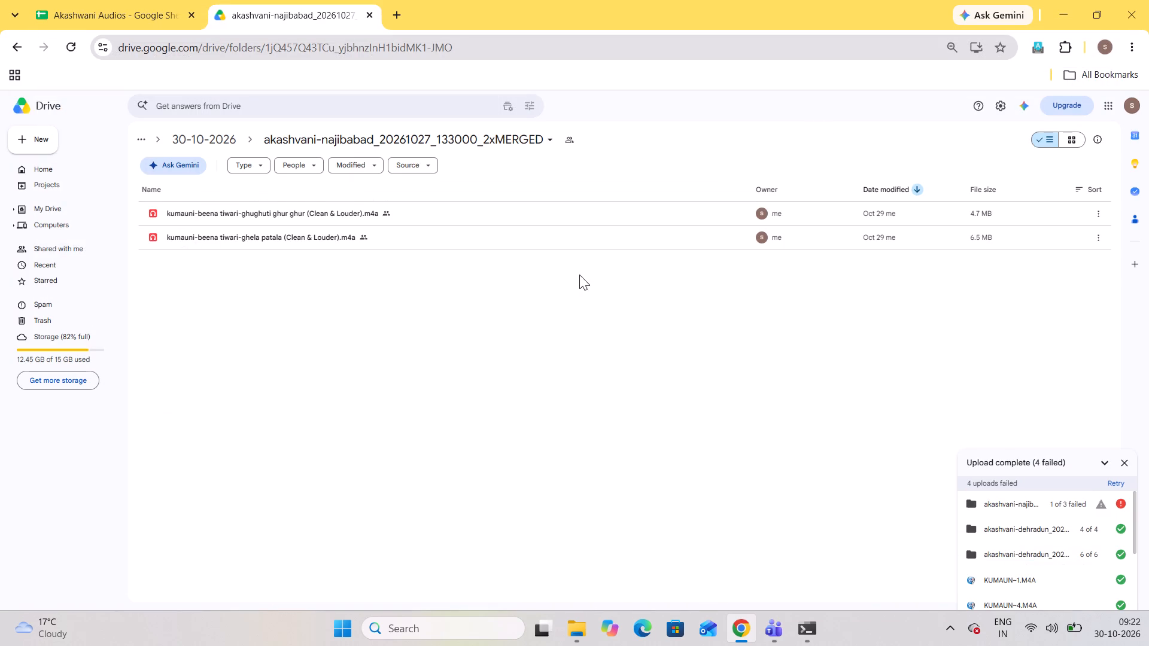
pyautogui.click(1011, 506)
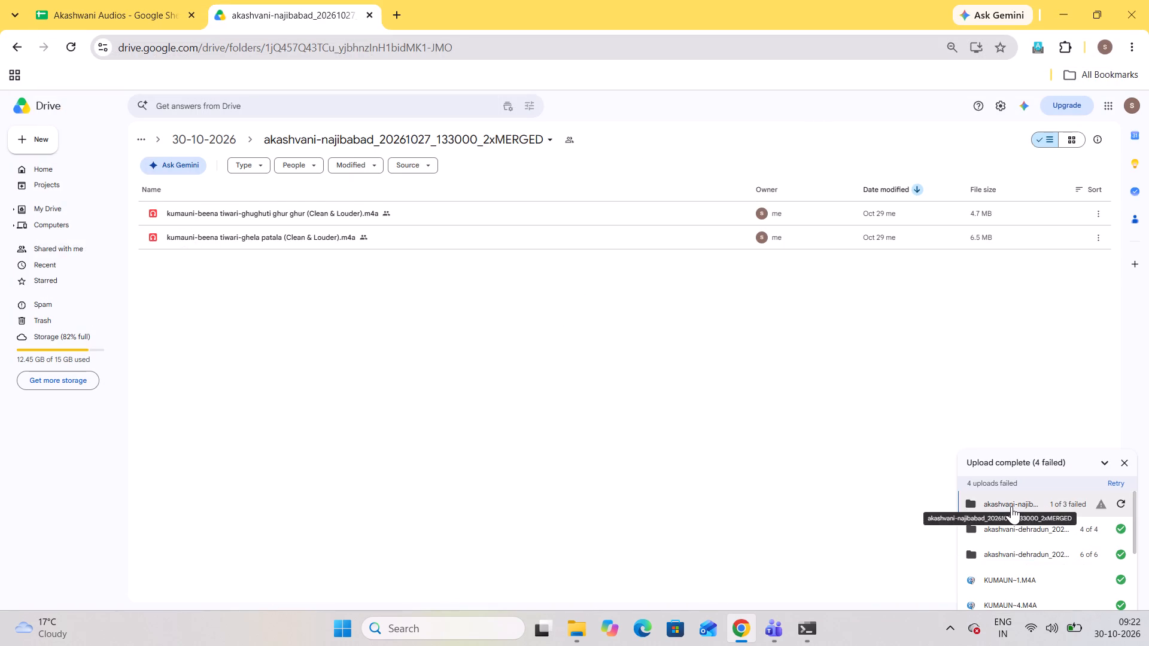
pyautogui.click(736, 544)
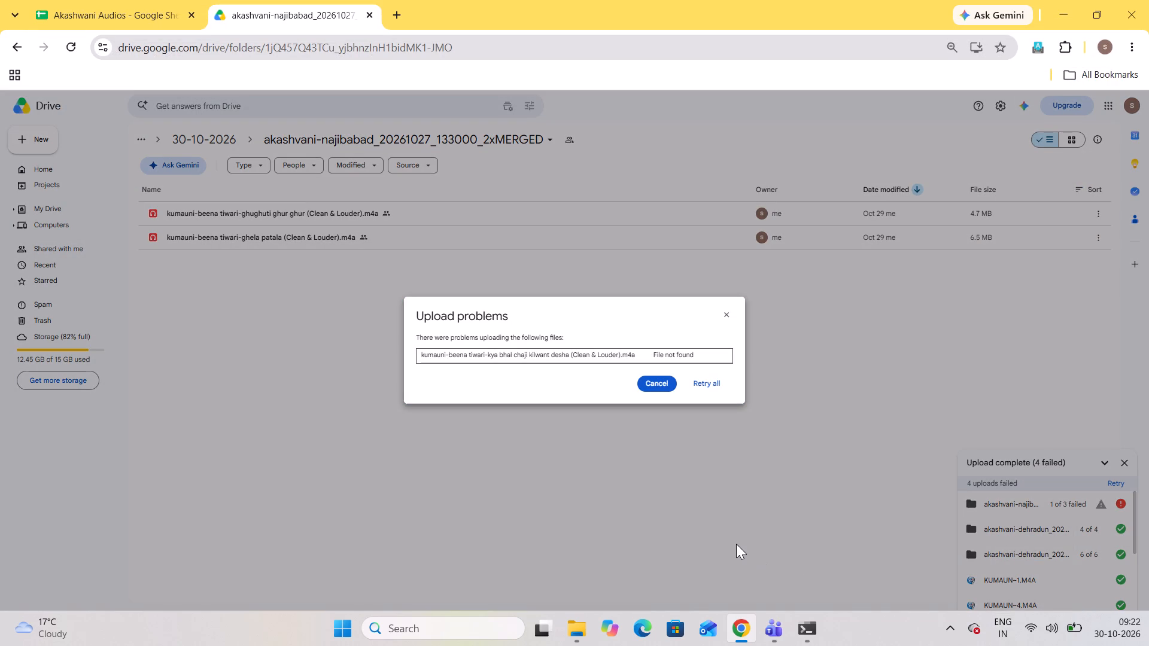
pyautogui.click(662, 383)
# Upload the local "kya bhal chaji kilwant desha (Clean & Louder).m4a" song file into the akashvani-najibabad_20261027_133000_2xMERGED Drive folder.
pyautogui.rightClick(364, 367)
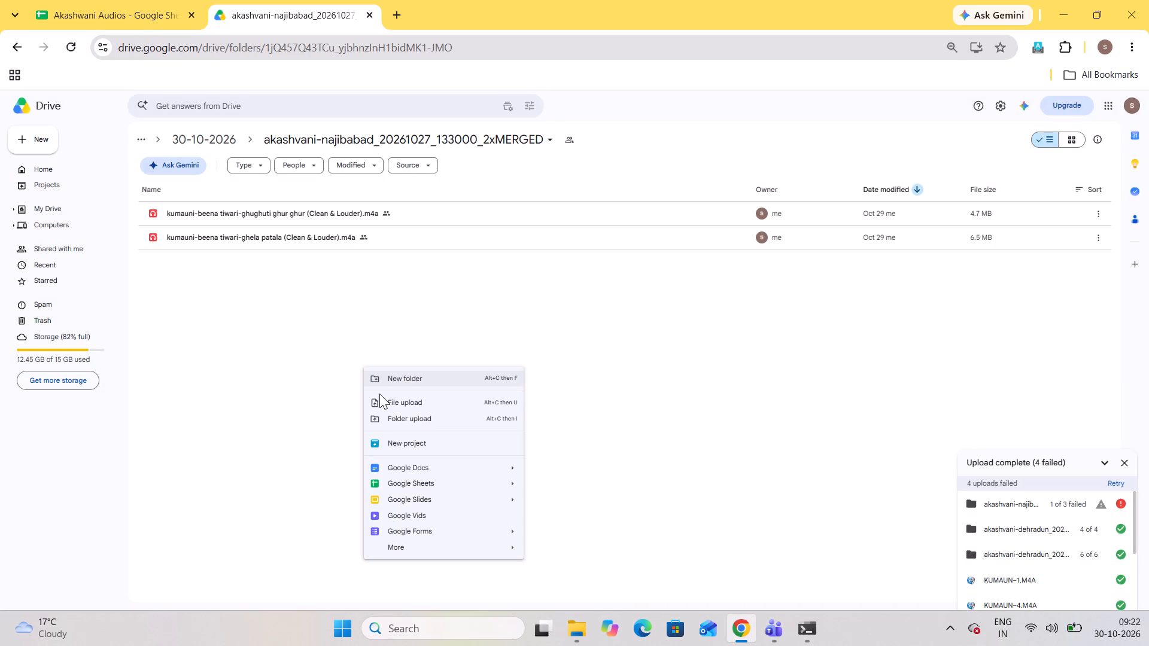
pyautogui.click(379, 399)
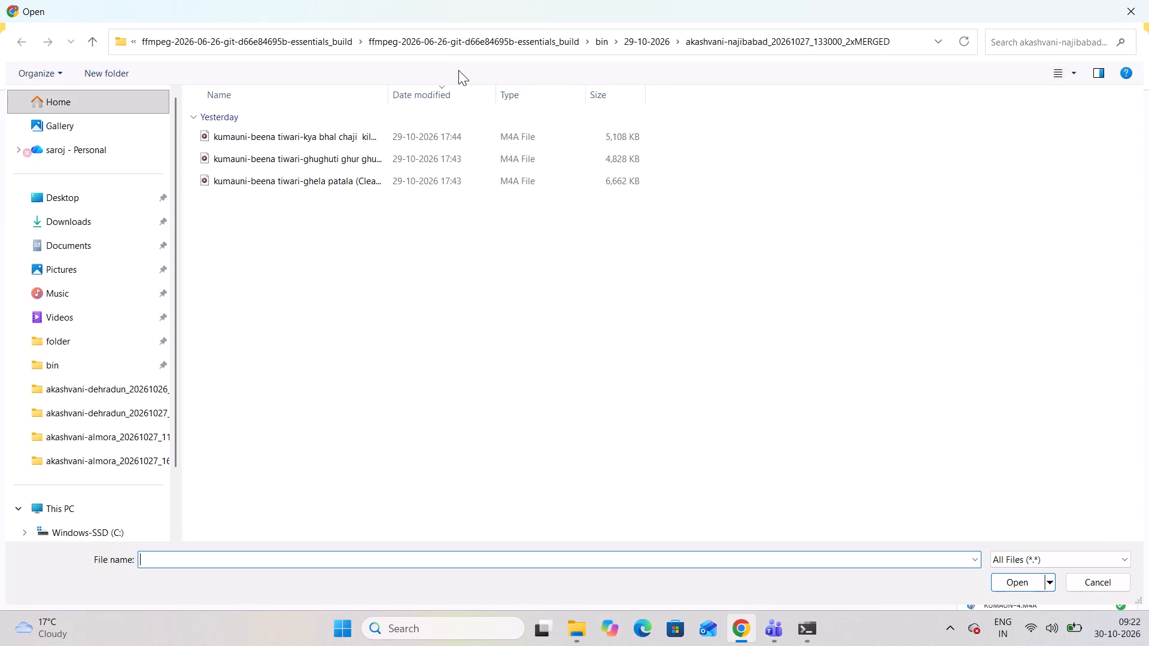
pyautogui.click(319, 135)
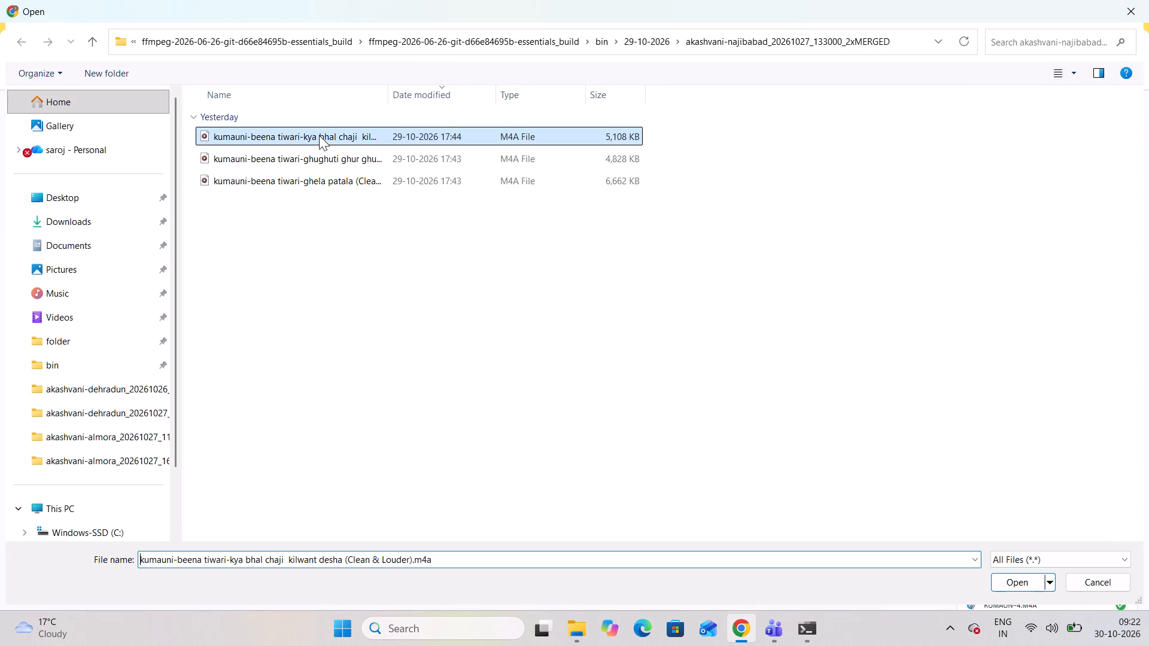
pyautogui.click(1023, 588)
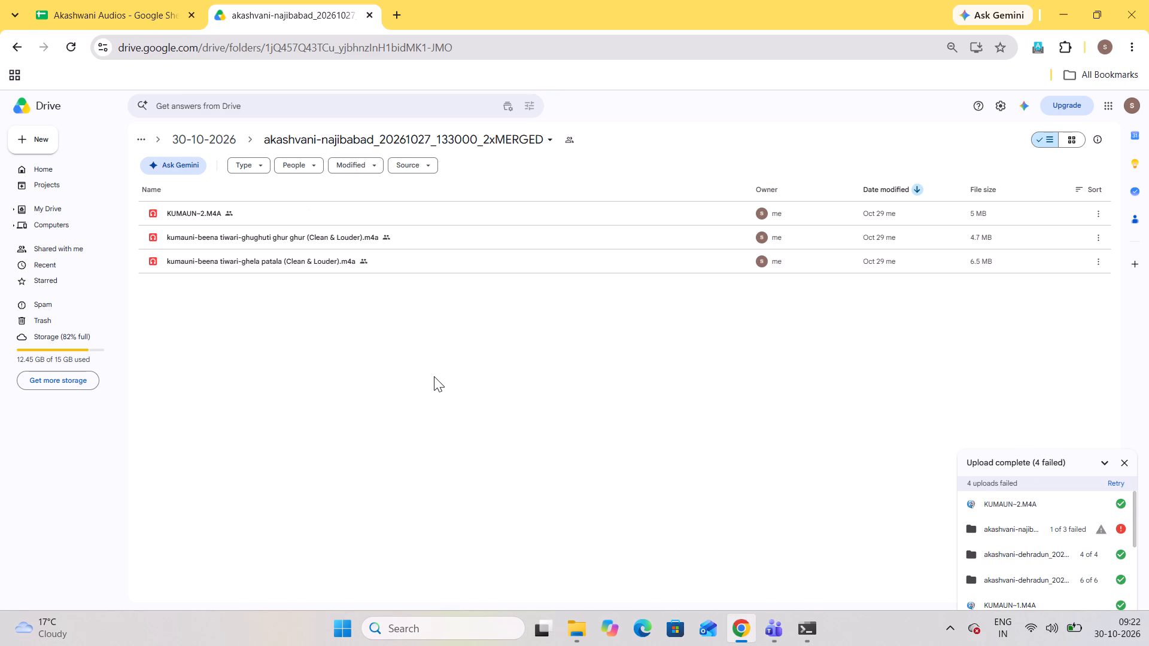
# Rename the uploaded KUMAUN~2.M4A file in Drive with the copied full name of the "kya bhal chaji kilwant desha (Clean & Louder).m4a" song.
pyautogui.click(227, 214)
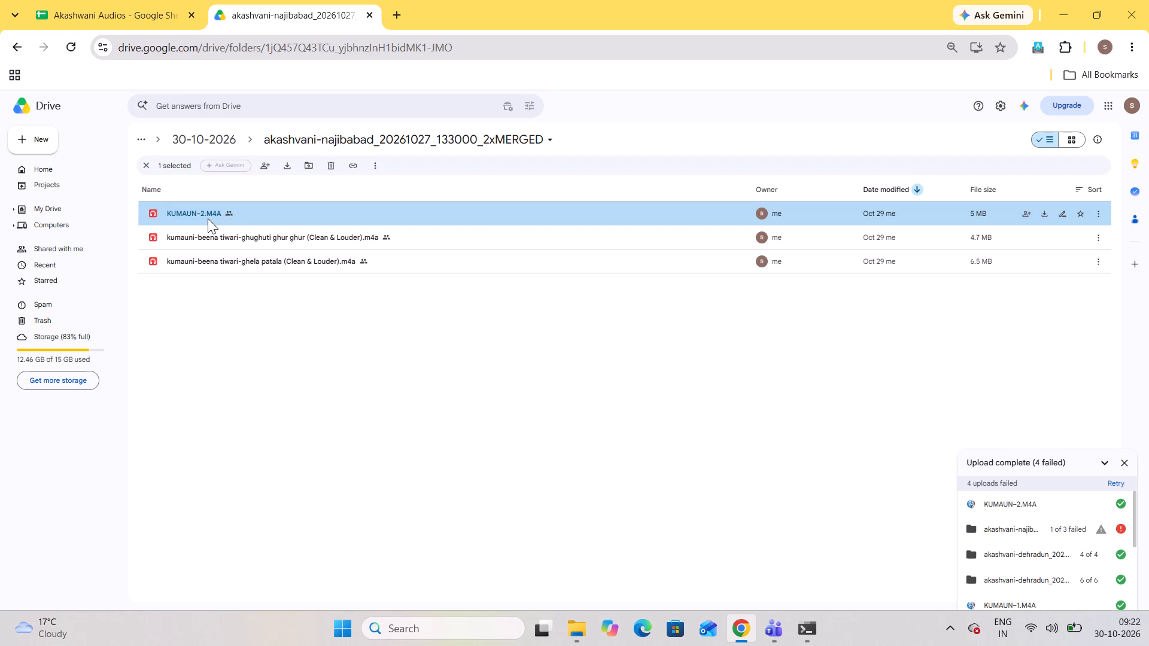
pyautogui.click(208, 218)
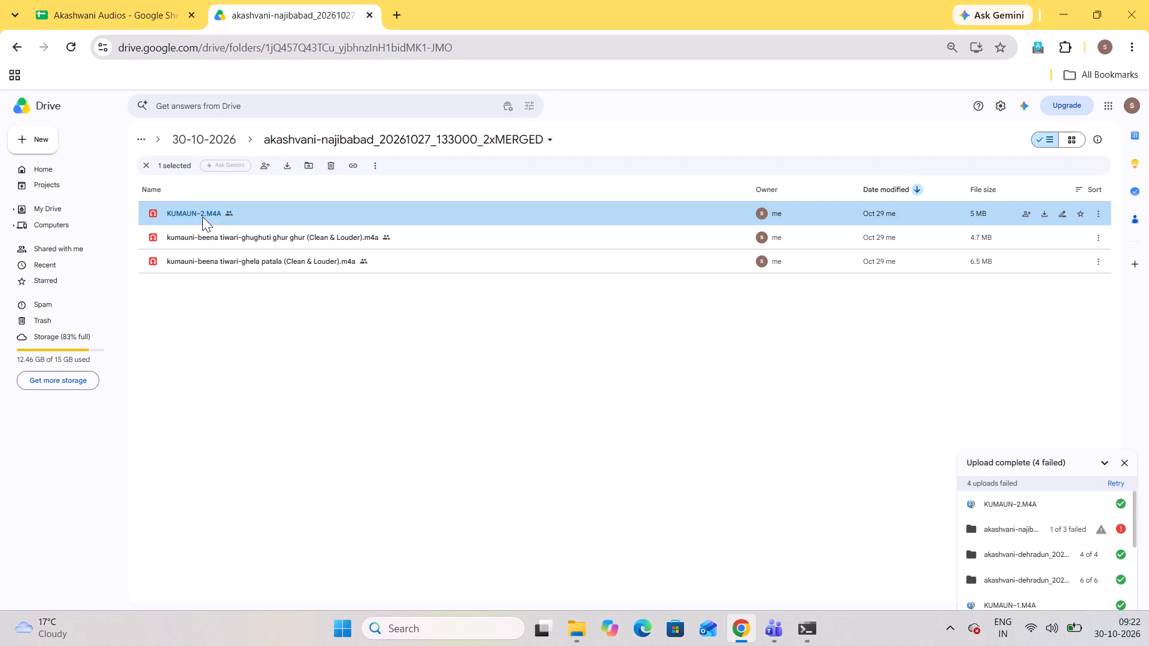
pyautogui.click(202, 217)
pyautogui.click(195, 214)
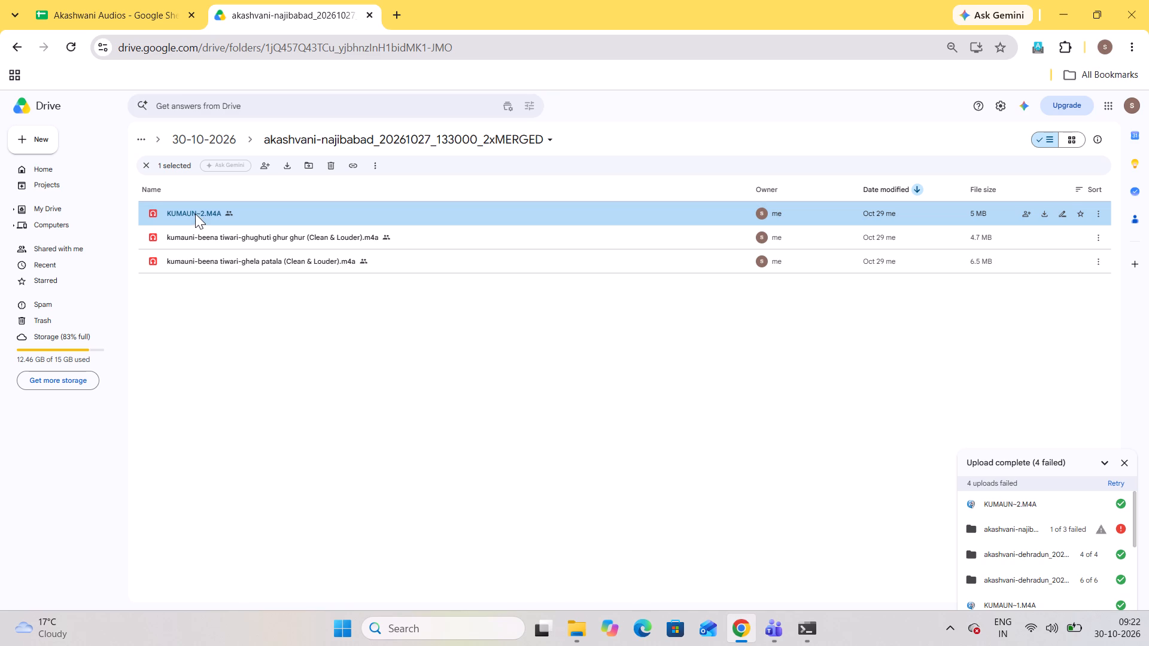
pyautogui.click(195, 214)
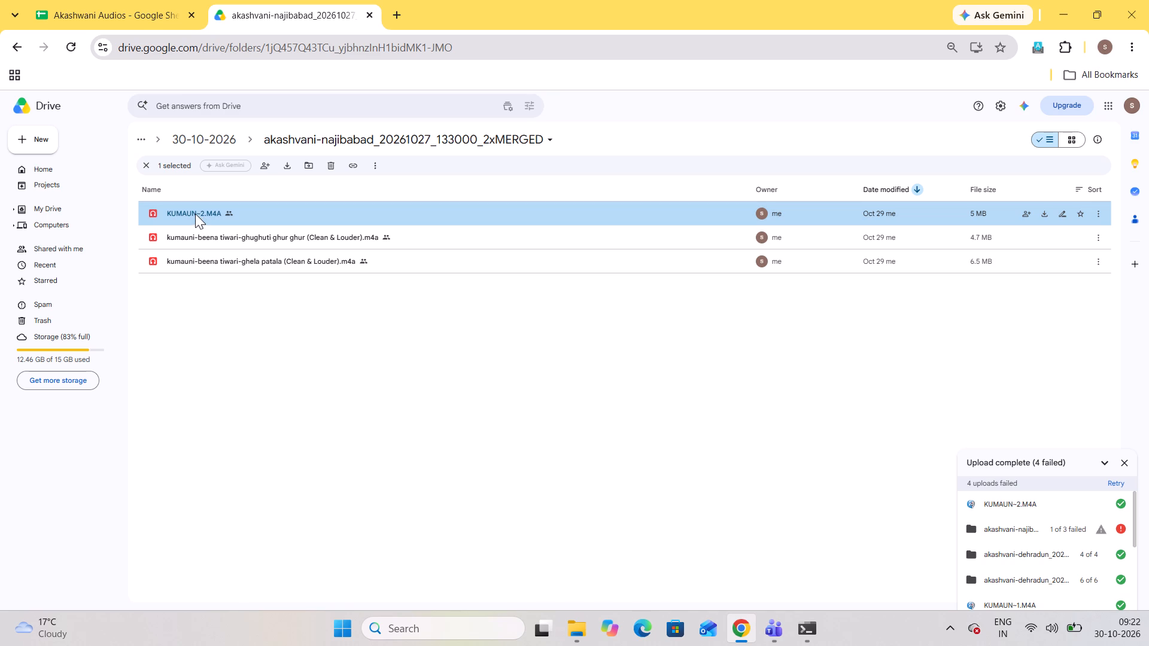
pyautogui.rightClick(195, 214)
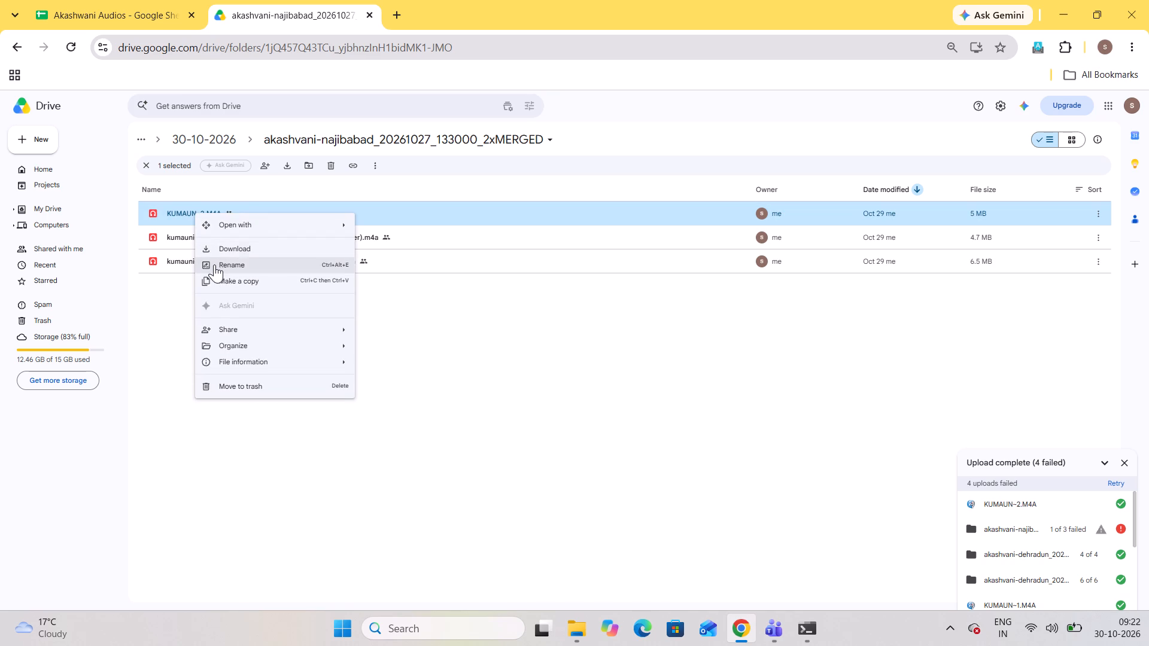
pyautogui.click(214, 264)
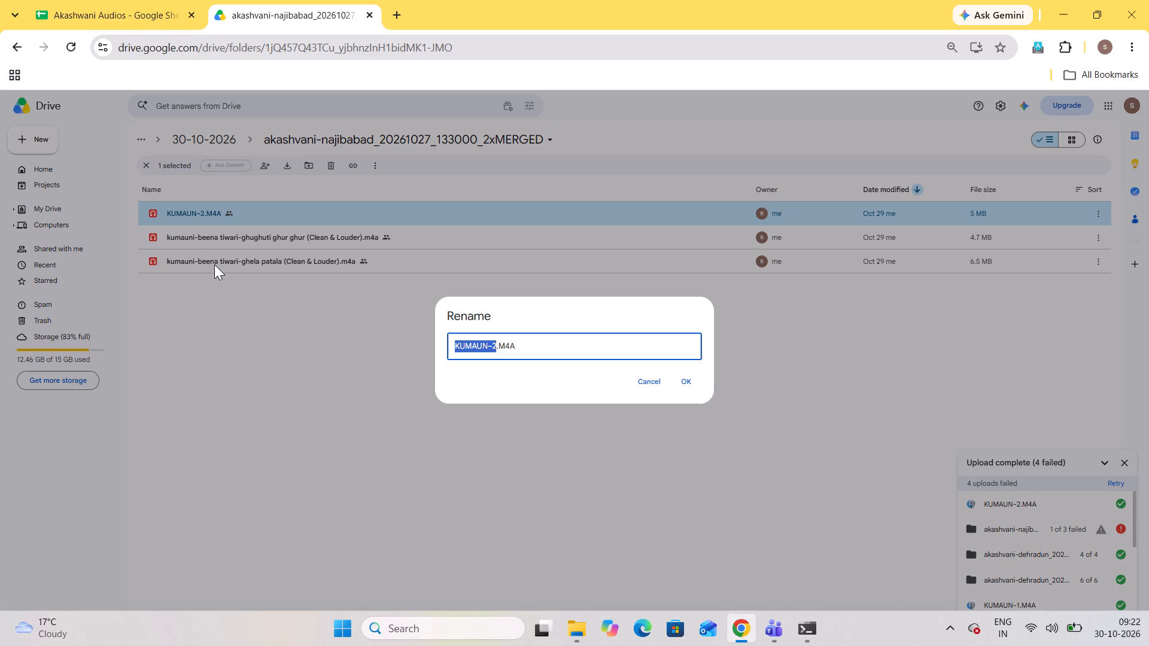
pyautogui.hotkey('ctrl', 'v')
pyautogui.press('Return')
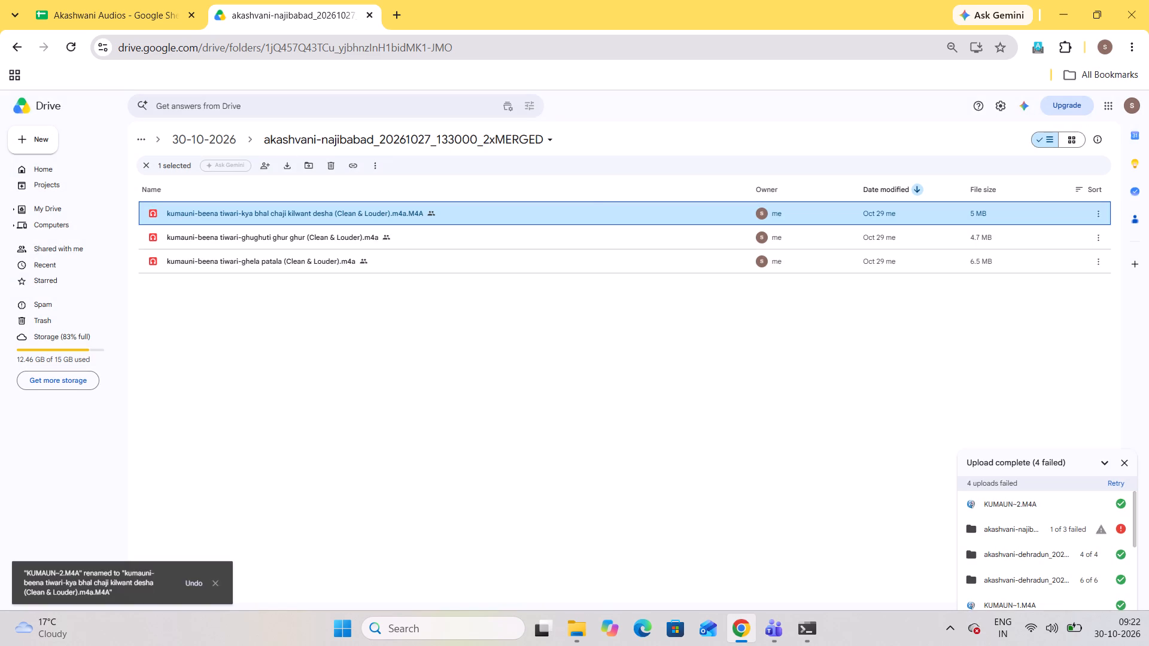
# Remove the duplicate .m4a from the renamed song's file name, so it ends in "kya bhal chaji kilwant desha (Clean & Louder).M4A".
pyautogui.click(397, 226)
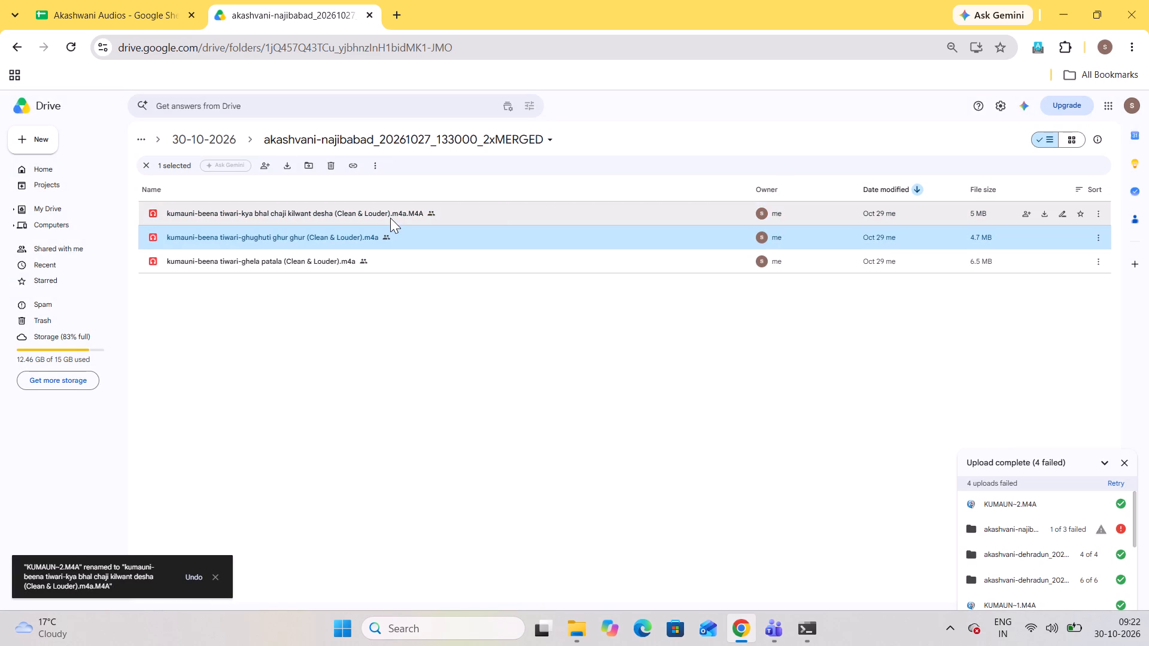
pyautogui.click(390, 218)
pyautogui.click(390, 218)
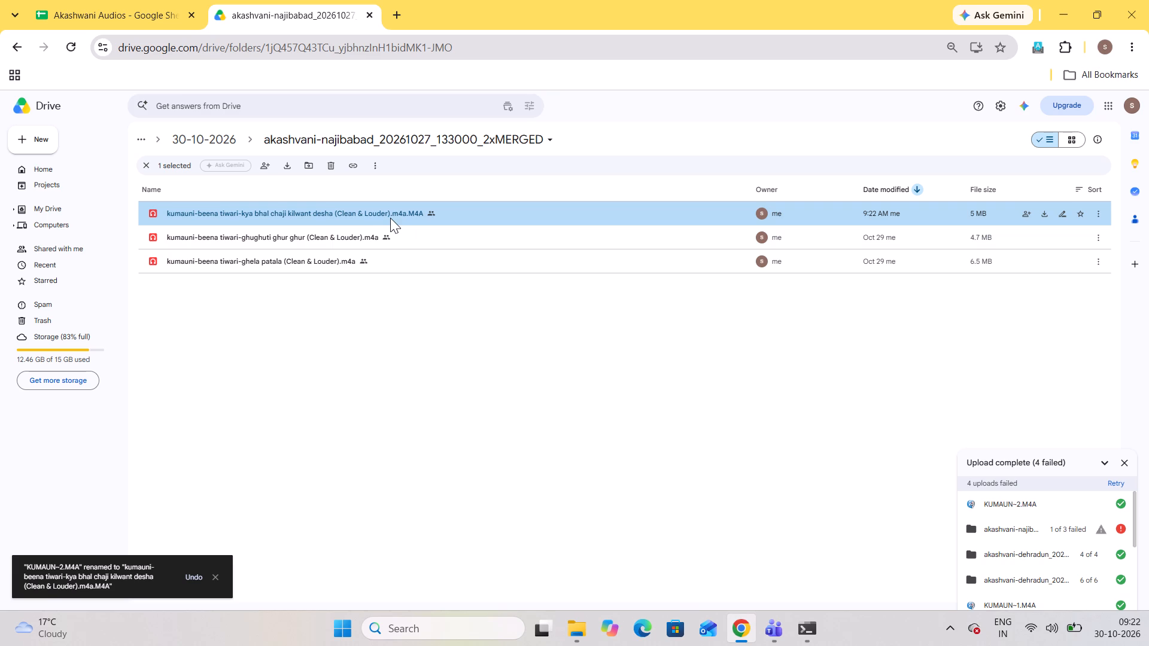
pyautogui.click(381, 215)
pyautogui.rightClick(381, 215)
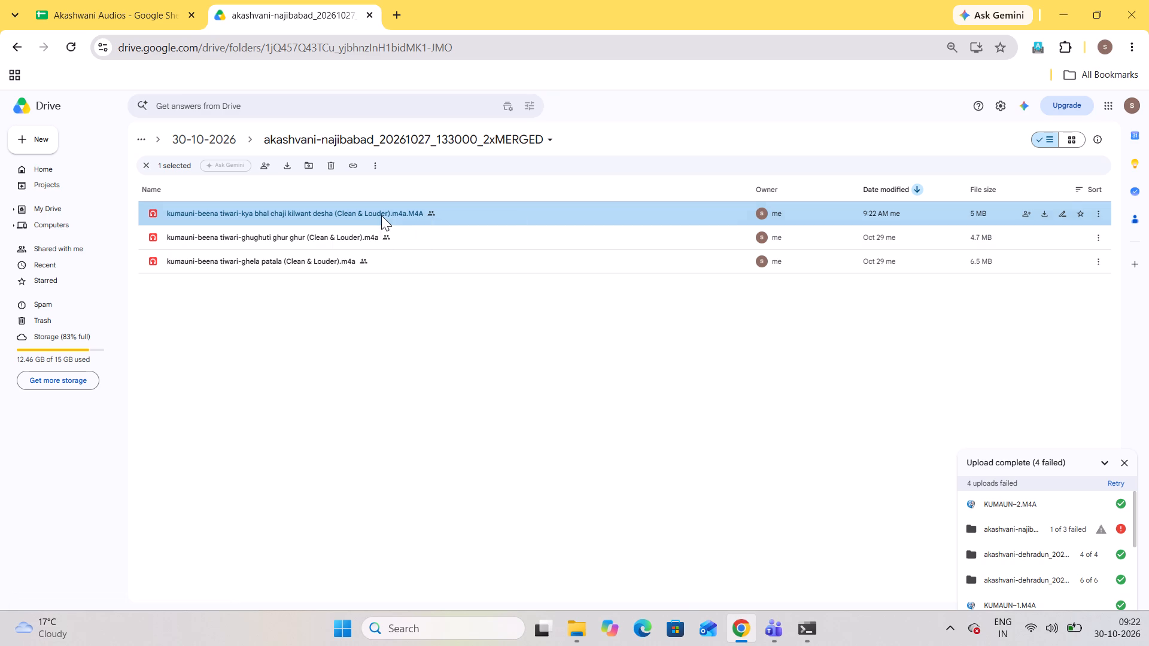
pyautogui.click(396, 269)
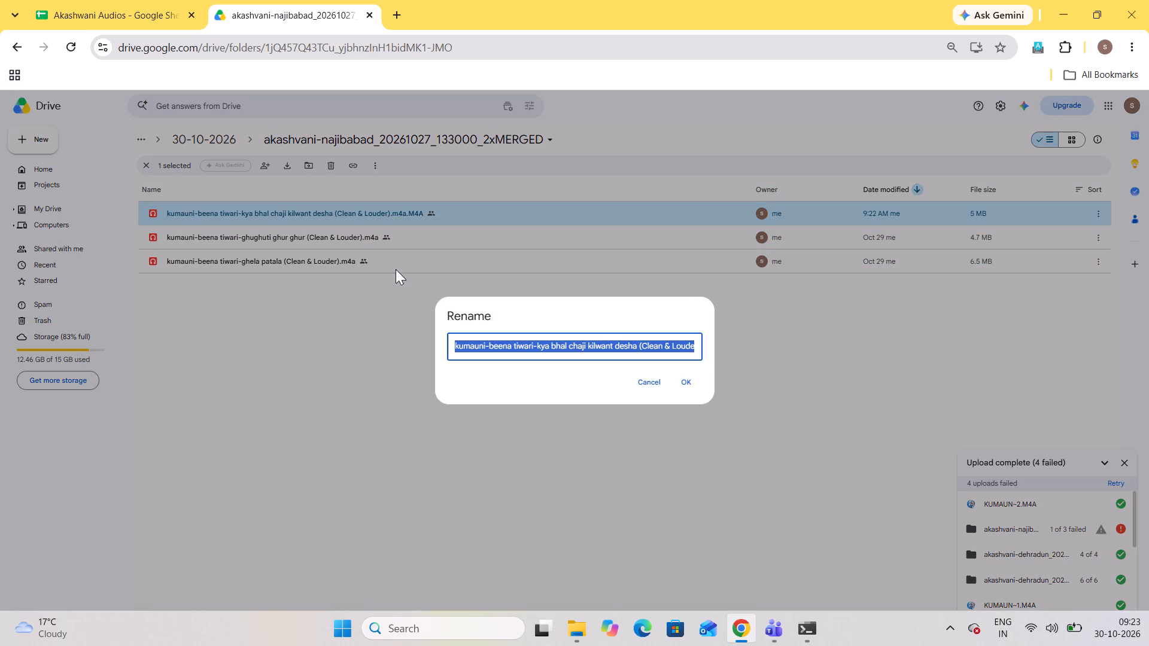
pyautogui.hscroll(-7, 610, 349)
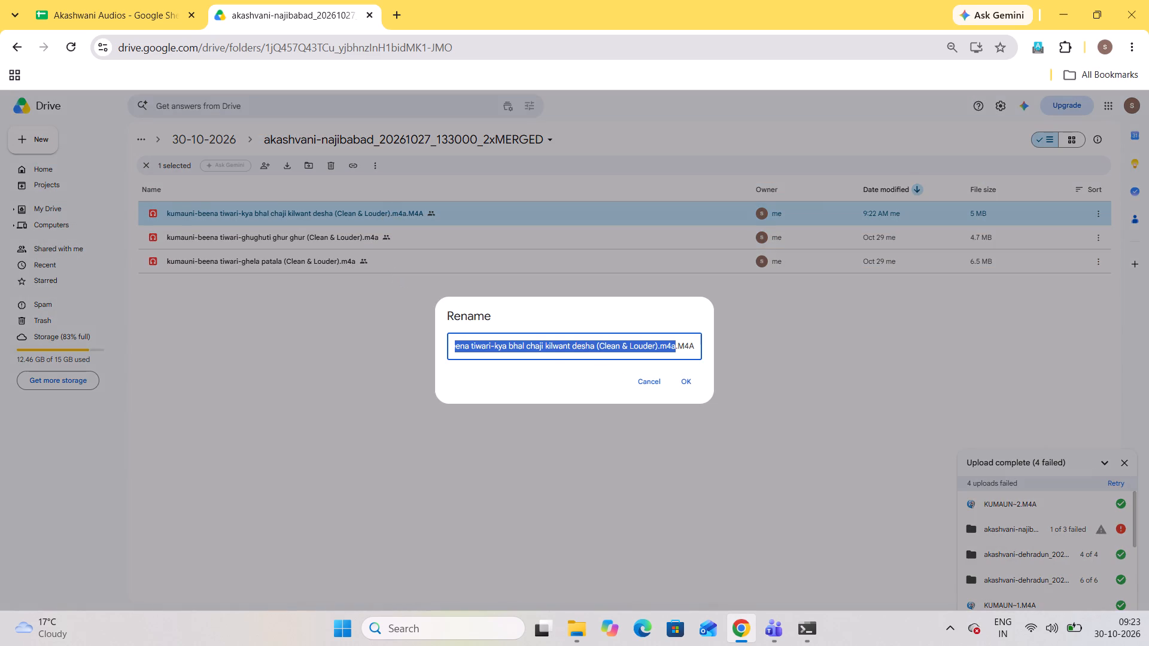
pyautogui.doubleClick(680, 342)
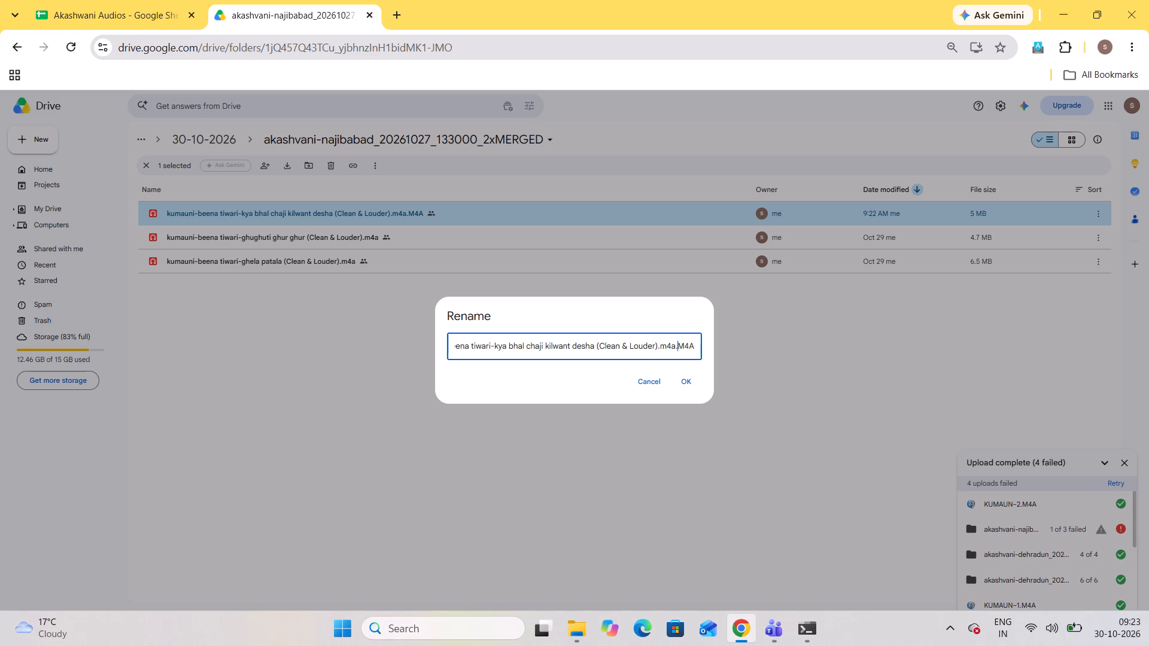
pyautogui.doubleClick(659, 345)
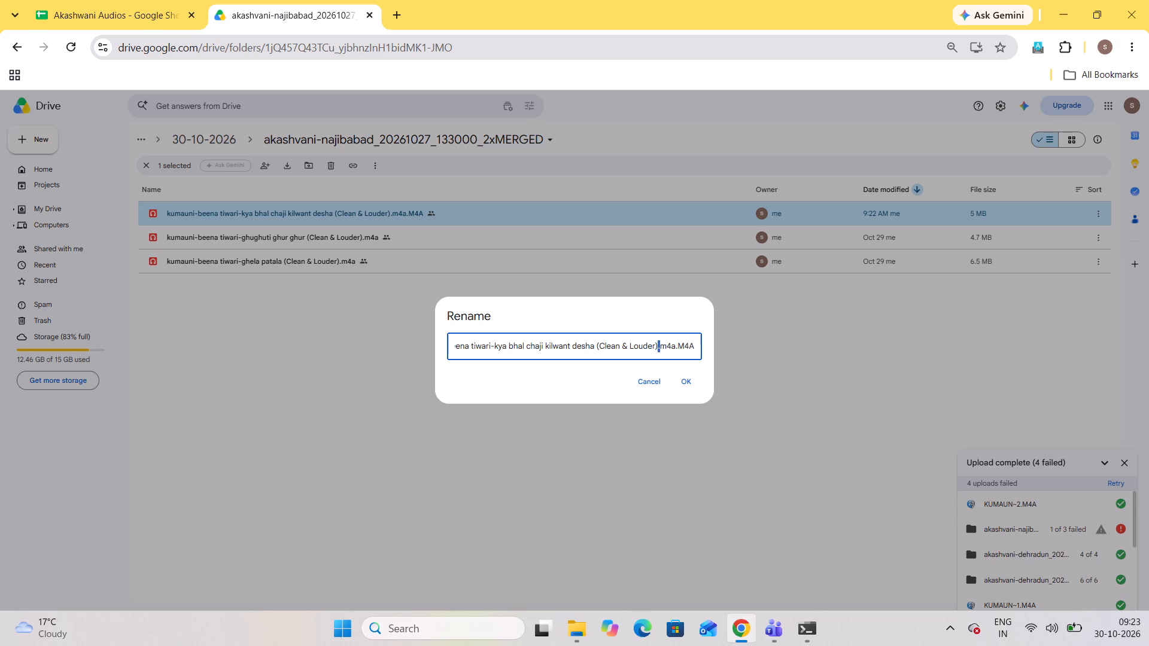
pyautogui.click(676, 345)
pyautogui.moveTo(676, 345); pyautogui.dragTo(658, 345)
pyautogui.moveTo(658, 345); pyautogui.dragTo(657, 343)
pyautogui.press('BackSpace')
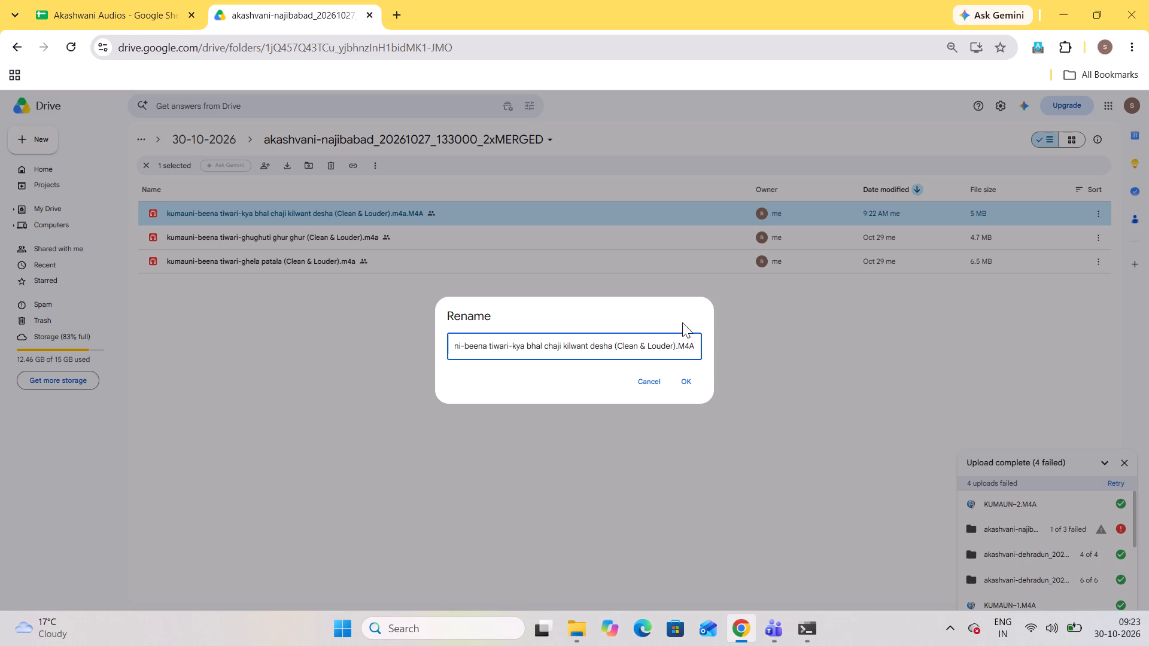
pyautogui.click(686, 380)
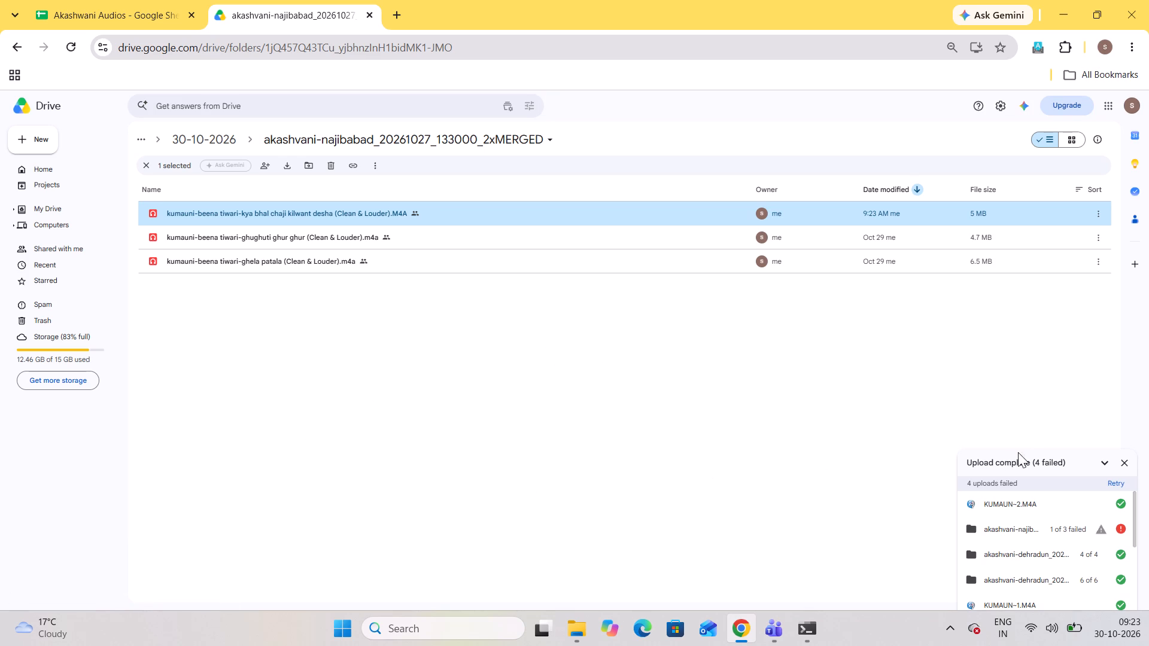
pyautogui.click(488, 388)
# Add entry 13 in row 27 of the Akashwani Audios spreadsheet's Naijbababd sheet, with folder name akashvani-najibabad_20261027_133000_2xMERGED copied from Drive.
pyautogui.click(339, 141)
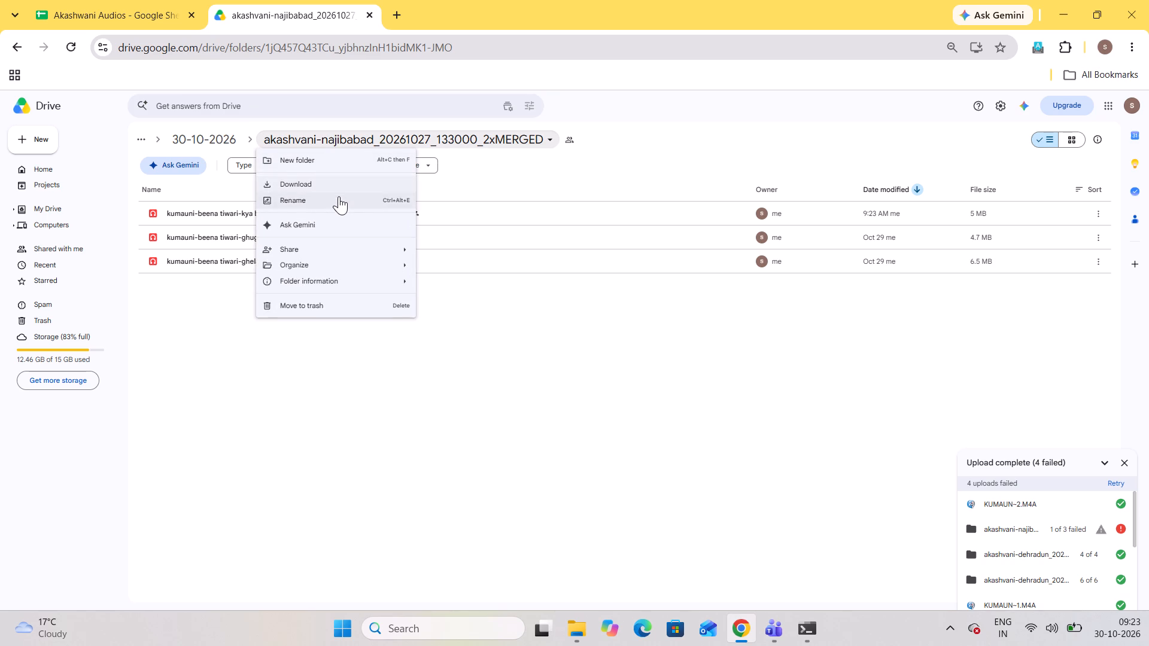
pyautogui.click(339, 196)
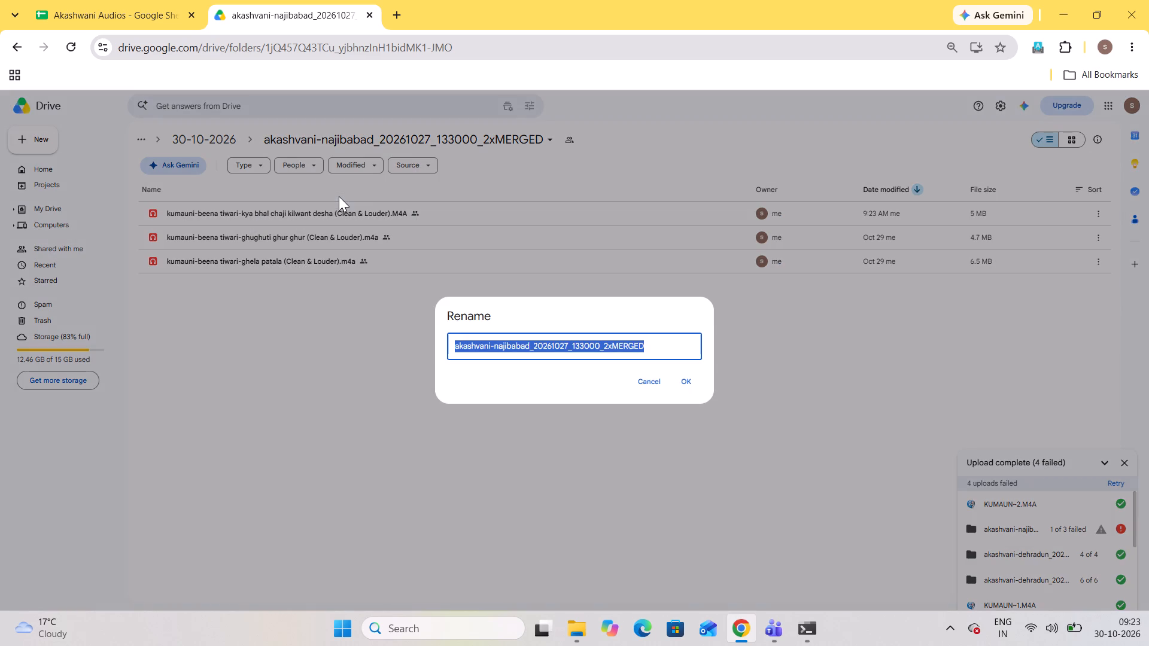
pyautogui.hotkey('ctrl', 'c')
pyautogui.click(153, 20)
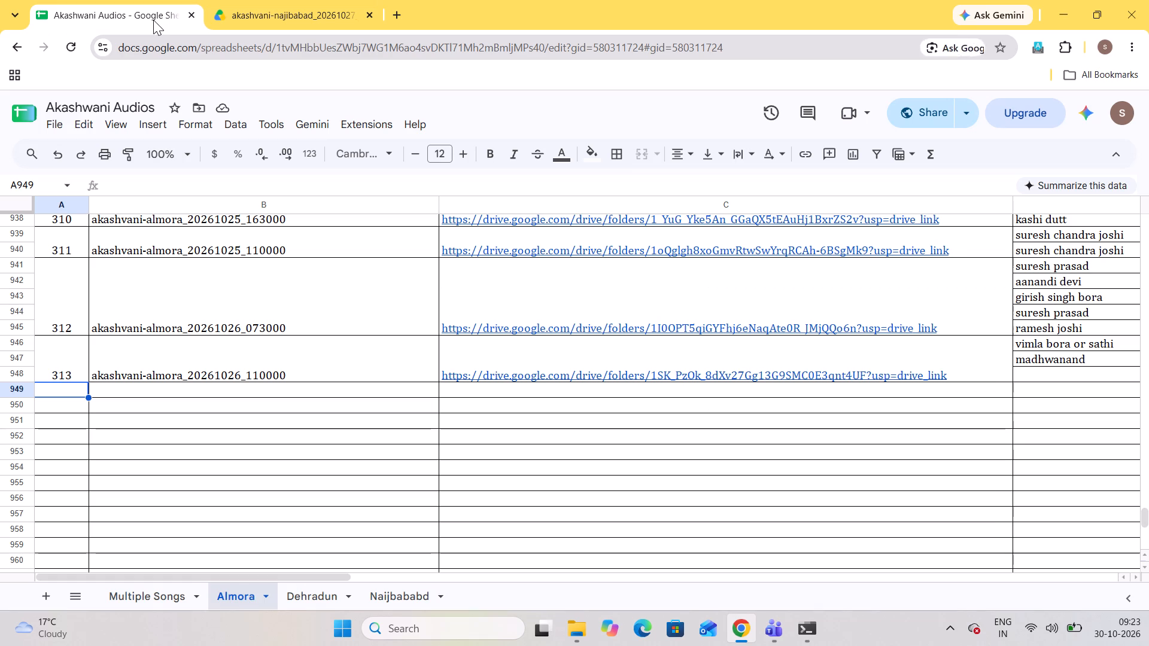
pyautogui.click(380, 589)
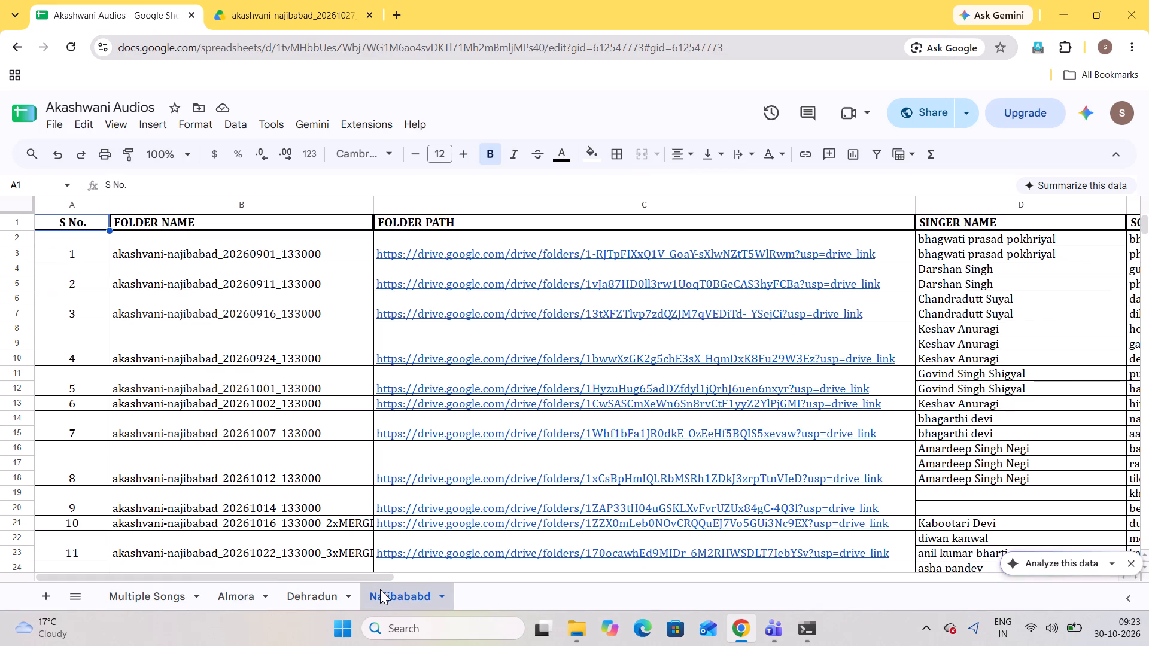
pyautogui.scroll(-6, 375, 479)
pyautogui.scroll(4, 375, 479)
pyautogui.scroll(-1, 240, 520)
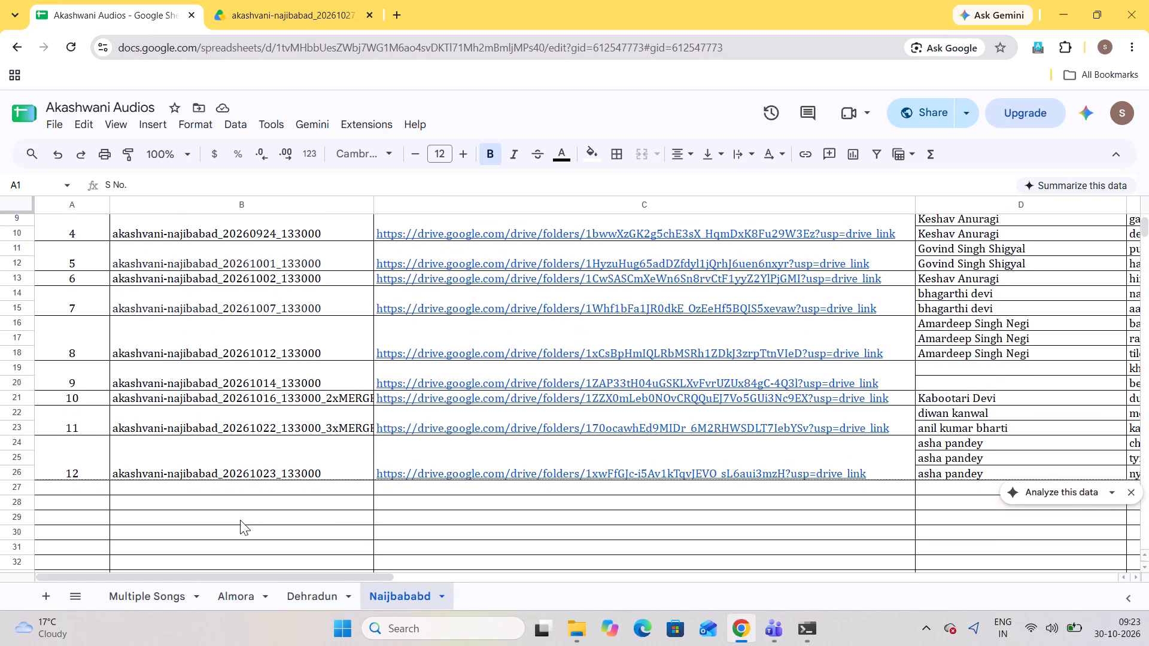
pyautogui.click(90, 490)
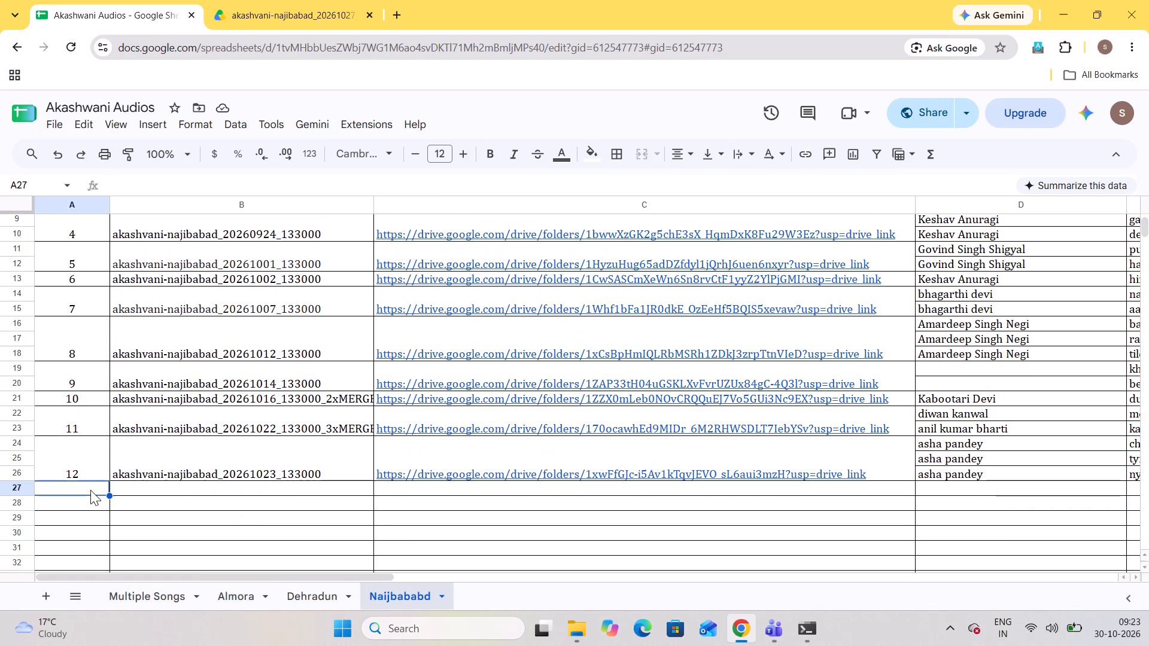
pyautogui.press('1')
pyautogui.press('3')
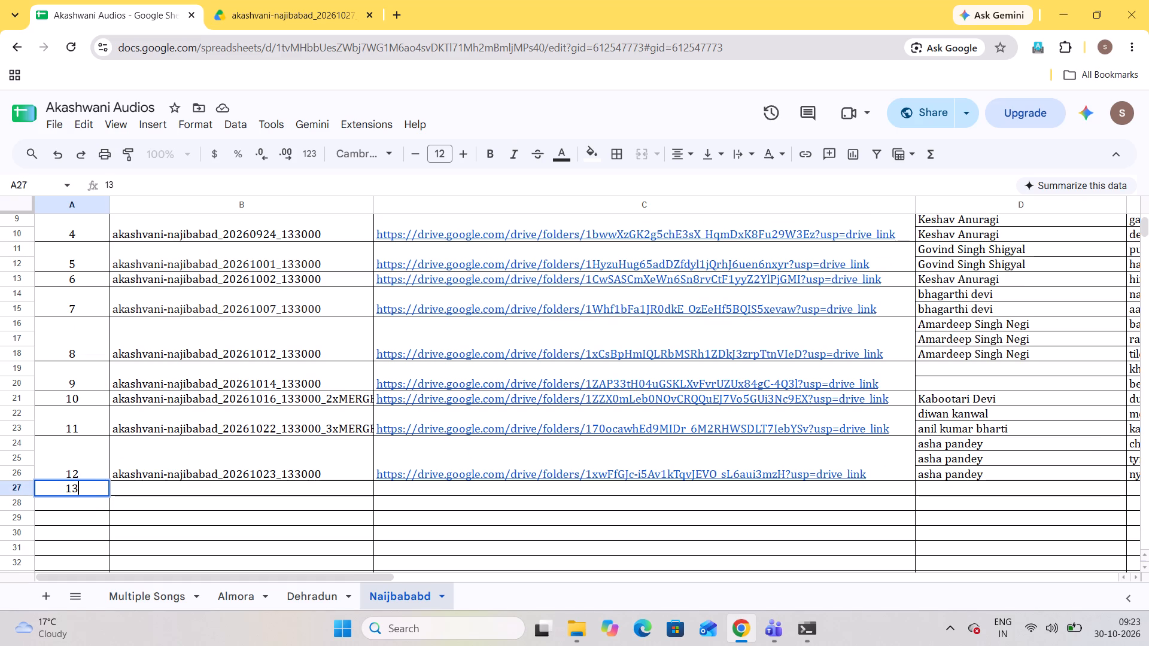
pyautogui.click(190, 495)
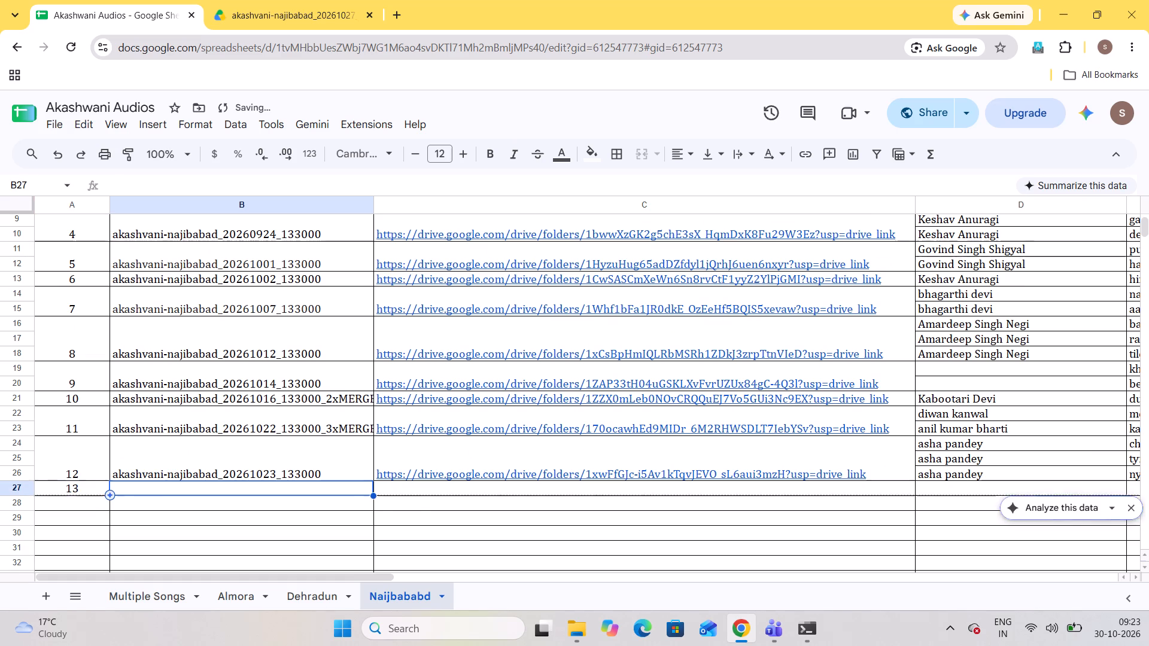
pyautogui.hotkey('ctrl', 'v')
# Widen the FOLDER NAME column of the Naijbababd sheet to fit the full folder names.
pyautogui.hscroll(-2, 190, 495)
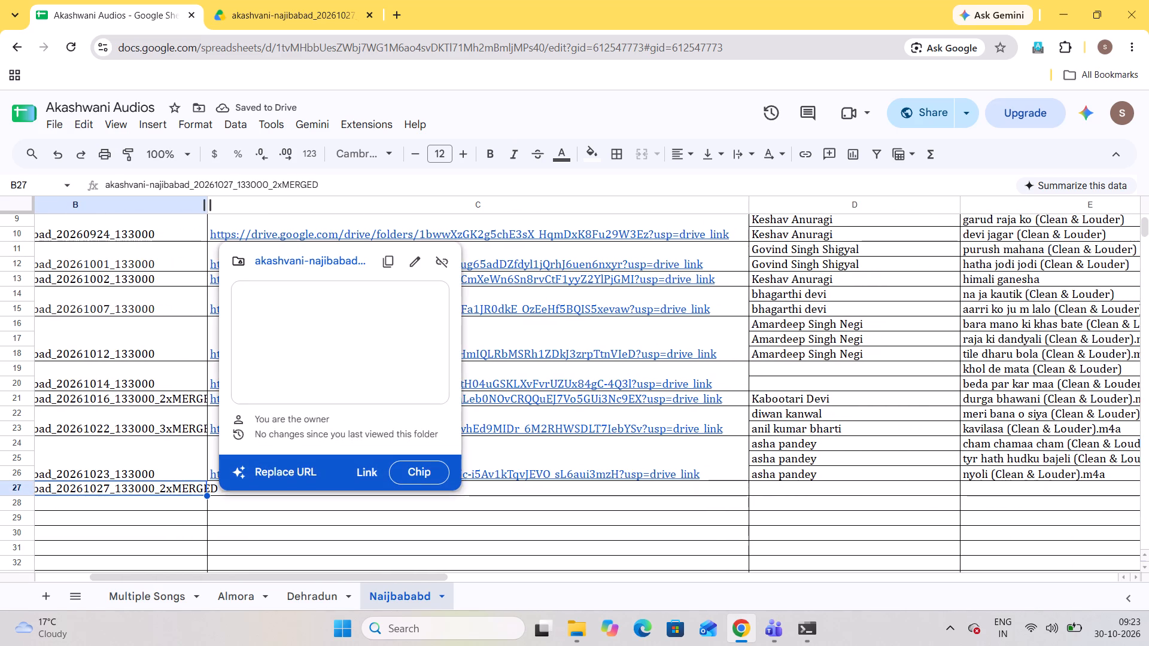
pyautogui.moveTo(206, 205); pyautogui.dragTo(231, 202)
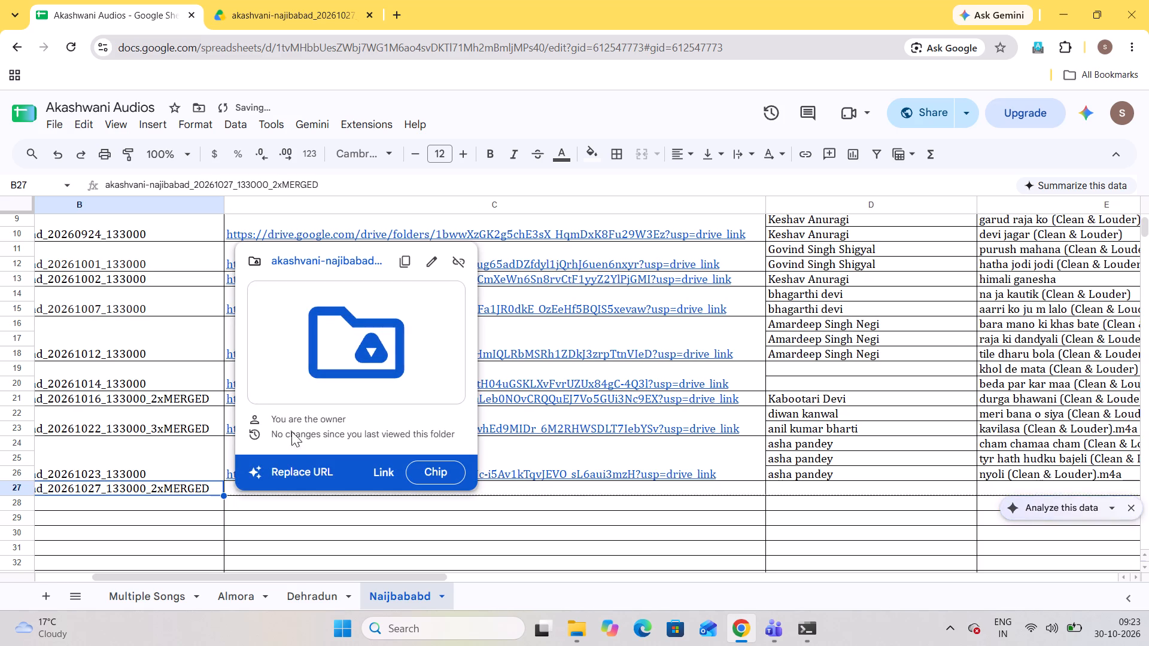
# Copy the "kya bhal chaji kilwant desha" file's name, without extension, from the local akashvani-najibabad_20261027_133000_2xMERGED folder into cell E27 of the Naijbababd sheet.
pyautogui.click(529, 493)
pyautogui.hscroll(-3, 529, 493)
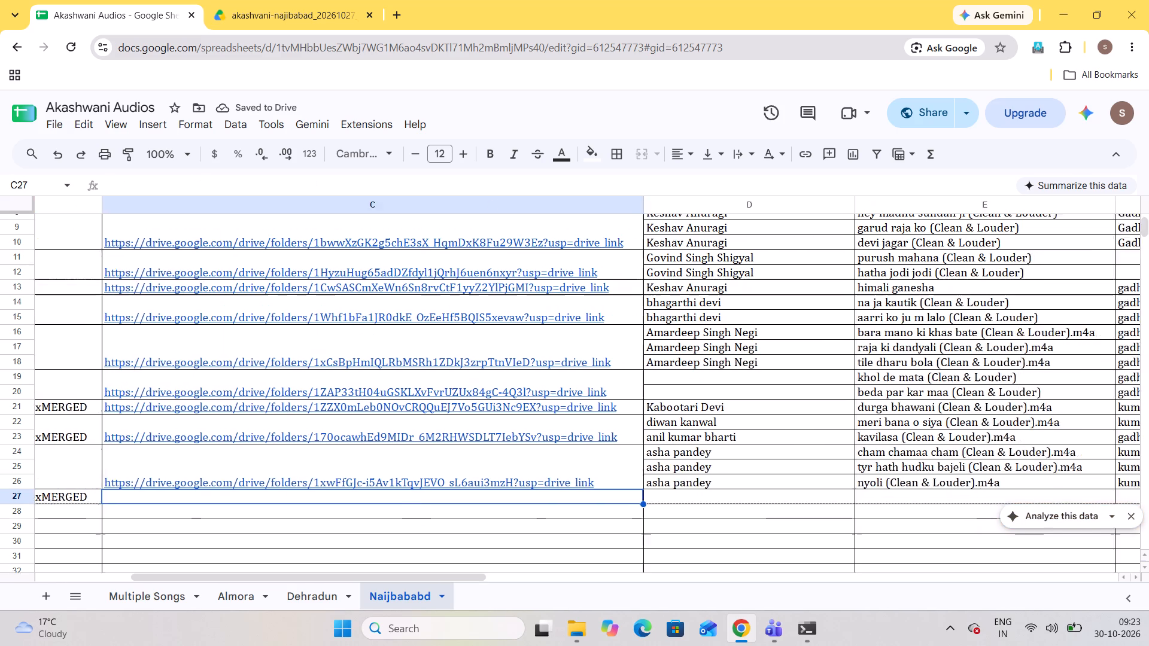
pyautogui.hscroll(-1, 529, 493)
pyautogui.click(497, 487)
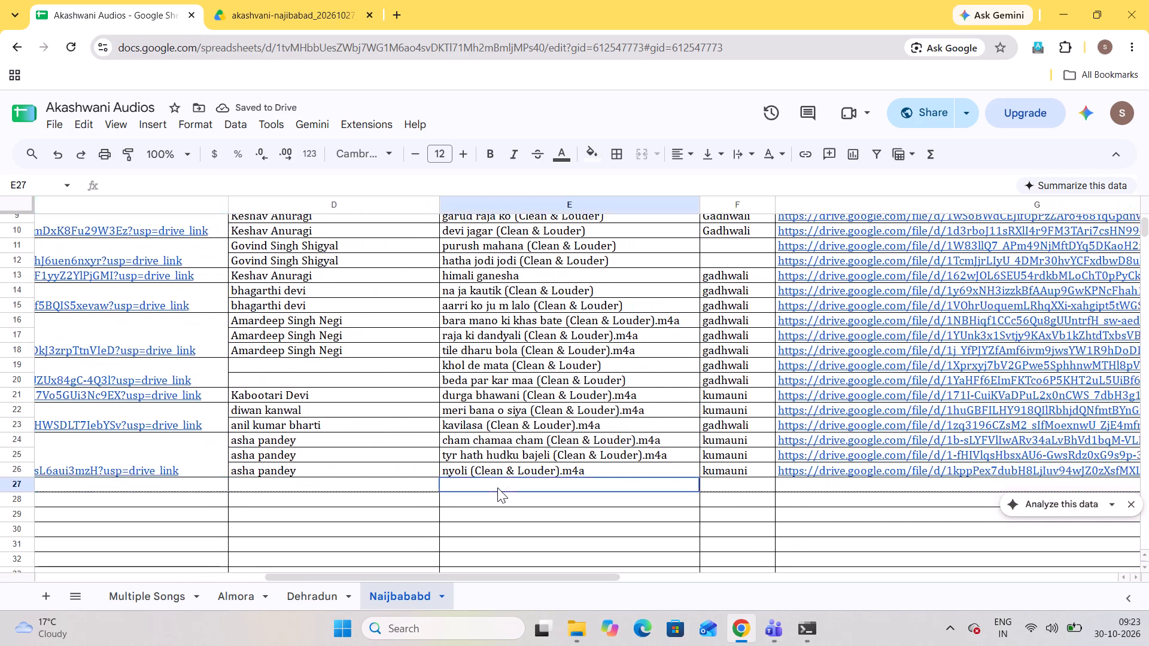
pyautogui.click(285, 14)
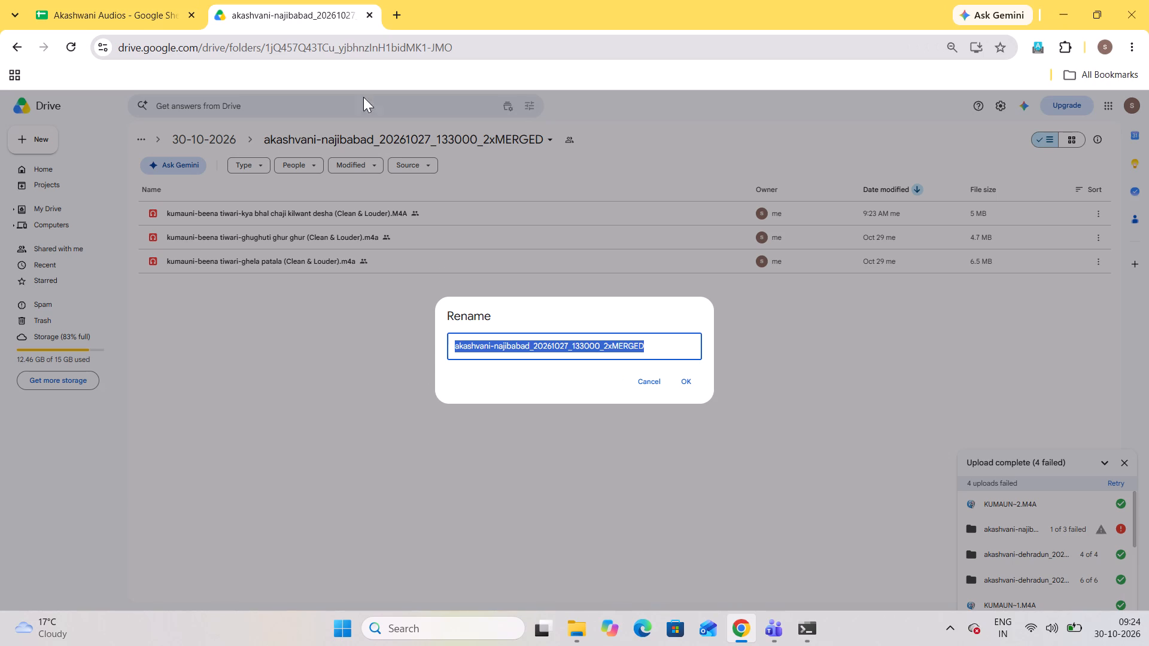
pyautogui.click(358, 307)
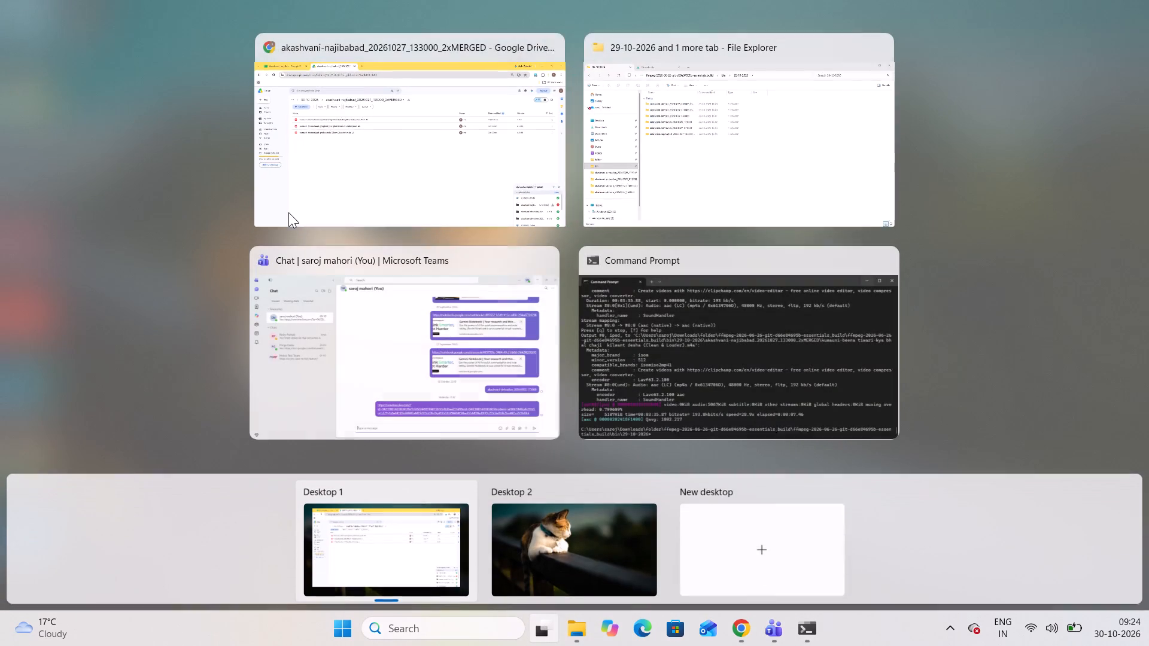
pyautogui.click(658, 158)
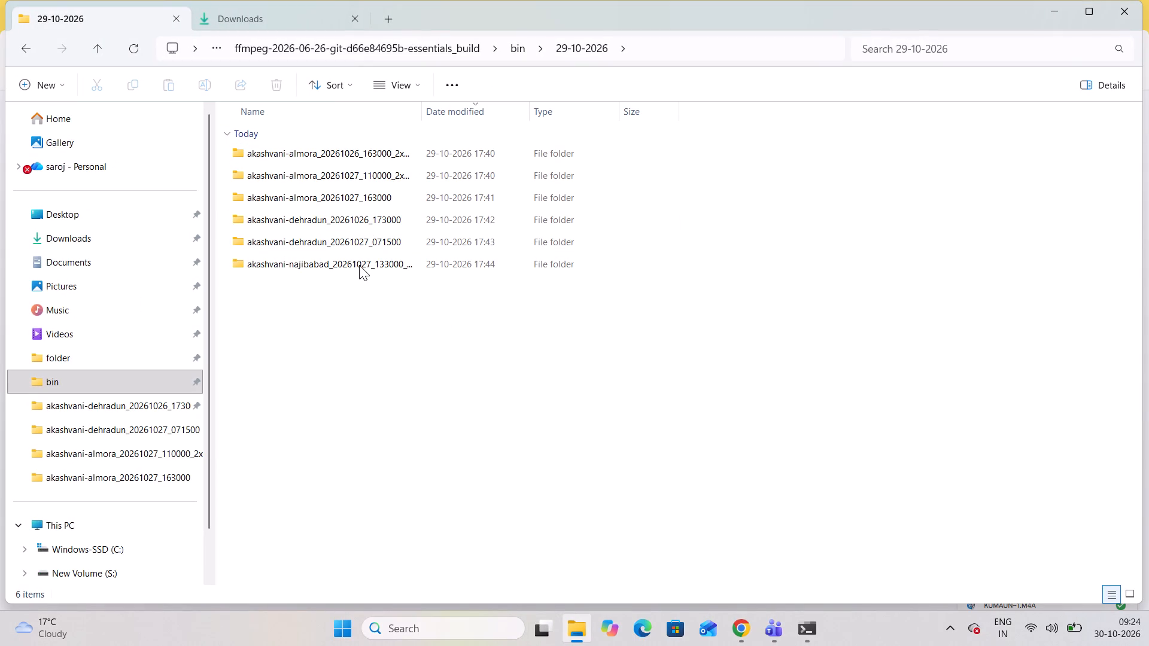
pyautogui.doubleClick(359, 265)
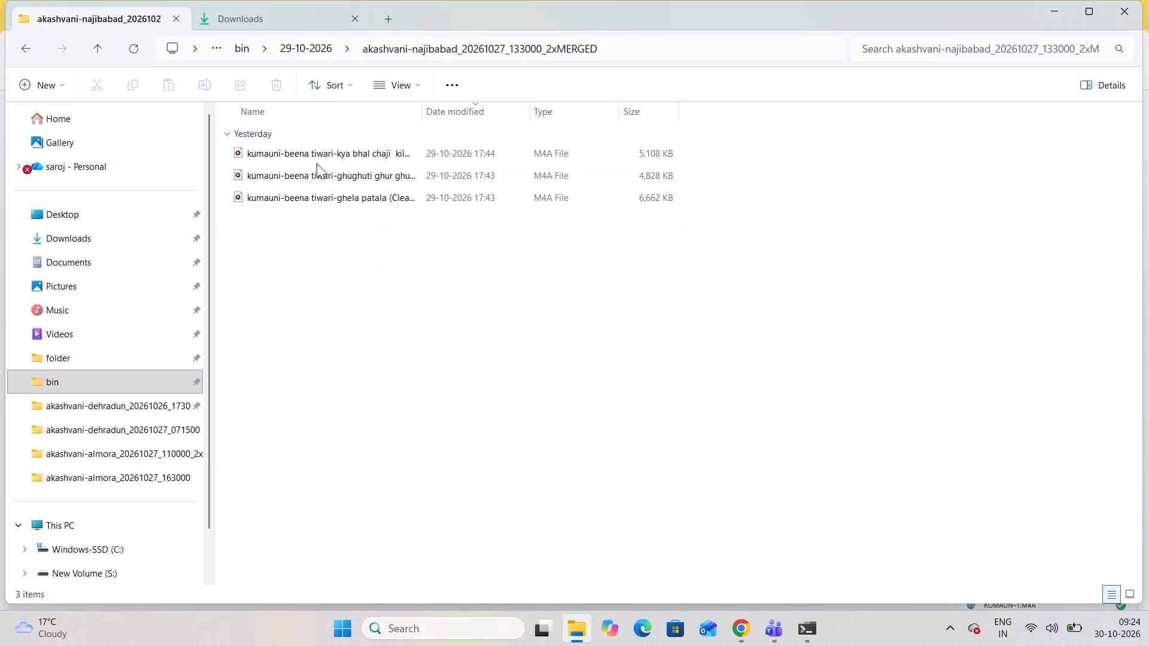
pyautogui.click(314, 154)
pyautogui.click(314, 154)
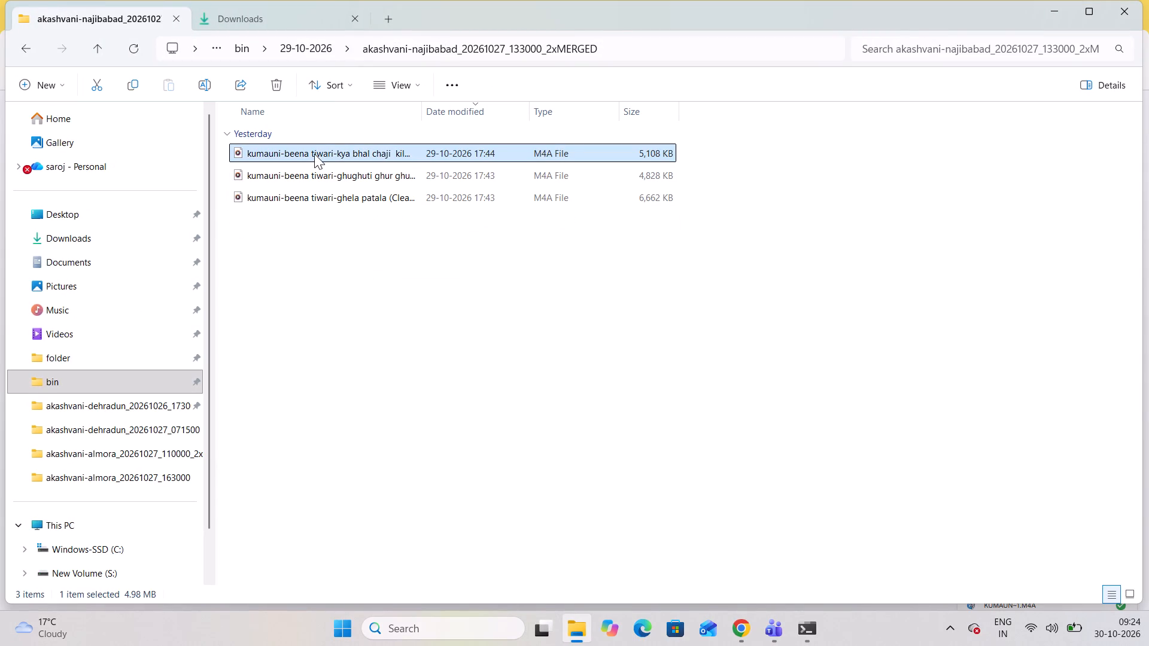
pyautogui.hotkey('ctrl', 'c')
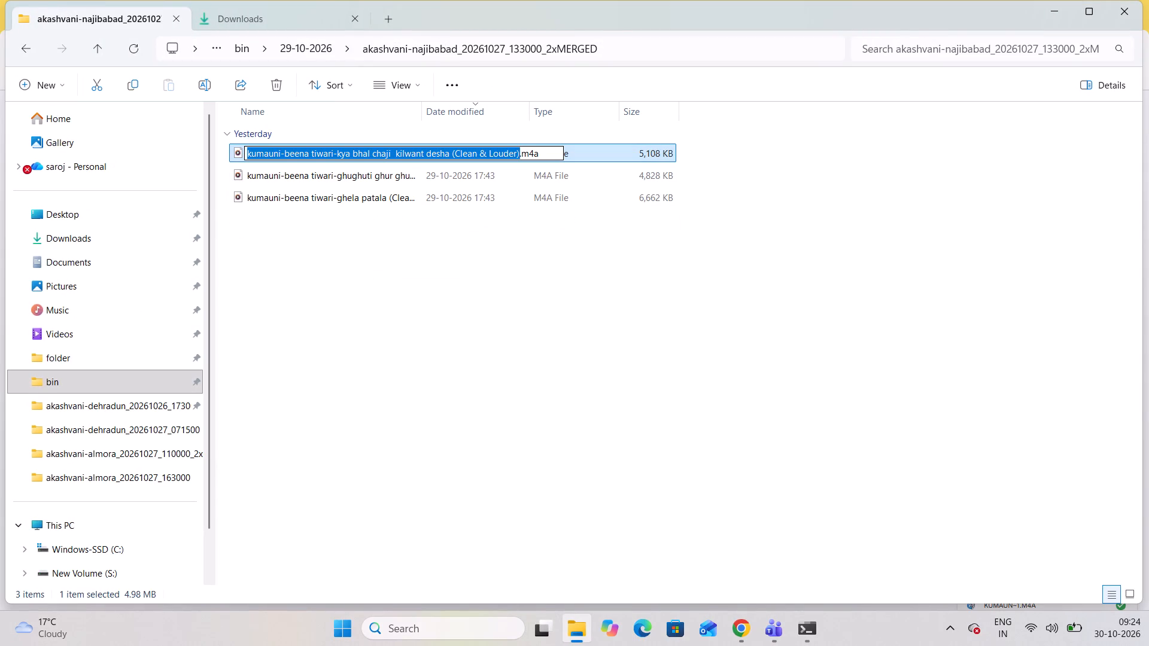
pyautogui.hotkey('alt', 'Tab')
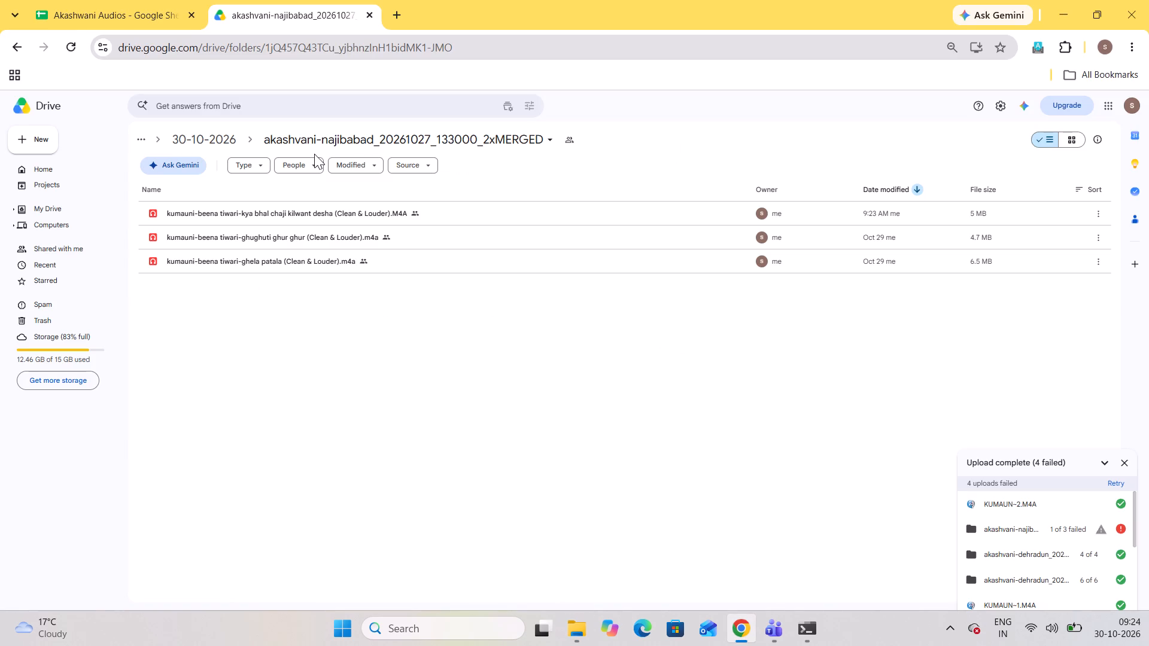
pyautogui.click(78, 11)
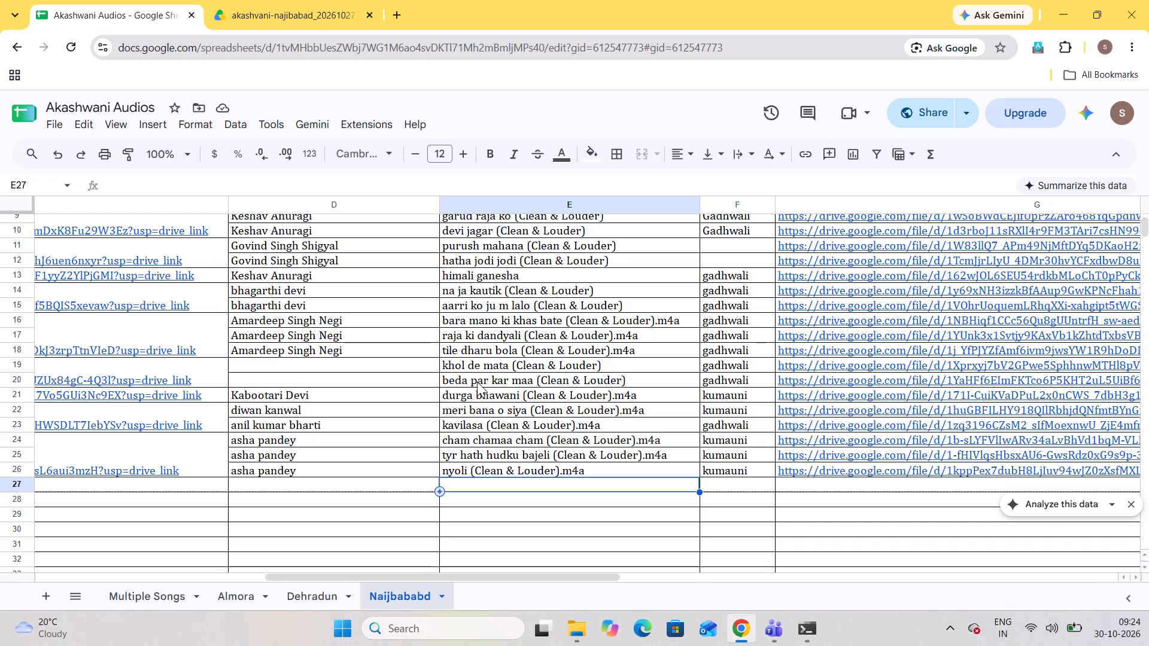
pyautogui.hotkey('ctrl', 'v')
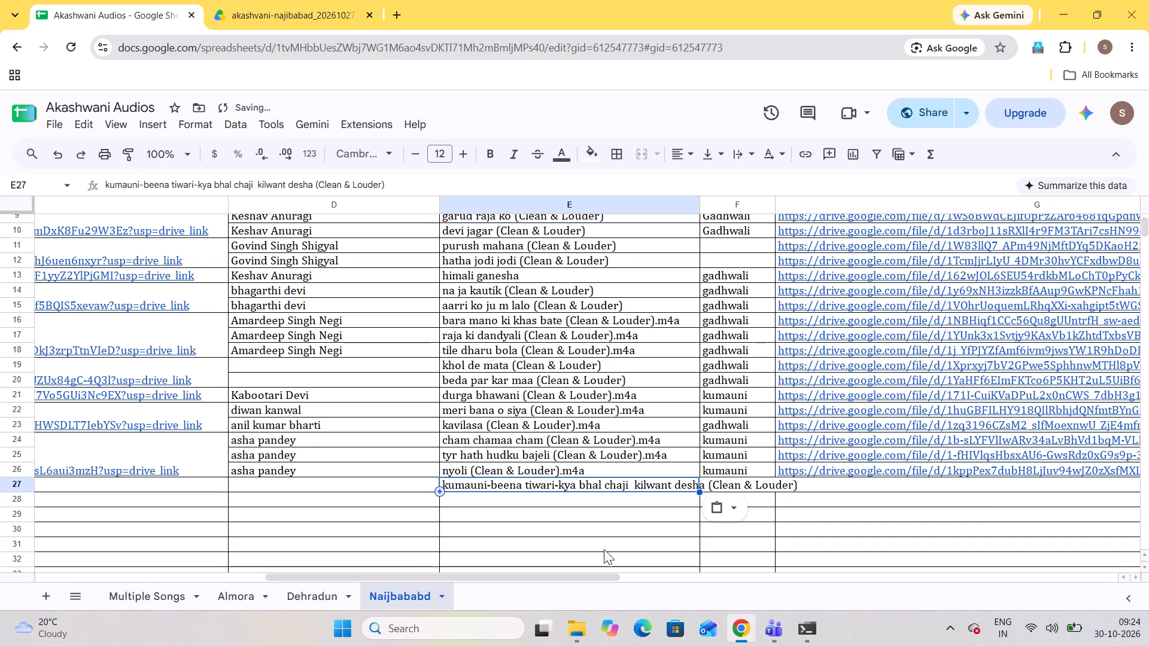
# Copy the singer's name from the file name in E27 into the singer cell D27.
pyautogui.tripleClick(544, 486)
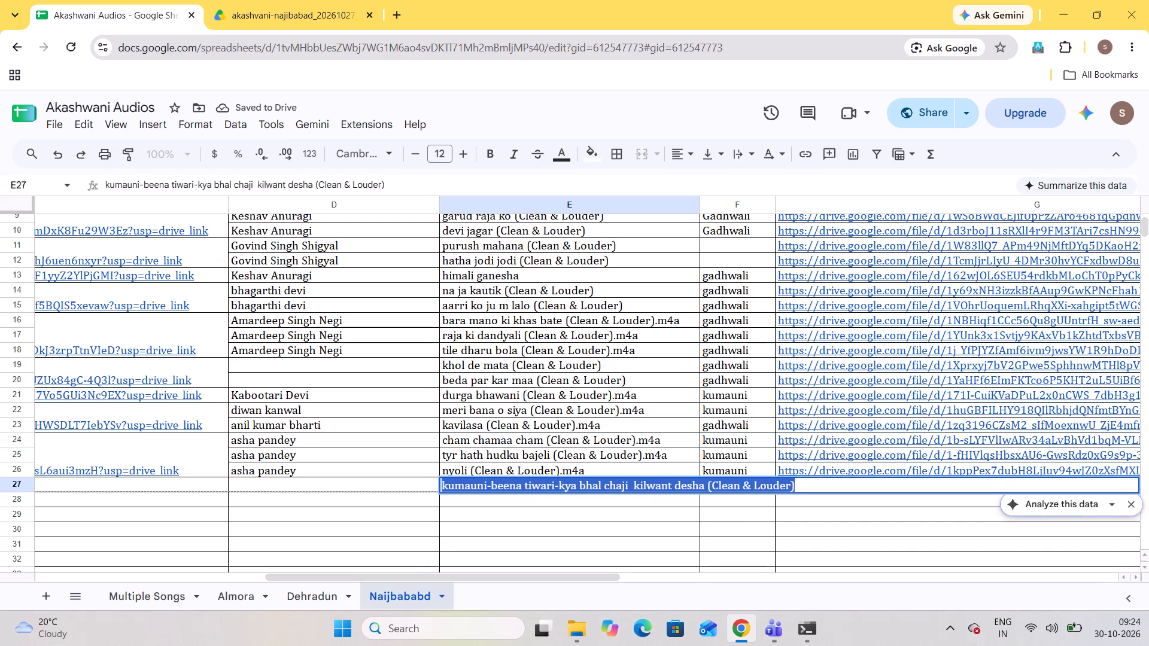
pyautogui.click(556, 484)
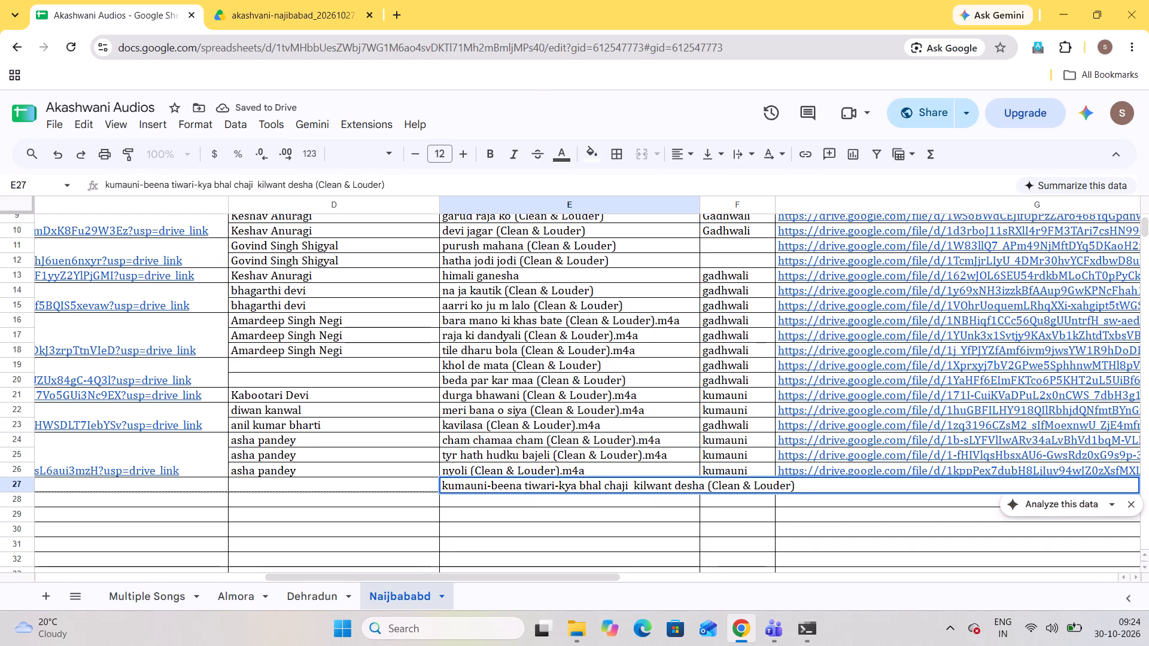
pyautogui.moveTo(552, 485); pyautogui.dragTo(501, 484)
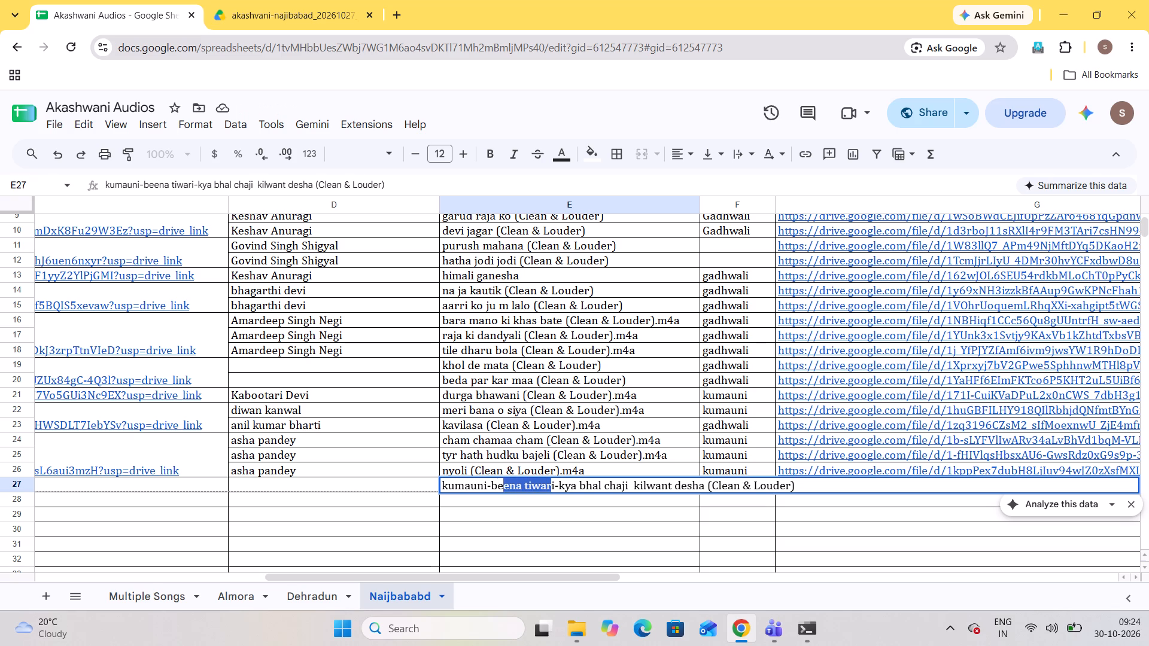
pyautogui.moveTo(501, 484); pyautogui.dragTo(494, 484)
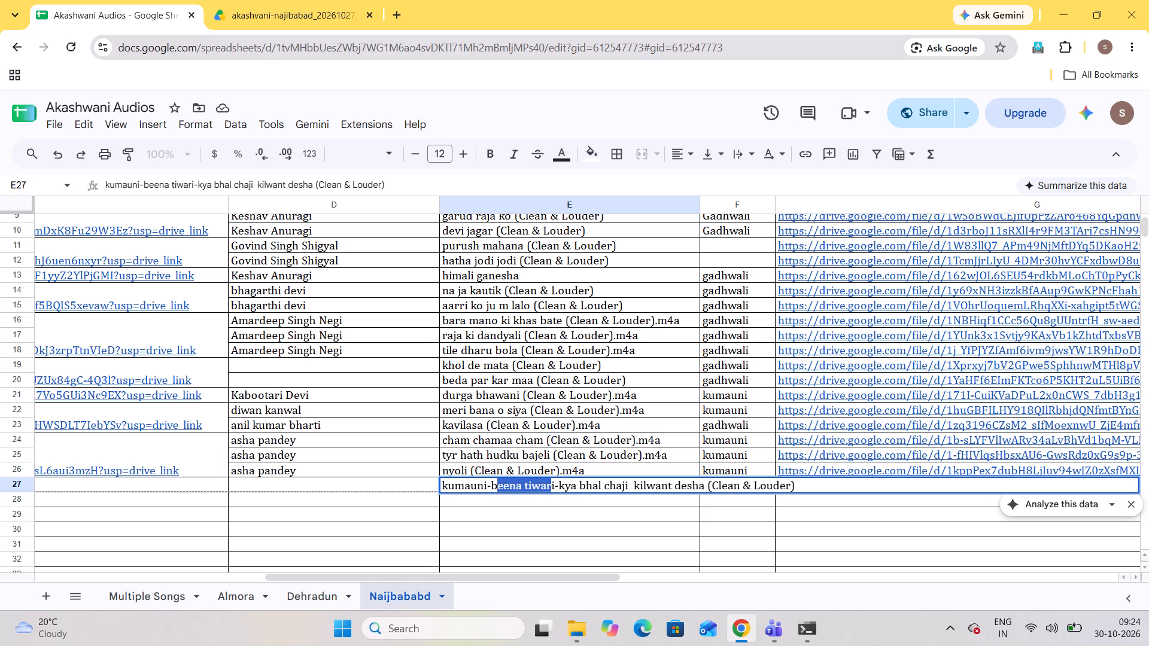
pyautogui.click(553, 487)
pyautogui.moveTo(553, 487); pyautogui.dragTo(510, 487)
pyautogui.moveTo(510, 487); pyautogui.dragTo(506, 487)
pyautogui.hotkey('ctrl', 'c')
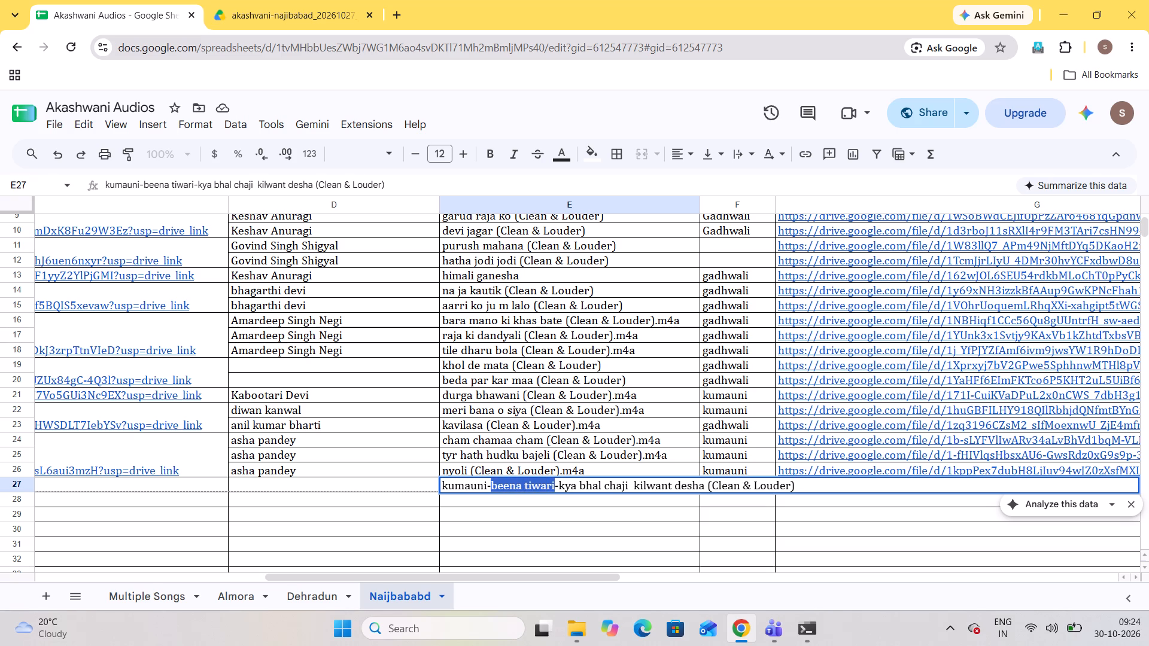
pyautogui.click(378, 482)
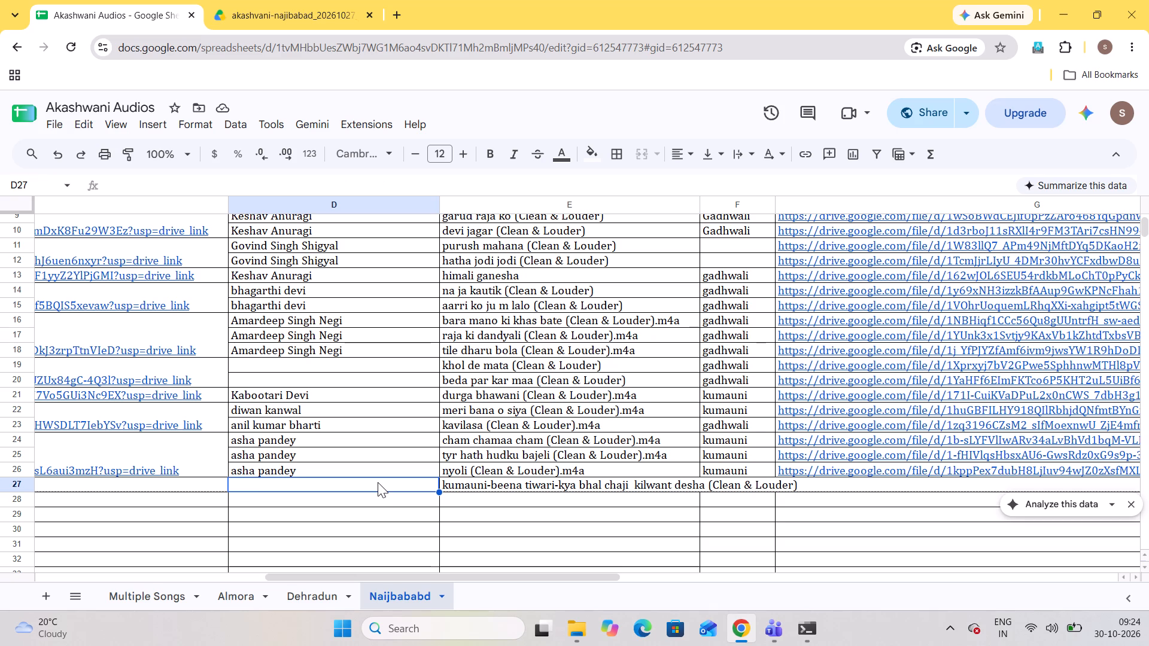
pyautogui.hotkey('ctrl', 'v')
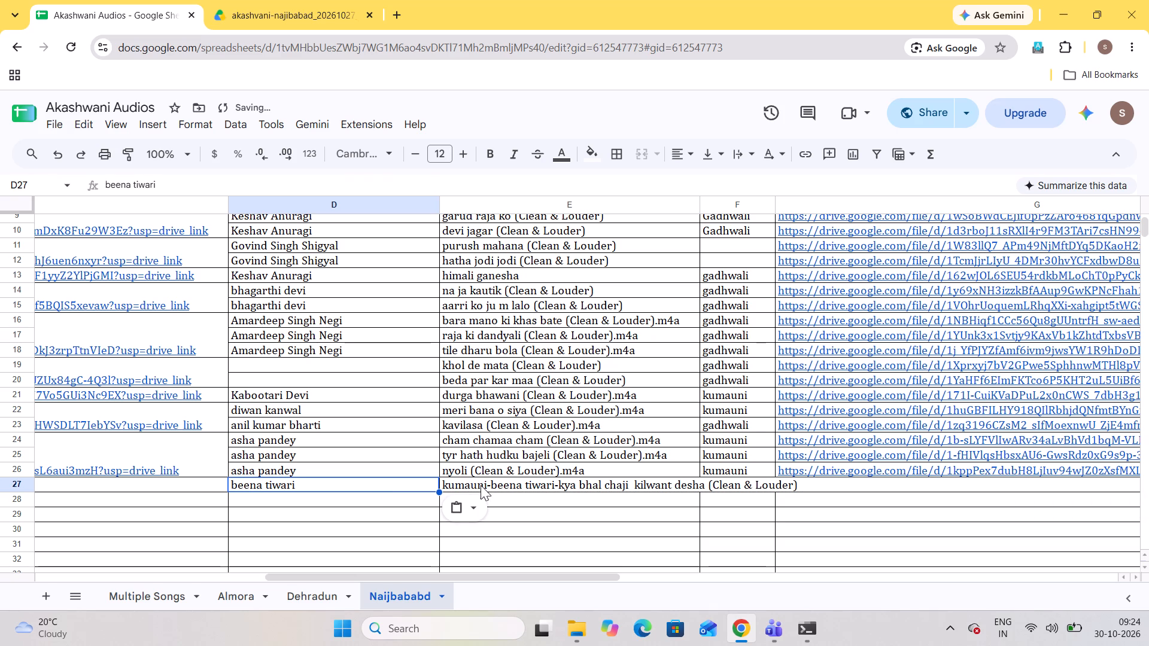
# Remove the language and singer prefix from E27, leaving "kya bhal chaji kilwant desha (Clean & Louder)".
pyautogui.doubleClick(481, 485)
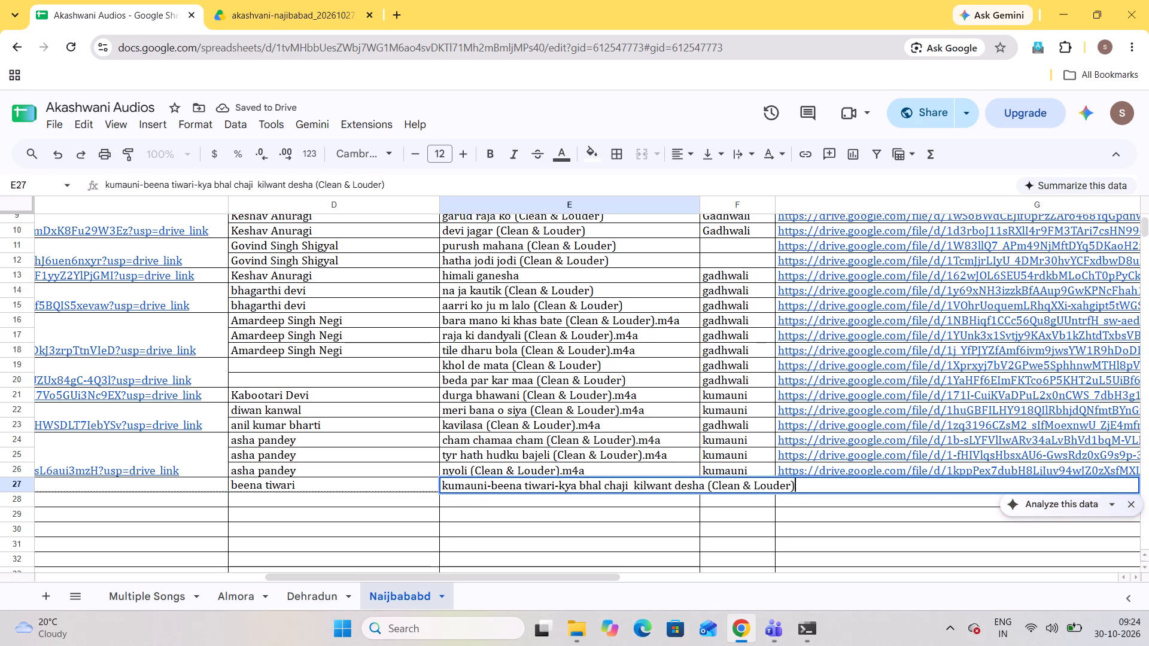
pyautogui.moveTo(558, 484); pyautogui.dragTo(409, 492)
pyautogui.press('BackSpace')
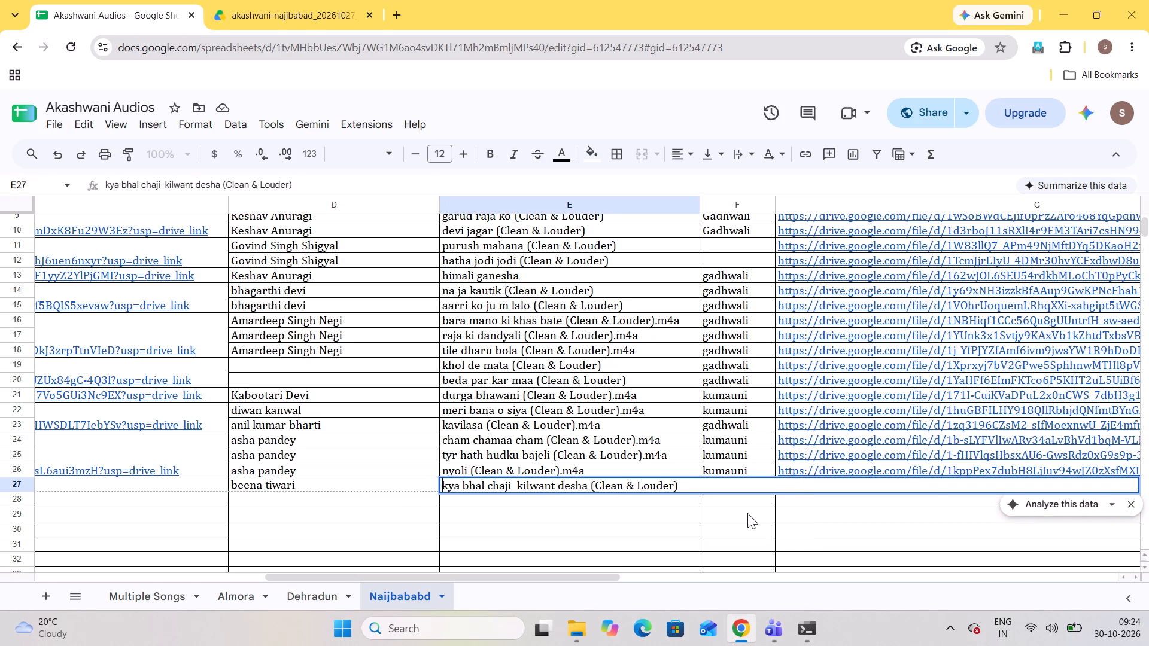
pyautogui.click(747, 513)
# Enter kumauni as the song's language in cell F27.
pyautogui.click(727, 482)
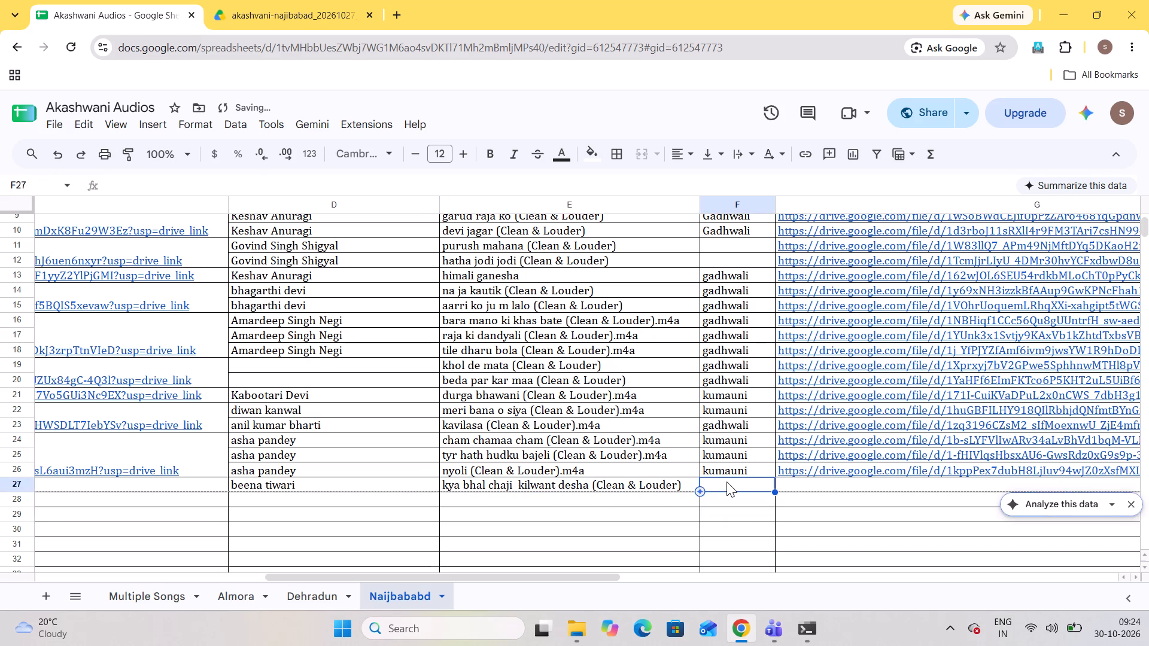
pyautogui.write('ku')
pyautogui.press('Tab')
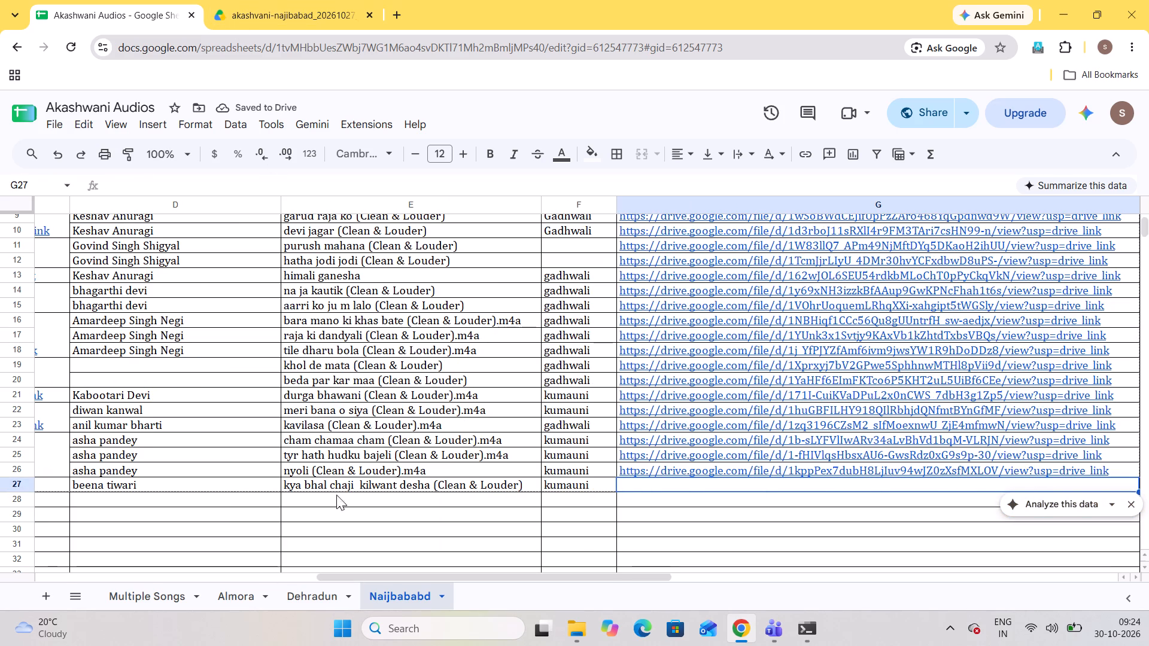
# Copy the "ghughuti ghur ghur (Clean & Louder)" file's full name, without extension, from the local Najibabad folder into cell E28.
pyautogui.click(315, 496)
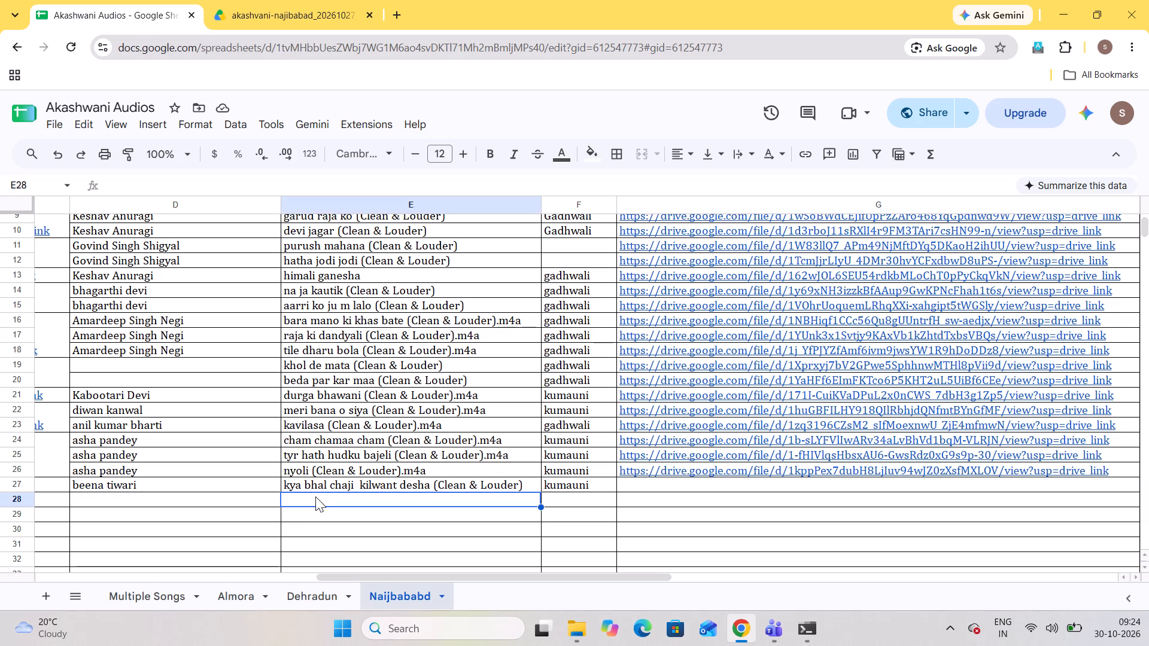
pyautogui.click(624, 179)
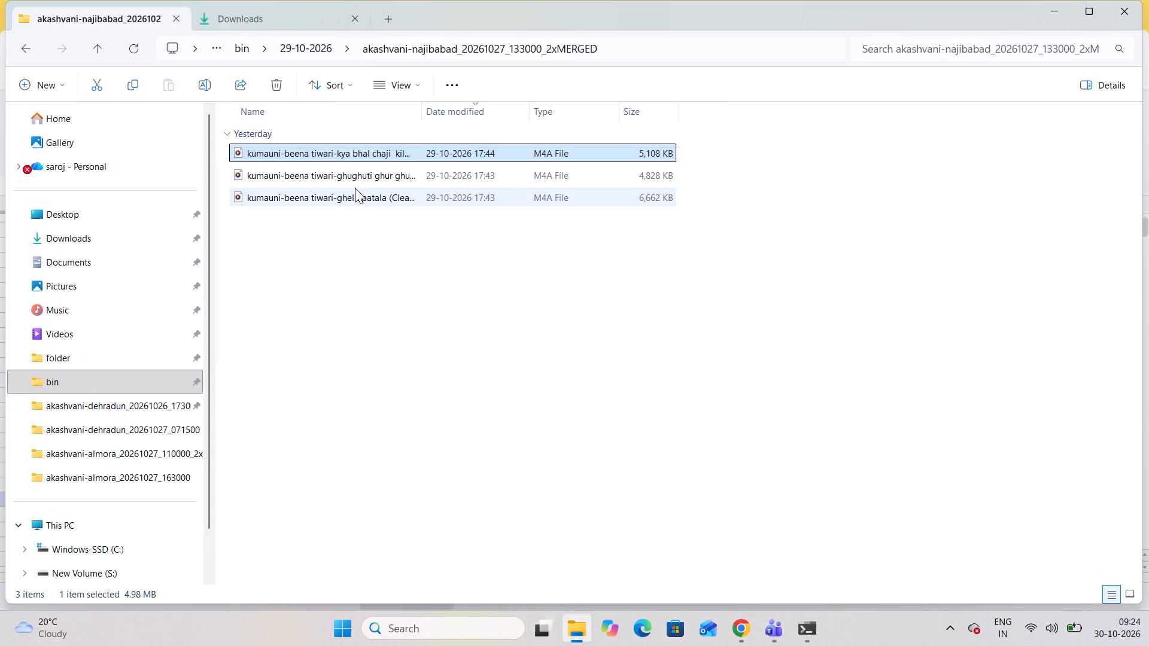
pyautogui.click(336, 179)
pyautogui.click(336, 179)
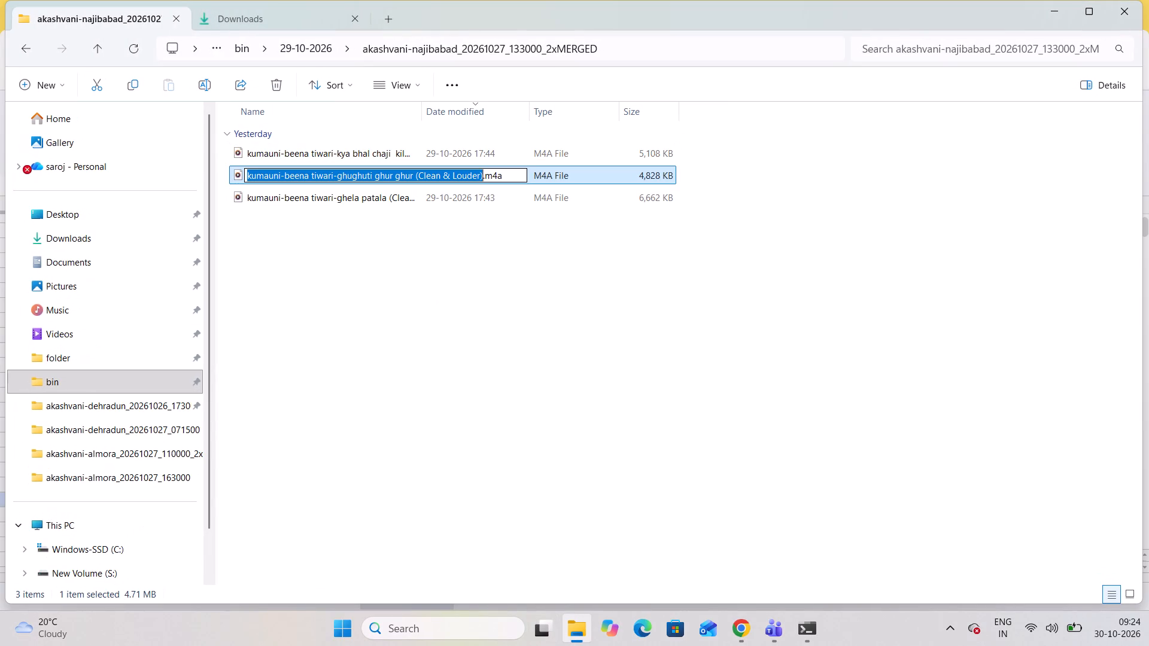
pyautogui.hotkey('ctrl', 'c')
pyautogui.hotkey('alt', 'Tab')
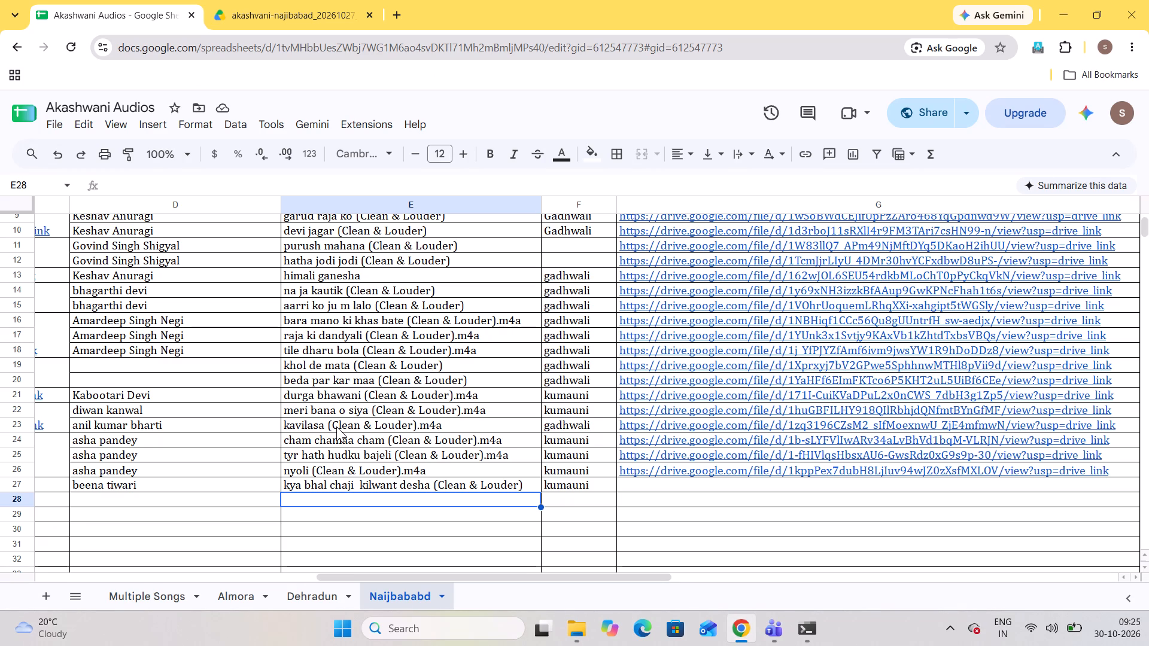
pyautogui.hotkey('ctrl', 'v')
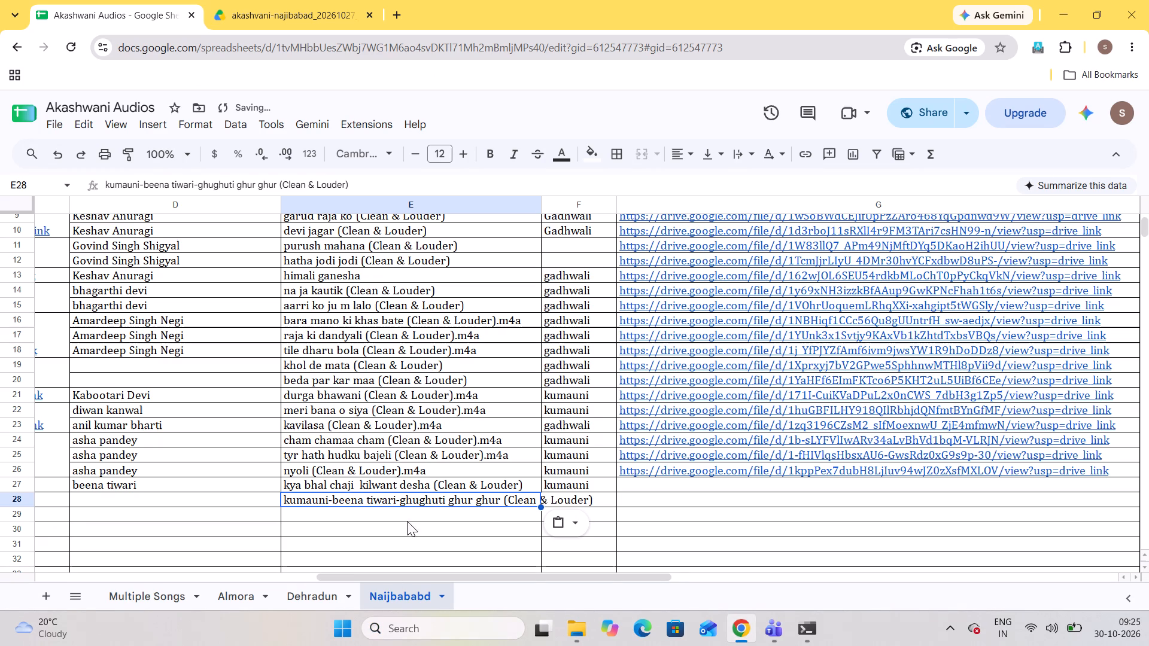
# Move the singer's name out of the file name in E28 into the singer cell D28.
pyautogui.tripleClick(394, 501)
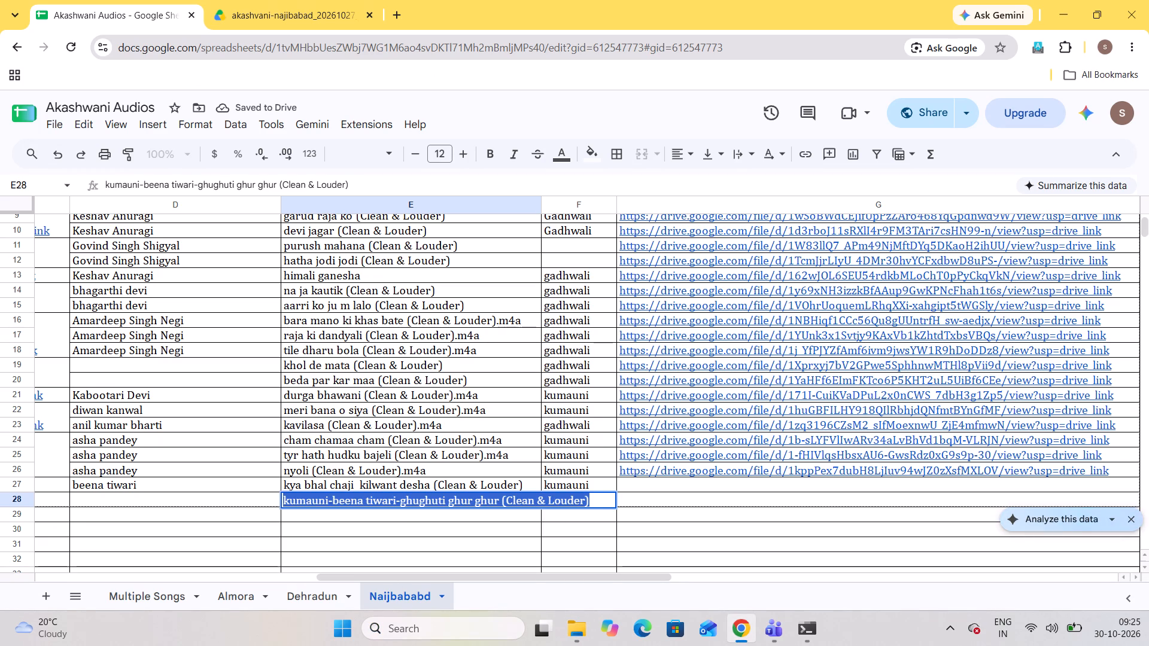
pyautogui.doubleClick(396, 498)
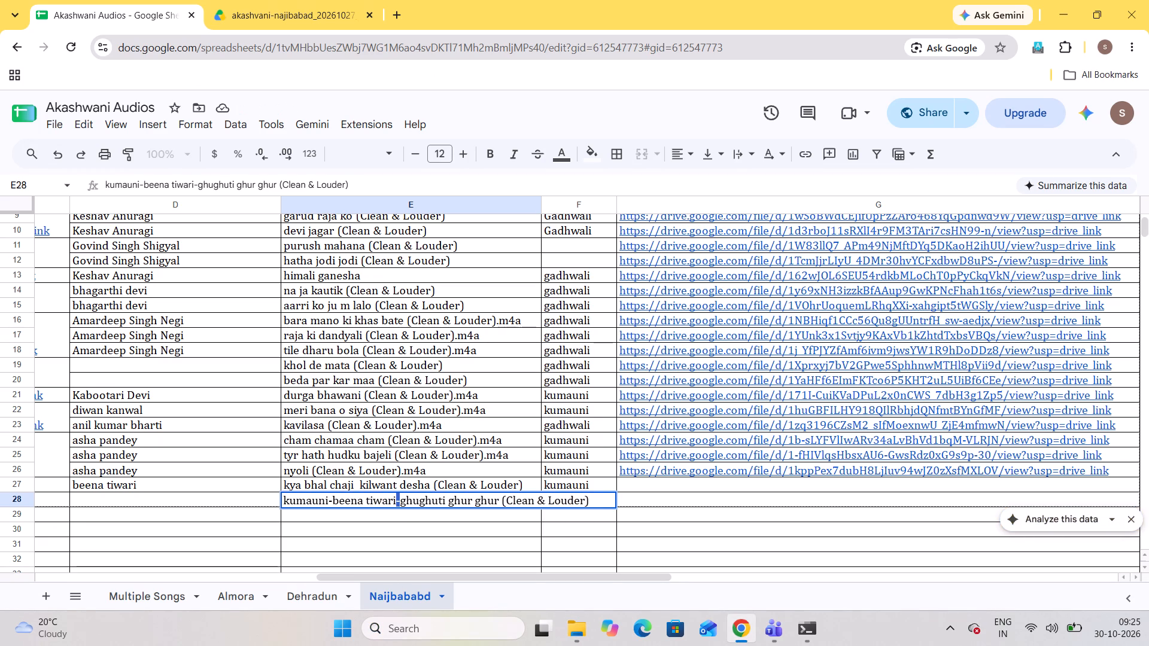
pyautogui.click(396, 498)
pyautogui.click(395, 498)
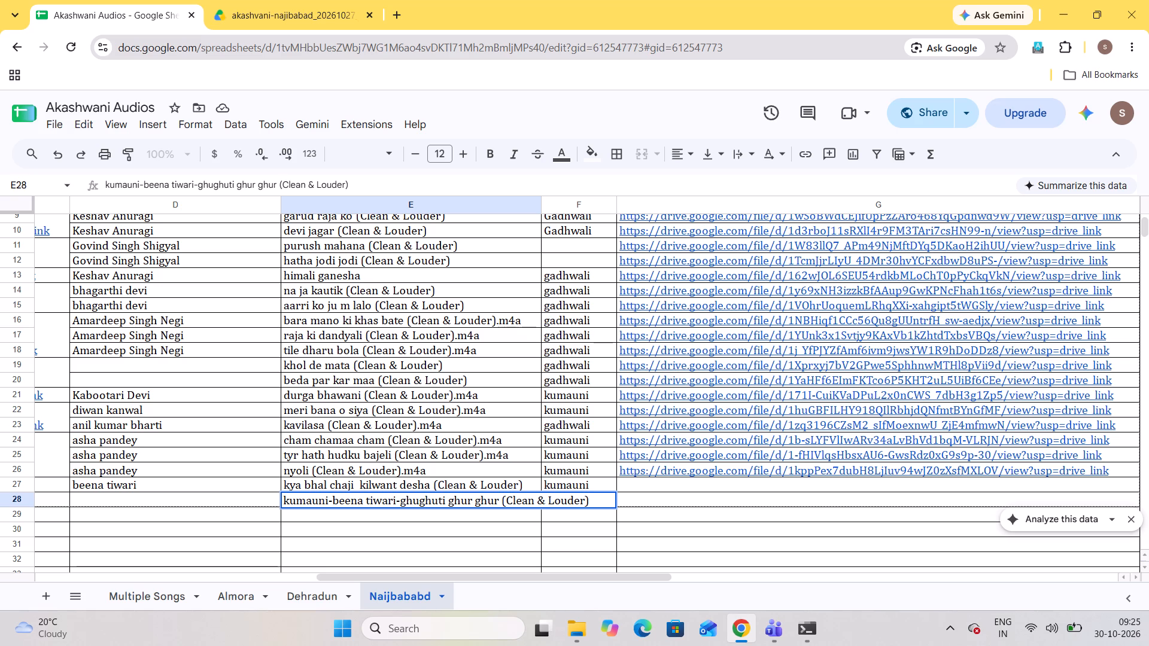
pyautogui.moveTo(395, 498); pyautogui.dragTo(335, 498)
pyautogui.hotkey('ctrl', 'x')
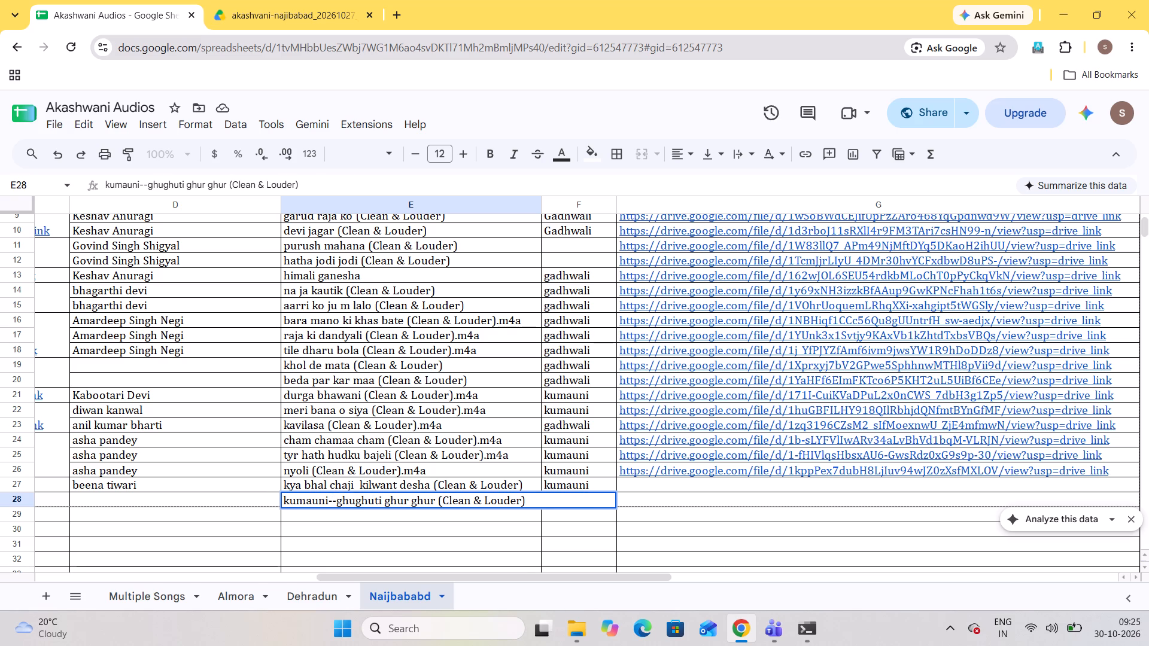
pyautogui.click(242, 505)
pyautogui.hotkey('ctrl', 'v')
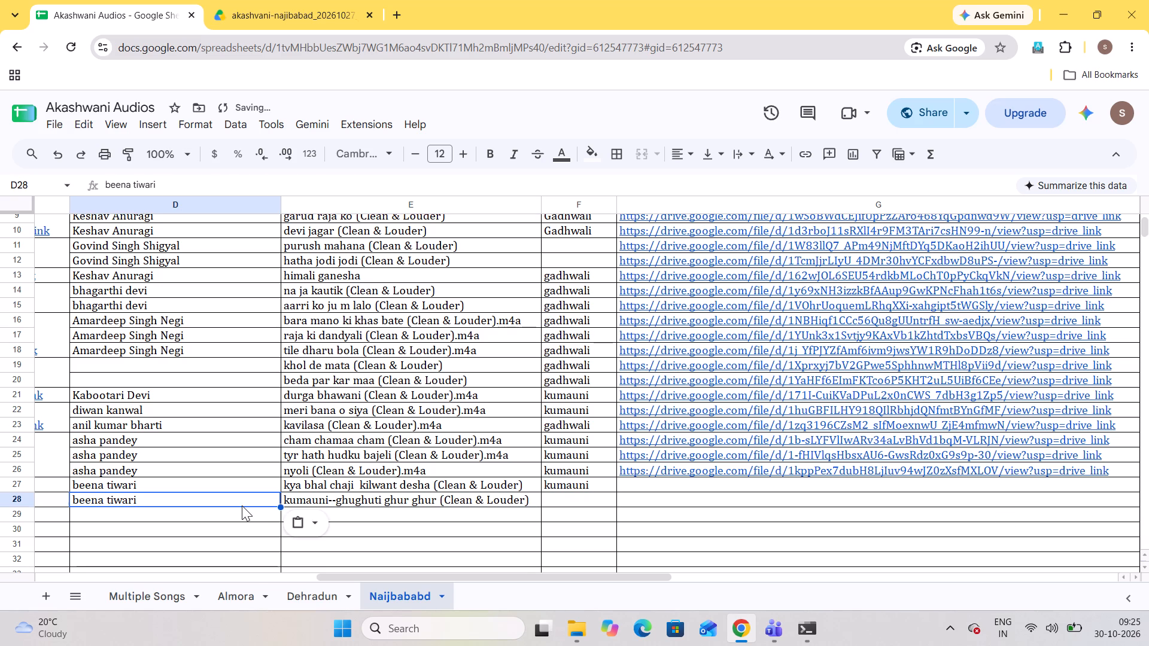
# Remove the language prefix and hyphens from E28, leaving "ghughuti ghur ghur (Clean & Louder)".
pyautogui.doubleClick(332, 501)
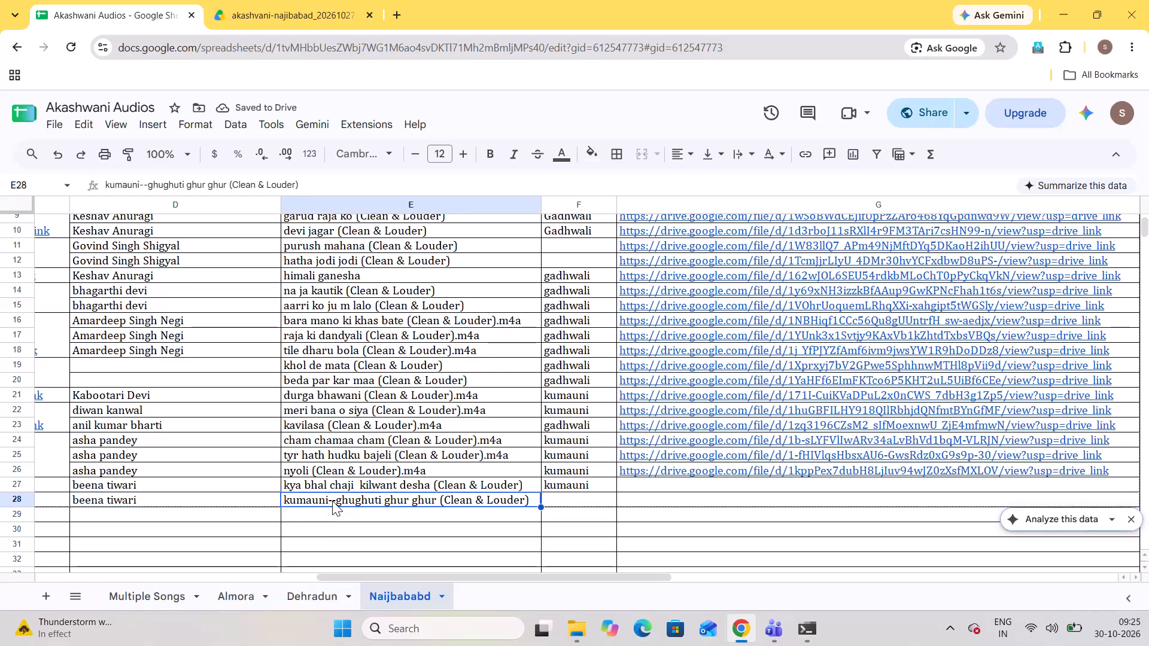
pyautogui.click(337, 501)
pyautogui.moveTo(337, 501); pyautogui.dragTo(314, 497)
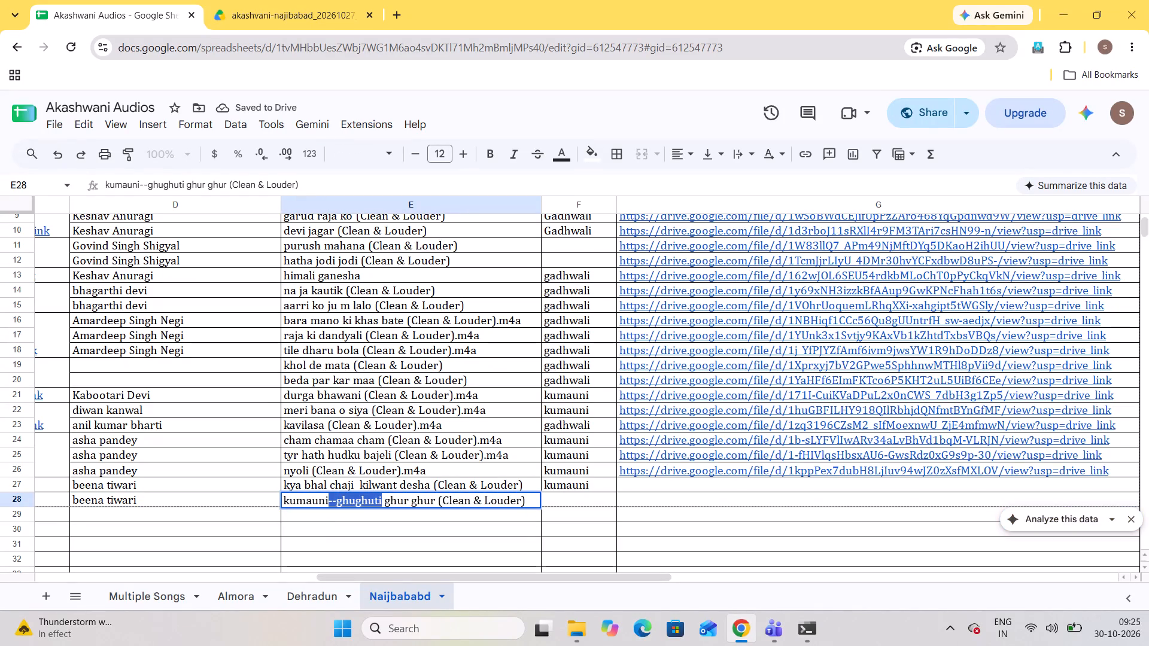
pyautogui.moveTo(314, 497); pyautogui.dragTo(299, 497)
pyautogui.click(299, 497)
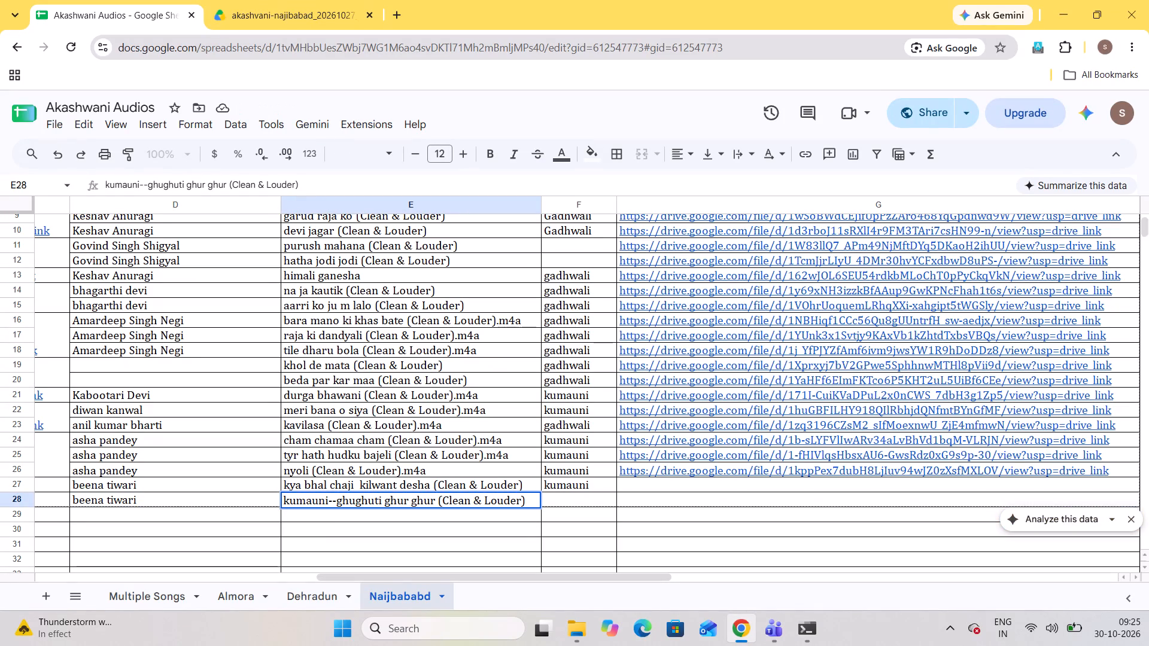
pyautogui.click(337, 498)
pyautogui.moveTo(337, 498); pyautogui.dragTo(299, 493)
pyautogui.click(299, 493)
pyautogui.moveTo(334, 501); pyautogui.dragTo(267, 498)
pyautogui.press('BackSpace')
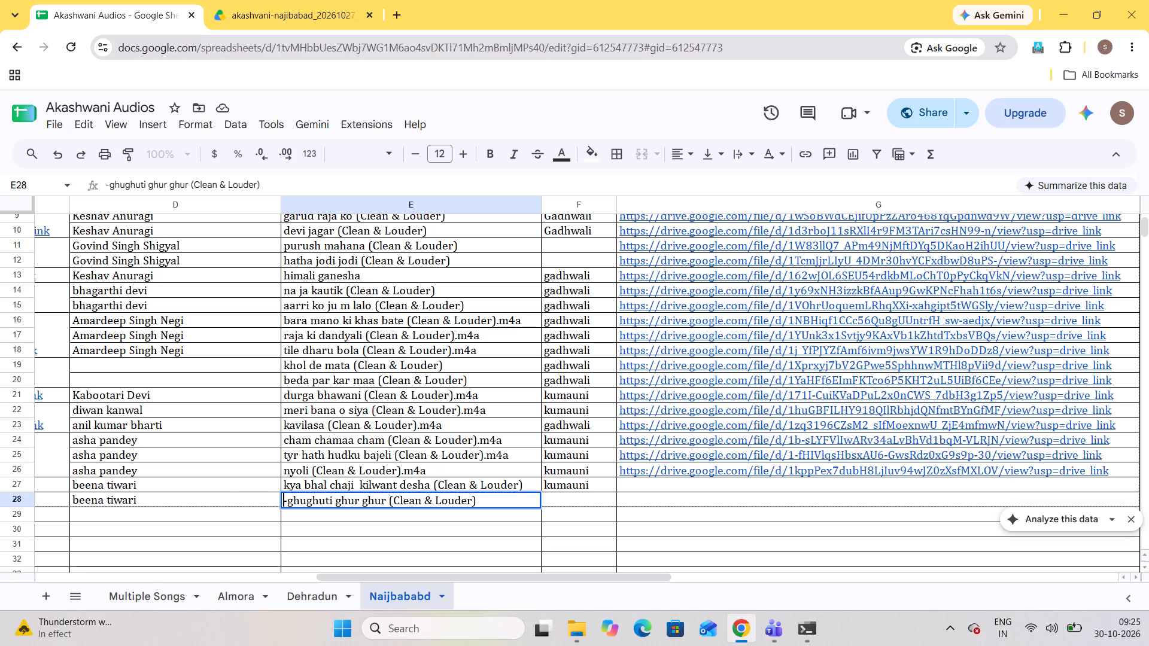
pyautogui.press('Delete')
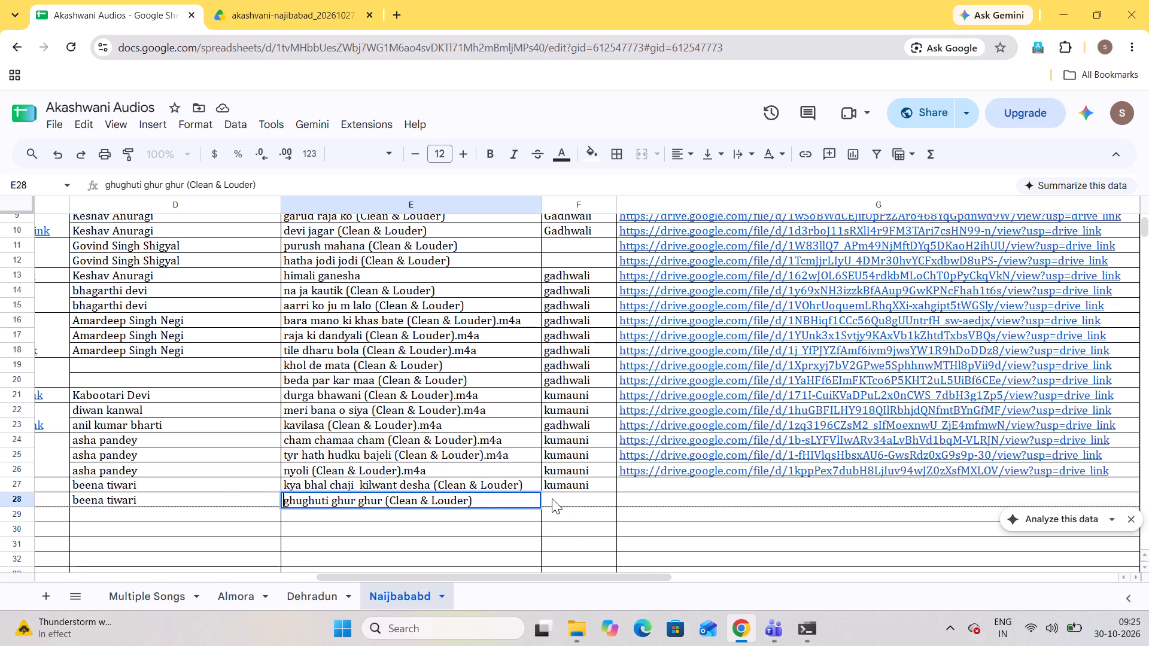
# Enter kumauni as the song's language in cell F28.
pyautogui.click(552, 498)
pyautogui.press('j')
pyautogui.press('BackSpace')
pyautogui.write('kum')
pyautogui.press('Tab')
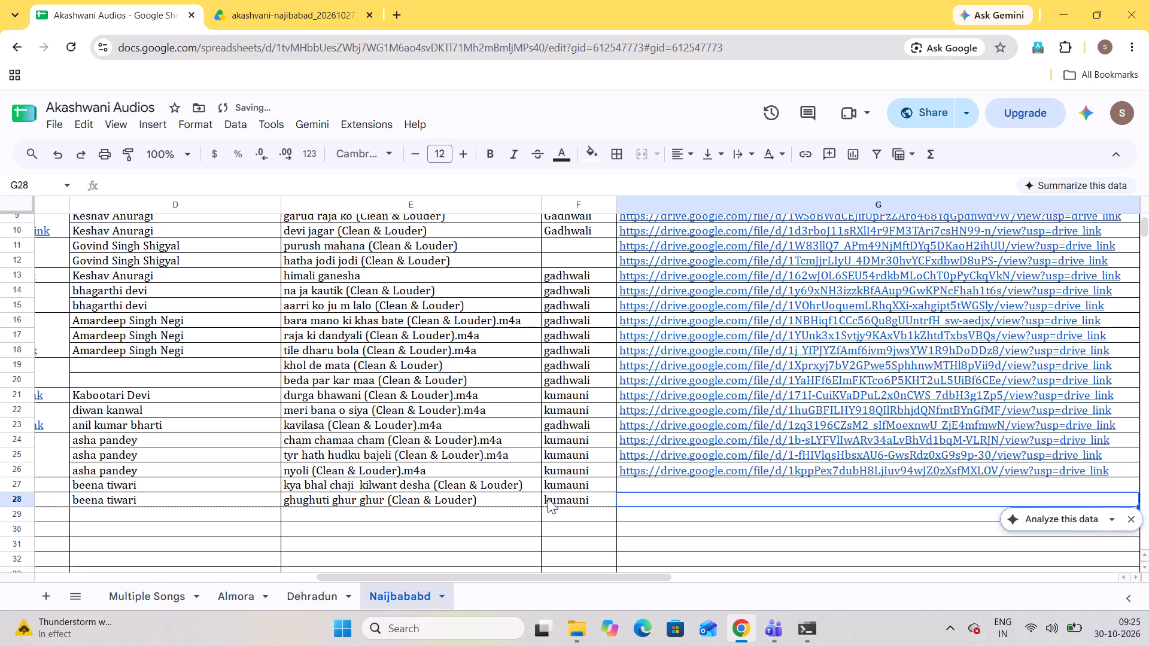
# Copy the "ghela patala (Clean & Louder)" file's full name, without extension, from the local Najibabad folder into cell E29.
pyautogui.scroll(-1, 519, 490)
pyautogui.hscroll(1, 519, 490)
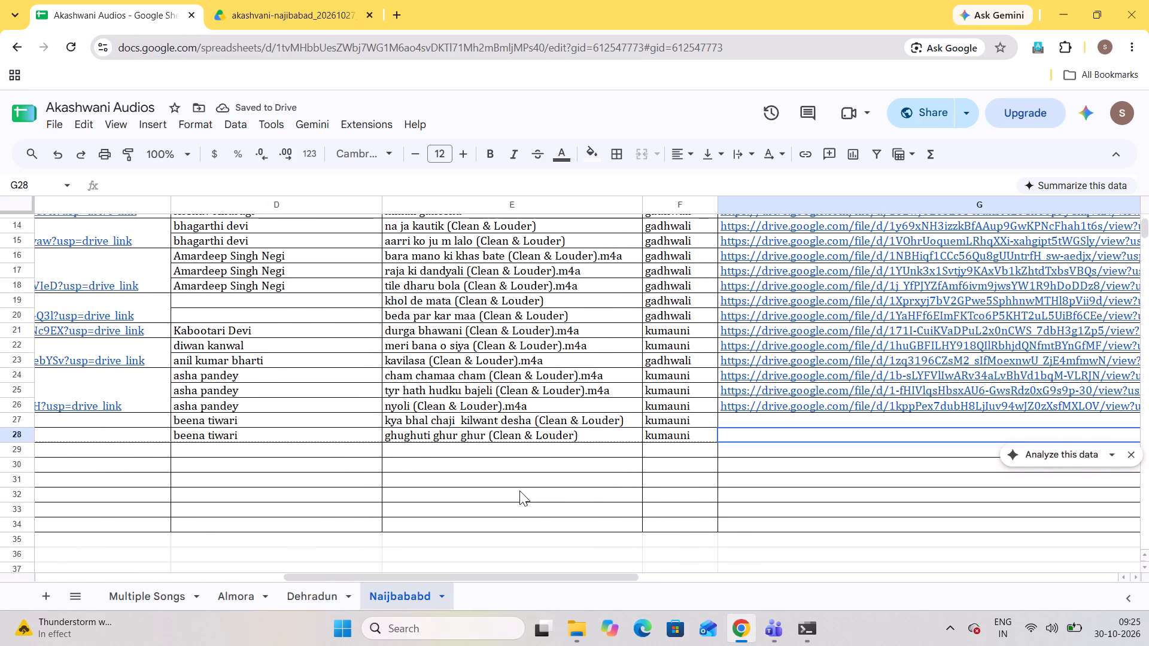
pyautogui.click(457, 455)
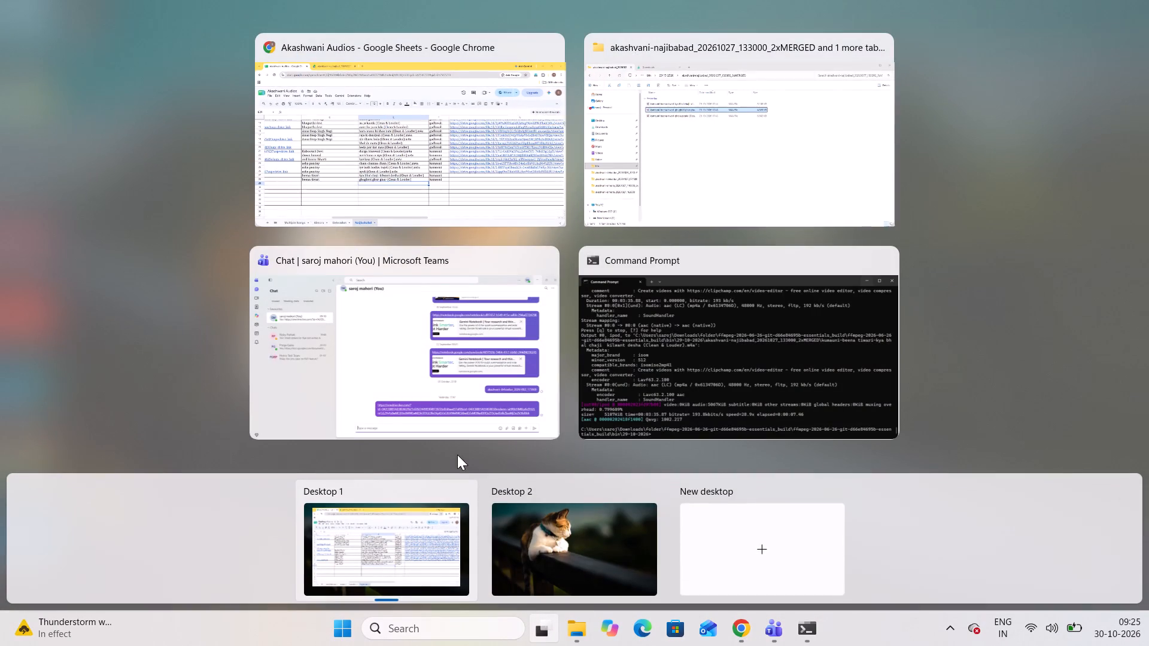
pyautogui.click(682, 154)
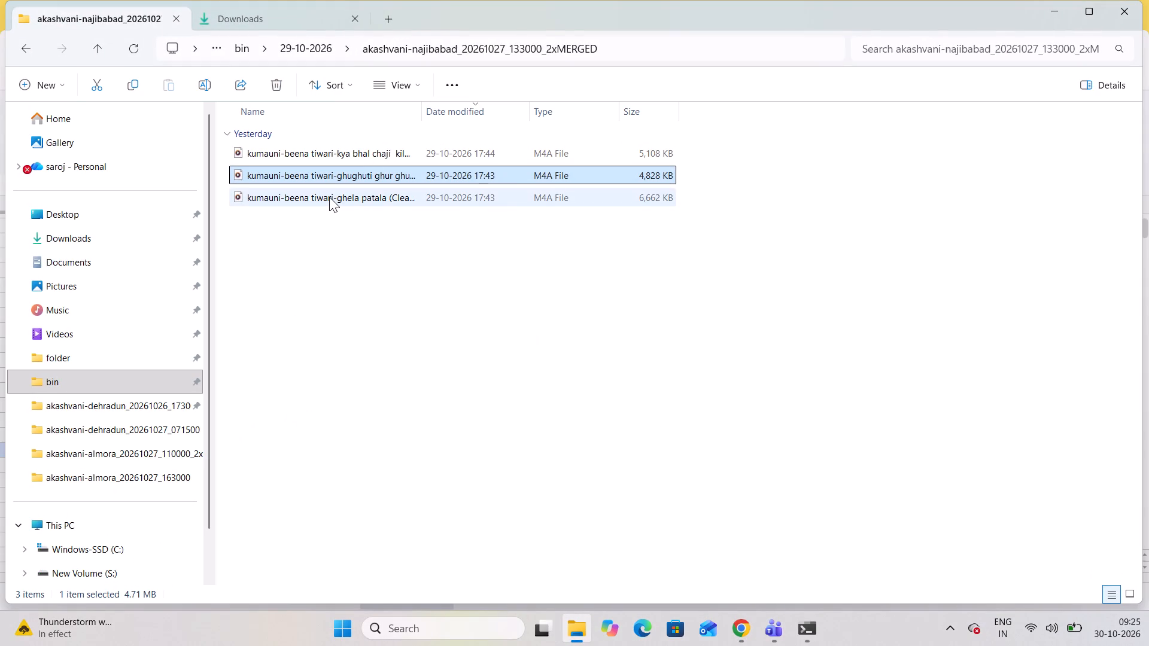
pyautogui.click(329, 197)
pyautogui.click(329, 197)
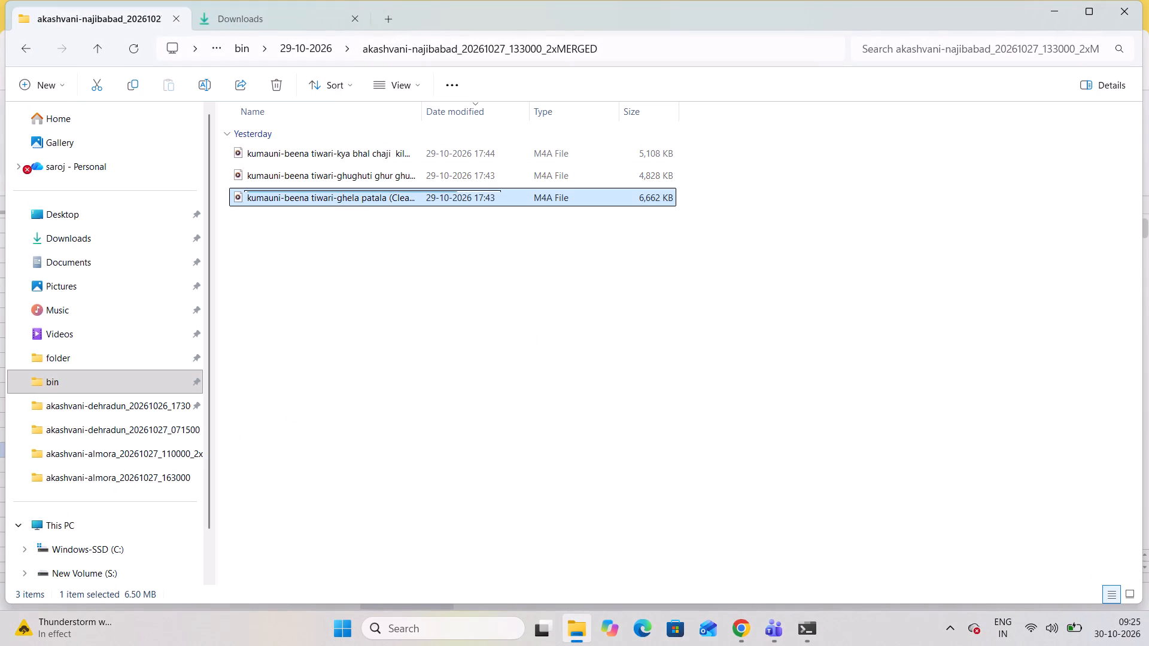
pyautogui.hotkey('ctrl', 'c')
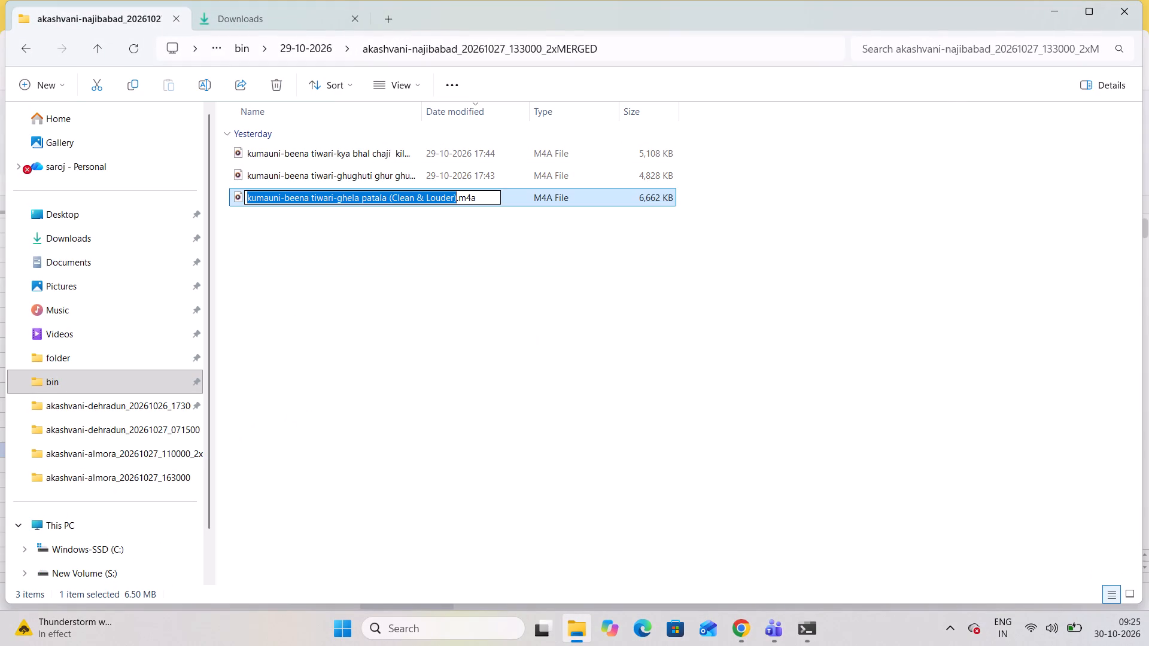
pyautogui.hotkey('alt', 'Tab')
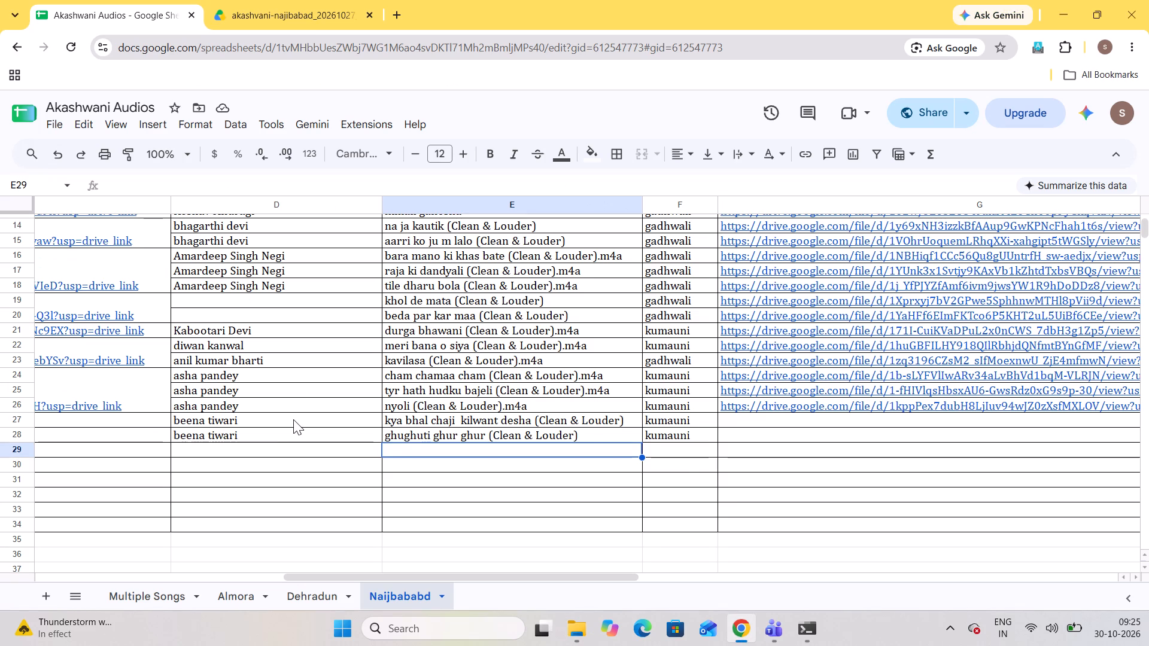
pyautogui.hotkey('ctrl', 'v')
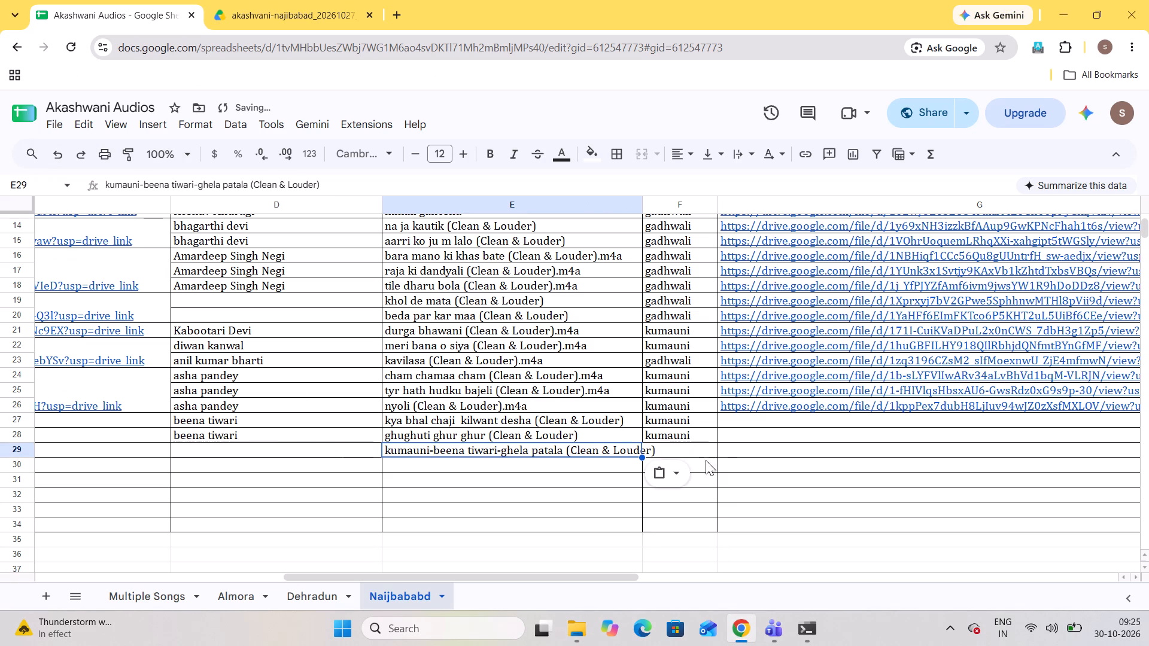
# Enter kumauni as the song's language in cell F29.
pyautogui.click(698, 453)
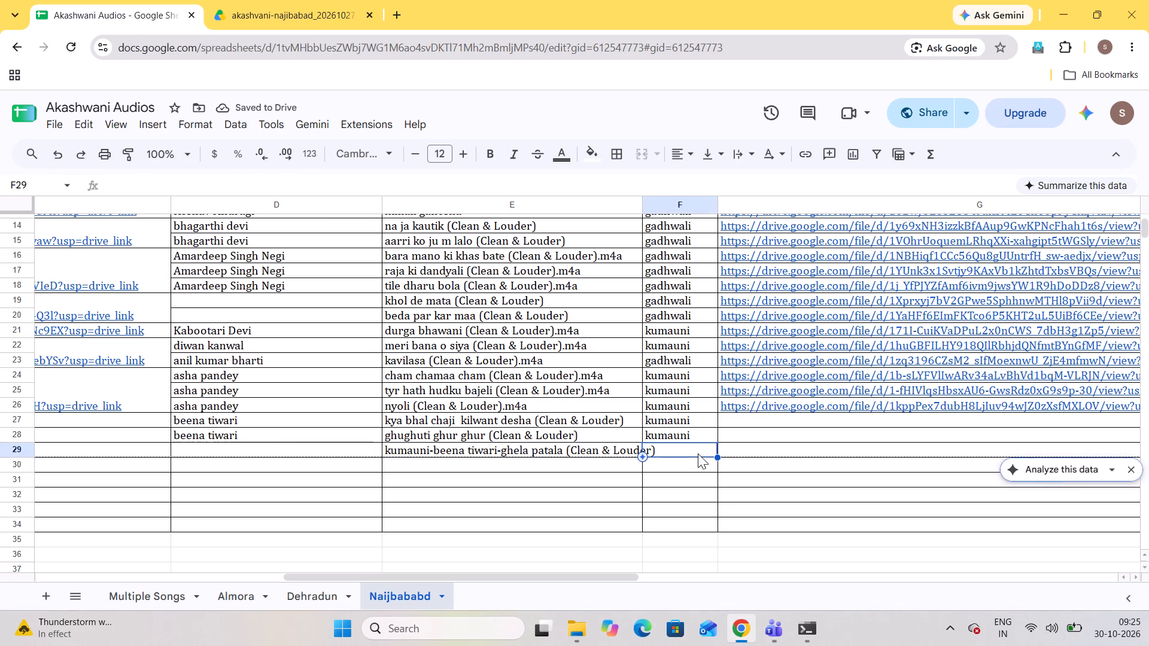
pyautogui.write('kum')
pyautogui.press('Tab')
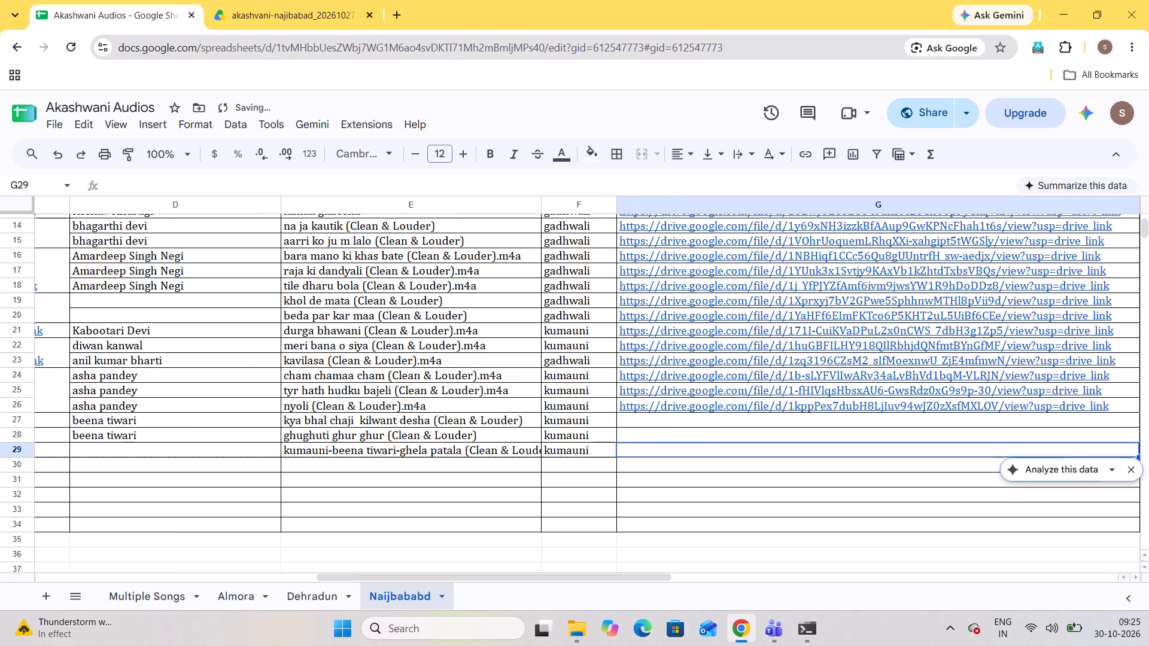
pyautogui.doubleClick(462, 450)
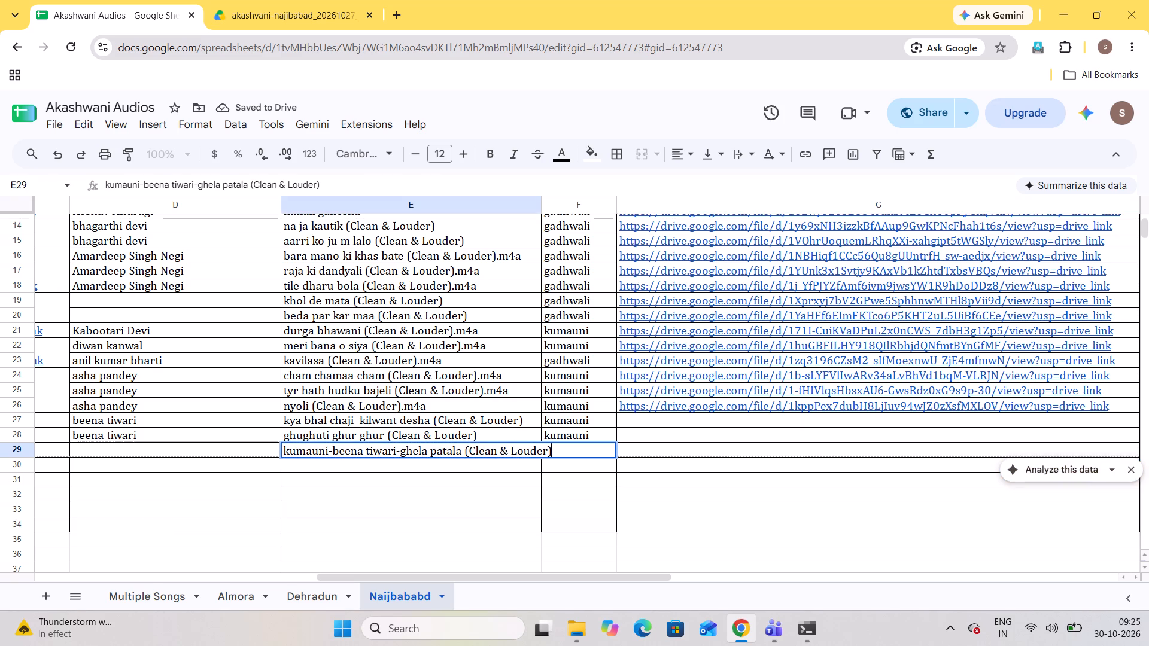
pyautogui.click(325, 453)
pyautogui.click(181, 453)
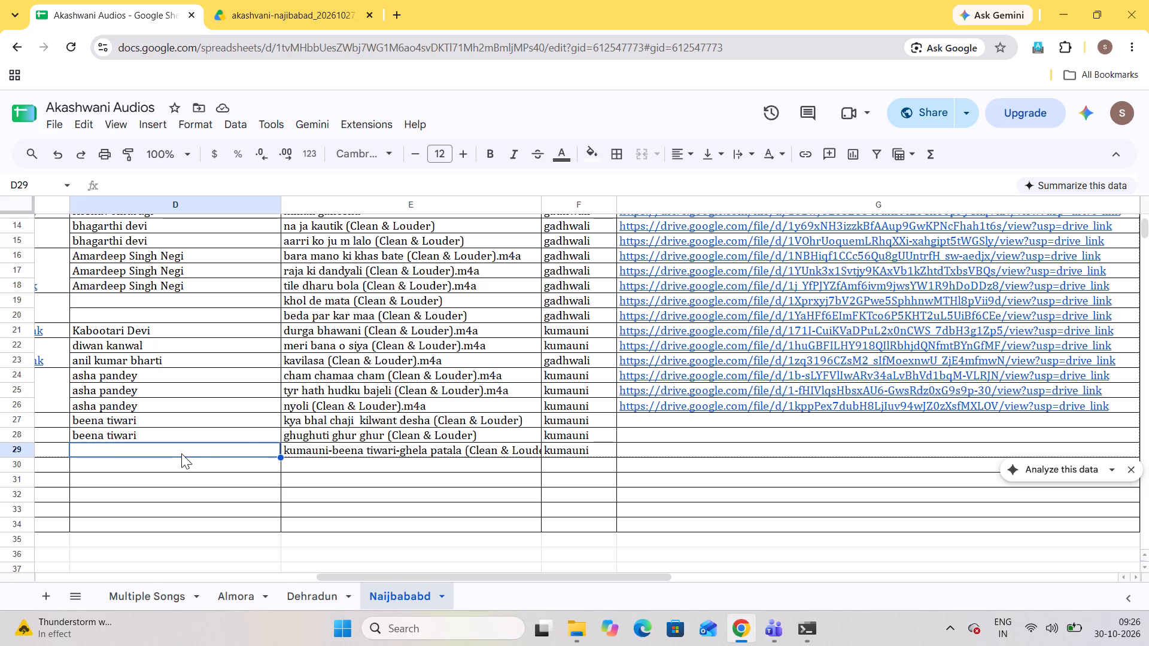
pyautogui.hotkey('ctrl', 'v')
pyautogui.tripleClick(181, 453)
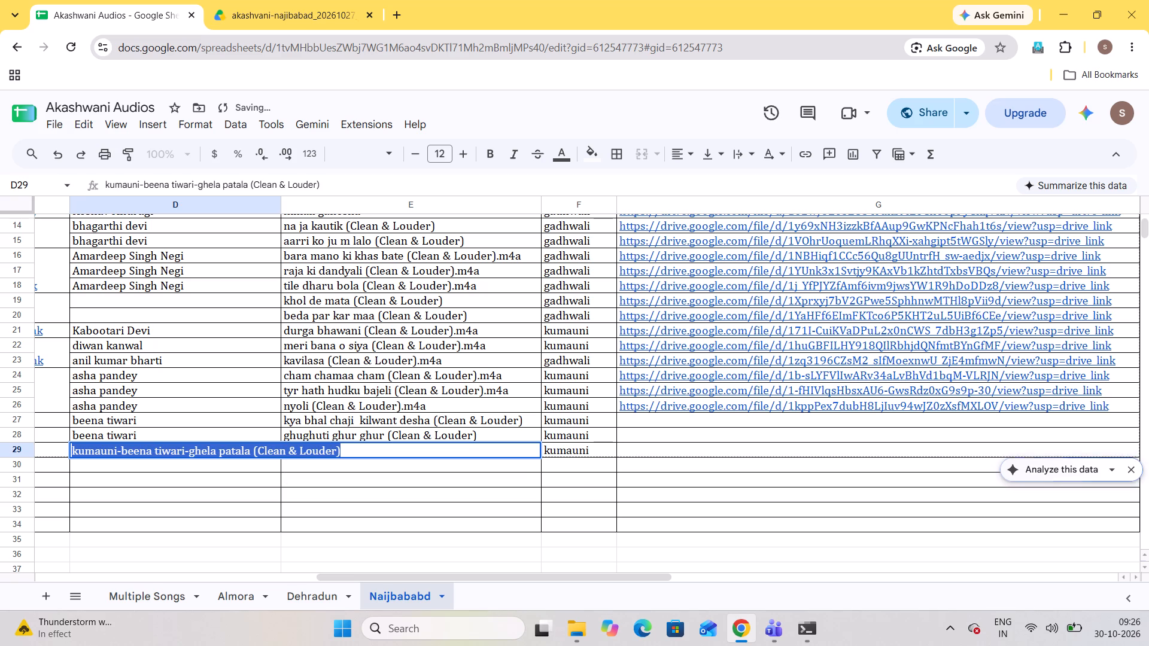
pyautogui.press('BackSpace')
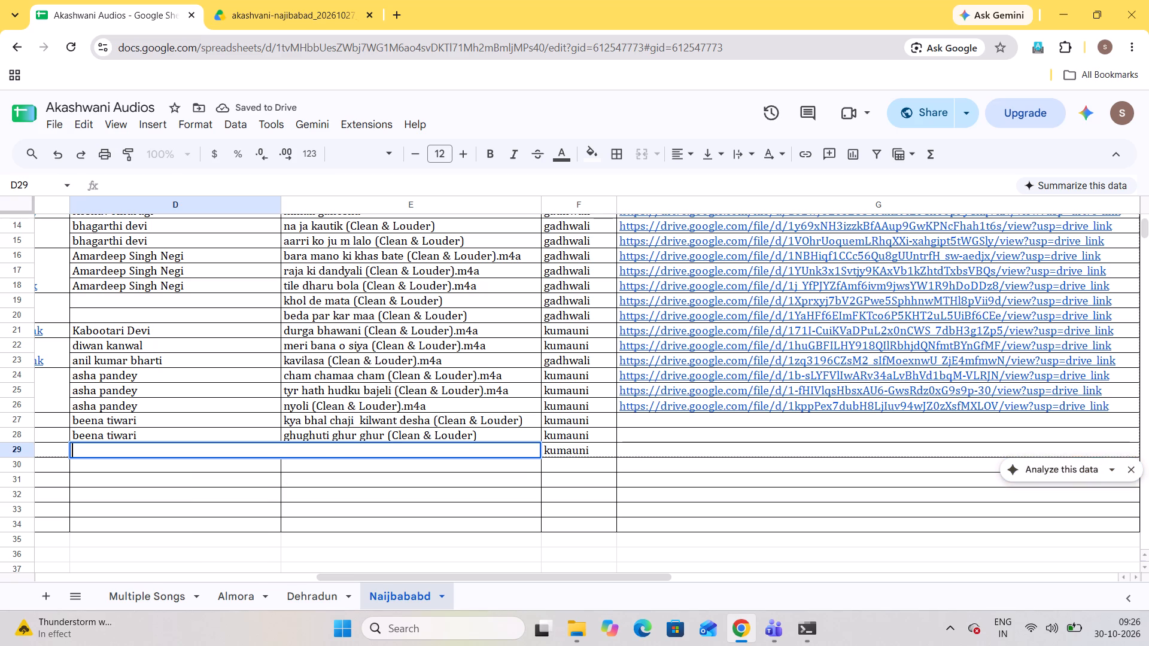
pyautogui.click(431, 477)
# Move the singer's name out of the file name in E29 into the singer cell D29.
pyautogui.doubleClick(400, 450)
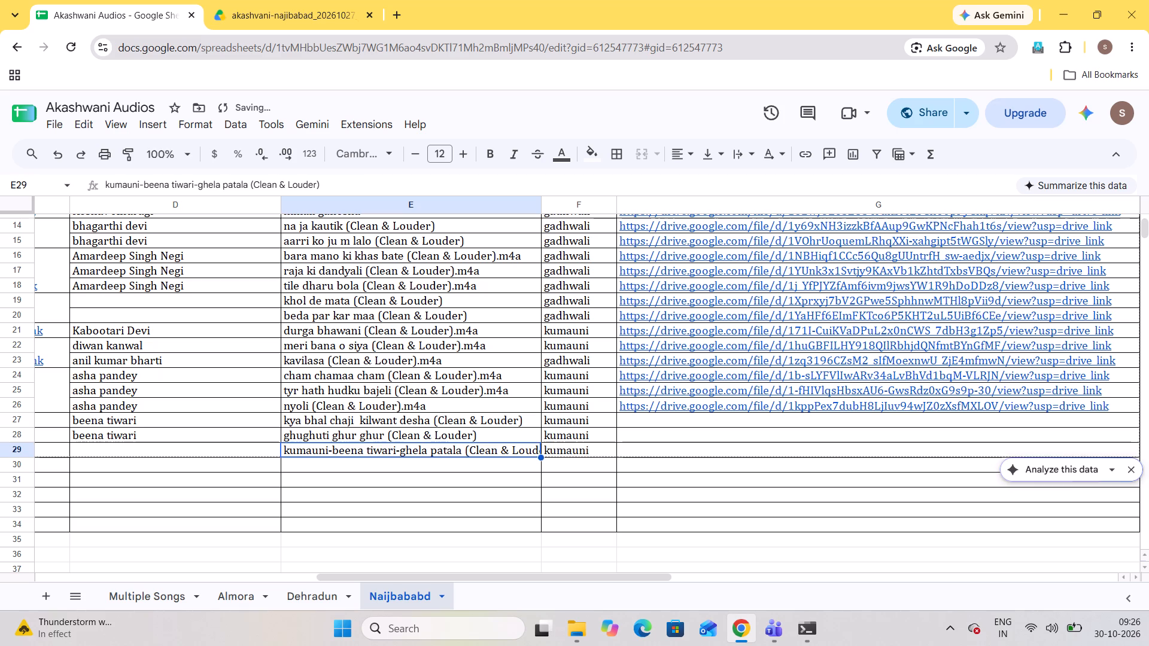
pyautogui.moveTo(331, 451); pyautogui.dragTo(397, 449)
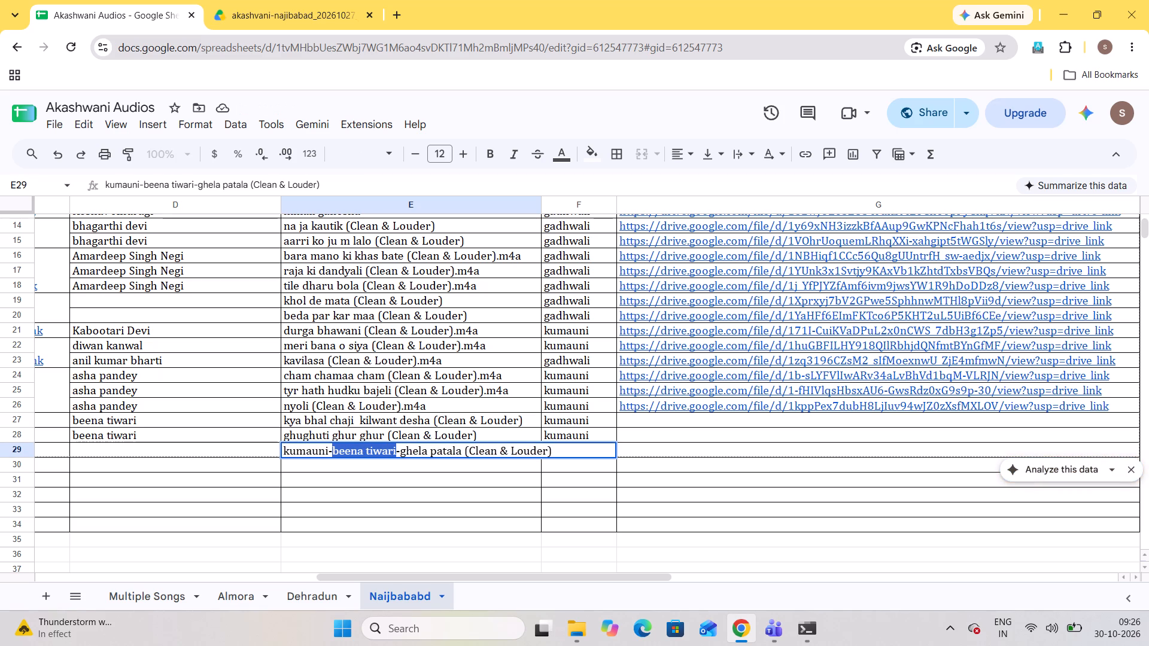
pyautogui.hotkey('ctrl', 'x')
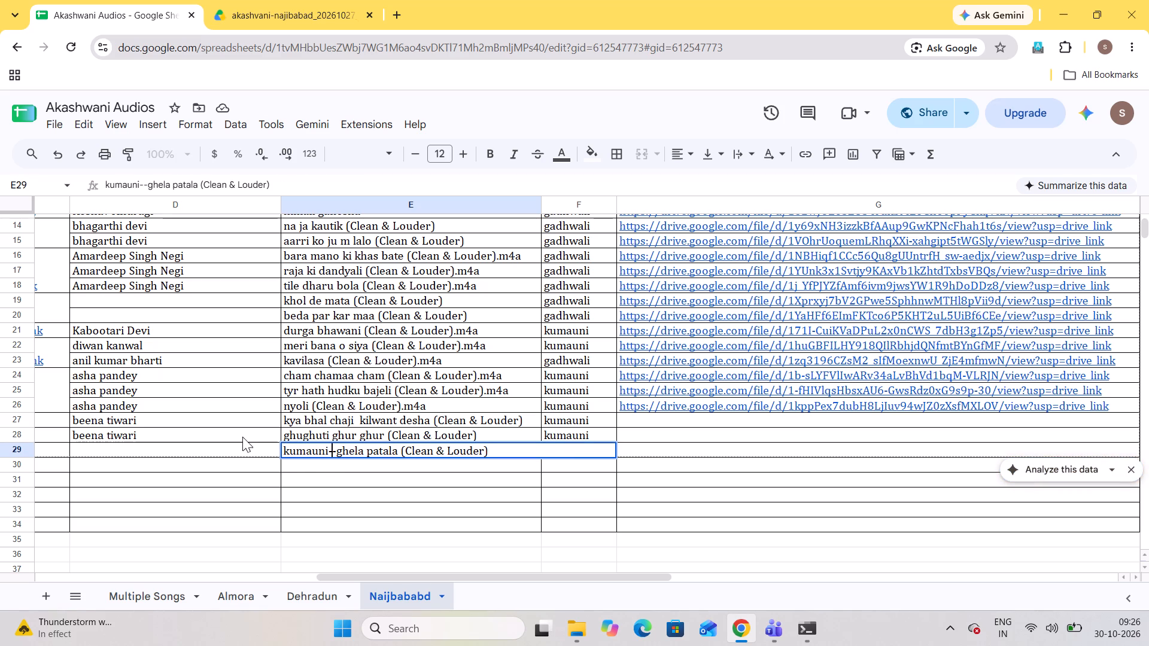
pyautogui.click(234, 444)
pyautogui.hotkey('ctrl', 'v')
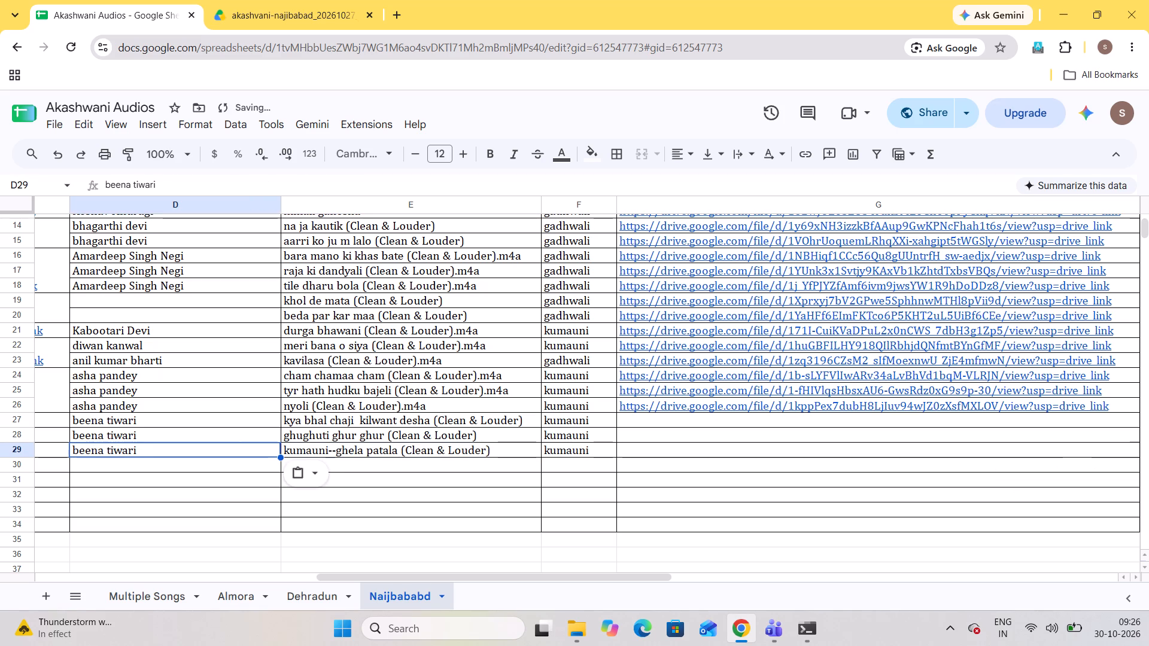
# Remove the language prefix and hyphens from E29, leaving "ghela patala (Clean & Louder)".
pyautogui.tripleClick(402, 452)
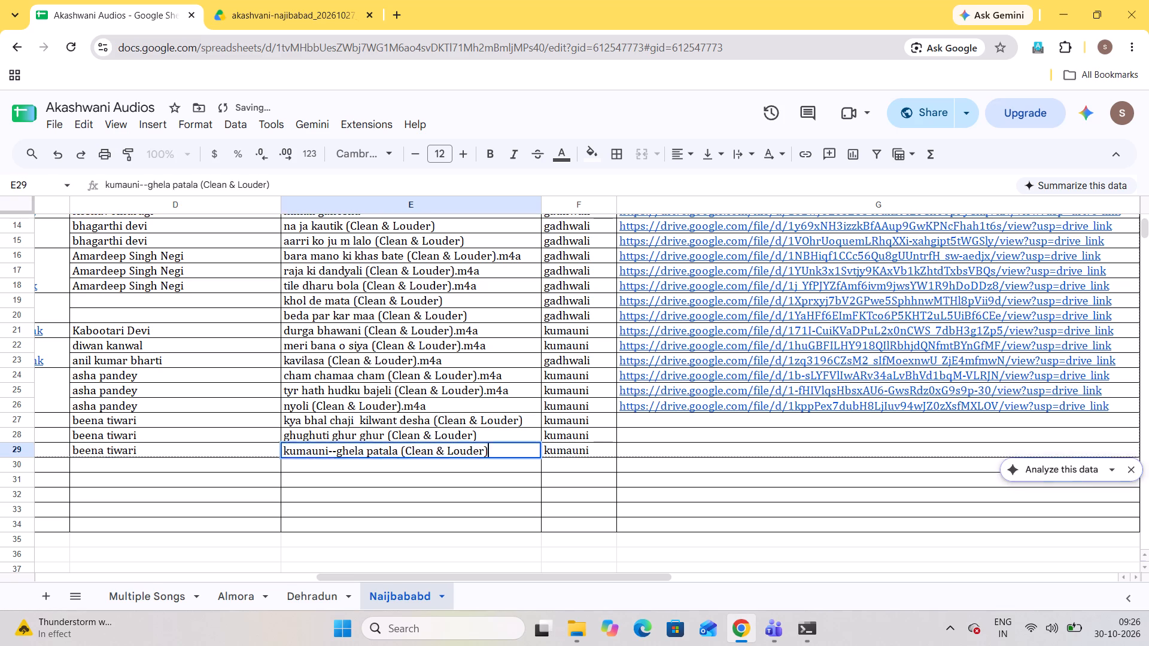
pyautogui.click(333, 452)
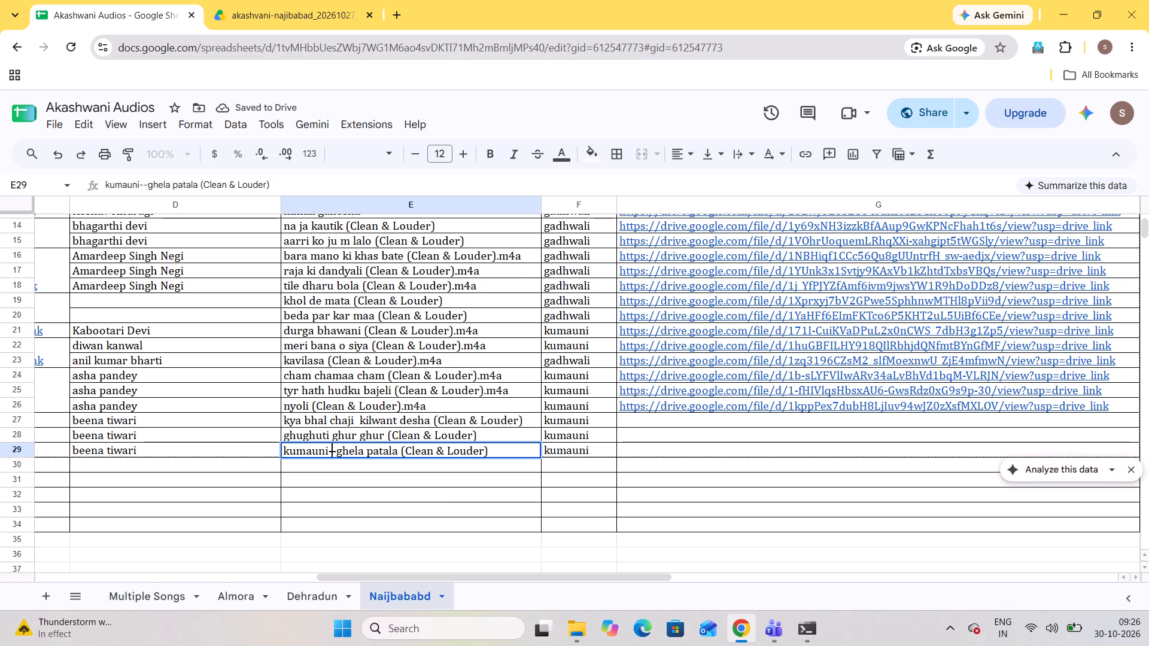
pyautogui.click(338, 447)
pyautogui.moveTo(338, 447); pyautogui.dragTo(300, 447)
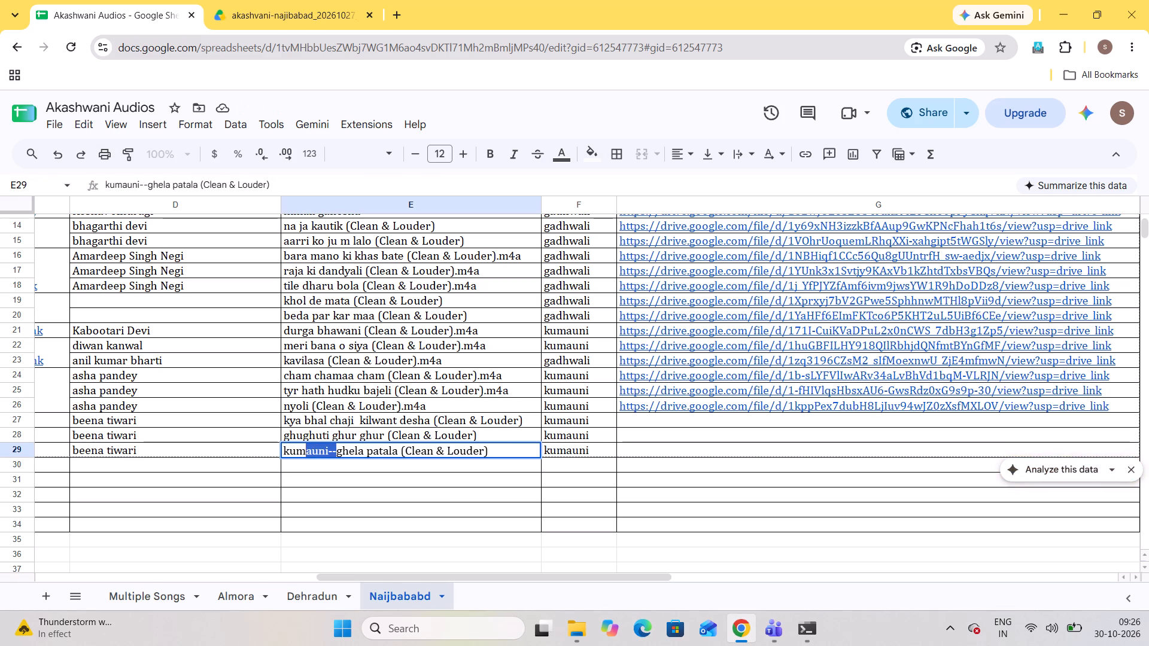
pyautogui.moveTo(300, 447); pyautogui.dragTo(281, 447)
pyautogui.press('BackSpace')
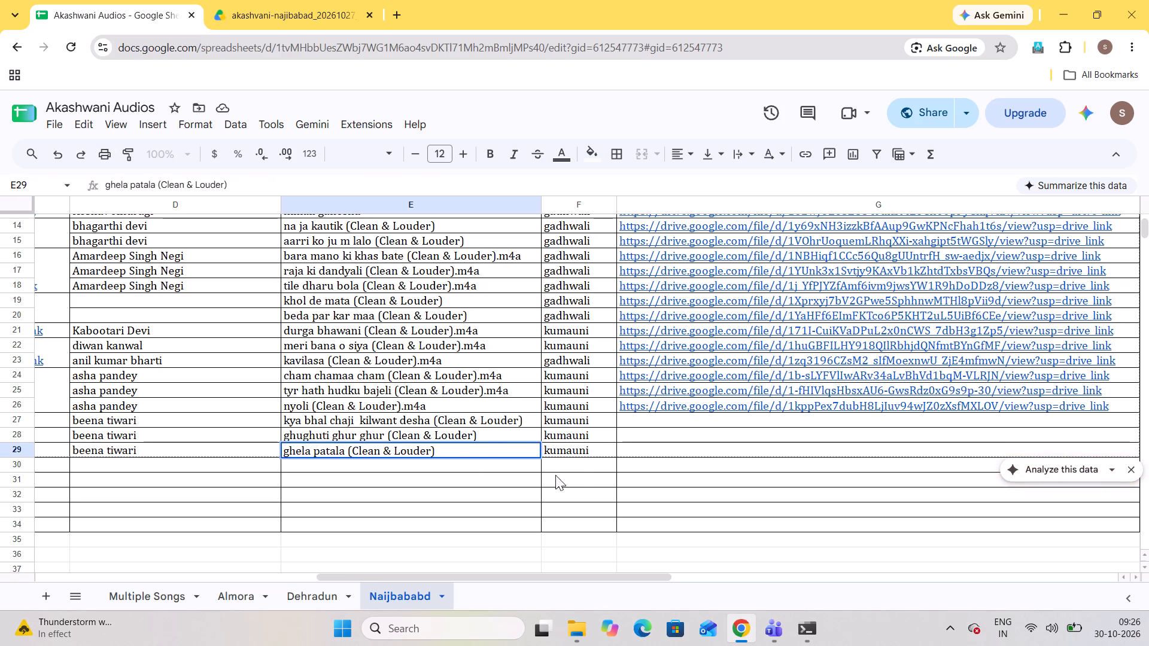
pyautogui.click(575, 465)
# Merge the folder-link cells C27:C29 on the Najibabad sheet into one cell.
pyautogui.hscroll(1, 575, 465)
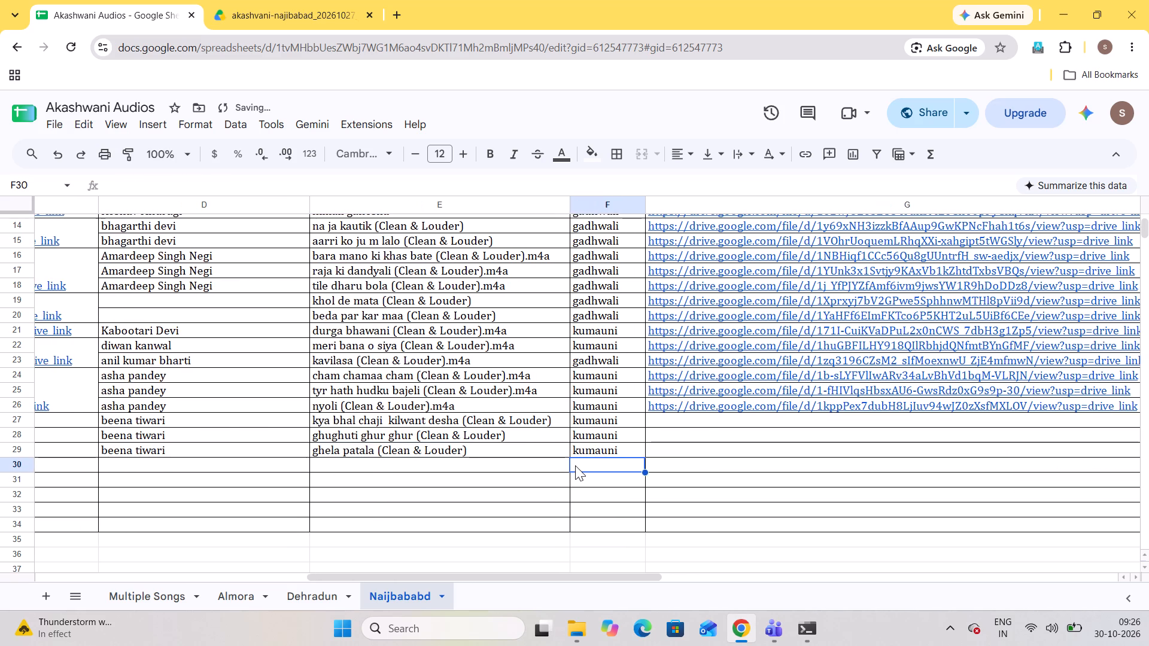
pyautogui.hscroll(3, 575, 465)
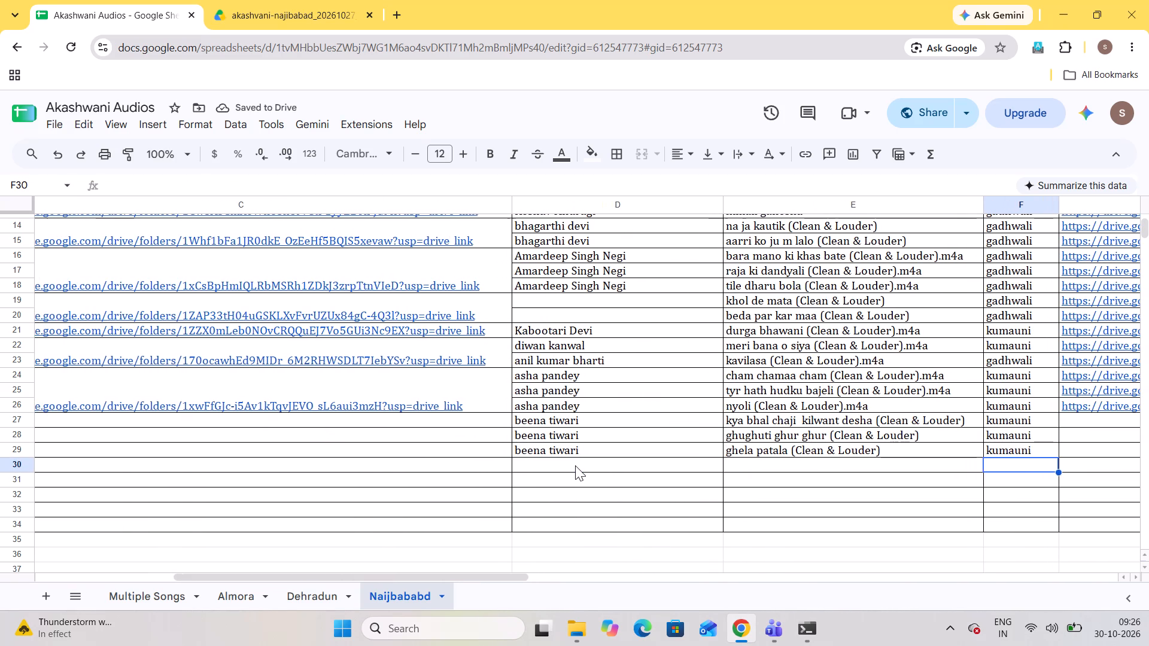
pyautogui.hscroll(1, 575, 465)
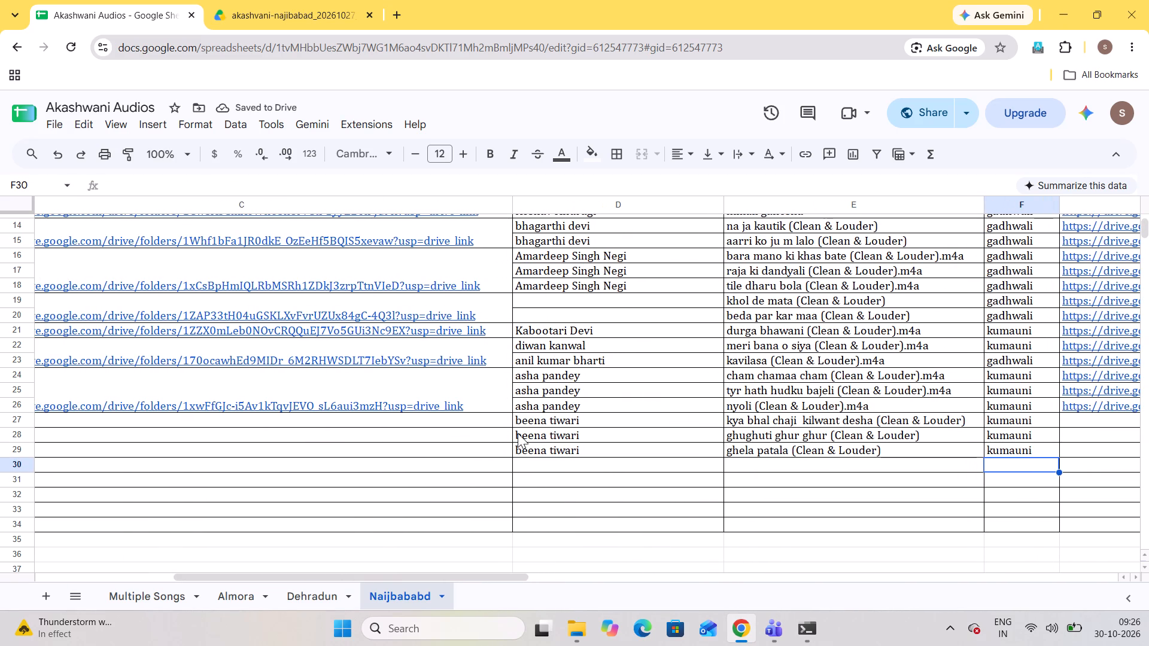
pyautogui.keyDown('ctrl'); pyautogui.click(500, 419); pyautogui.keyUp('ctrl')
pyautogui.keyDown('ctrl'); pyautogui.click(491, 431); pyautogui.keyUp('ctrl')
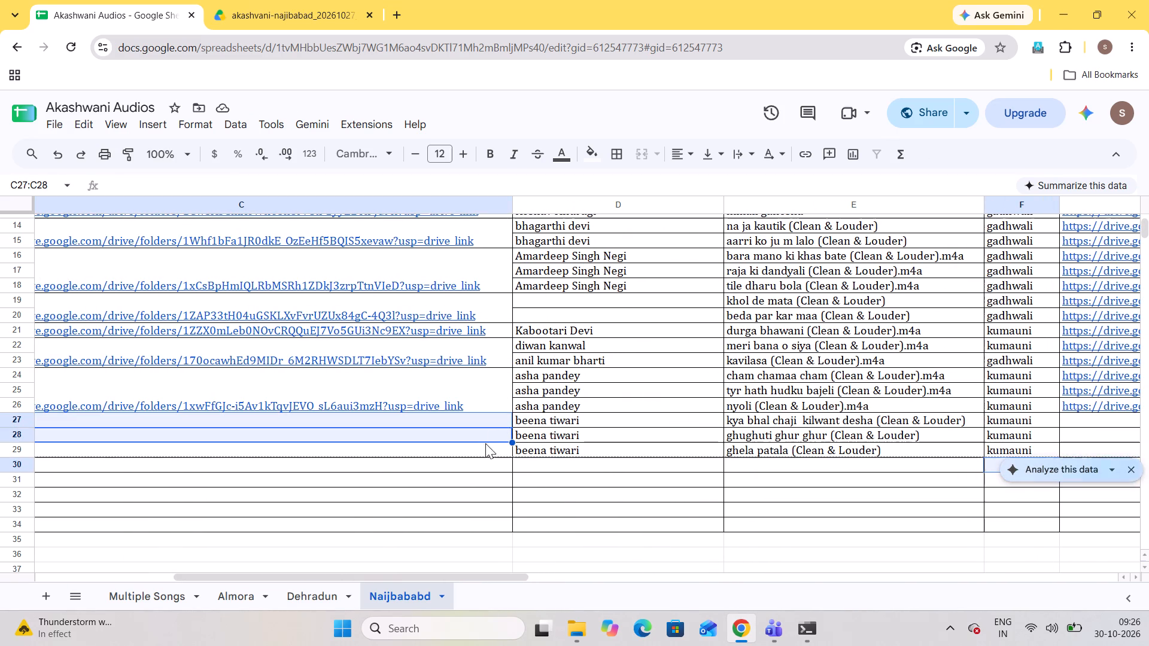
pyautogui.keyDown('ctrl'); pyautogui.click(484, 448); pyautogui.keyUp('ctrl')
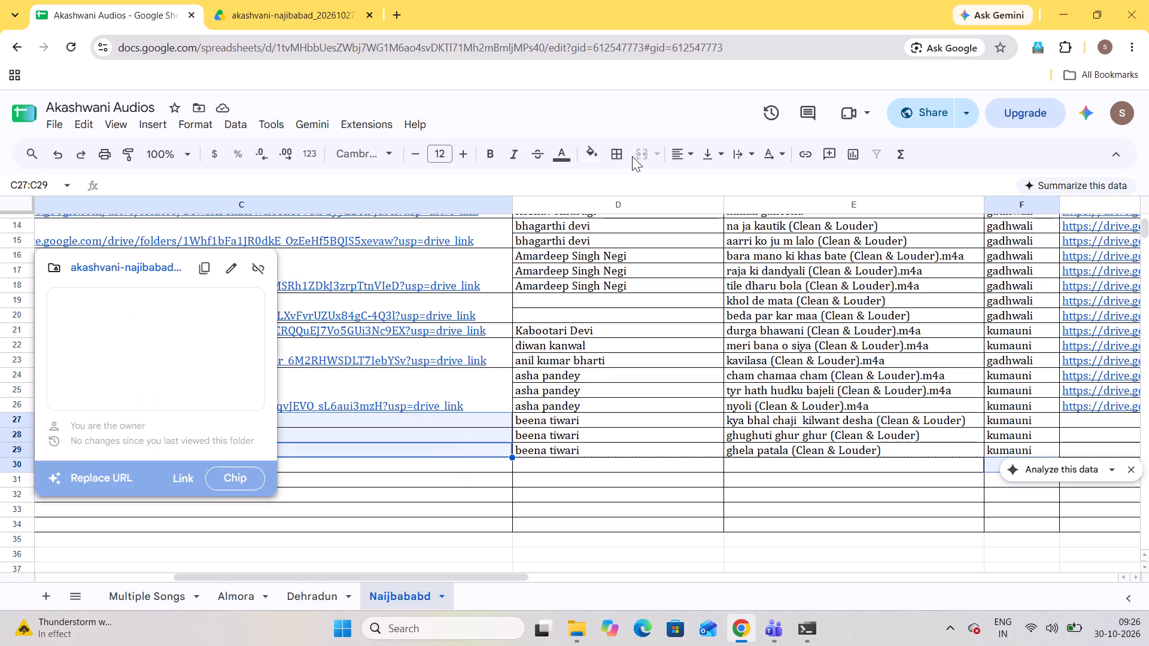
pyautogui.click(394, 427)
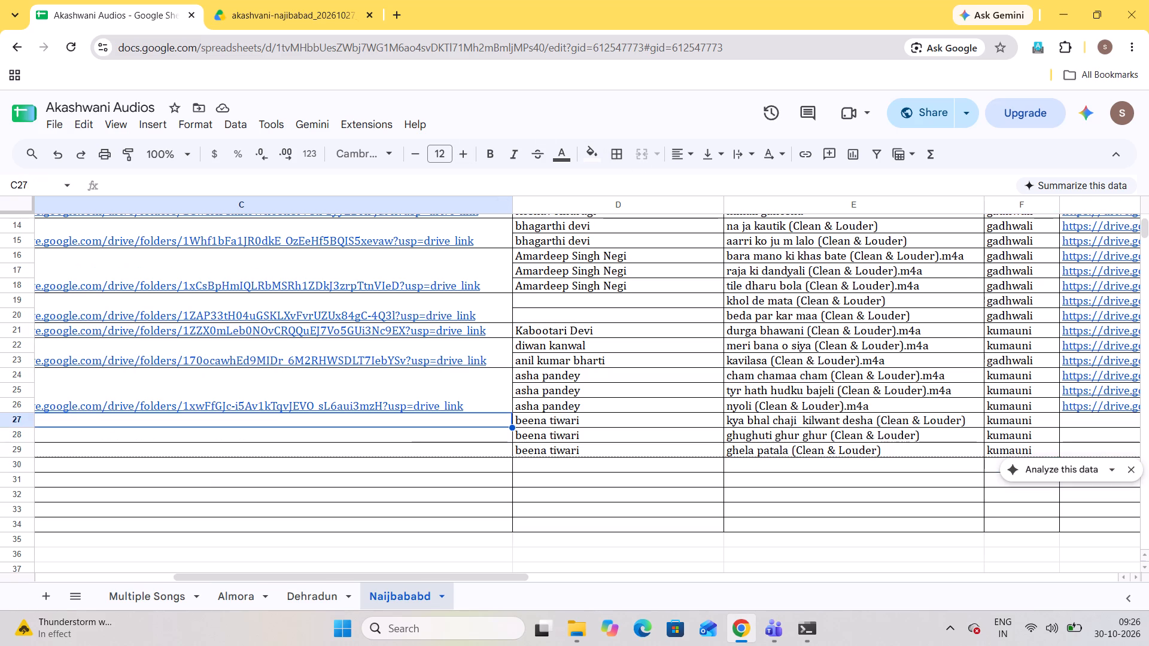
pyautogui.keyDown('ctrl'); pyautogui.click(417, 450); pyautogui.keyUp('ctrl')
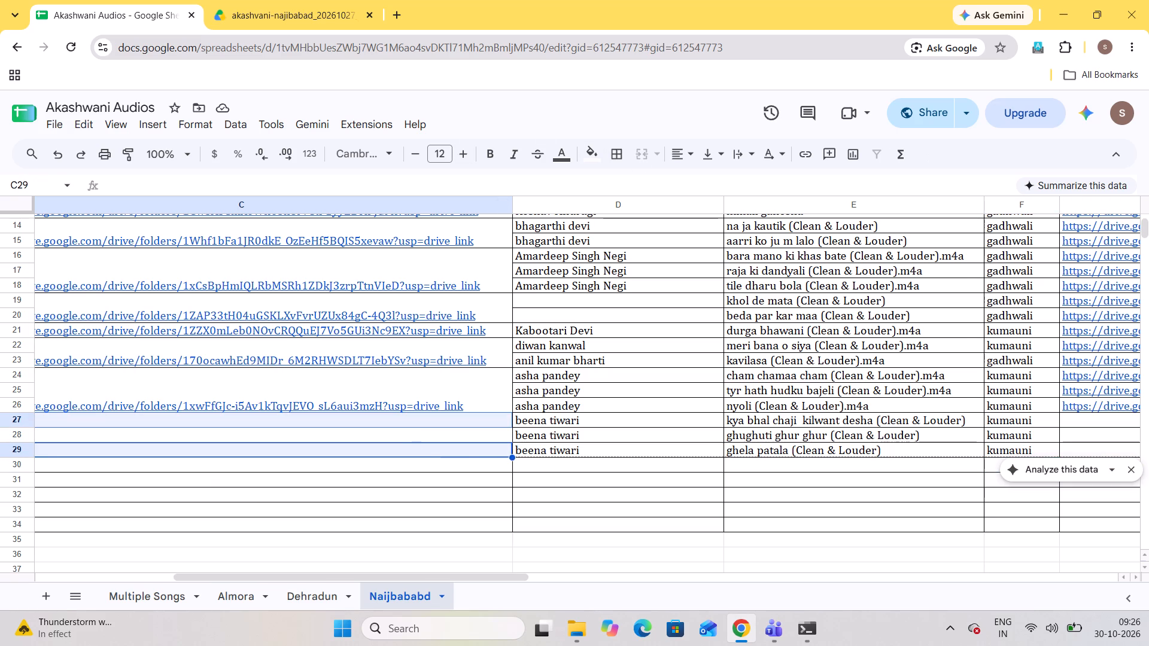
pyautogui.keyDown('ctrl'); pyautogui.click(419, 441); pyautogui.keyUp('ctrl')
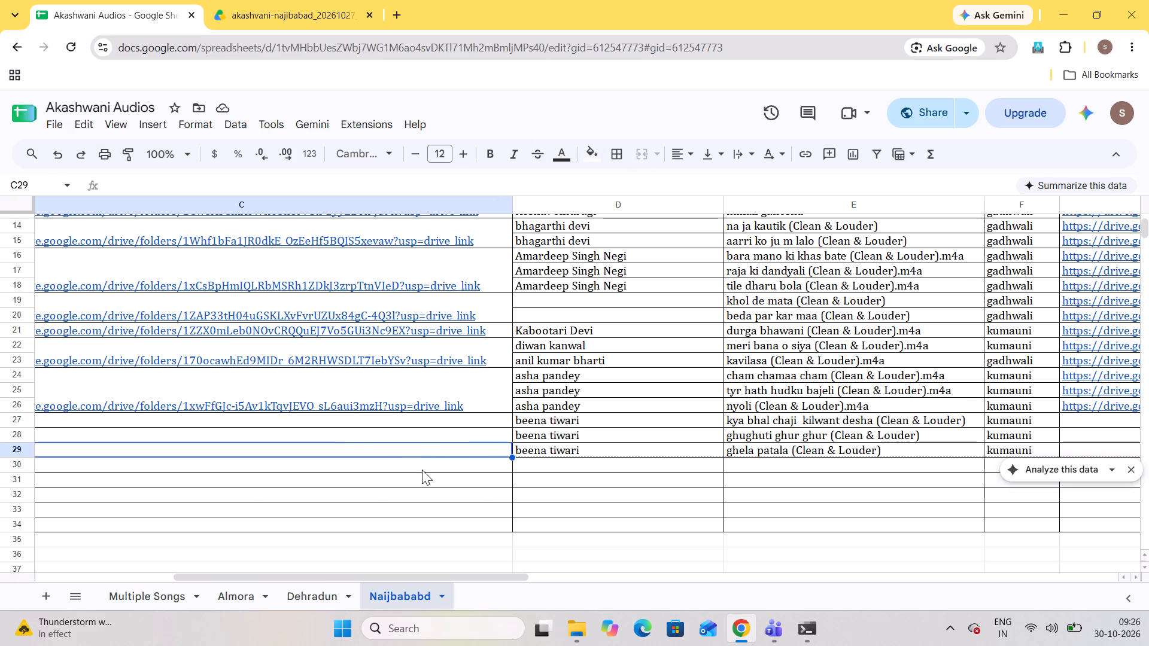
pyautogui.click(421, 471)
pyautogui.click(439, 455)
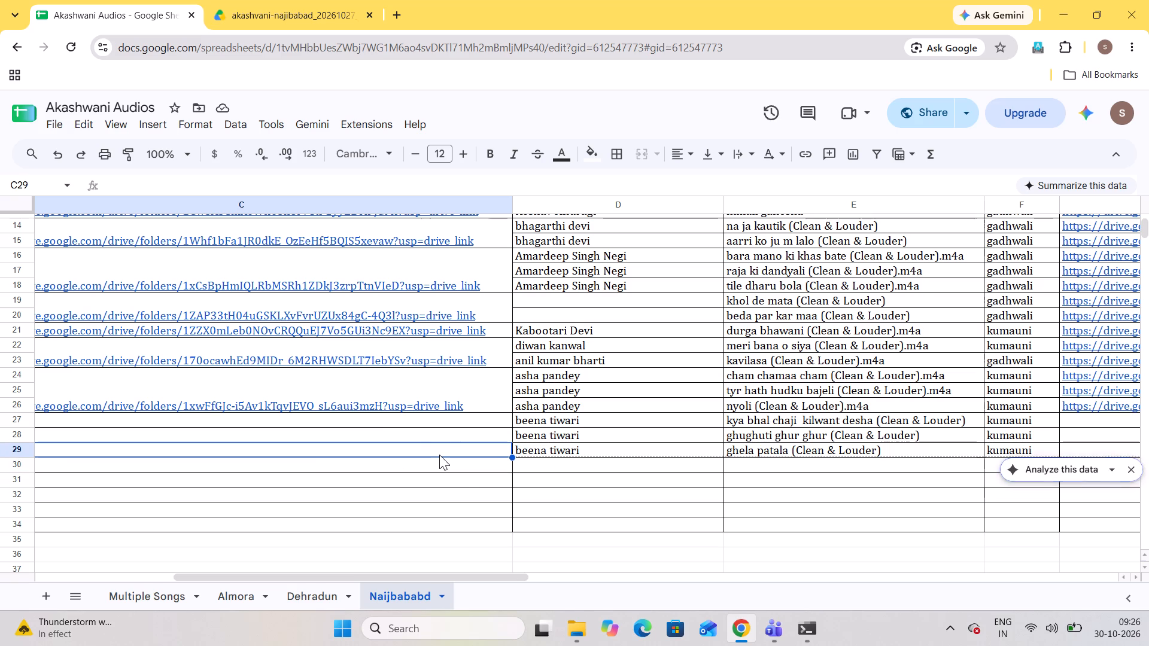
pyautogui.keyDown('ctrl'); pyautogui.click(445, 442); pyautogui.keyUp('ctrl')
pyautogui.keyDown('ctrl'); pyautogui.click(448, 437); pyautogui.keyUp('ctrl')
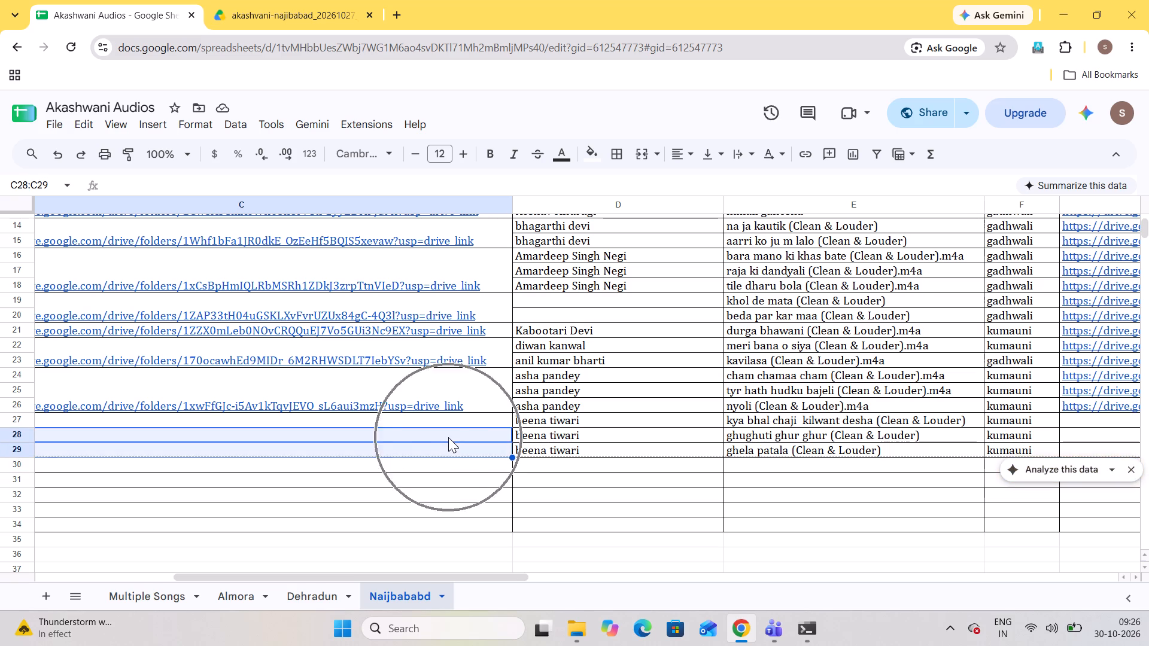
pyautogui.keyDown('ctrl'); pyautogui.click(472, 418); pyautogui.keyUp('ctrl')
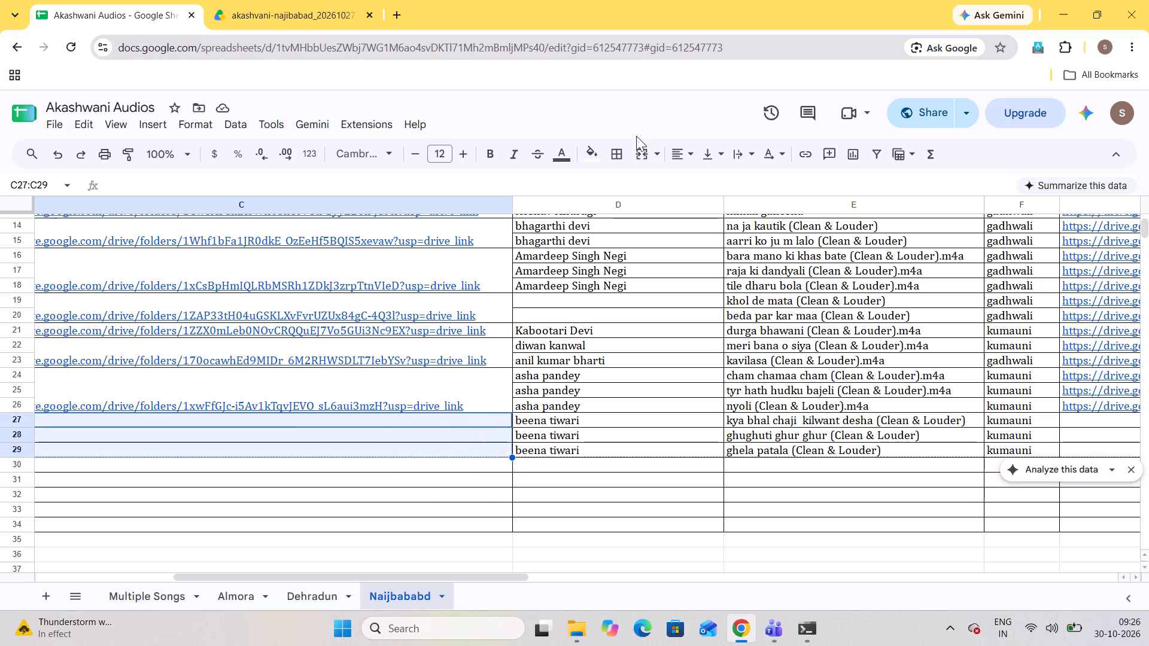
pyautogui.click(637, 151)
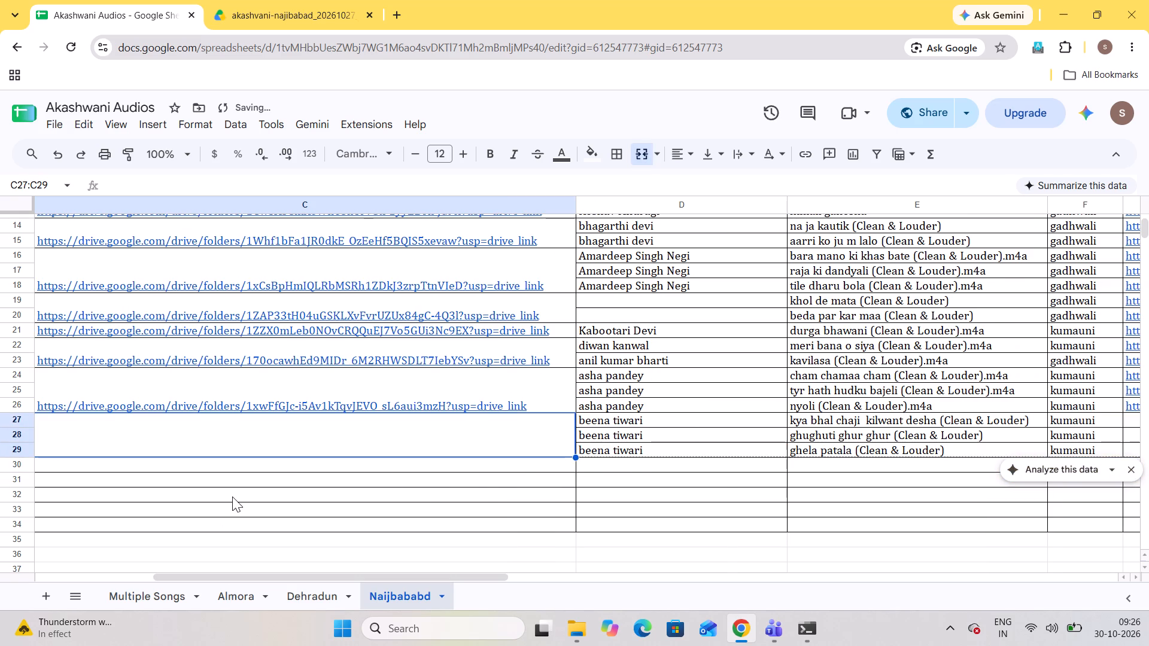
# Merge cells B27:B29 holding the folder name akashvani-najibabad_20261027_133000_2xMERGED.
pyautogui.hscroll(3, 387, 459)
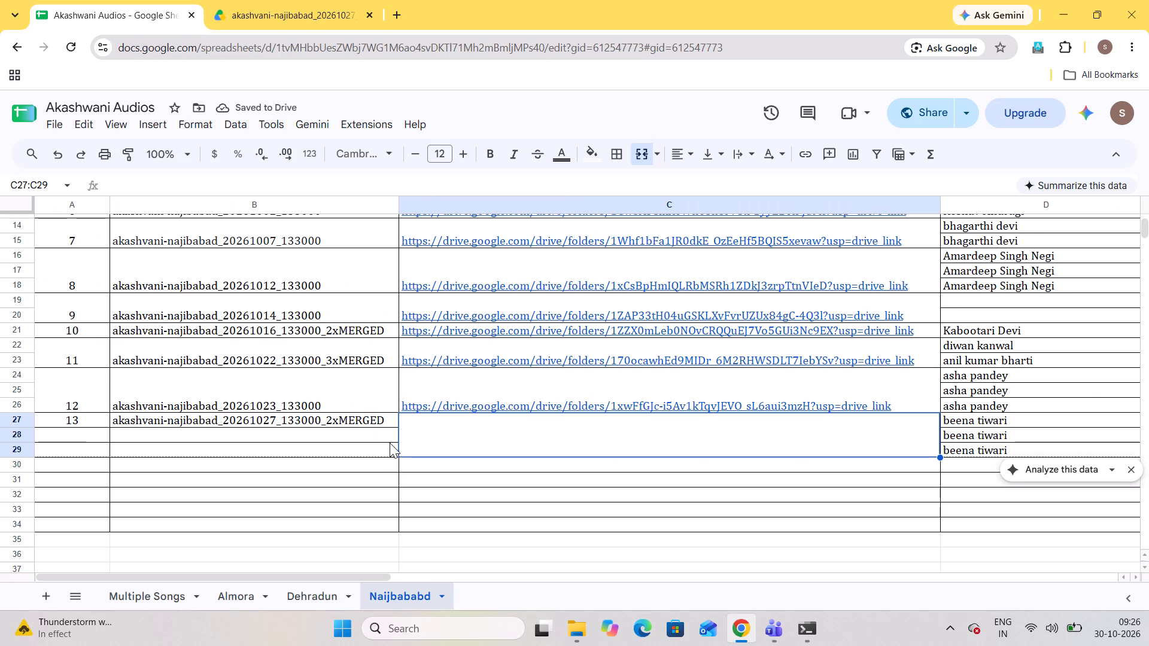
pyautogui.keyDown('ctrl'); pyautogui.click(384, 452); pyautogui.keyUp('ctrl')
pyautogui.click(379, 442)
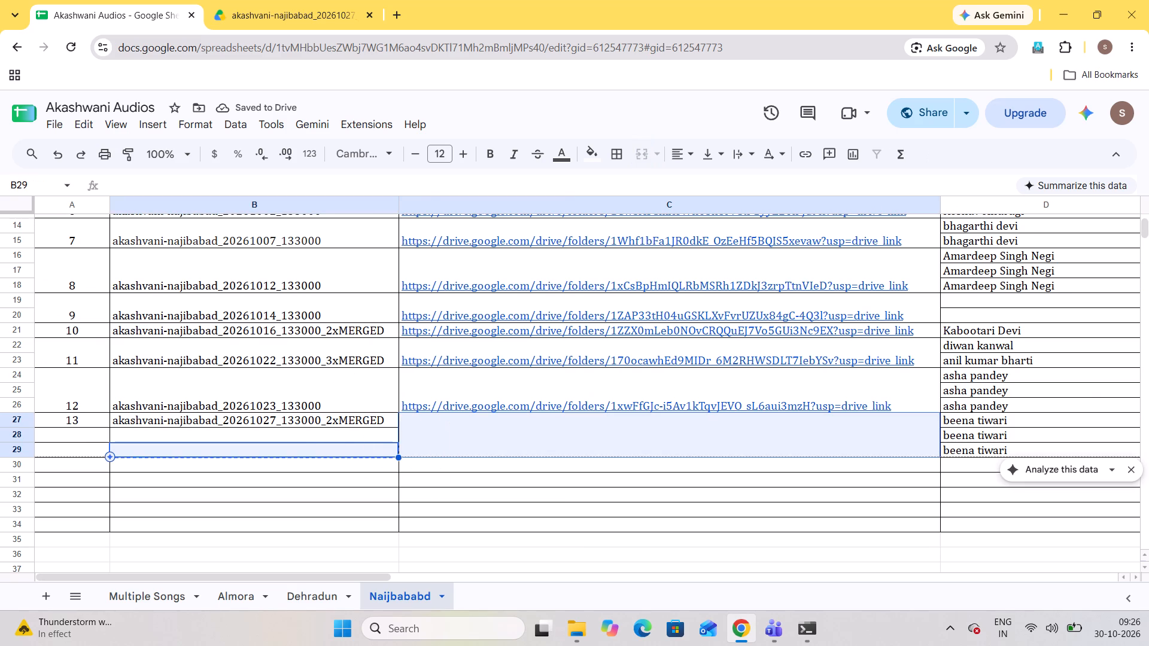
pyautogui.keyDown('ctrl'); pyautogui.click(362, 438); pyautogui.keyUp('ctrl')
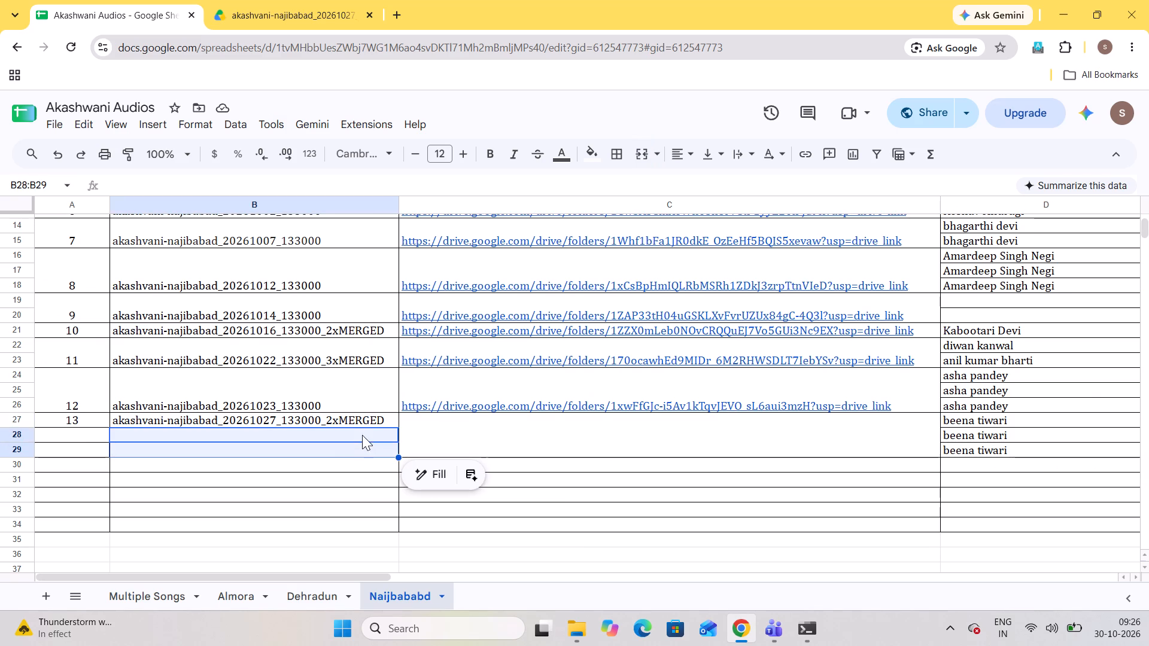
pyautogui.keyDown('ctrl'); pyautogui.click(361, 415); pyautogui.keyUp('ctrl')
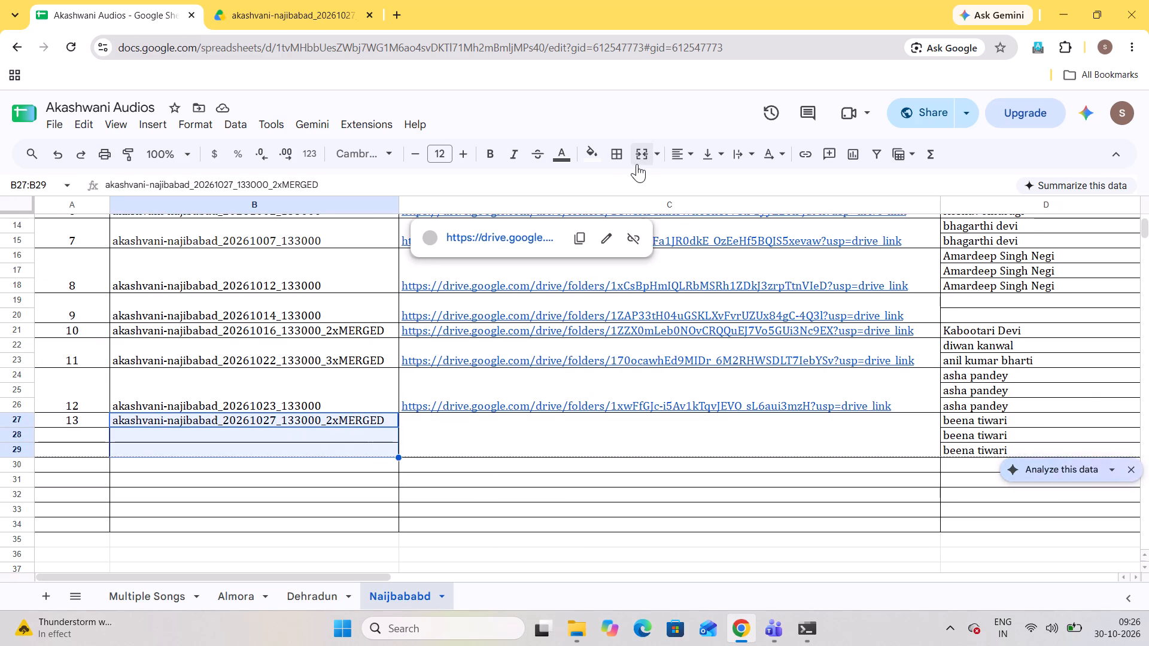
pyautogui.click(637, 160)
# Merge the serial-number cells A27:A29 for entry 13.
pyautogui.click(96, 418)
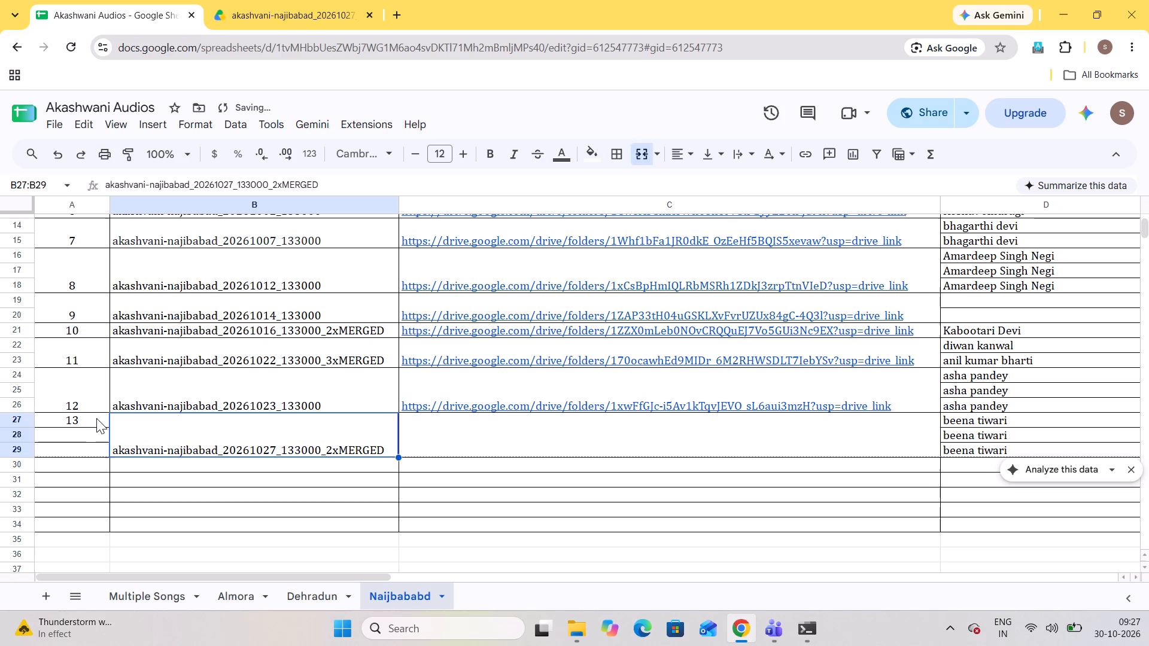
pyautogui.keyDown('ctrl'); pyautogui.click(78, 437); pyautogui.keyUp('ctrl')
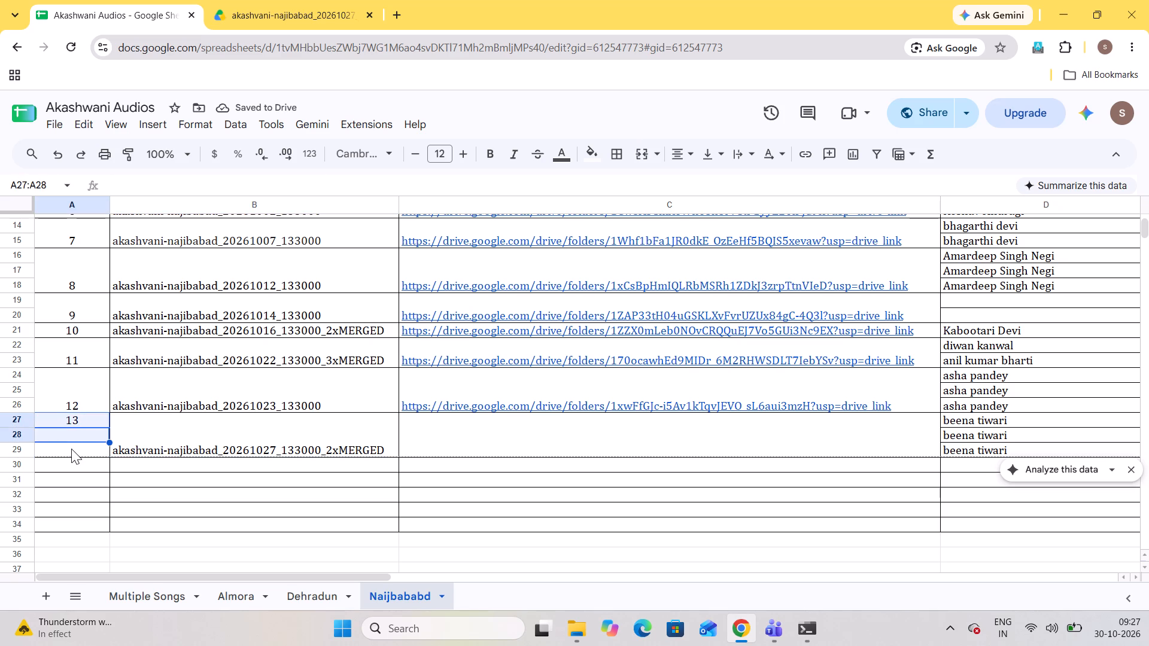
pyautogui.keyDown('ctrl'); pyautogui.click(71, 449); pyautogui.keyUp('ctrl')
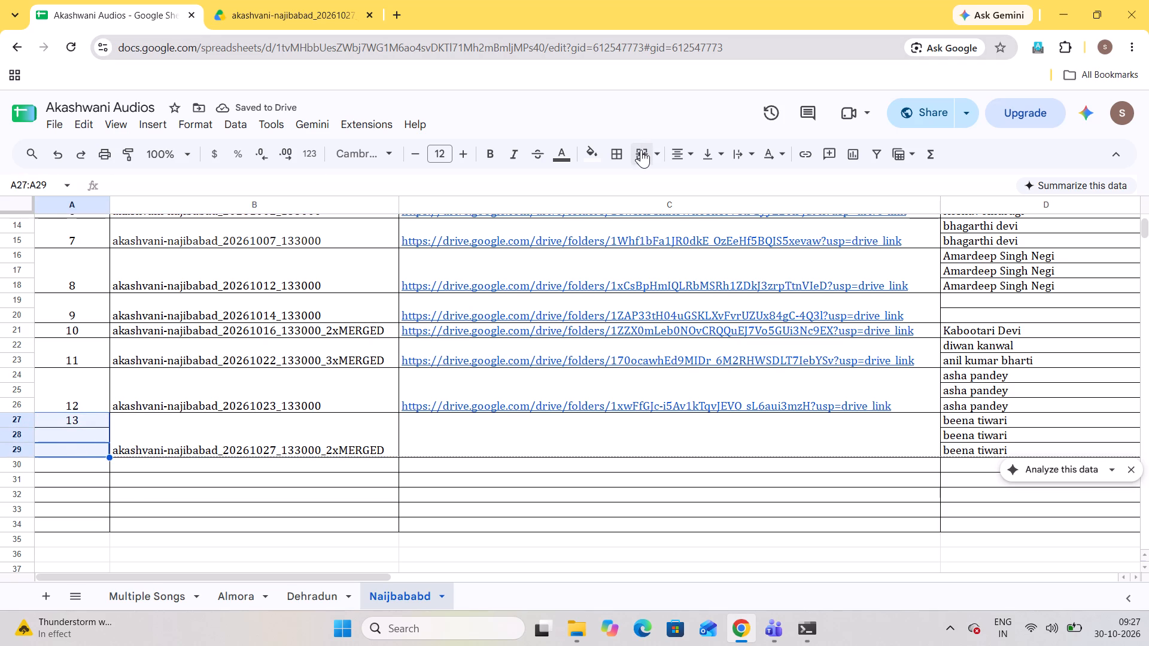
pyautogui.click(641, 150)
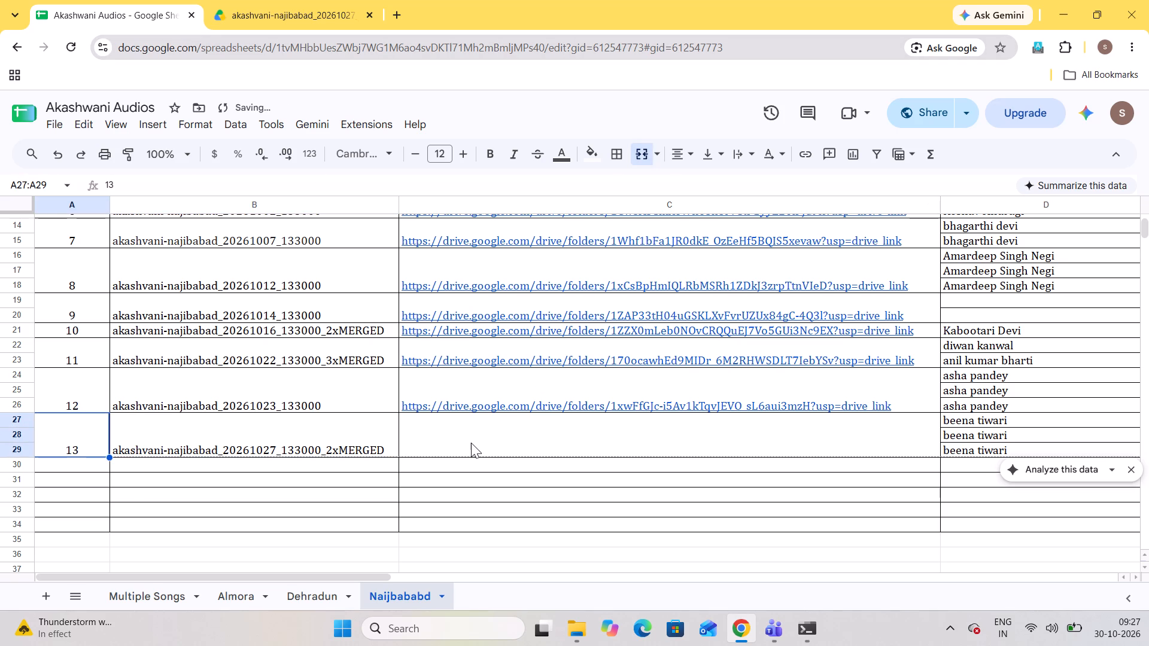
# Copy the Drive share link of the akashvani-najibabad_20261027_133000_2xMERGED folder into the merged cell C27:C29.
pyautogui.click(471, 443)
pyautogui.click(471, 443)
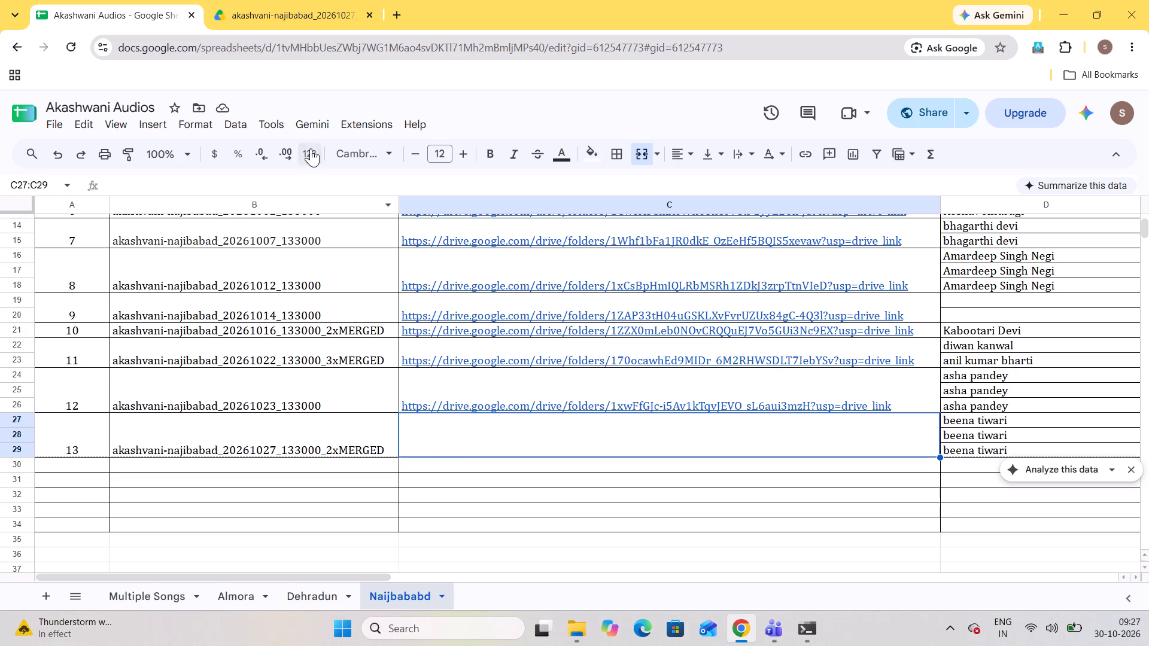
pyautogui.click(327, 19)
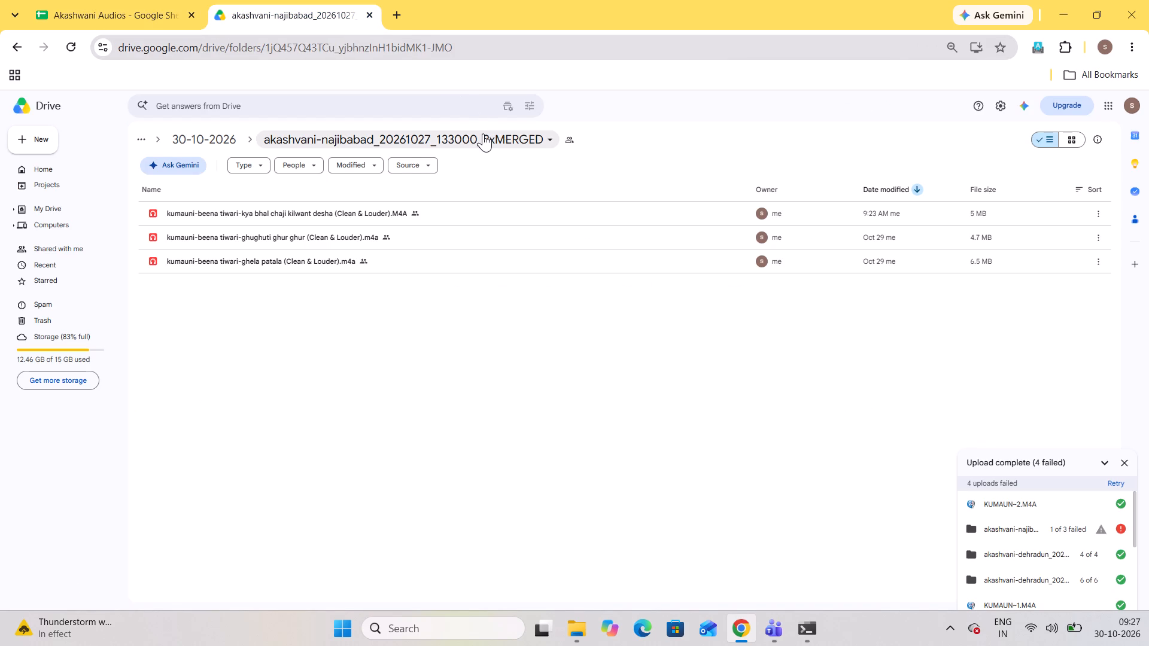
pyautogui.click(483, 133)
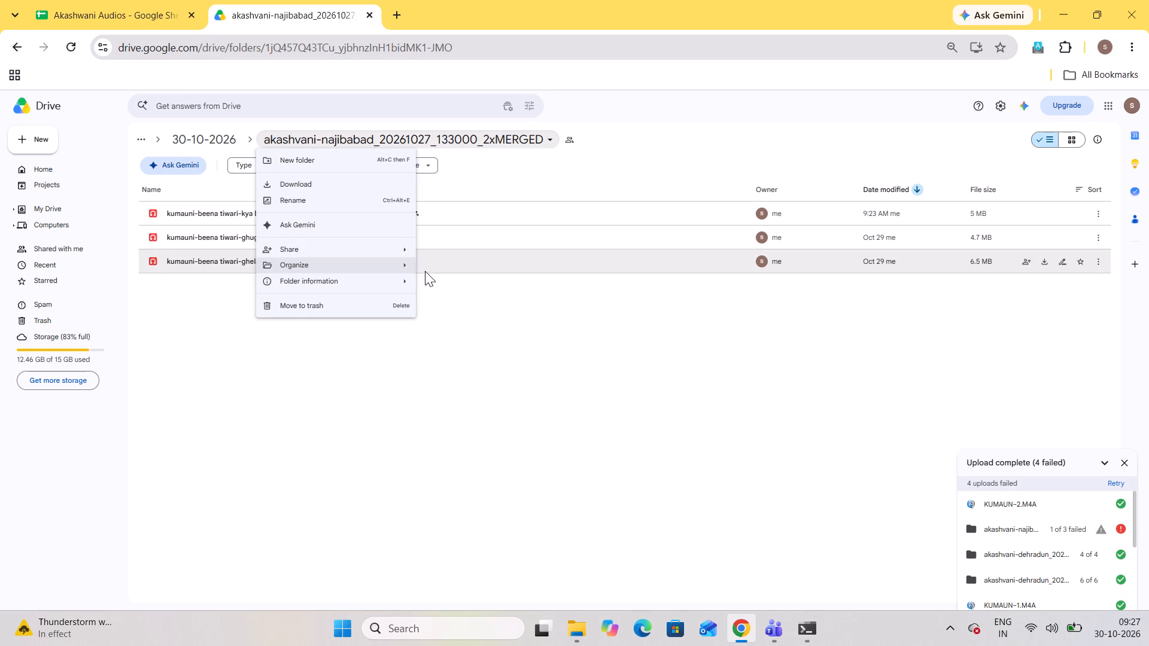
pyautogui.click(431, 267)
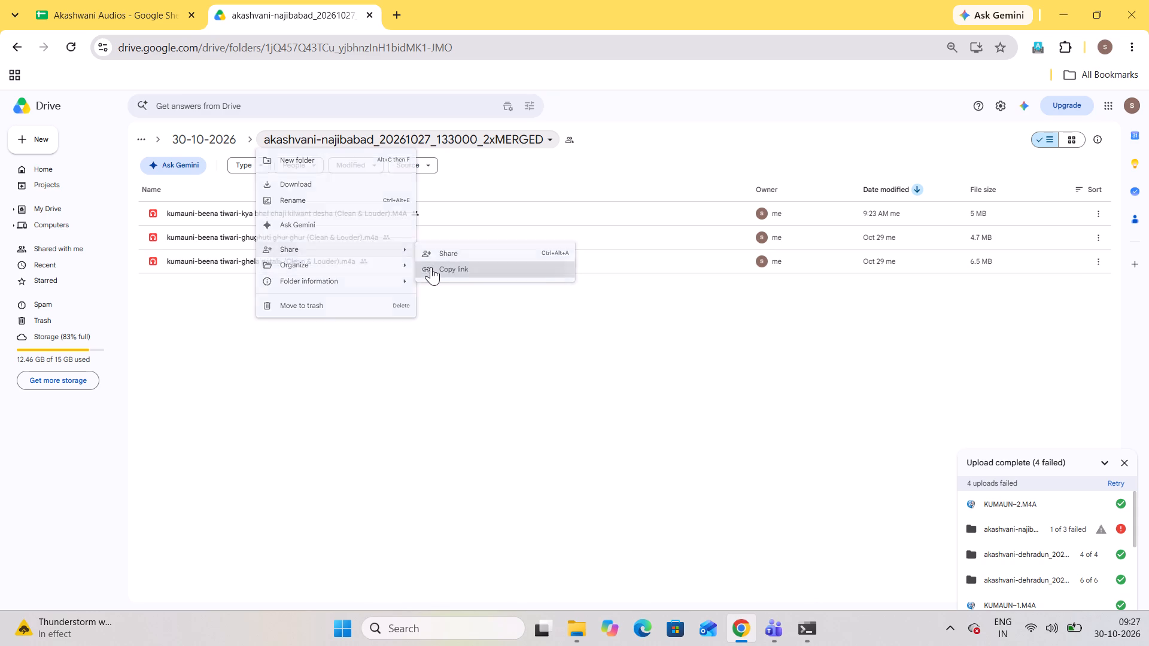
pyautogui.click(129, 22)
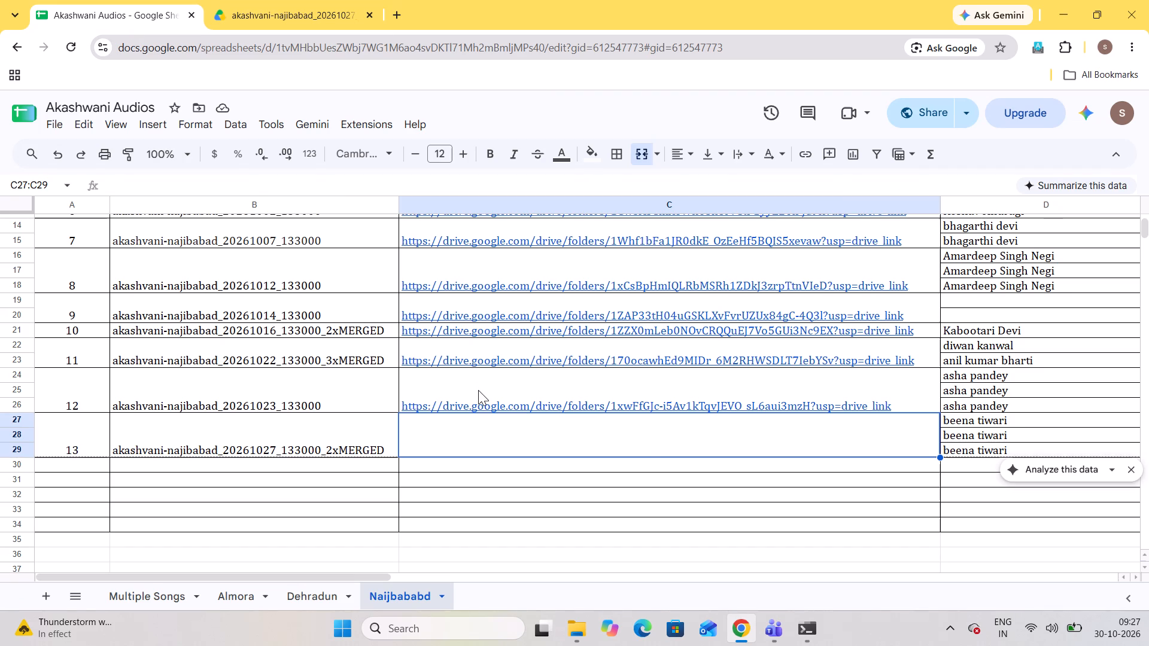
pyautogui.hotkey('ctrl', 'v')
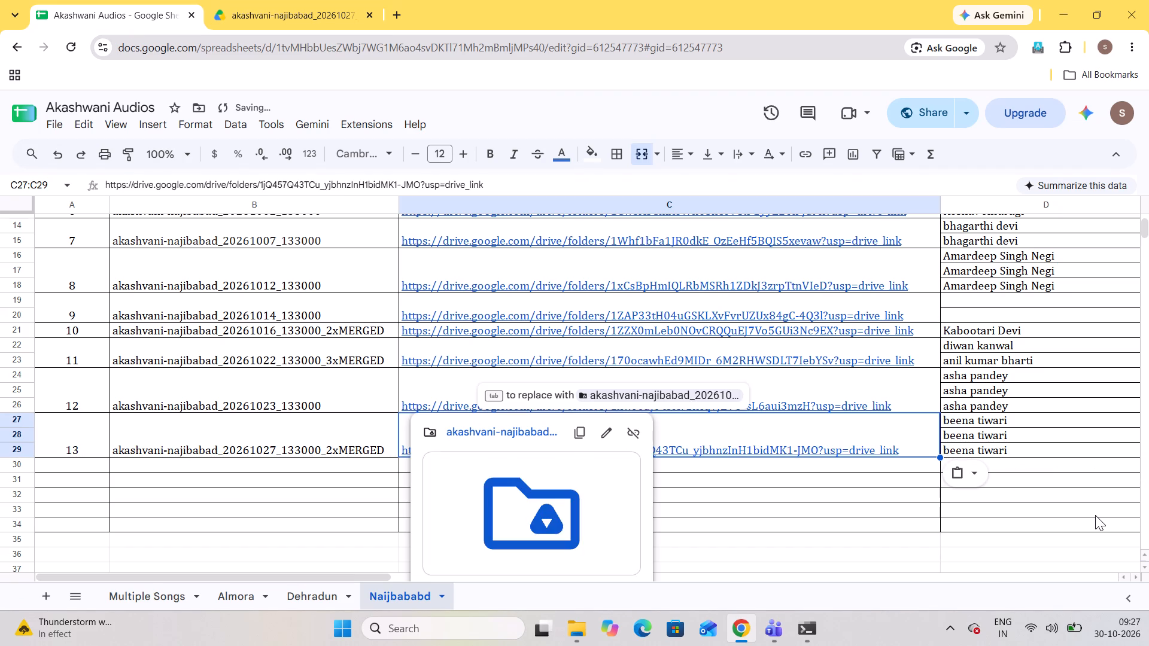
# Copy the Drive share link of the "kya bhal chaji kilwant desha (Clean & Louder)" file into cell G27.
pyautogui.hscroll(-4, 889, 425)
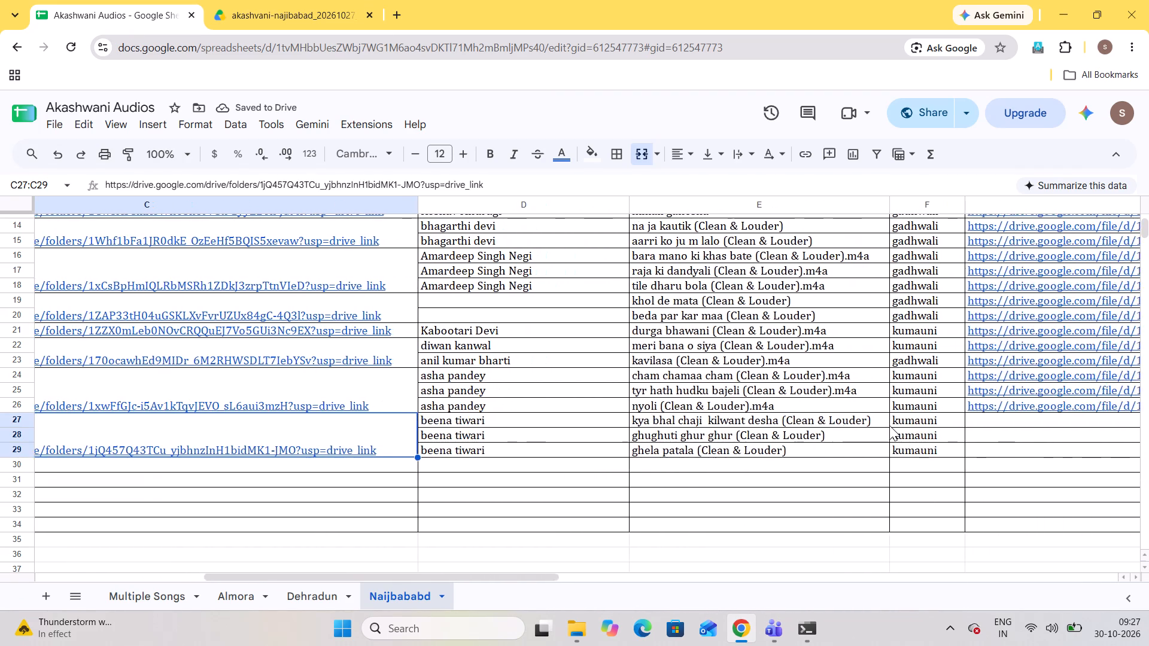
pyautogui.hscroll(-2, 889, 425)
pyautogui.hscroll(5, 889, 425)
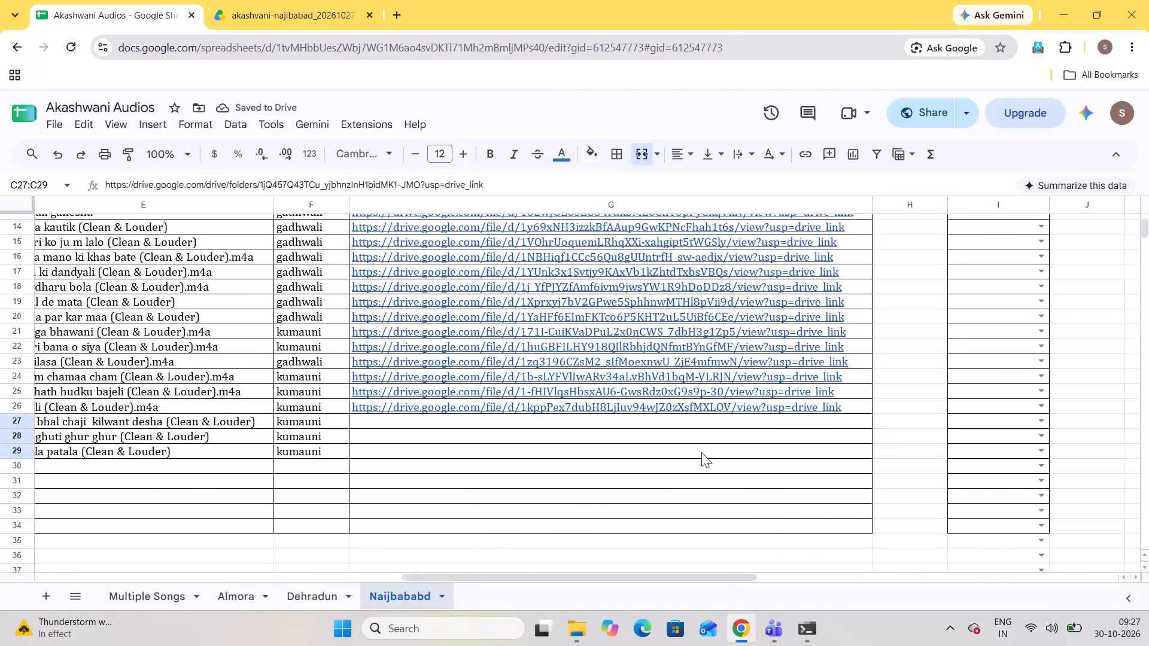
pyautogui.hscroll(1, 695, 443)
pyautogui.click(650, 432)
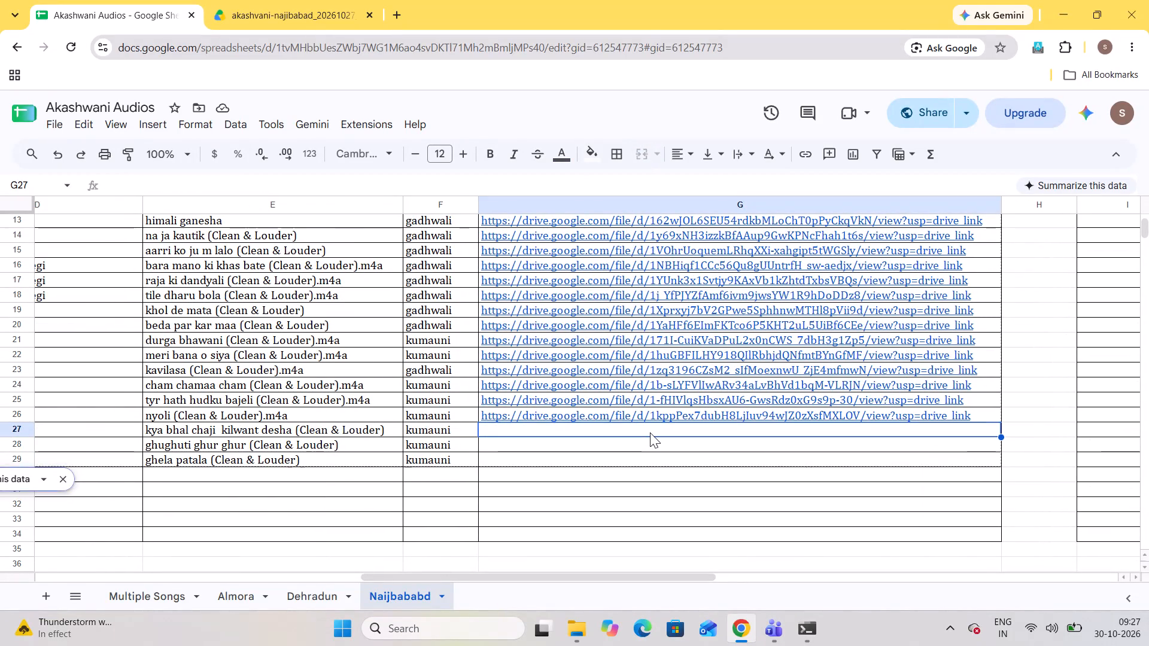
pyautogui.click(286, 7)
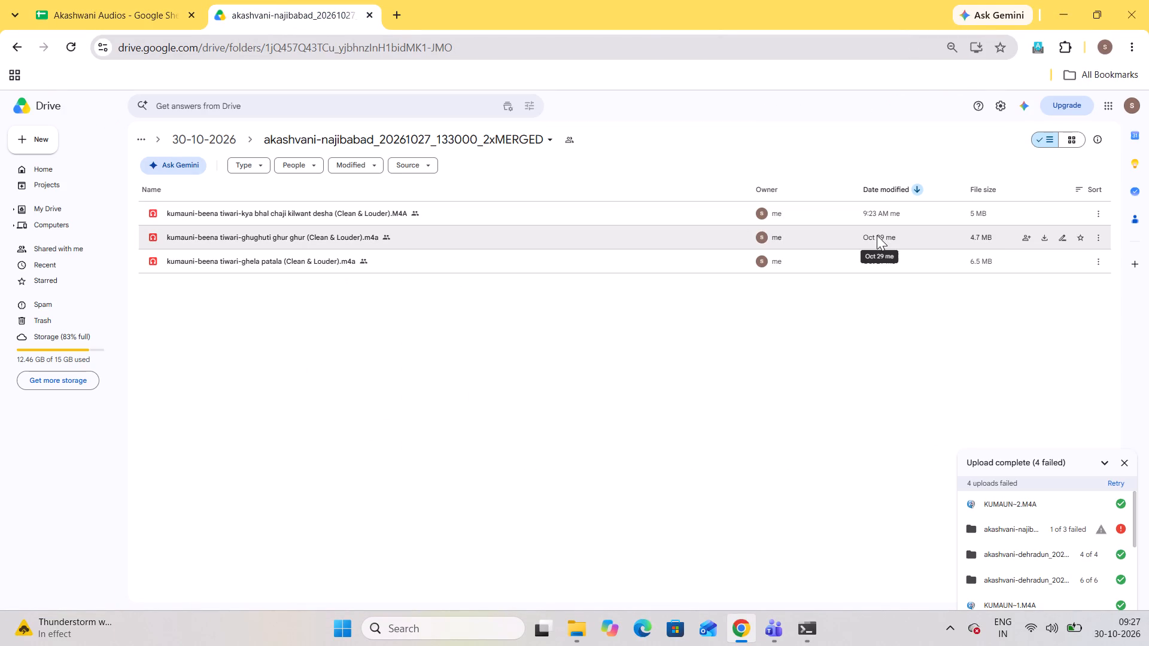
pyautogui.click(1101, 216)
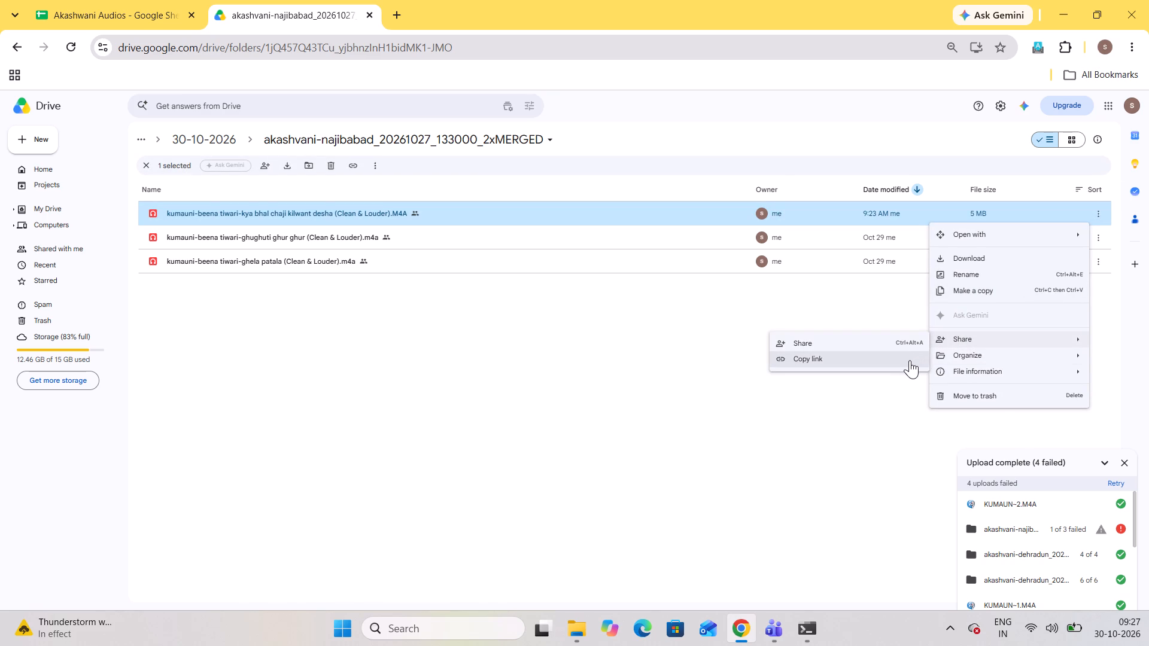
pyautogui.click(910, 360)
pyautogui.click(134, 13)
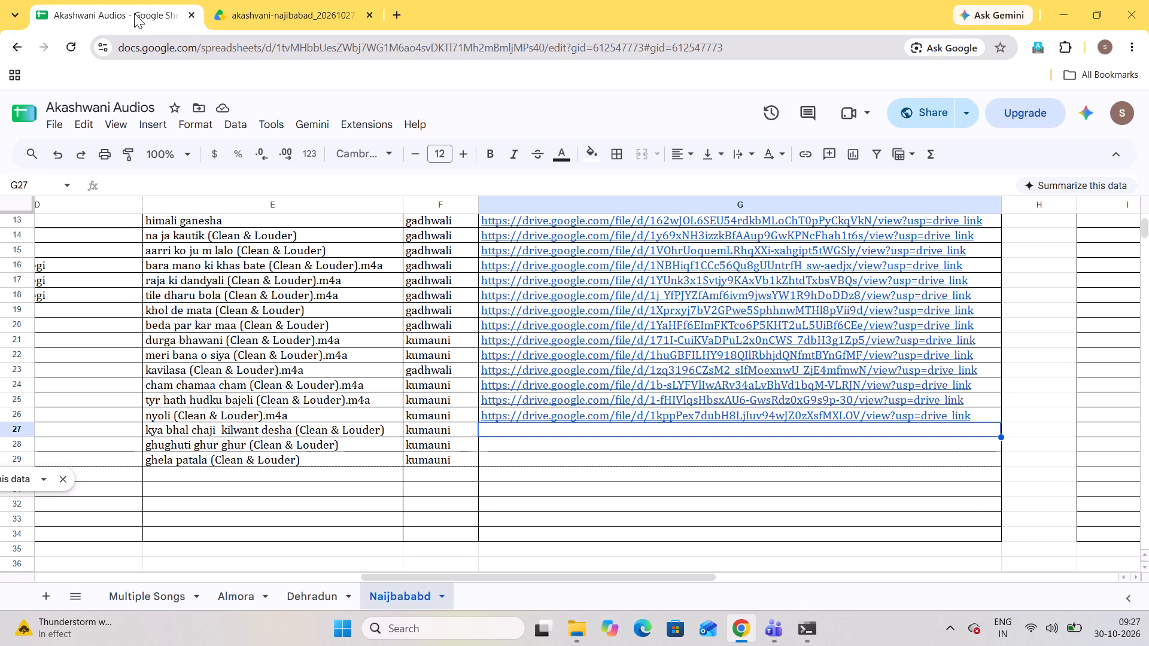
pyautogui.hotkey('ctrl', 'v')
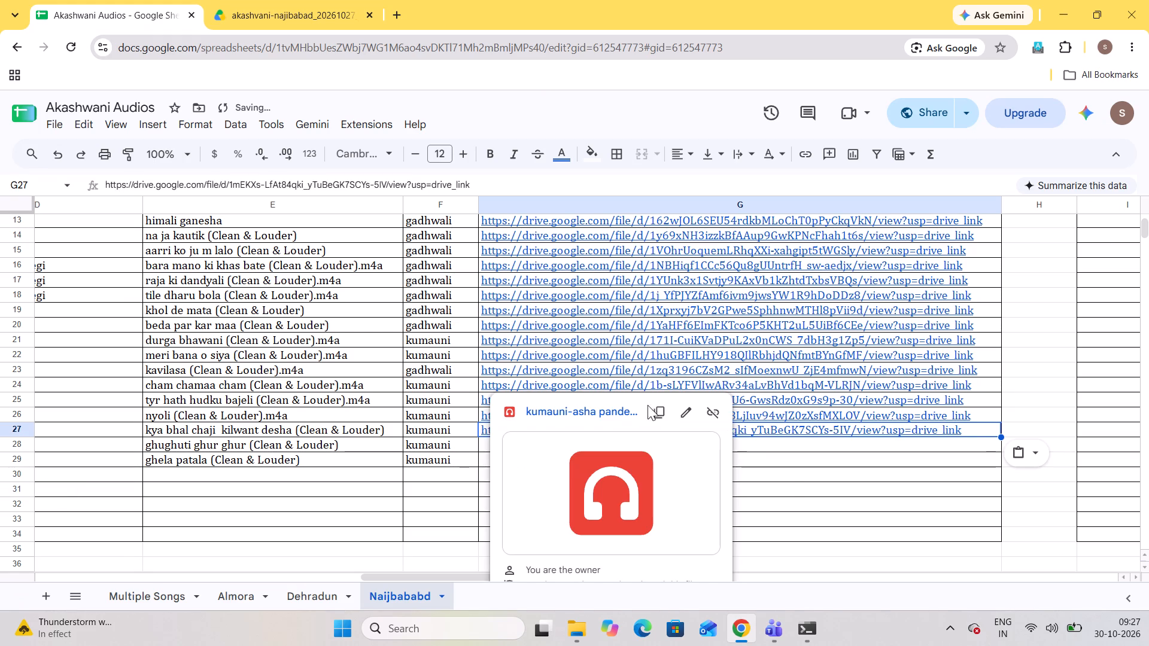
# Copy the Drive share link of the "ghughuti ghur ghur (Clean & Louder)" file into cell G28.
pyautogui.click(786, 443)
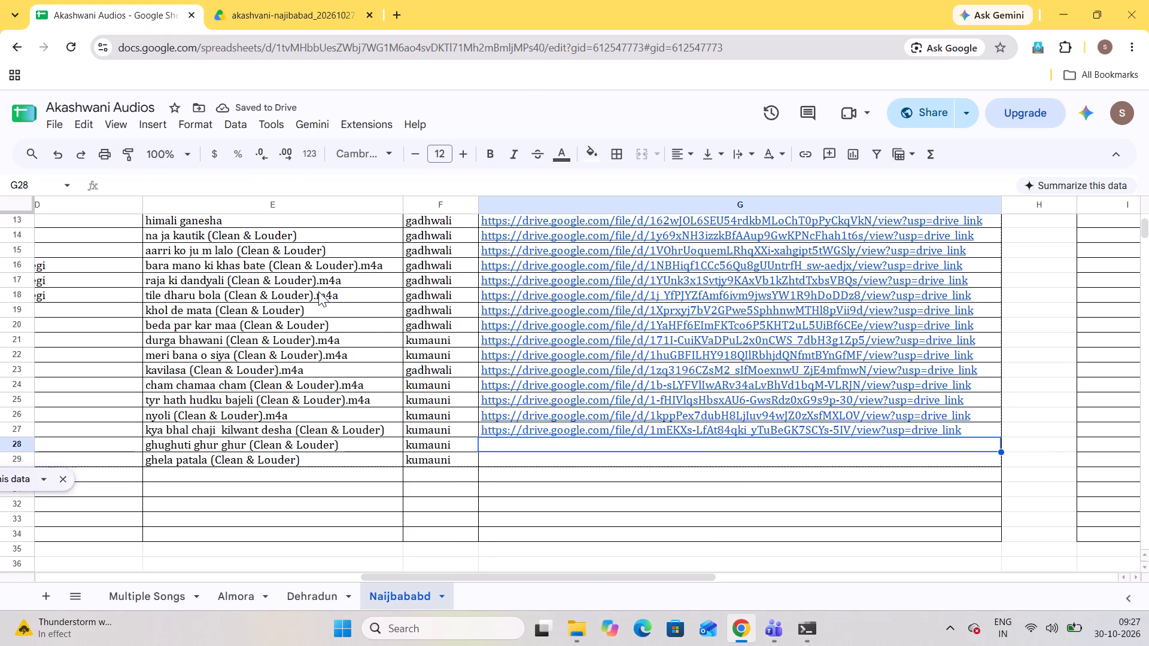
pyautogui.click(278, 4)
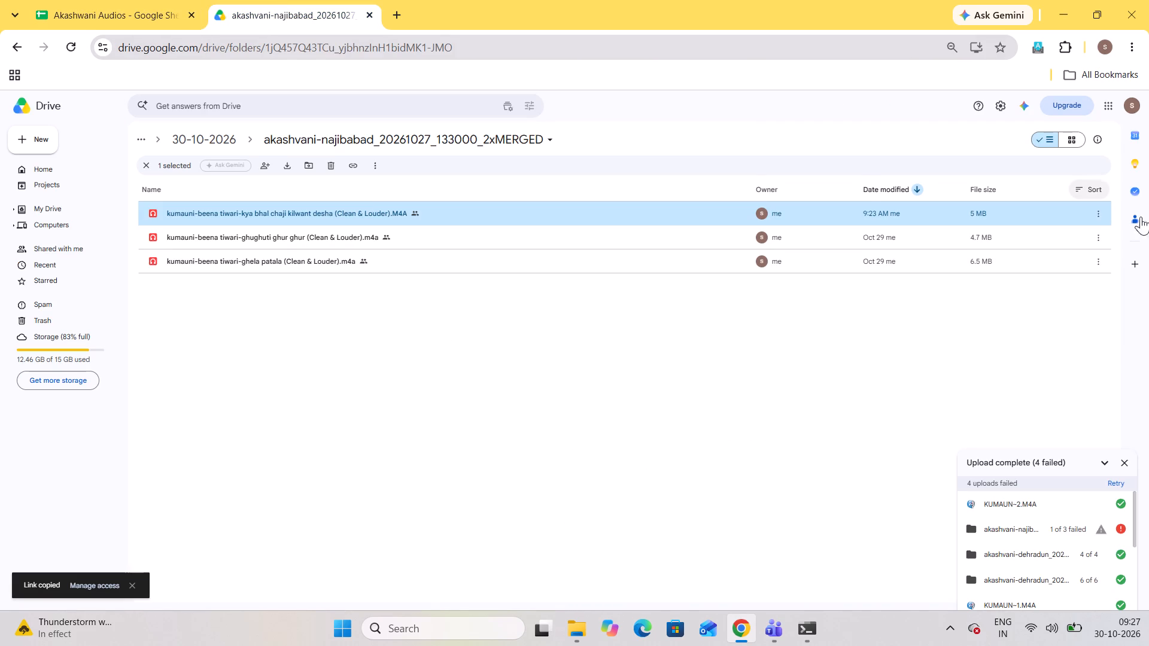
pyautogui.click(1098, 235)
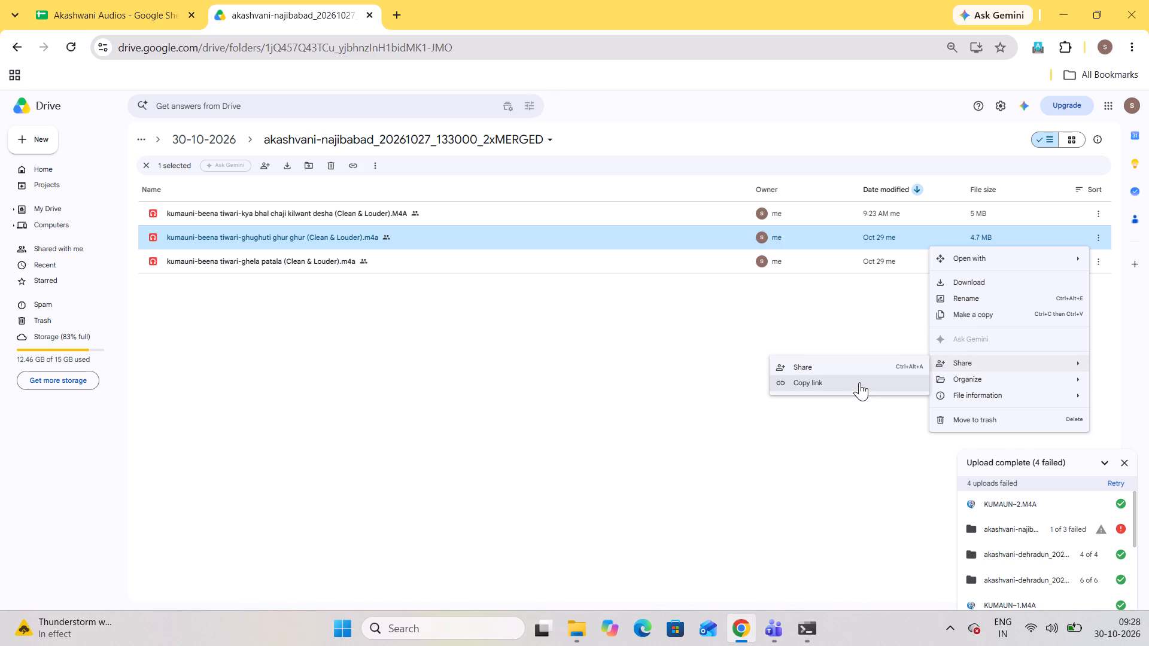
pyautogui.click(859, 382)
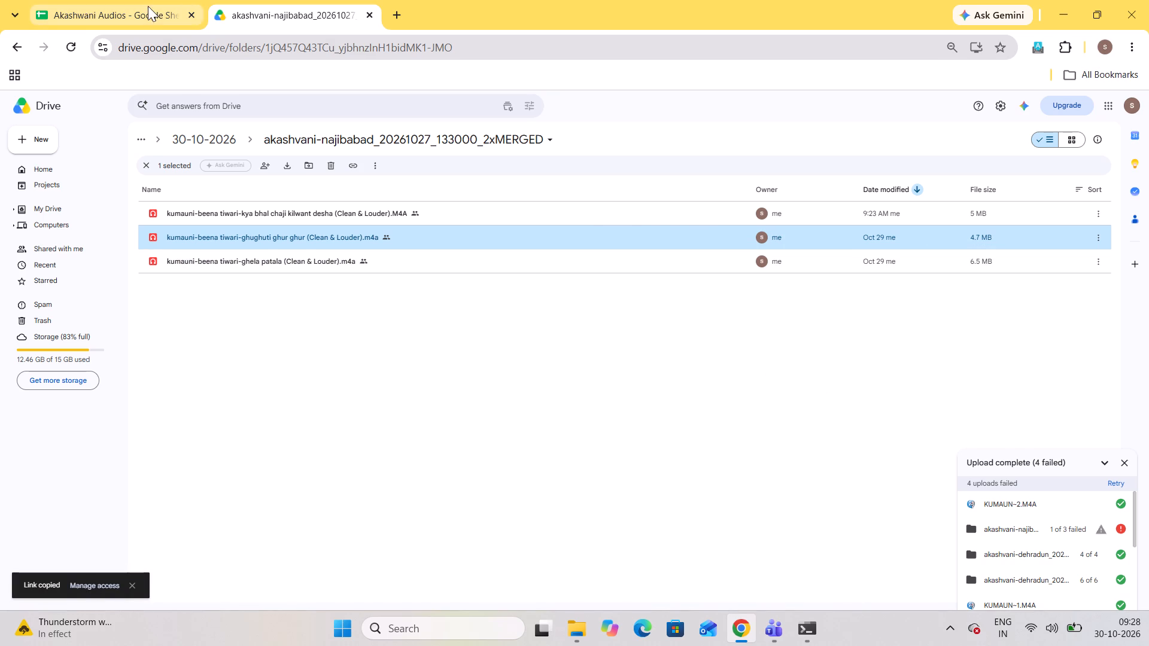
pyautogui.click(148, 6)
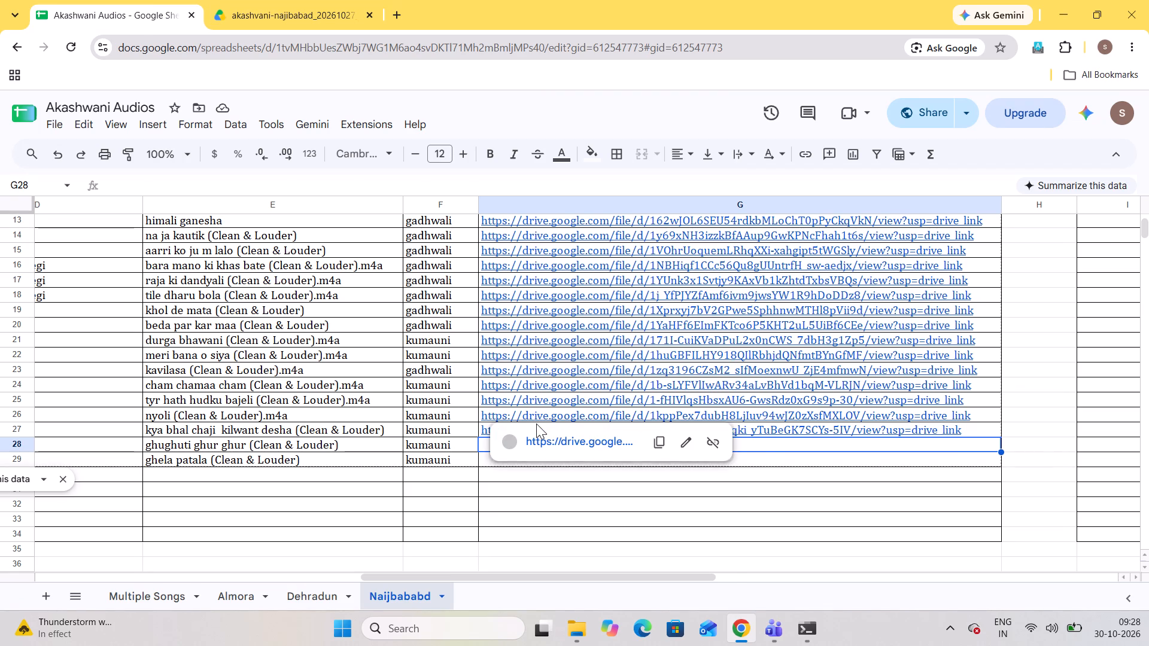
pyautogui.hotkey('ctrl', 'v')
# Copy the Drive share link of the "ghela patala (Clean & Louder)" file into cell G29.
pyautogui.click(797, 458)
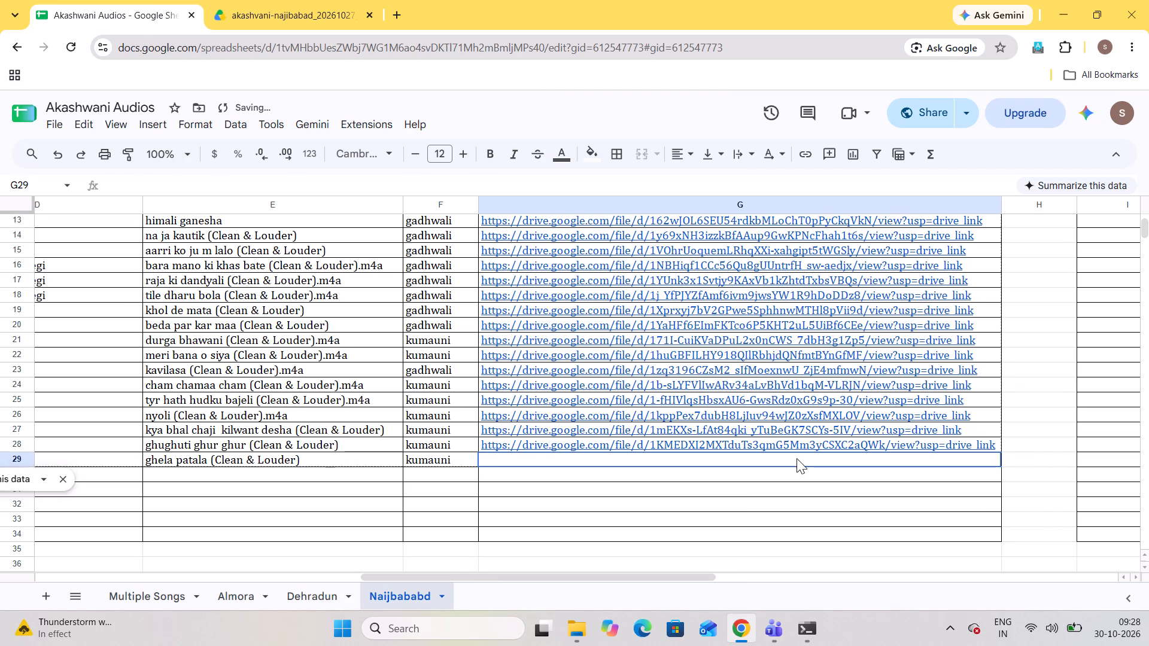
pyautogui.click(283, 9)
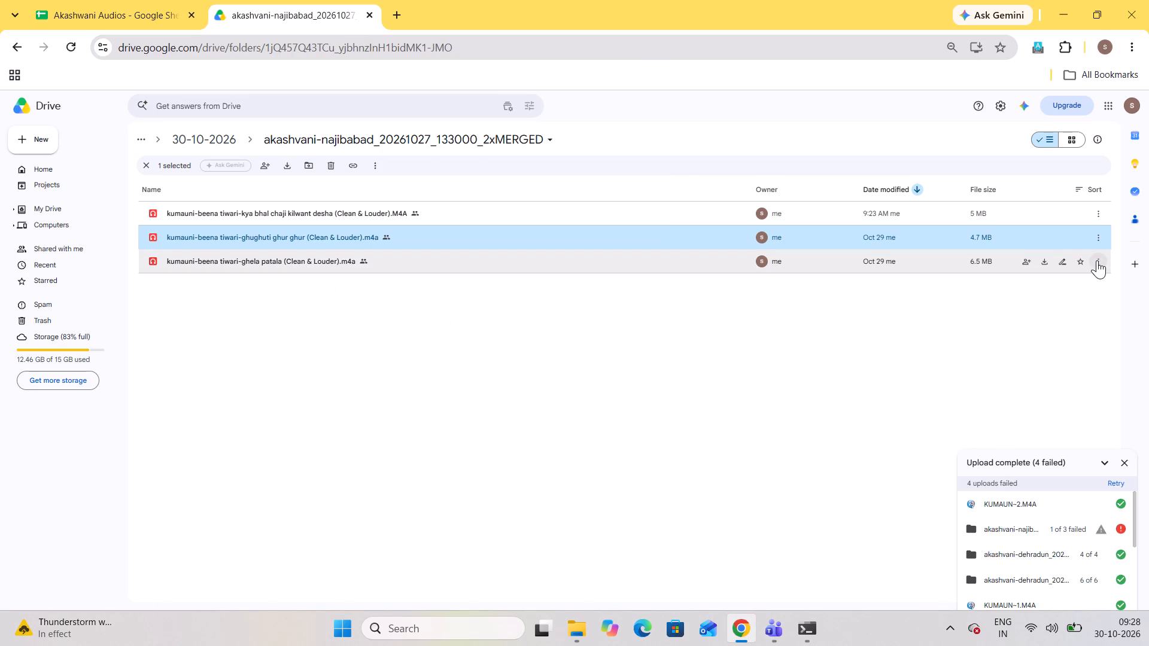
pyautogui.click(1097, 260)
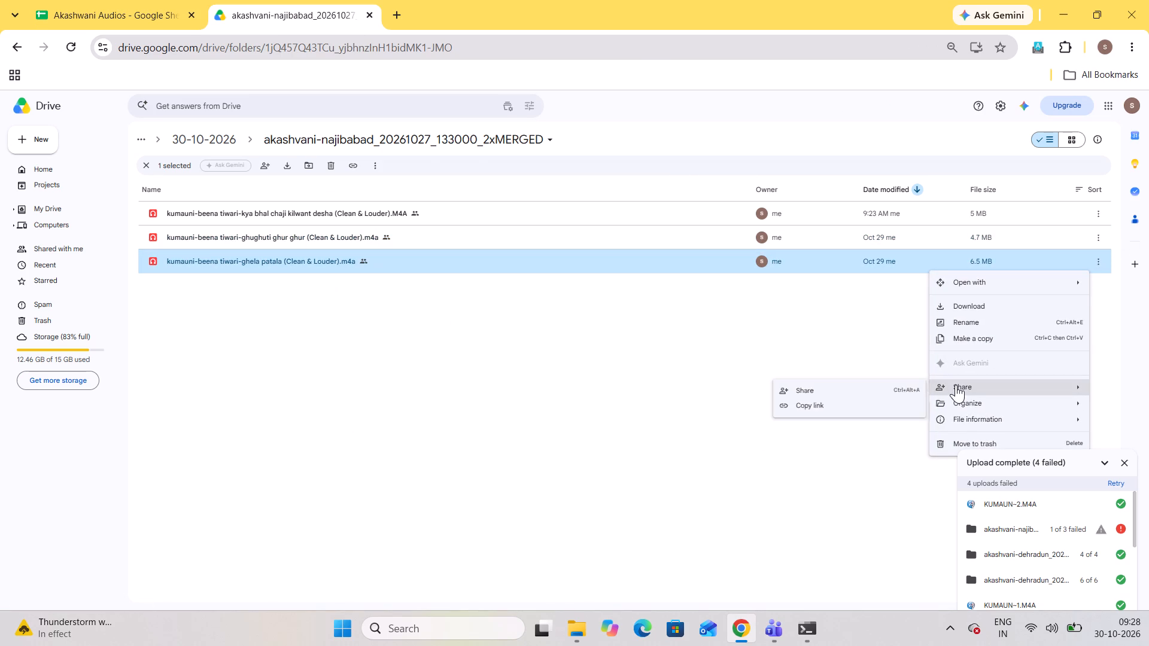
pyautogui.click(868, 406)
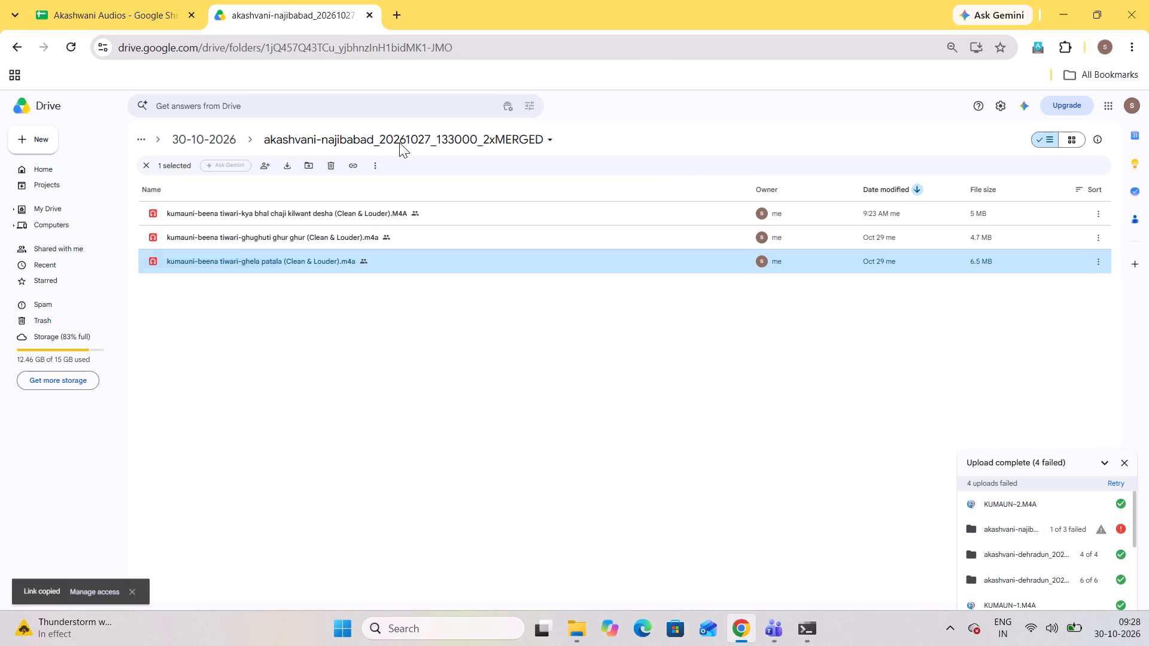
pyautogui.click(128, 3)
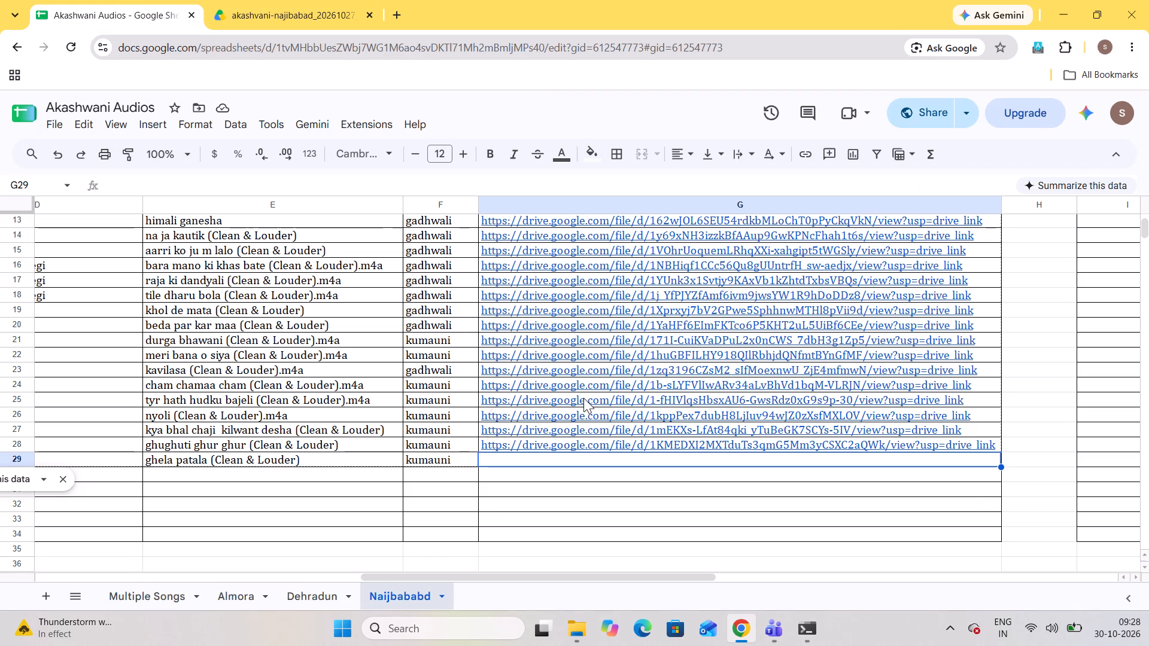
pyautogui.hotkey('ctrl', 'v')
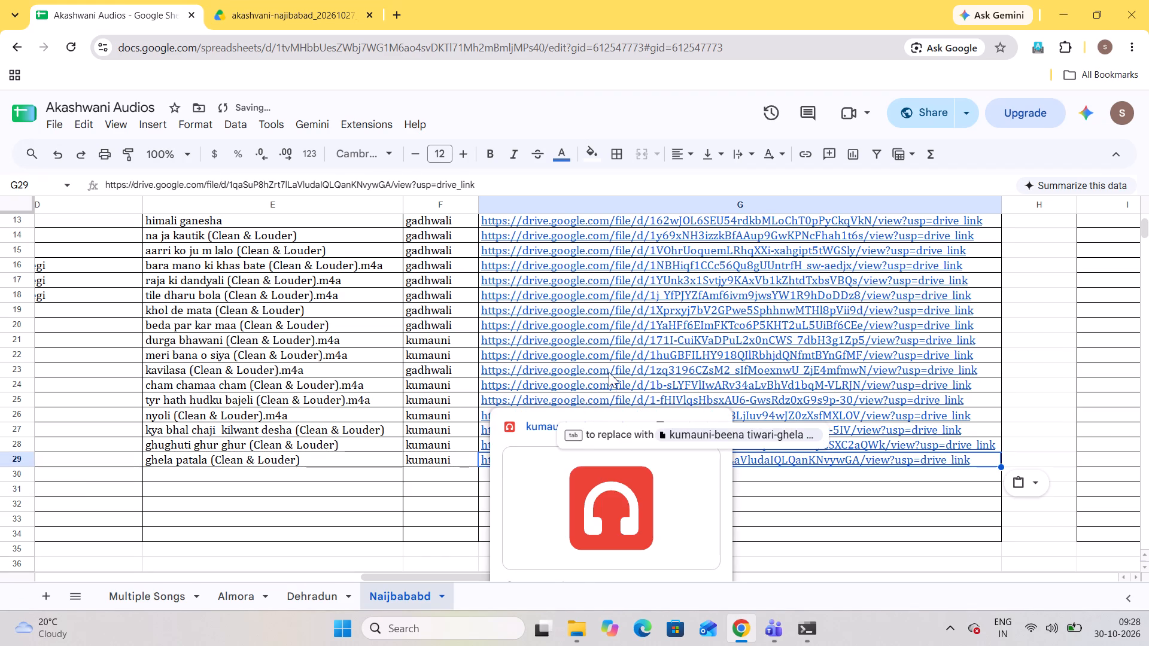
# In the Dehradun sheet, enter serial number 75 in cell A227, below the last logged folder.
pyautogui.hscroll(6, 609, 372)
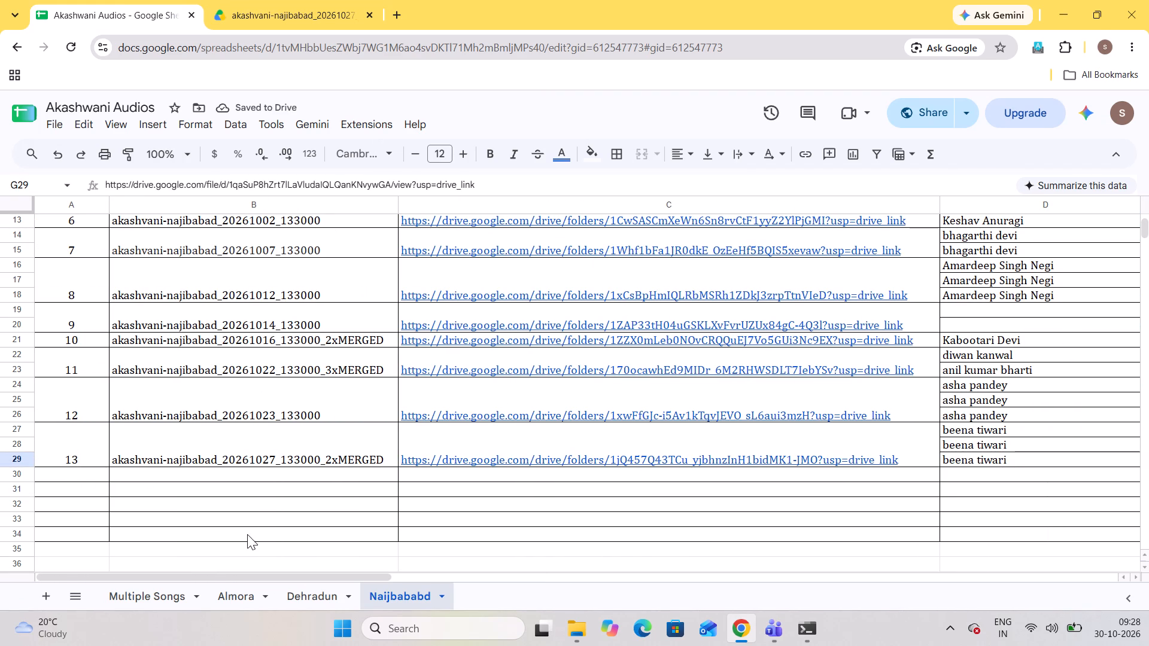
pyautogui.click(323, 591)
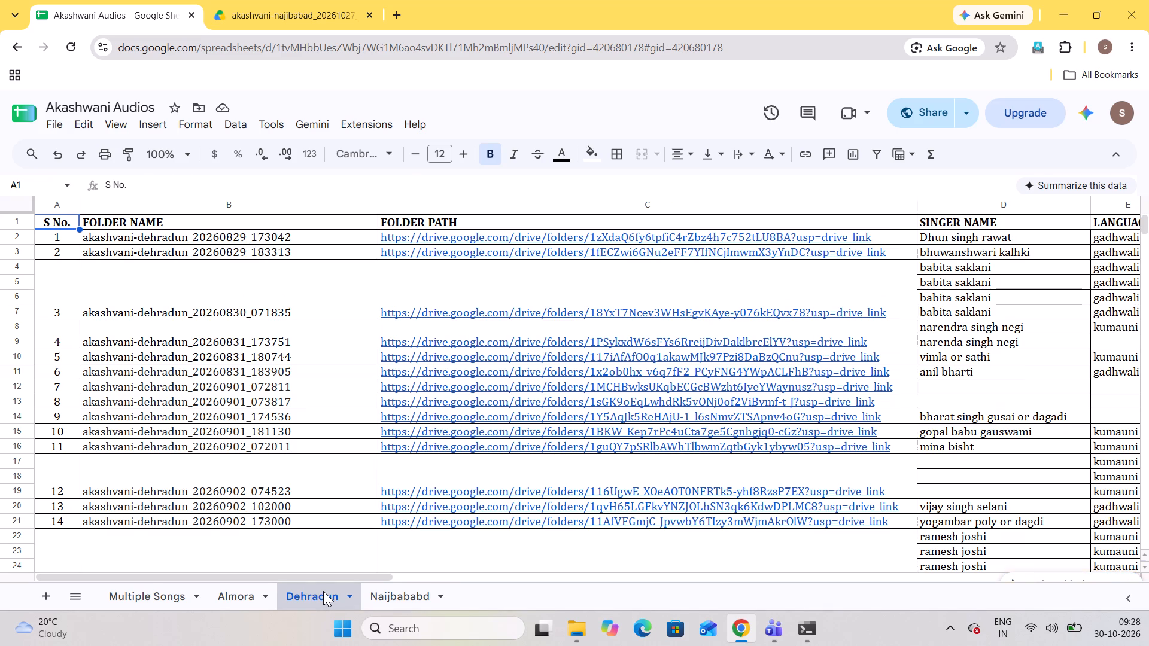
pyautogui.click(323, 591)
pyautogui.scroll(-1, 360, 465)
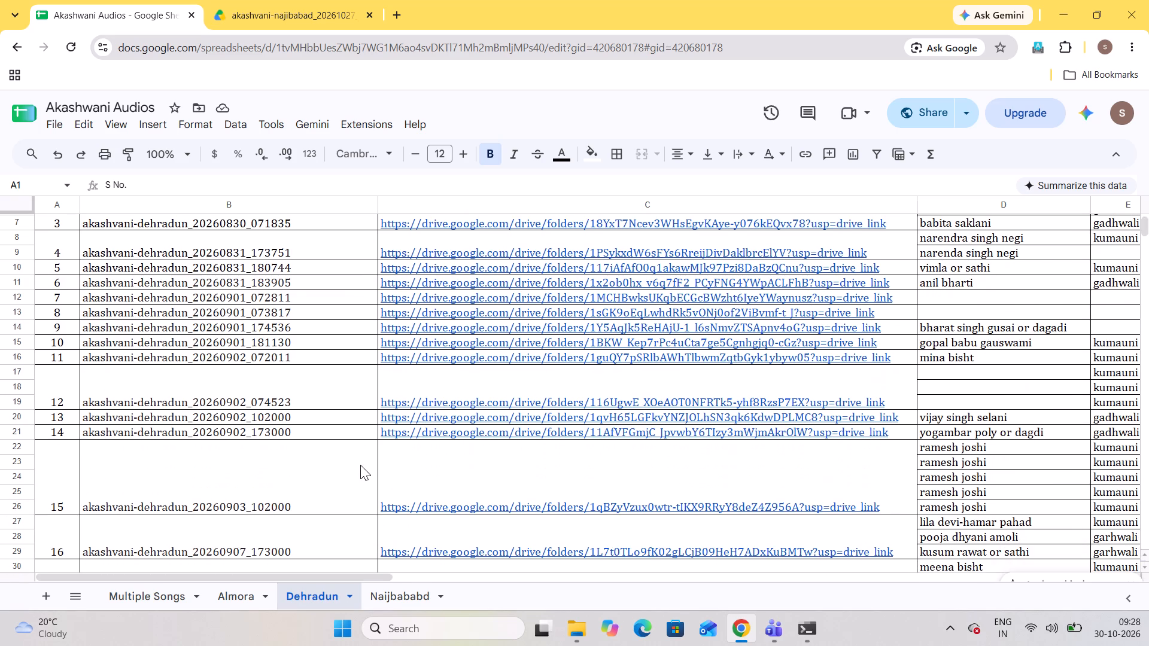
pyautogui.scroll(-4, 360, 465)
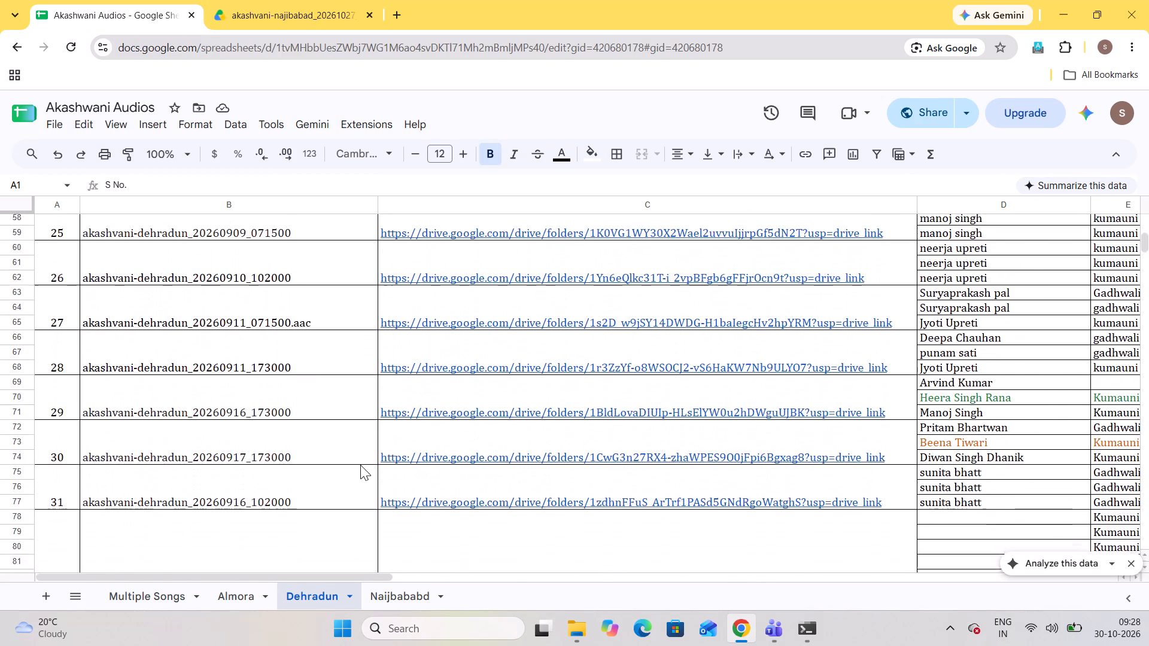
pyautogui.scroll(-5, 360, 465)
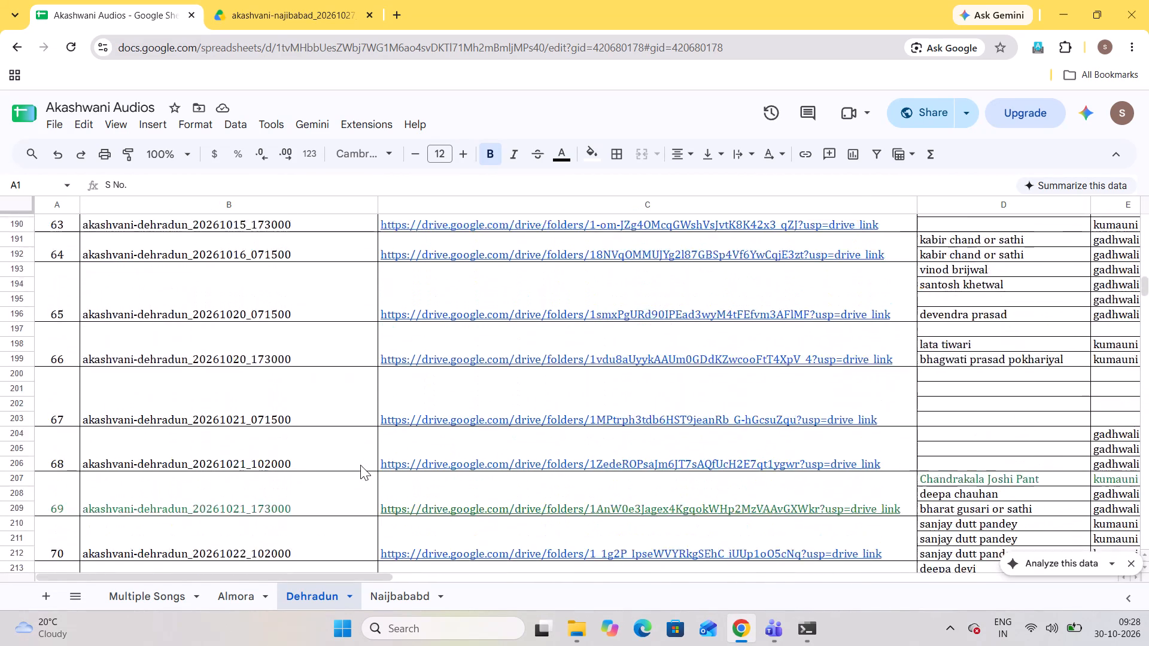
pyautogui.scroll(-1, 360, 465)
pyautogui.scroll(4, 360, 465)
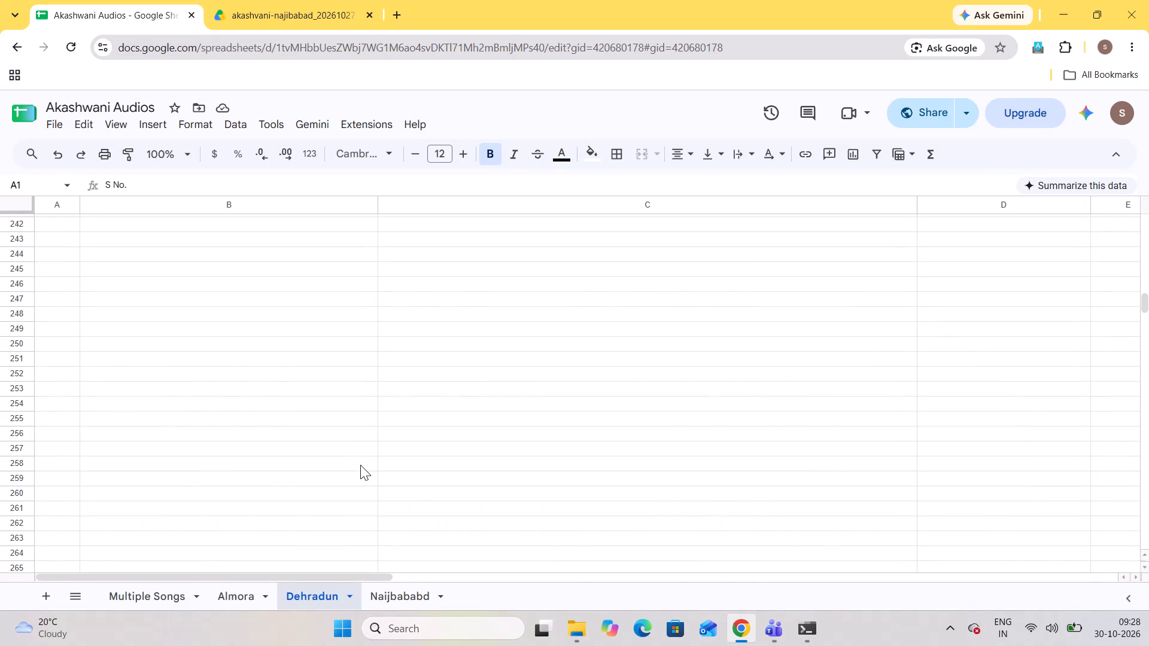
pyautogui.scroll(4, 360, 465)
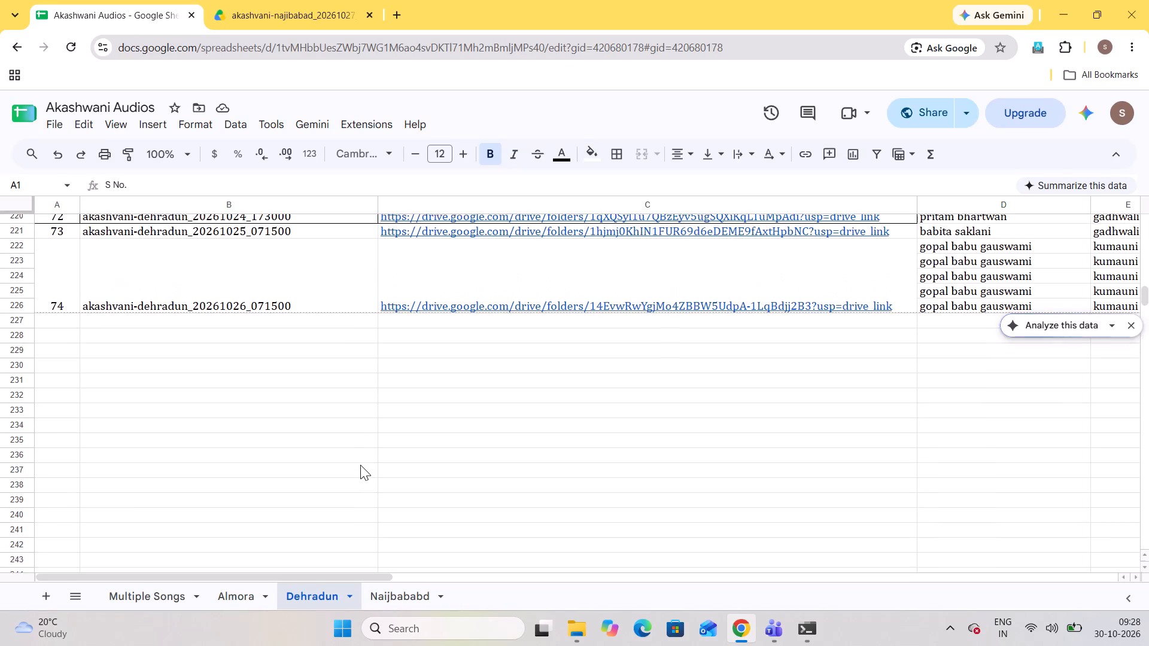
pyautogui.scroll(1, 360, 465)
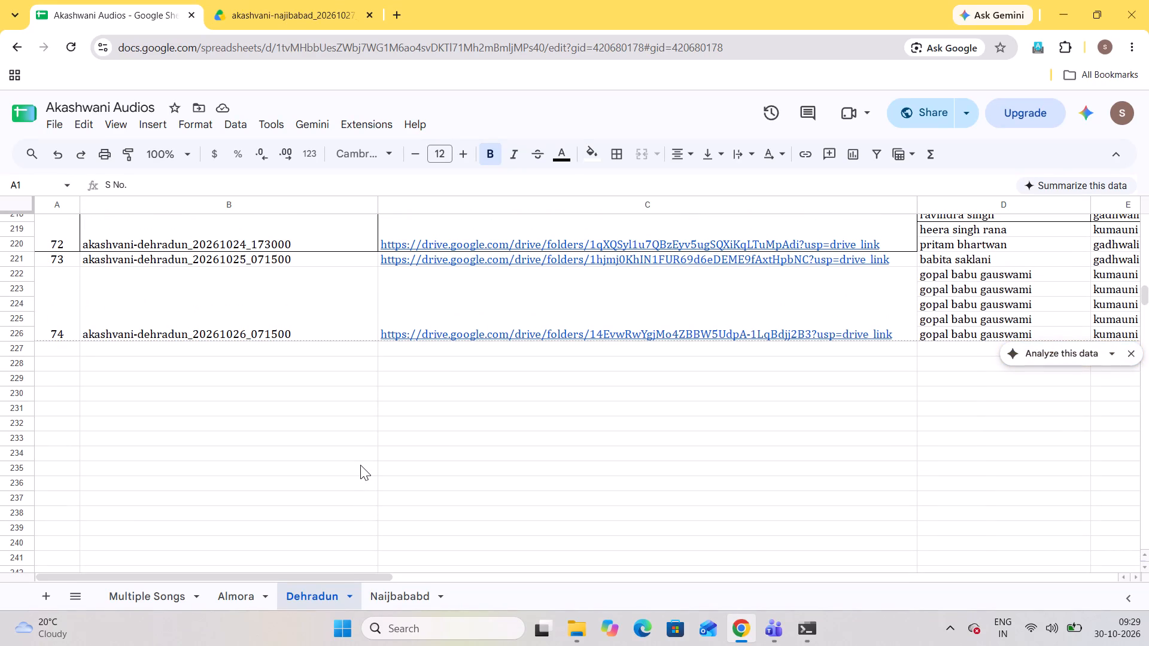
pyautogui.scroll(1, 360, 465)
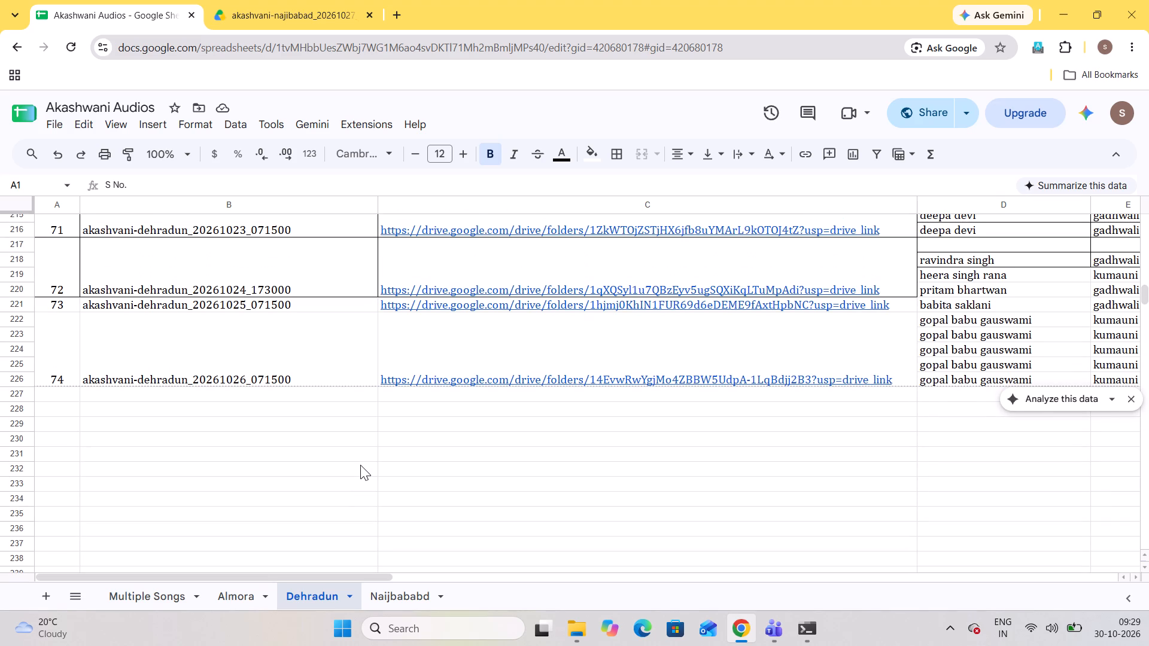
pyautogui.hscroll(-3, 360, 465)
pyautogui.hscroll(1, 360, 465)
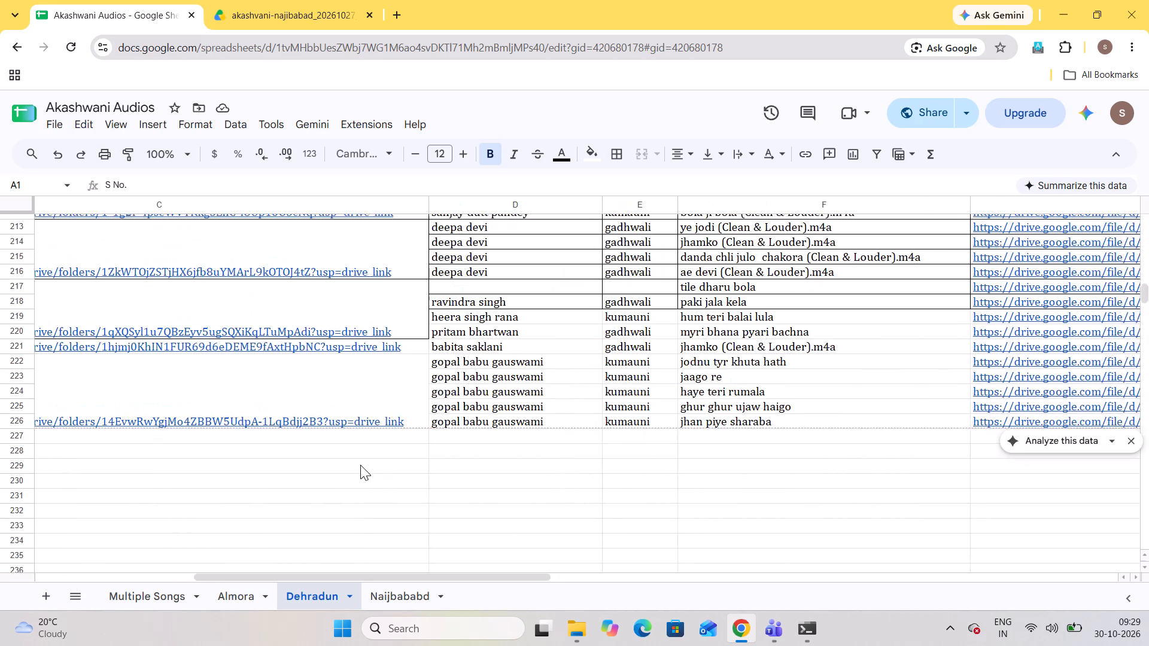
pyautogui.hscroll(3, 360, 465)
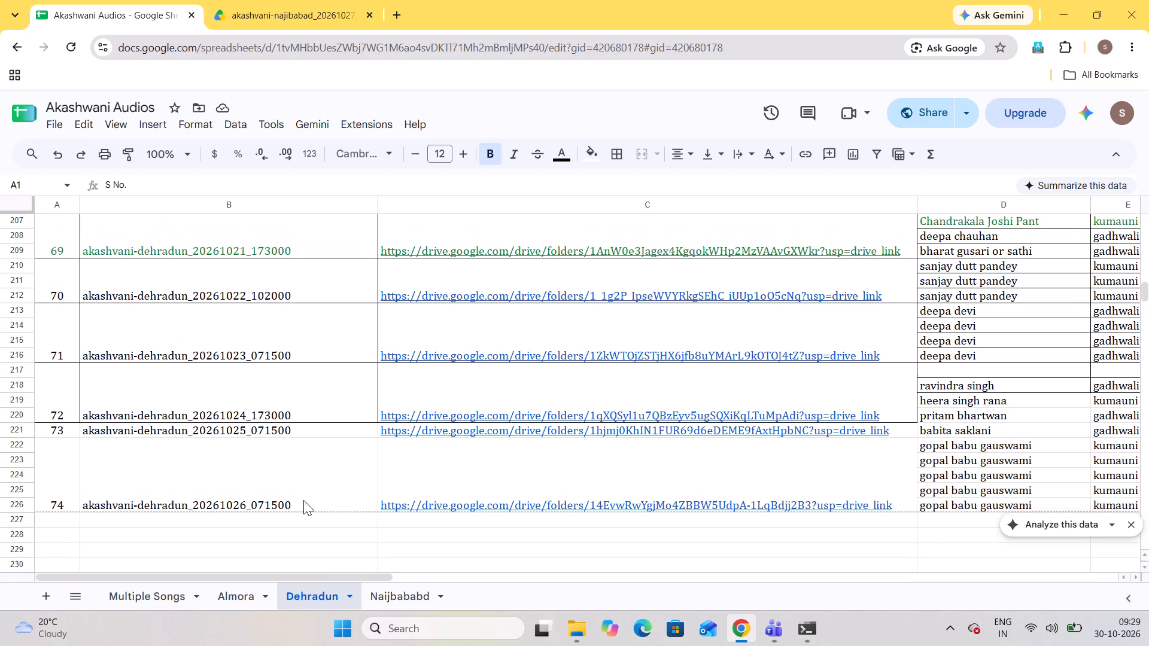
pyautogui.scroll(-1, 303, 500)
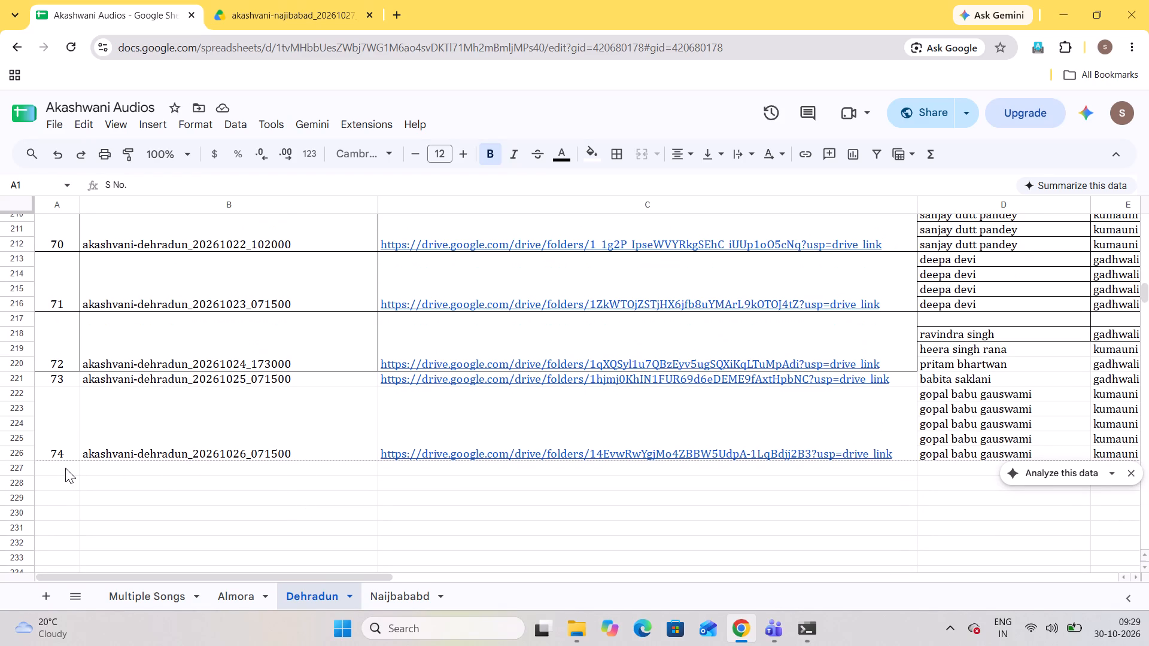
pyautogui.click(65, 468)
pyautogui.write('73')
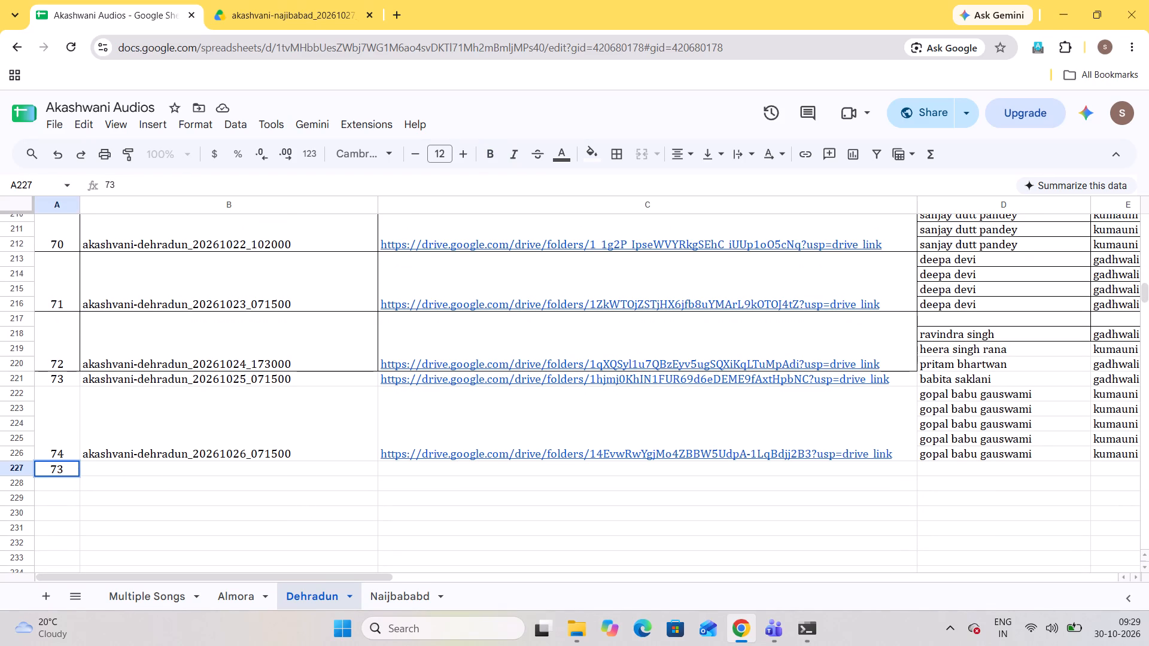
pyautogui.click(208, 473)
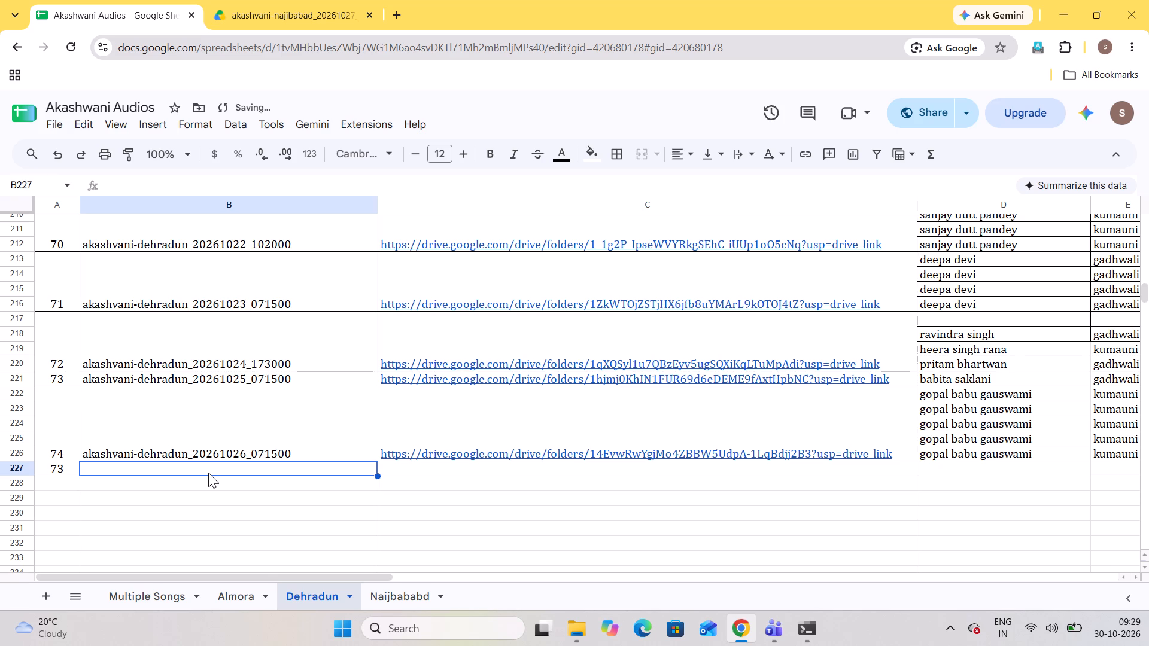
pyautogui.tripleClick(61, 471)
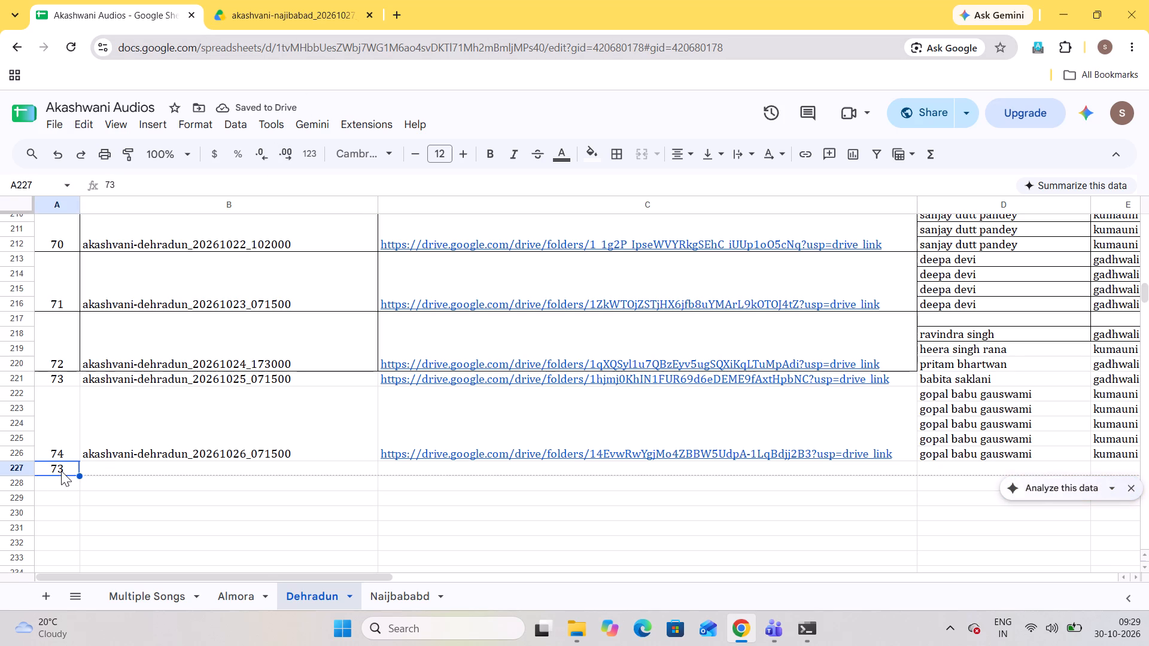
pyautogui.write('75')
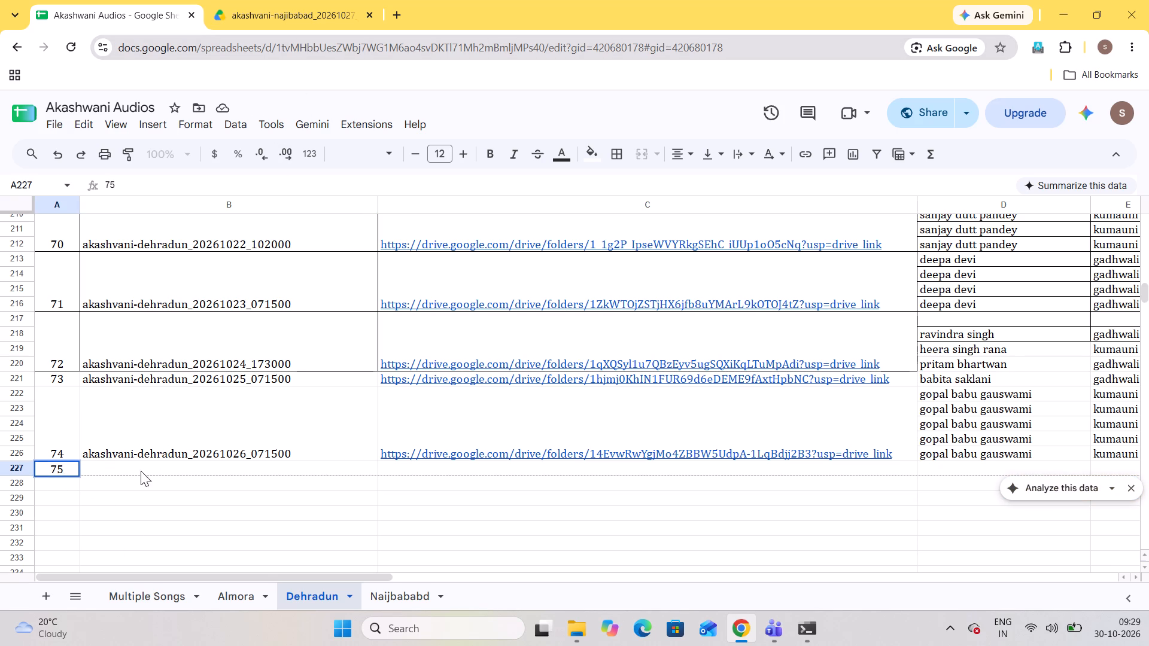
# In Drive, open the akashvani-dehradun_20261026_173000 folder inside the 30-10-2026 folder of Akashwani Audio_dehradoon.
pyautogui.click(141, 471)
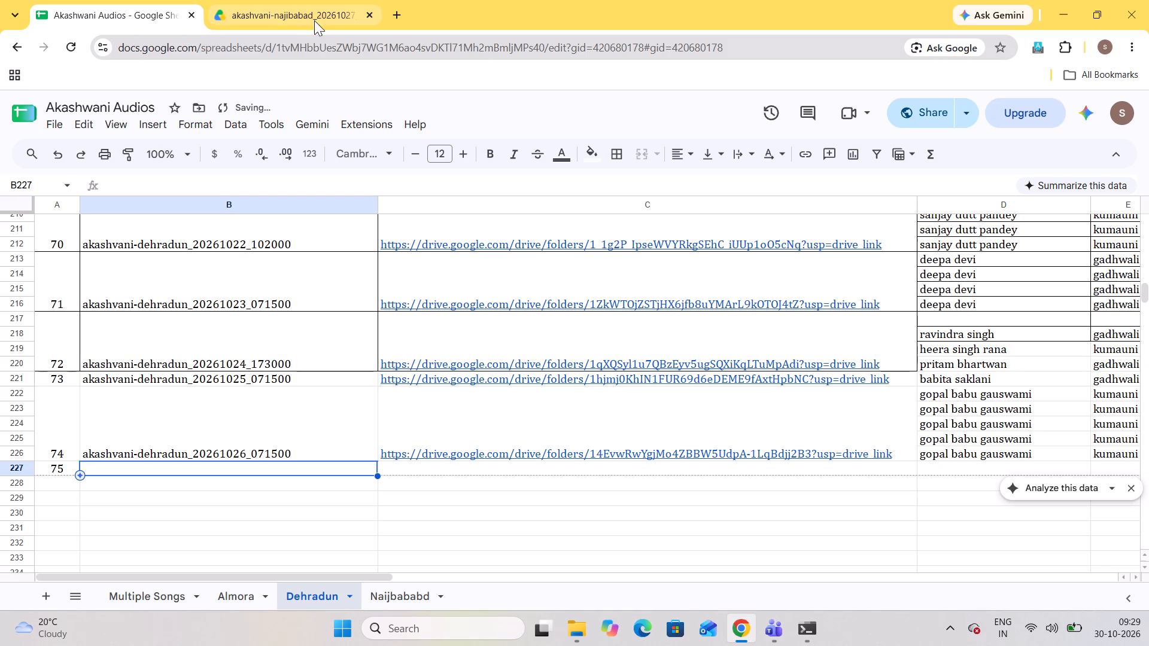
pyautogui.click(300, 10)
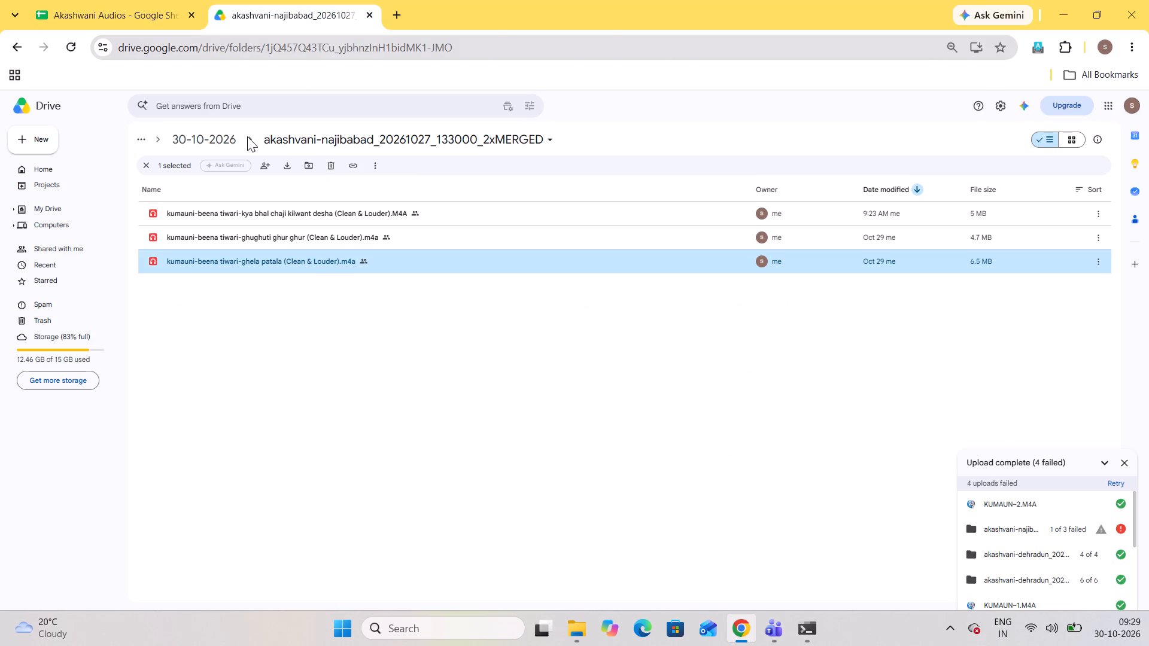
pyautogui.click(234, 142)
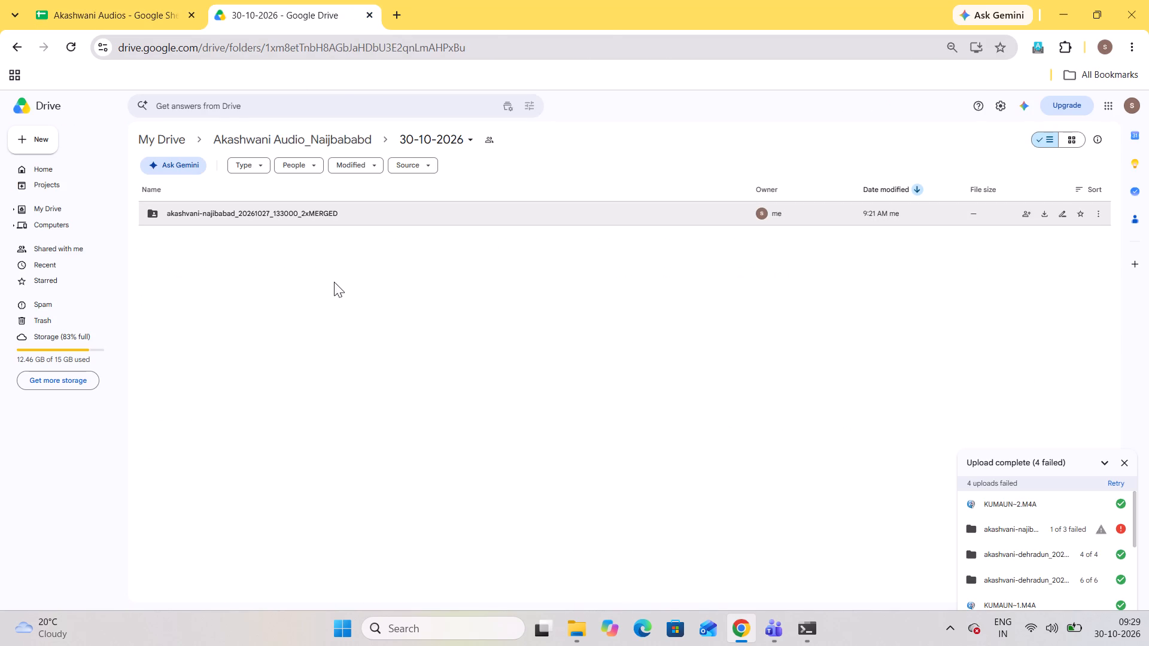
pyautogui.click(188, 138)
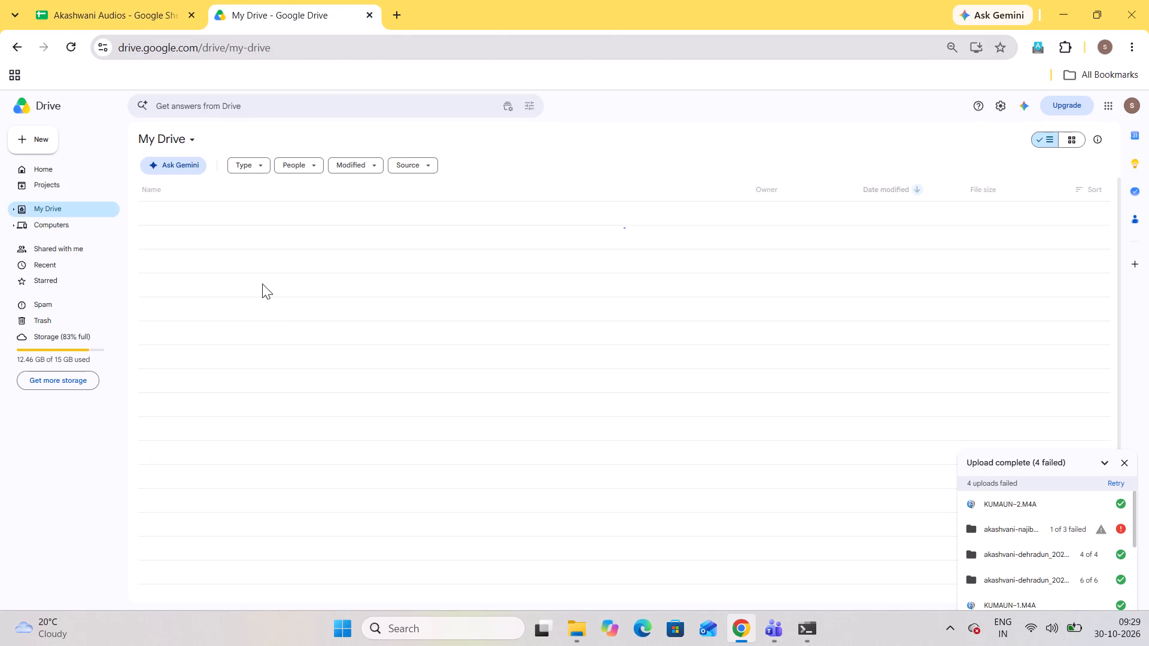
pyautogui.doubleClick(288, 238)
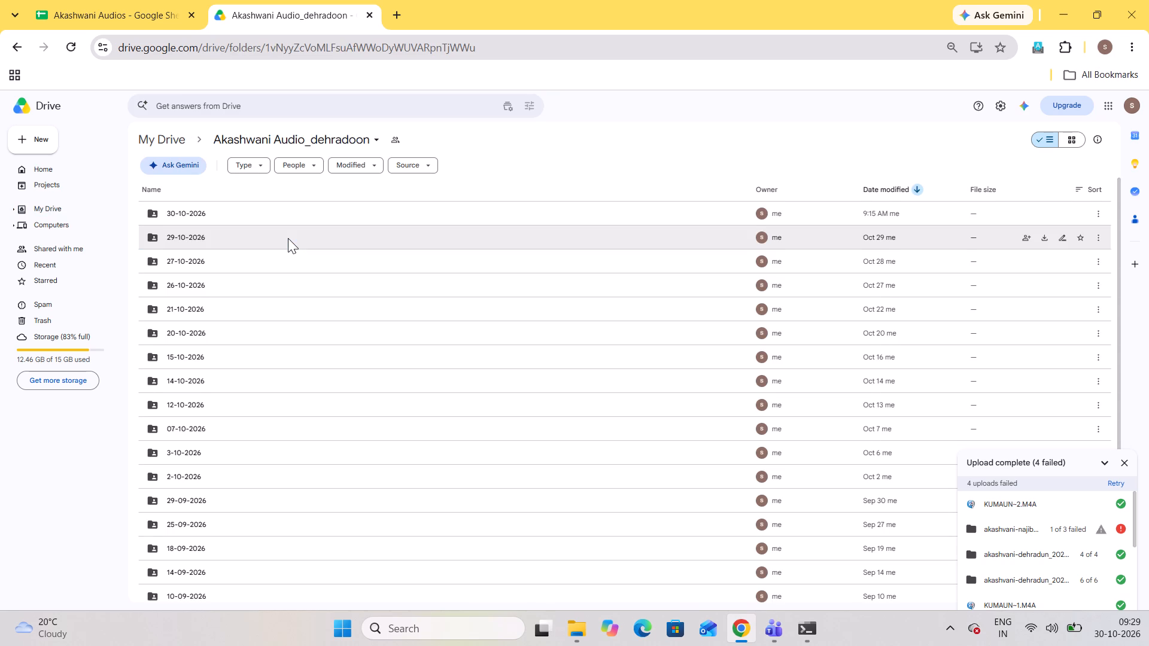
pyautogui.doubleClick(302, 212)
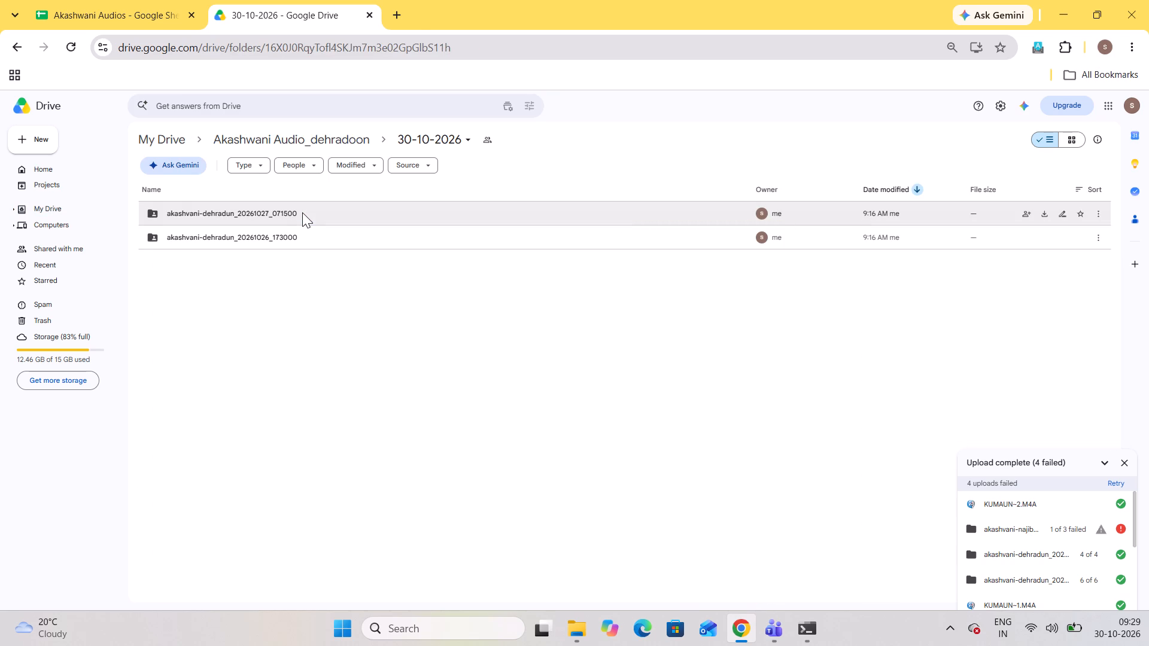
pyautogui.click(275, 232)
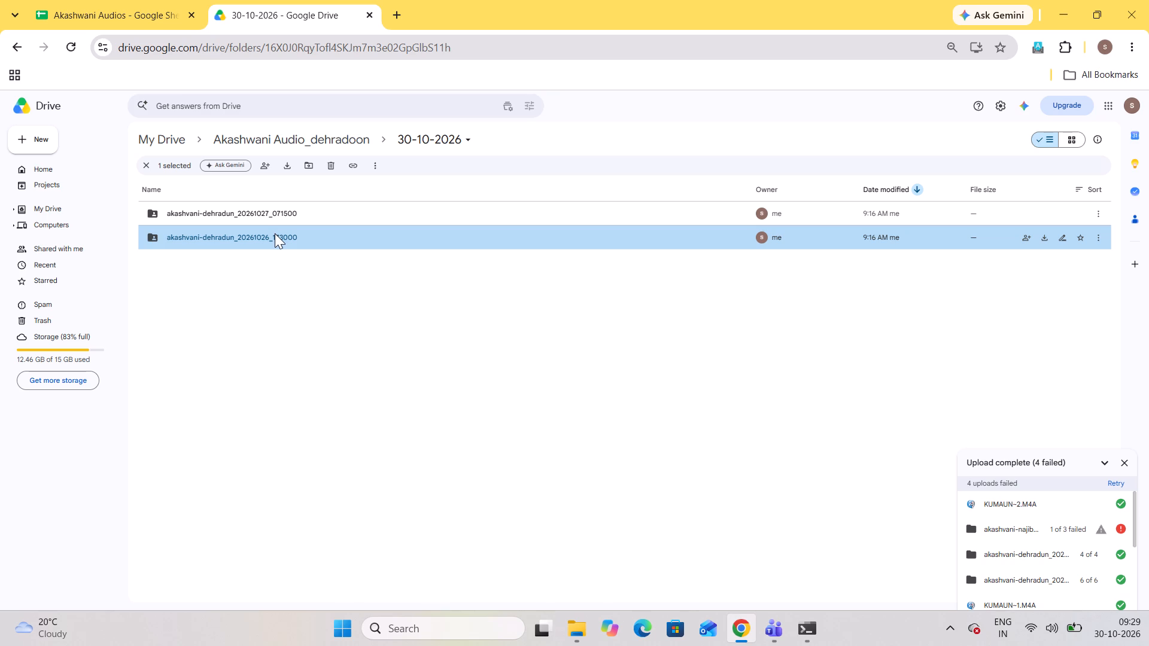
pyautogui.click(275, 233)
pyautogui.doubleClick(275, 233)
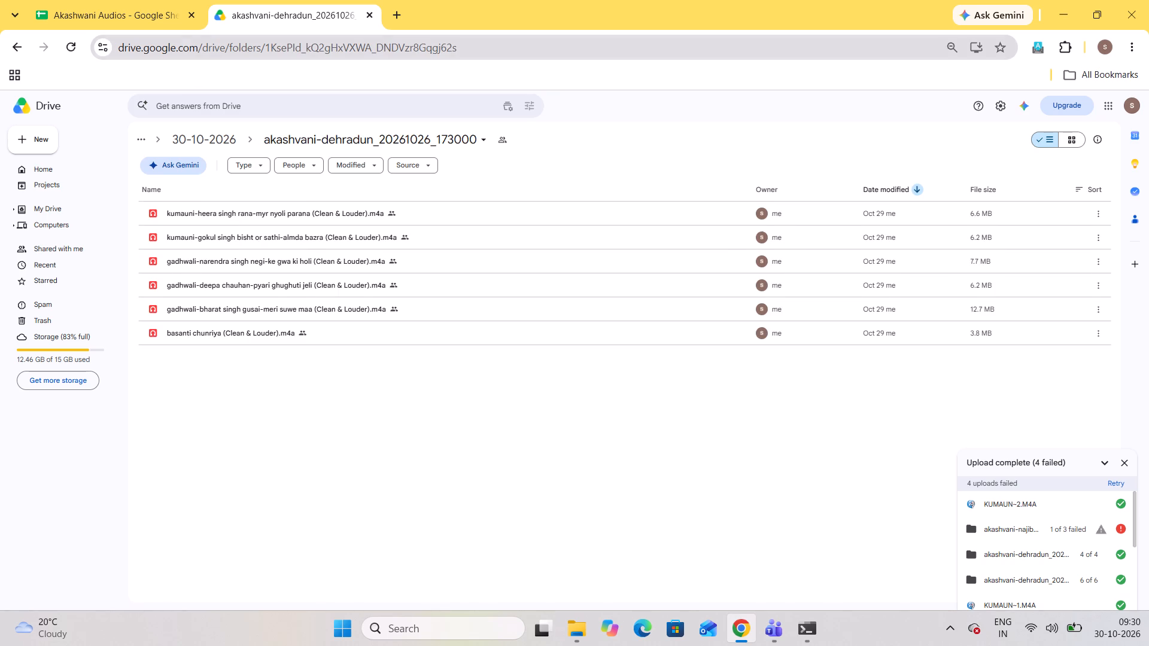
# In the Naijbababd sheet, open the song names in E27 and E28 for editing and select "ghughuti ghur ghur" in E28.
pyautogui.click(166, 10)
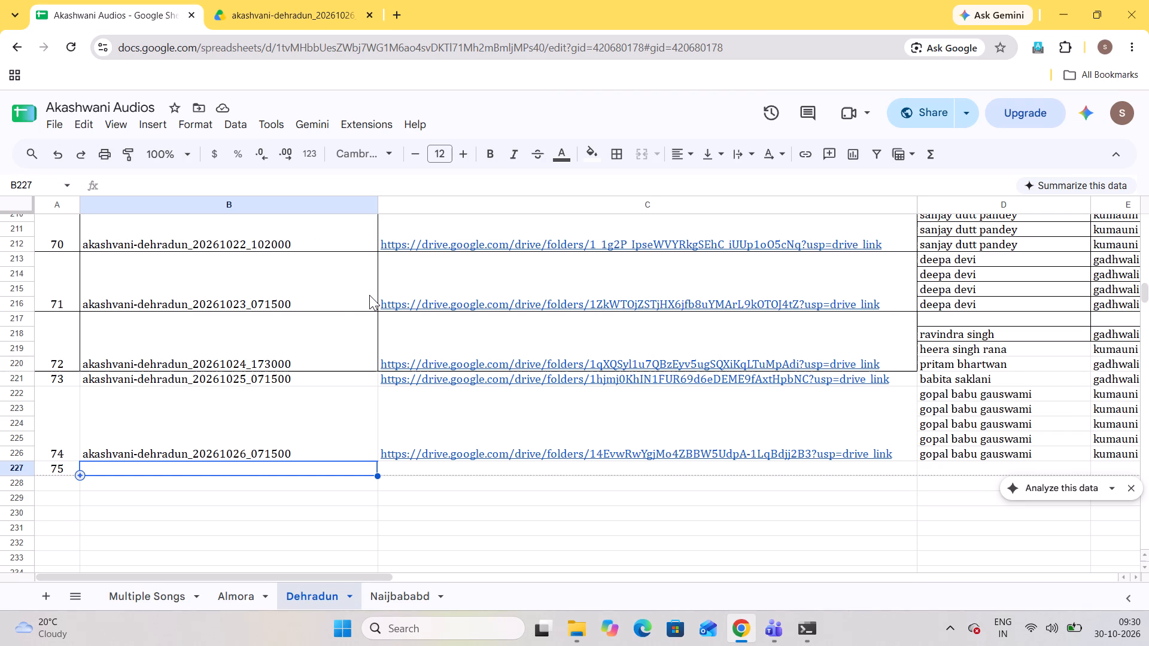
pyautogui.click(411, 589)
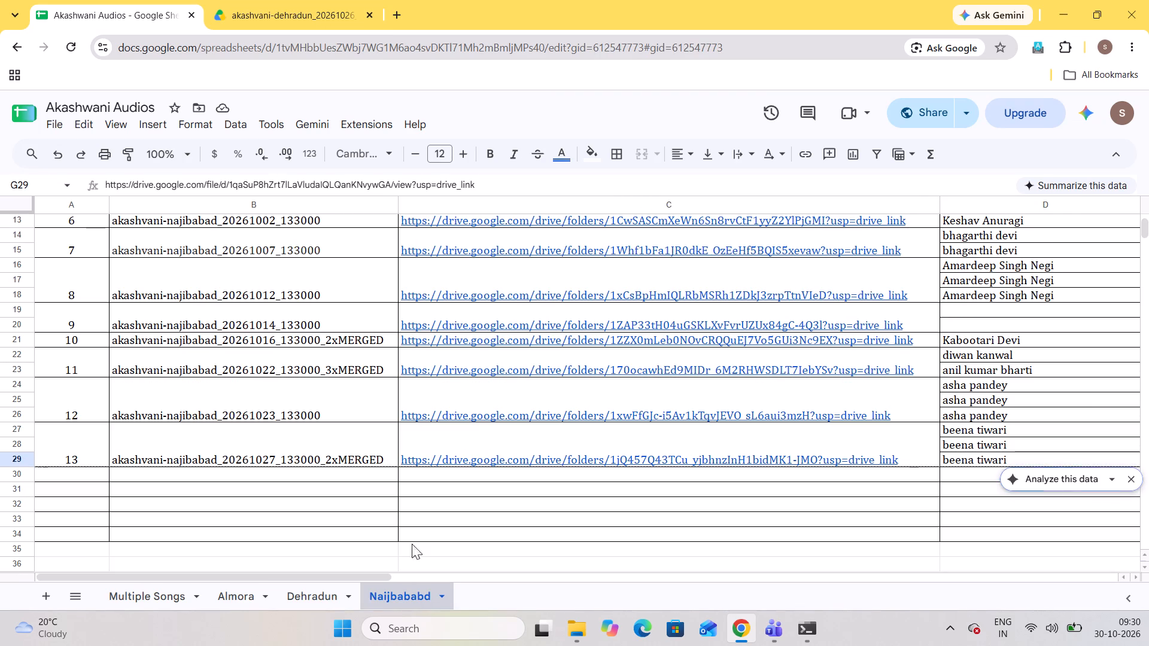
pyautogui.hscroll(-6, 467, 467)
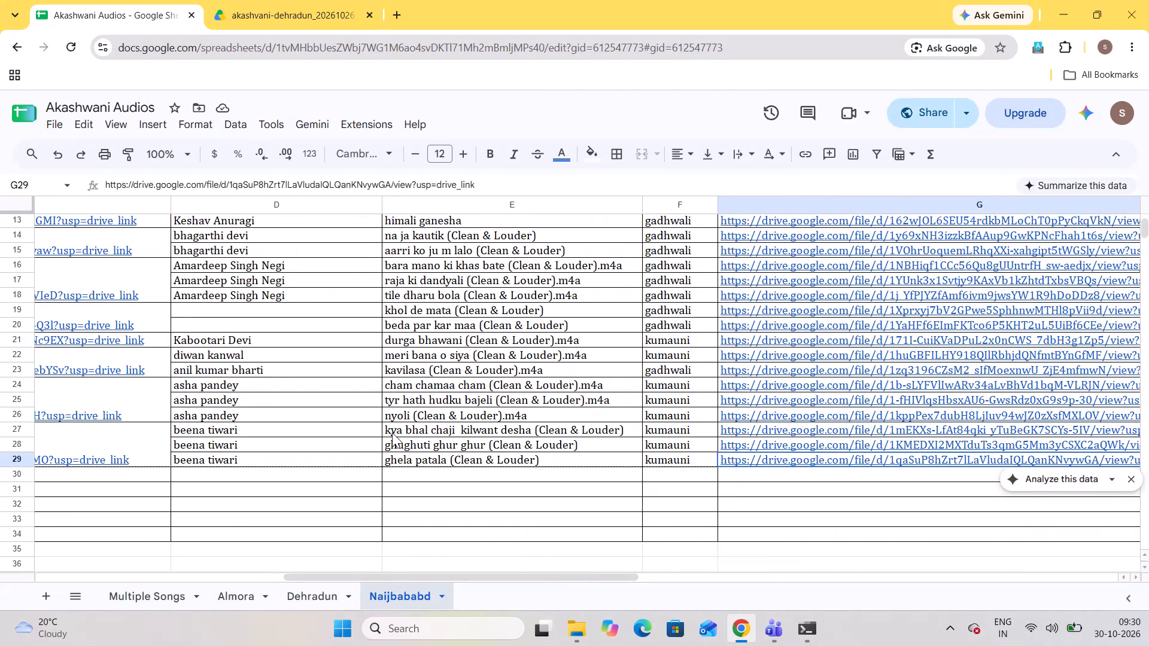
pyautogui.doubleClick(392, 432)
pyautogui.tripleClick(392, 432)
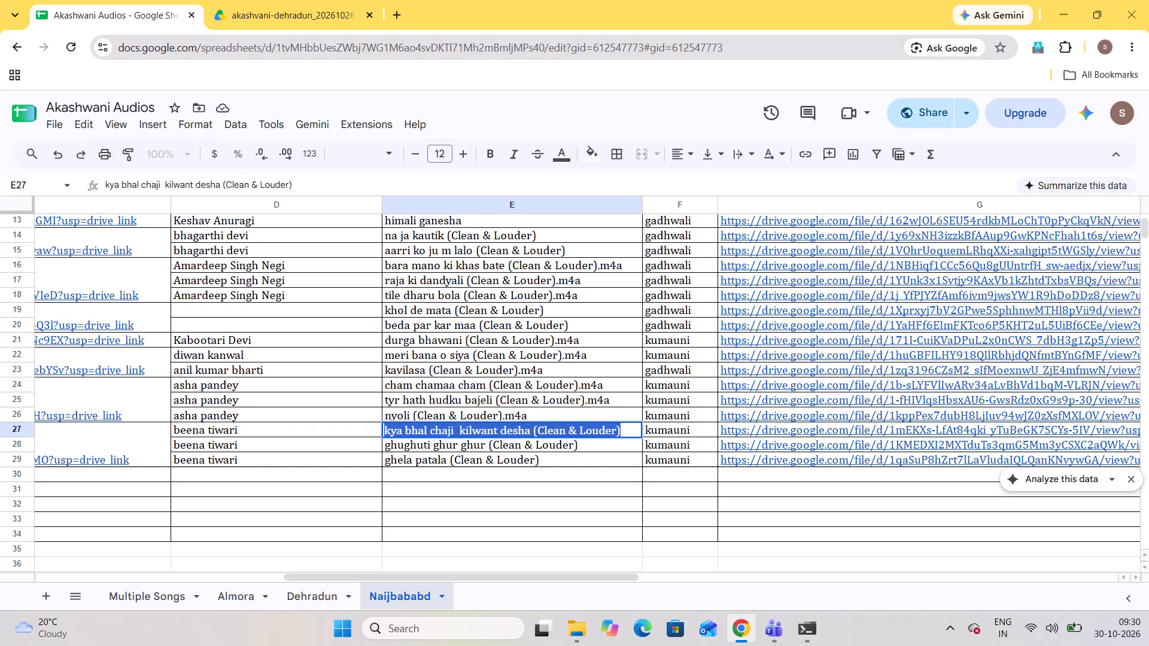
pyautogui.click(513, 426)
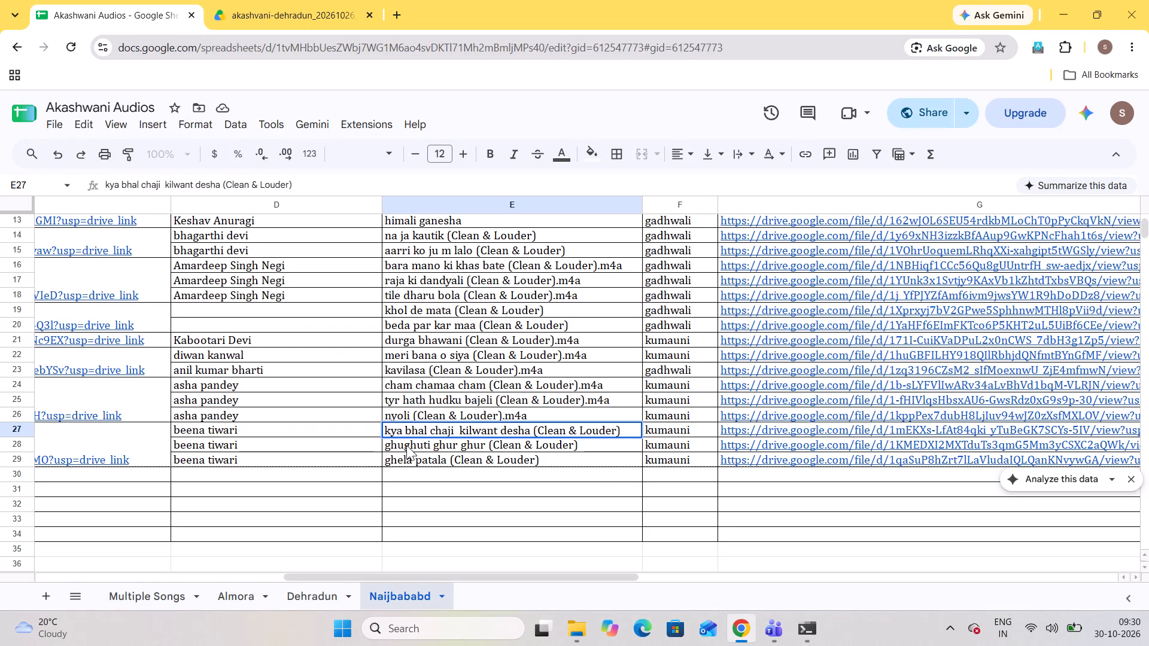
pyautogui.doubleClick(405, 447)
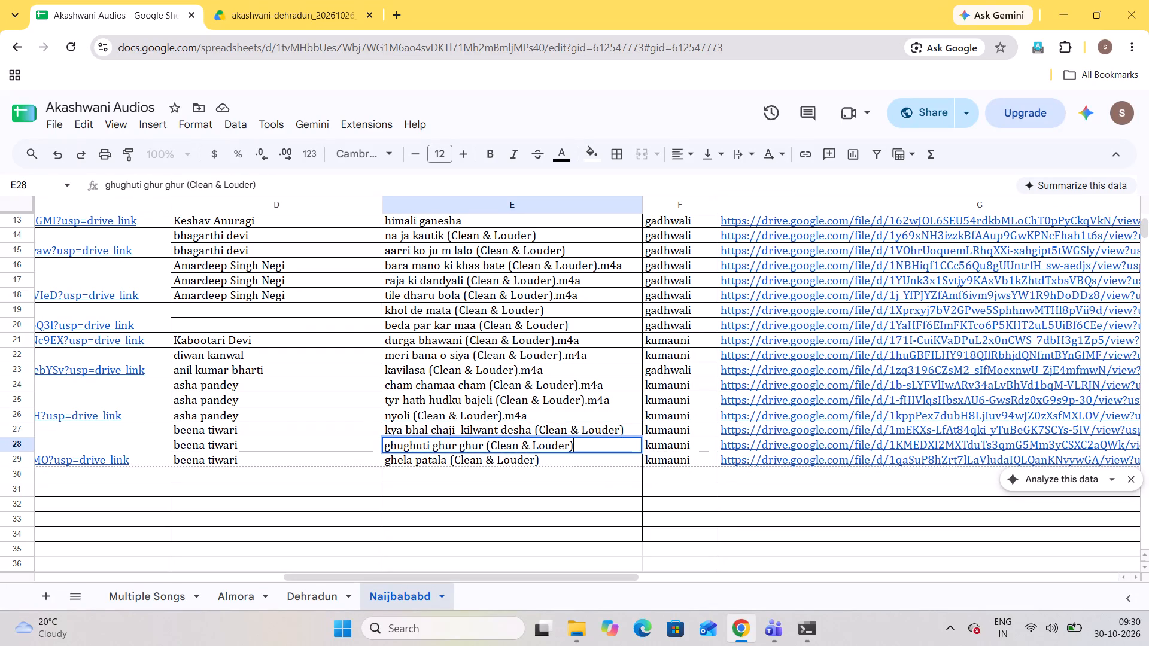
pyautogui.moveTo(484, 444); pyautogui.dragTo(377, 444)
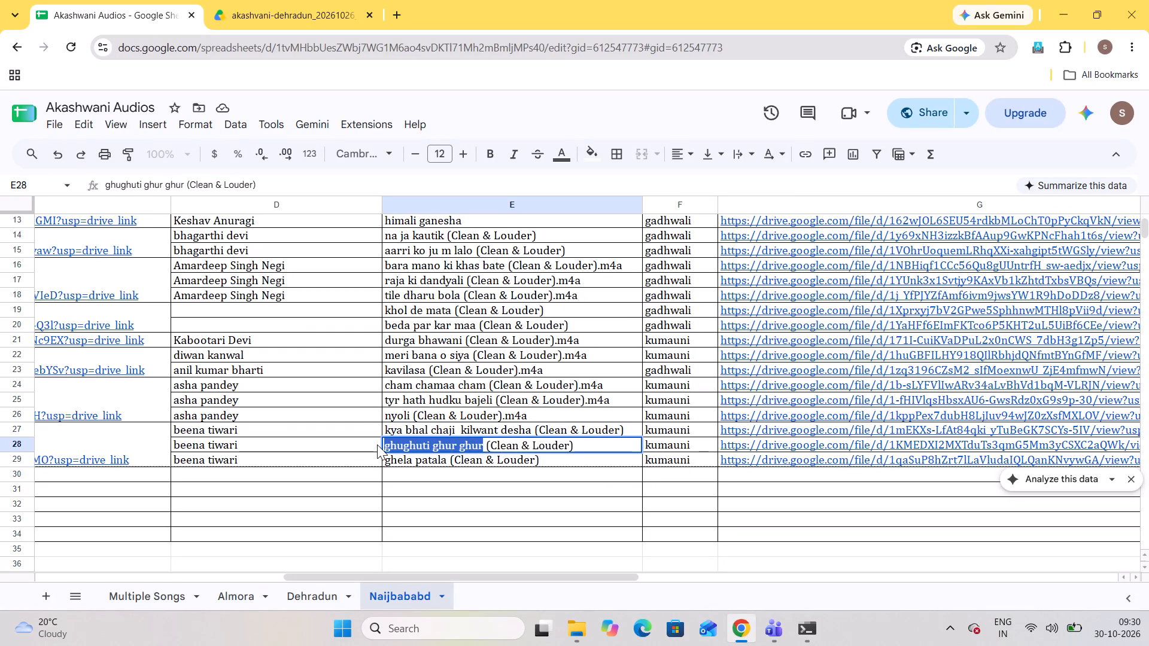
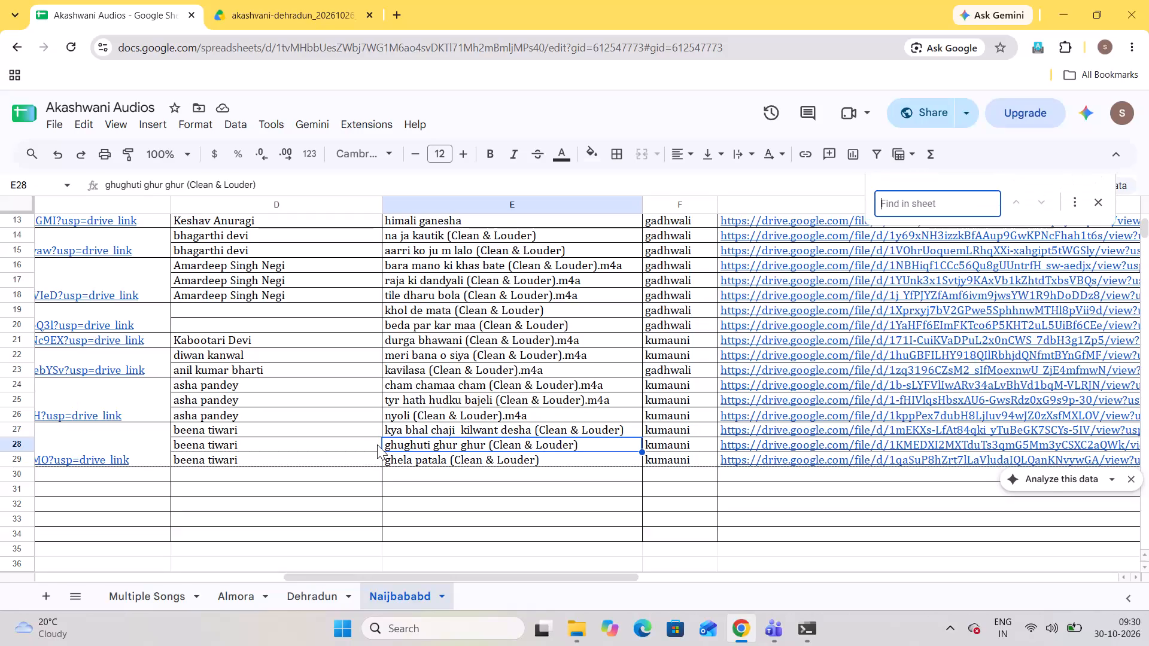
# Search the Naijbababd, Almora and Dehradun sheets for the song name "ghughuti ghur ghur".
pyautogui.hotkey('ctrl', 'v')
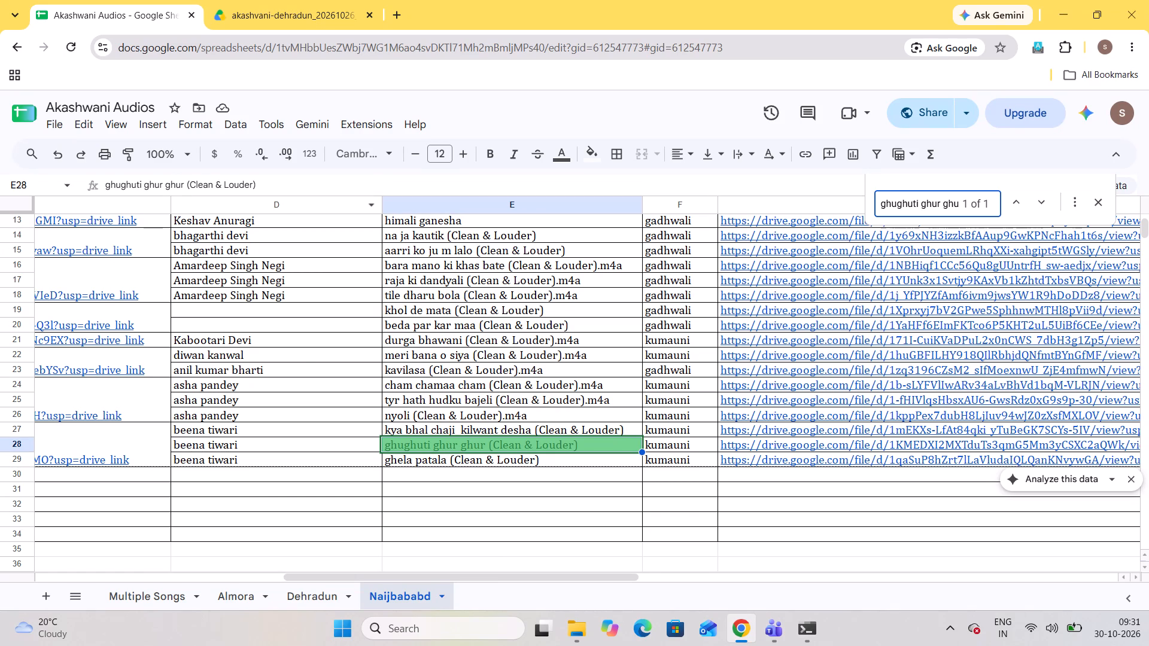
pyautogui.click(248, 596)
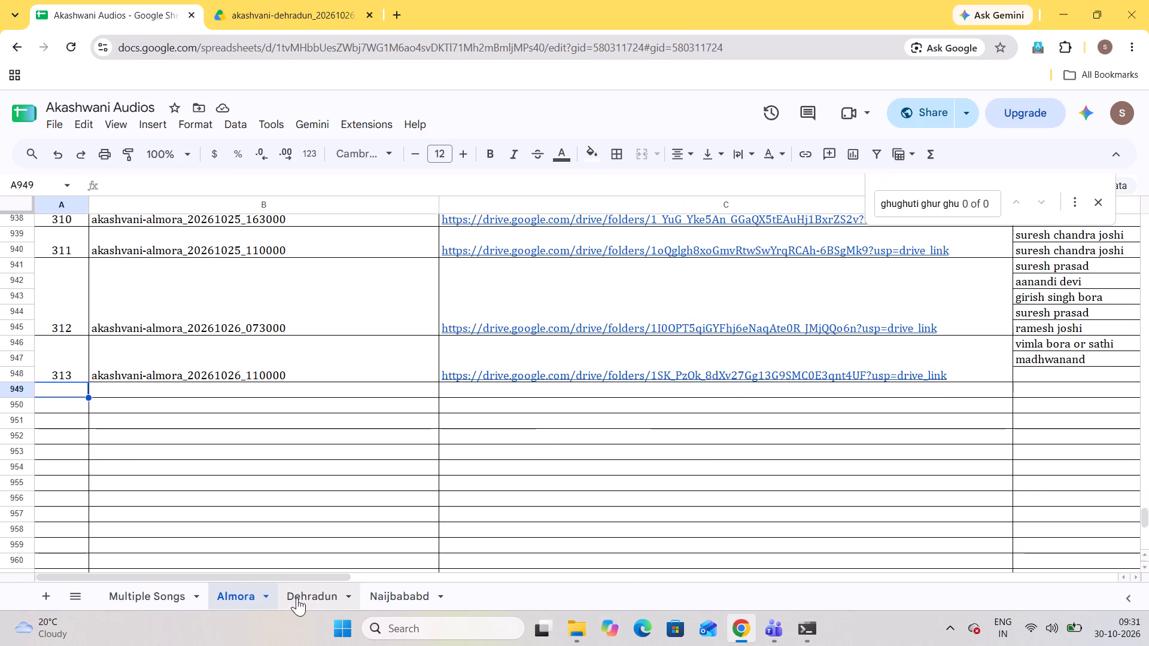
pyautogui.click(297, 598)
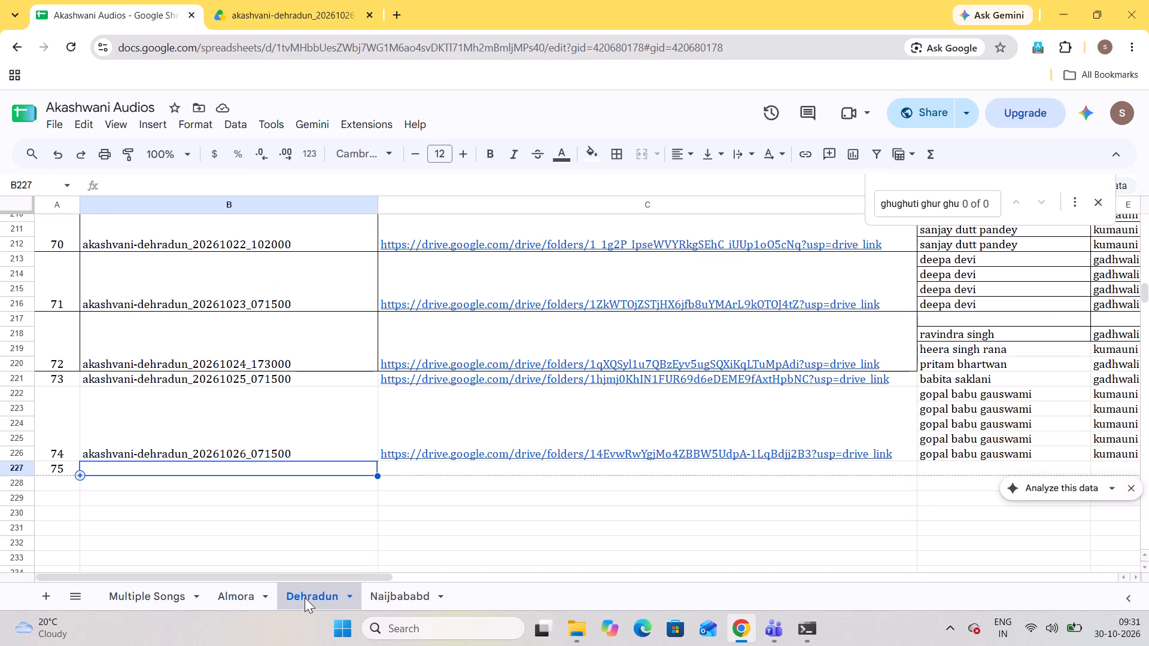
pyautogui.click(376, 598)
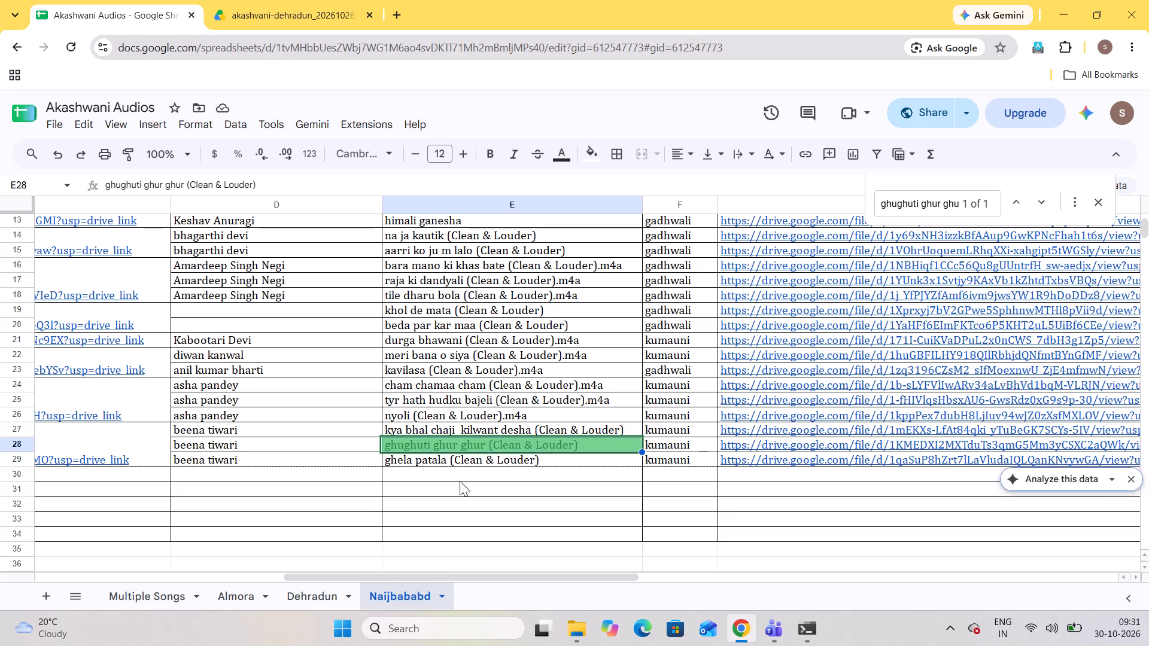
# In cell E27 of the Naijbababd sheet, remove the space before "(Clean & Louder)" in the song name.
pyautogui.tripleClick(454, 425)
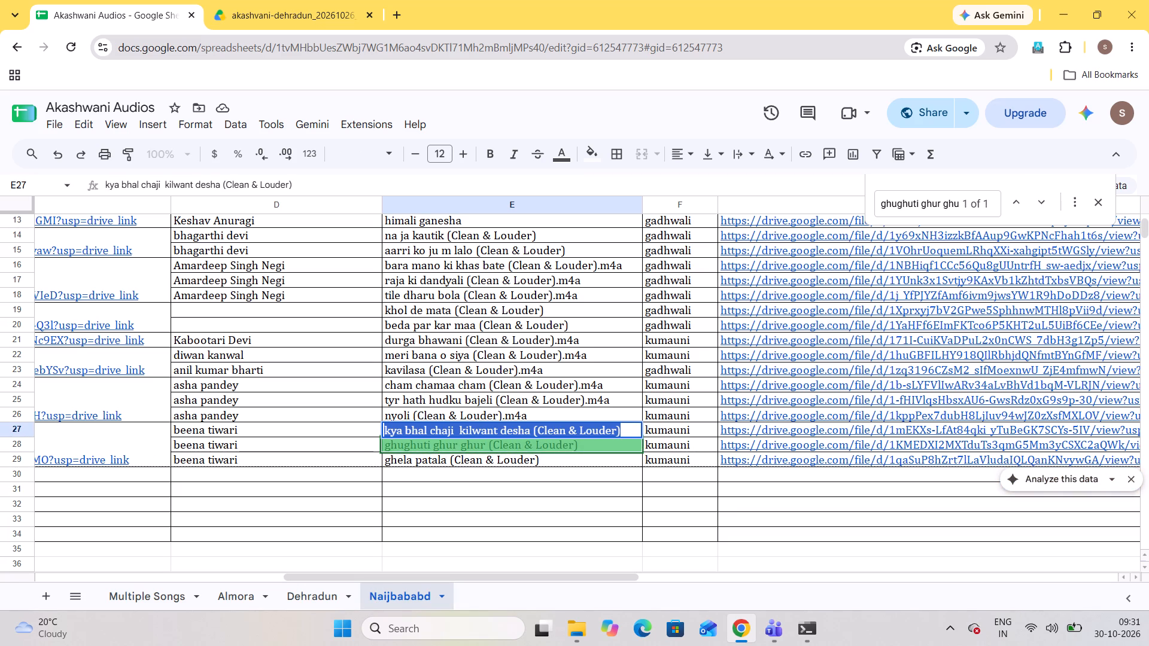
pyautogui.click(536, 433)
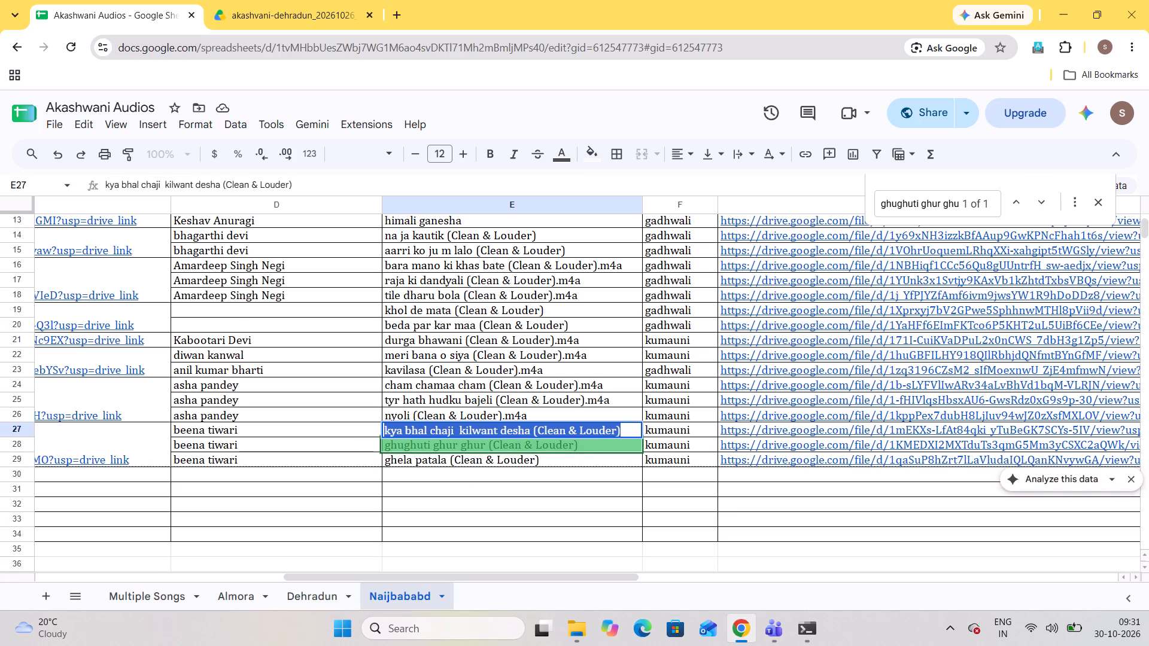
pyautogui.click(534, 431)
pyautogui.press('BackSpace')
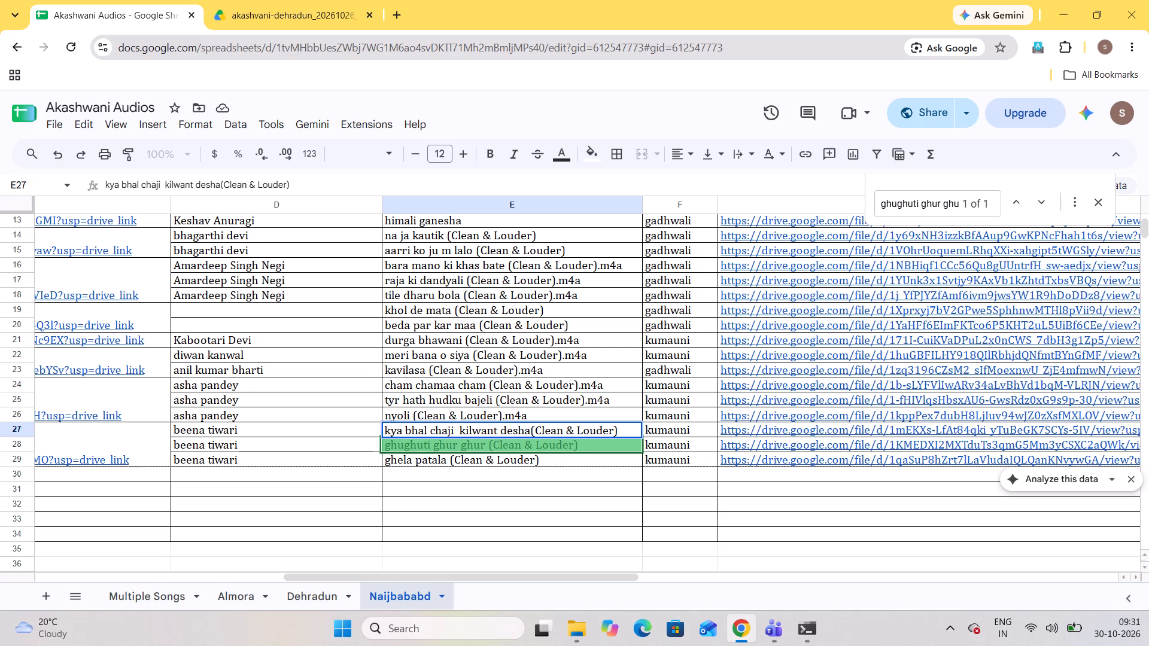
# Search the Naijbababd sheet for the song name "kya bhal chaji kilwant desha" copied from cell E27.
pyautogui.moveTo(530, 430); pyautogui.dragTo(387, 426)
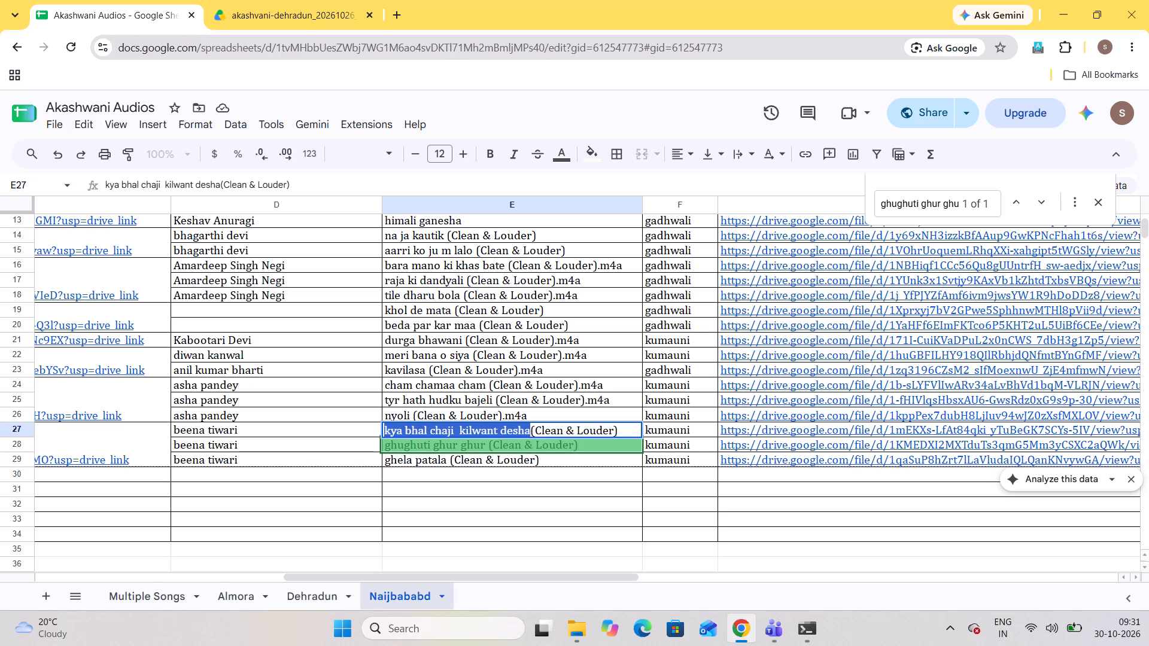
pyautogui.moveTo(387, 426); pyautogui.dragTo(384, 426)
pyautogui.hotkey('ctrl', 'c')
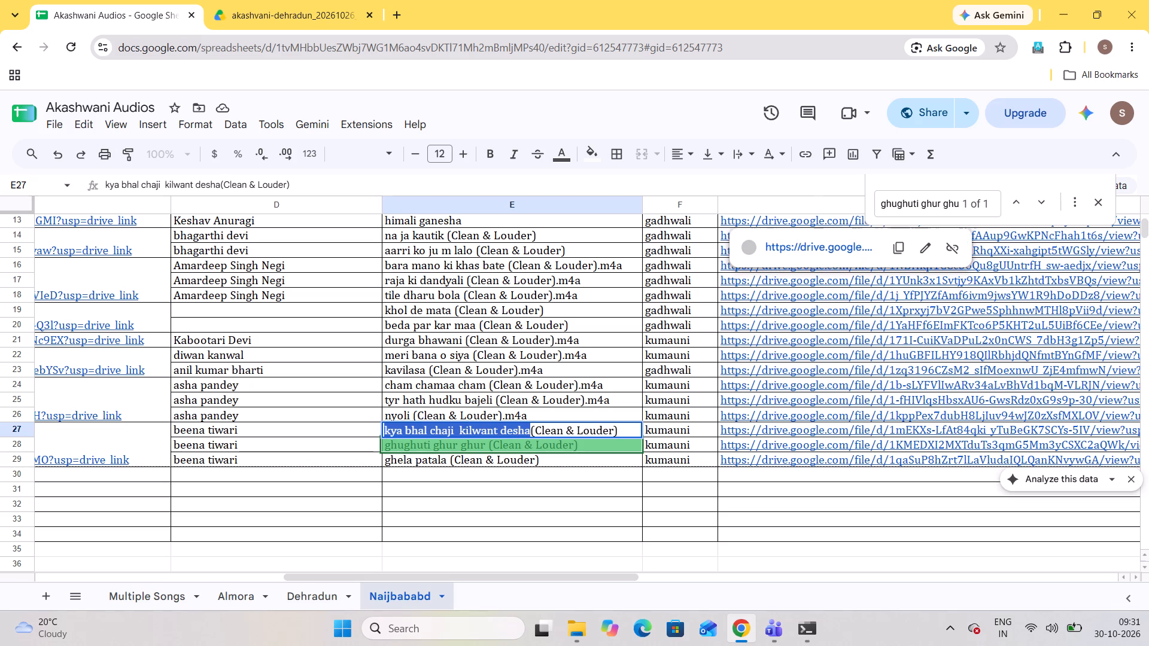
pyautogui.tripleClick(914, 202)
pyautogui.hotkey('ctrl', 'v')
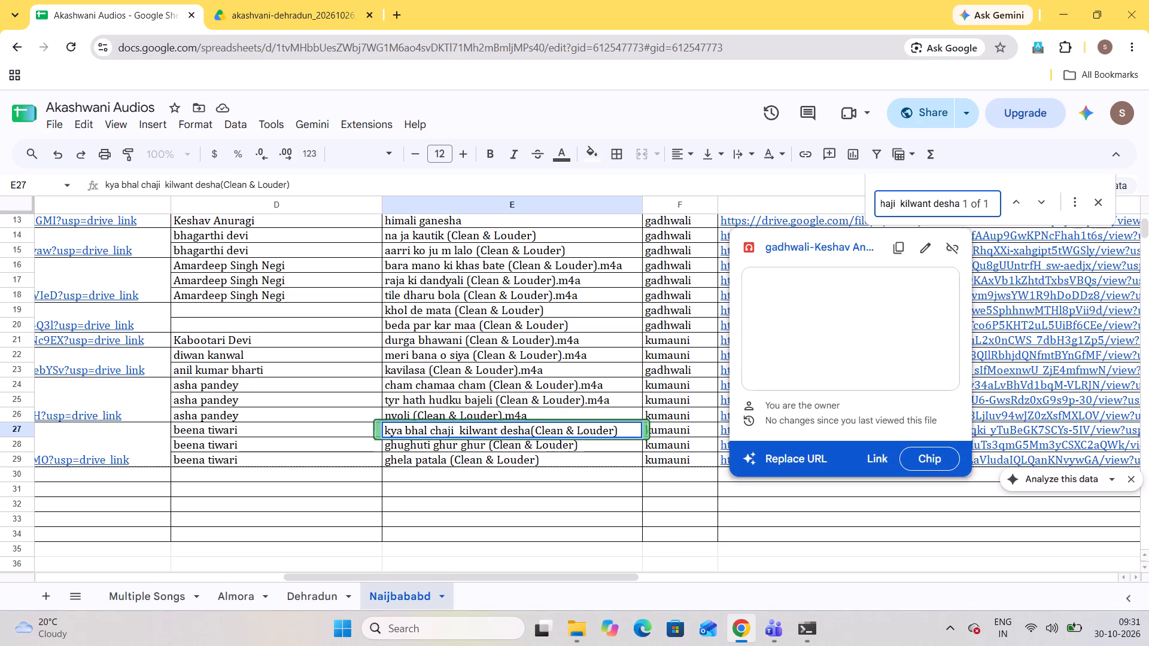
# Search the Naijbababd sheet for the song name "ghela patala" copied from cell E29, and close the search.
pyautogui.doubleClick(513, 462)
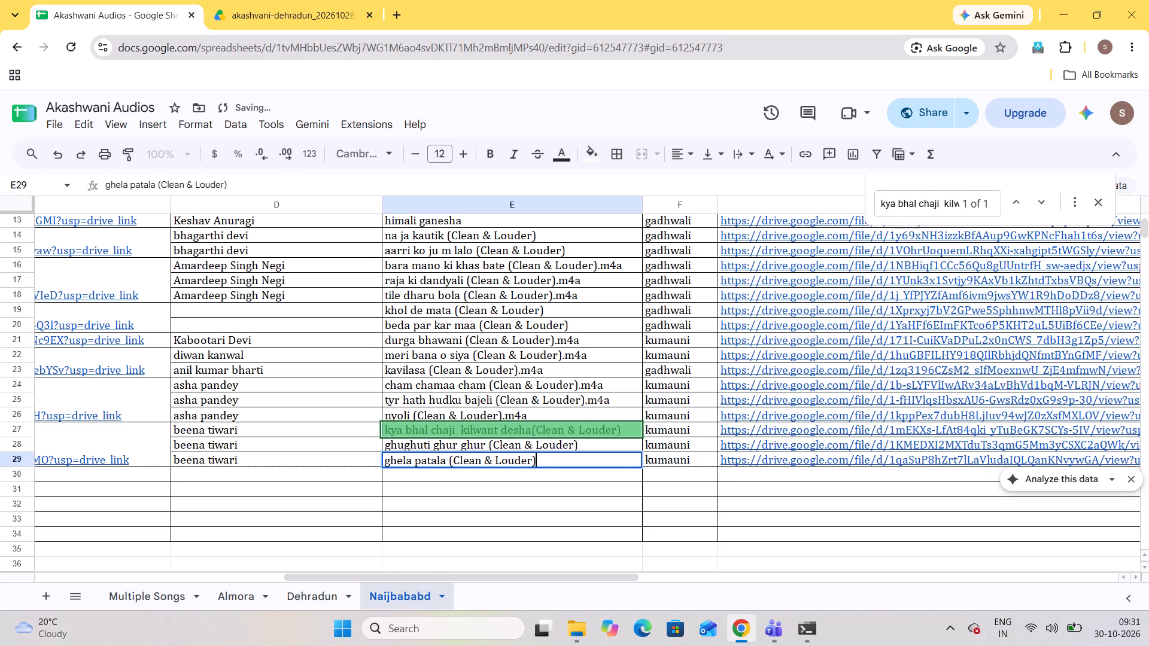
pyautogui.click(445, 461)
pyautogui.moveTo(445, 461); pyautogui.dragTo(391, 458)
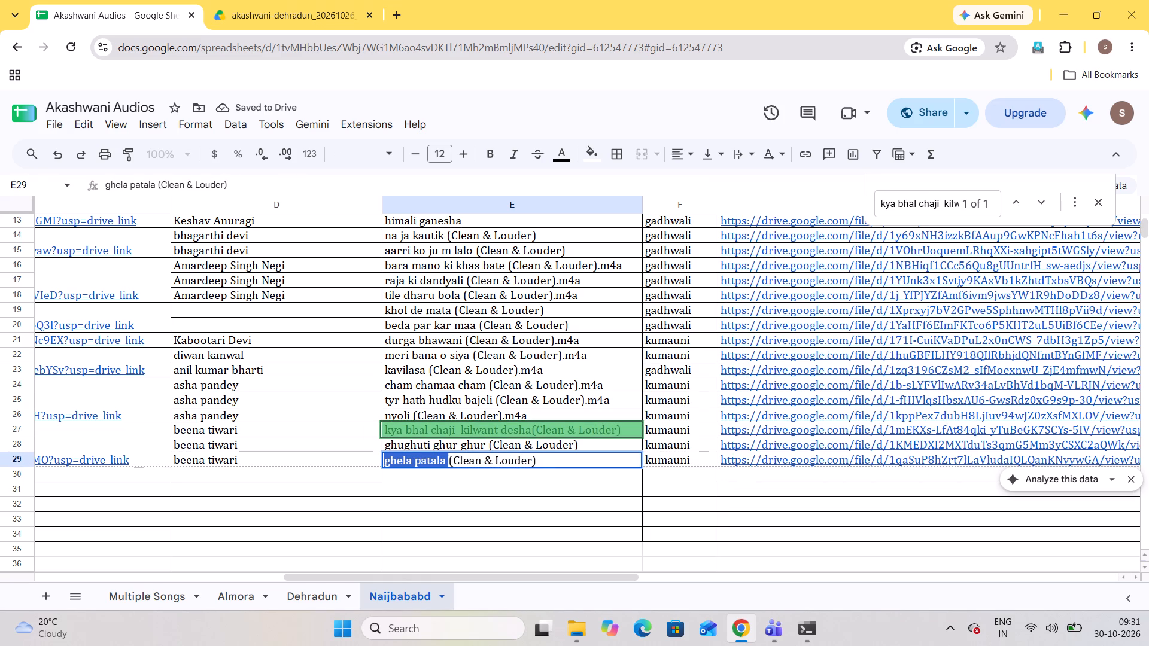
pyautogui.hotkey('ctrl', 'c')
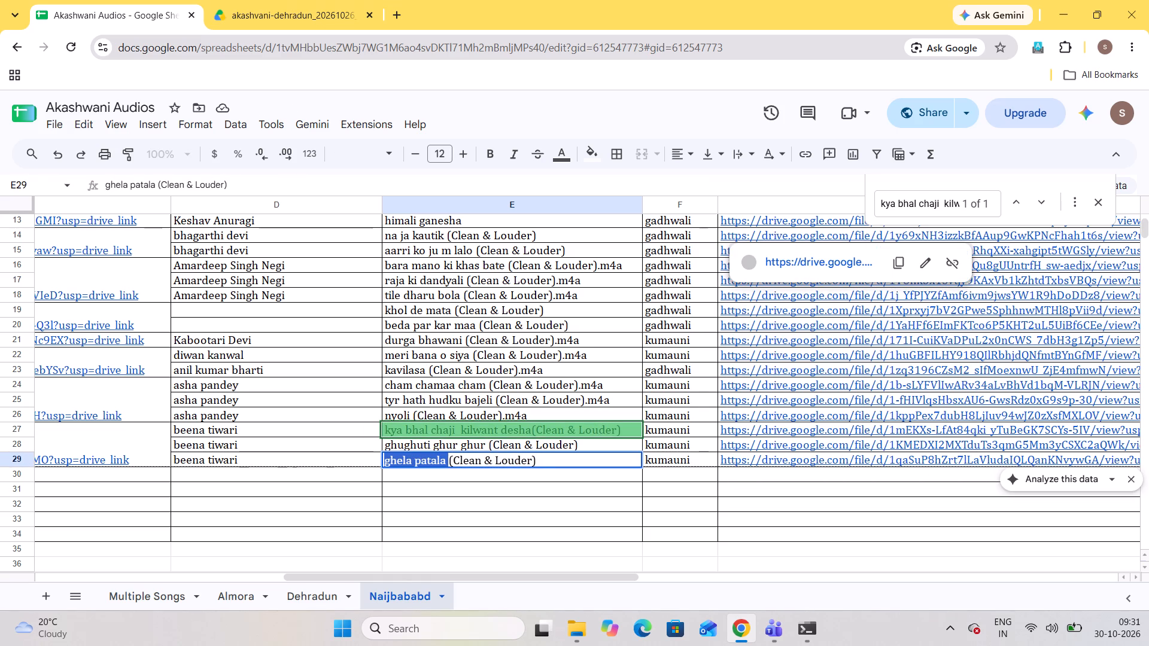
pyautogui.tripleClick(889, 202)
pyautogui.hotkey('ctrl', 'v')
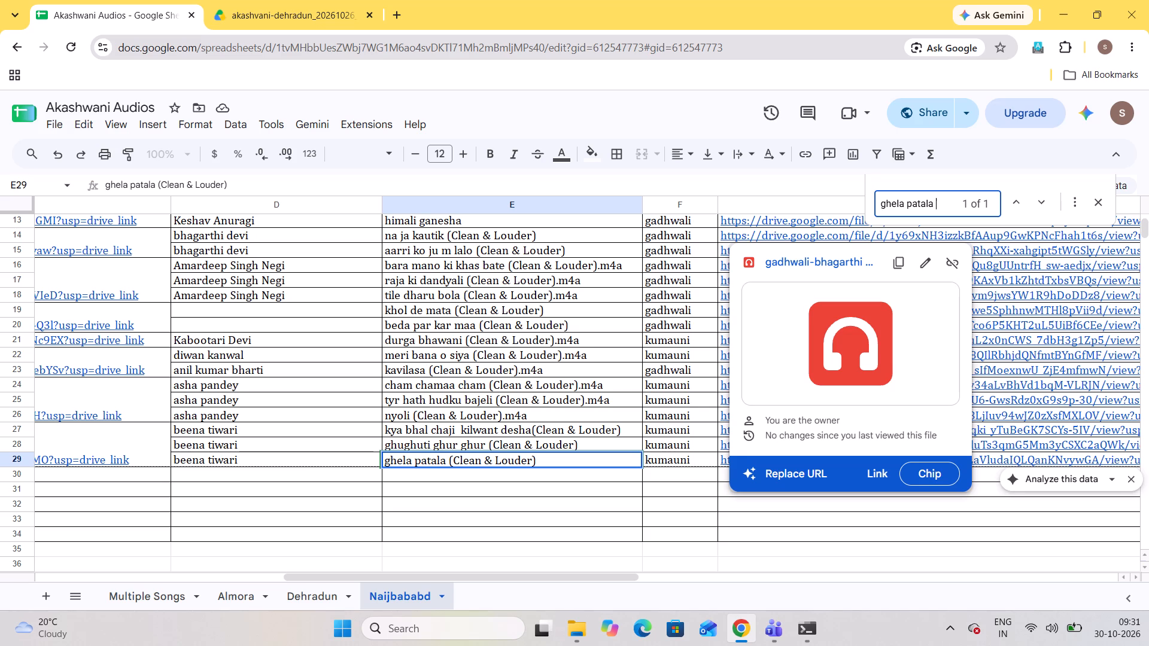
pyautogui.press('BackSpace')
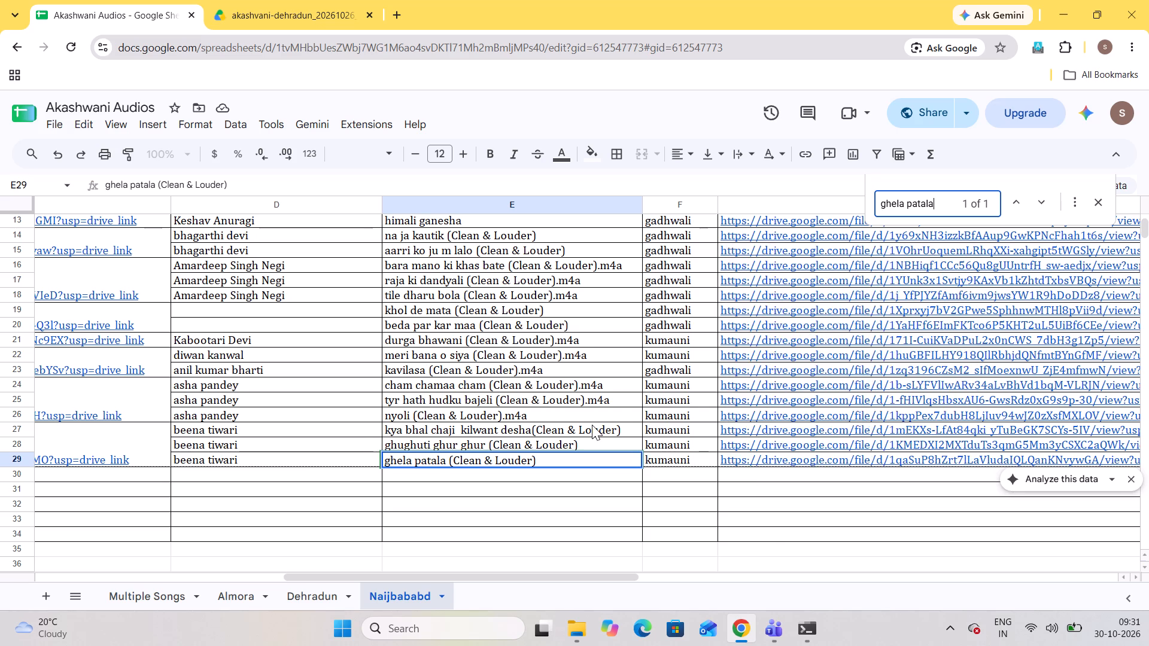
pyautogui.hscroll(1, 592, 425)
pyautogui.click(533, 504)
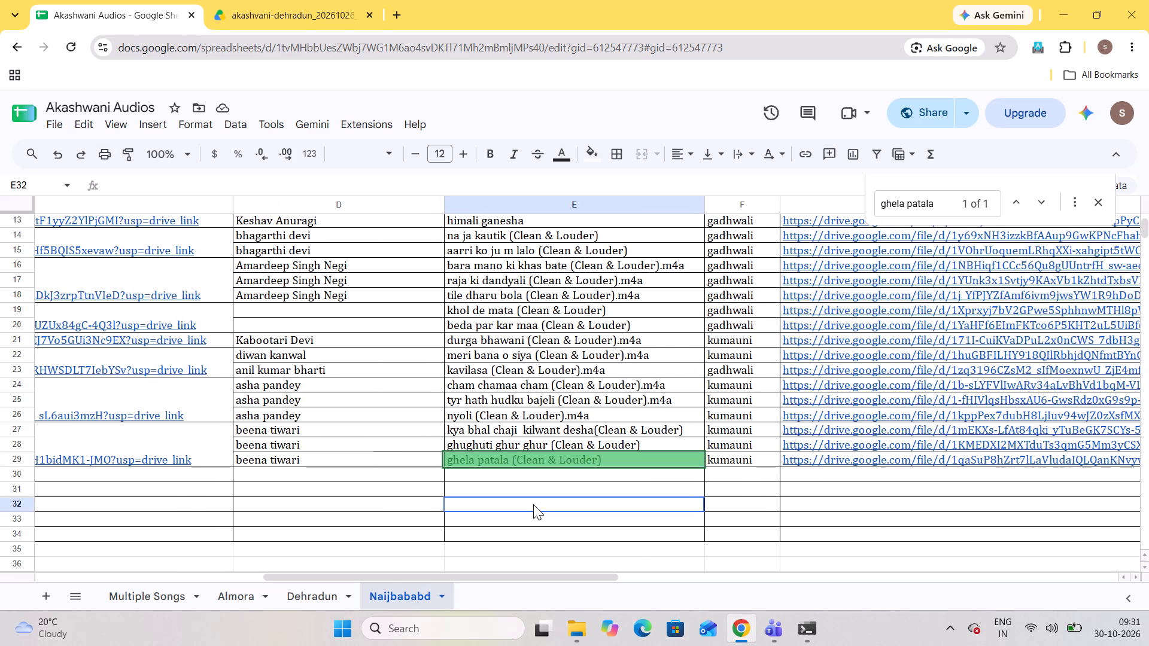
pyautogui.hscroll(5, 533, 504)
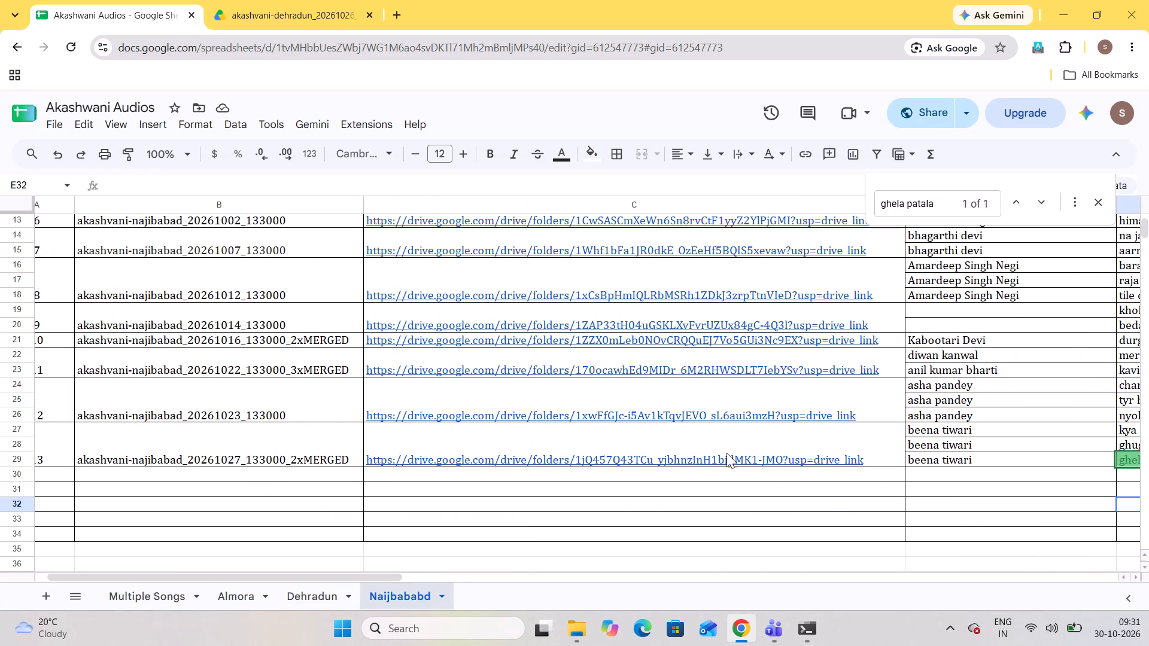
pyautogui.click(1096, 197)
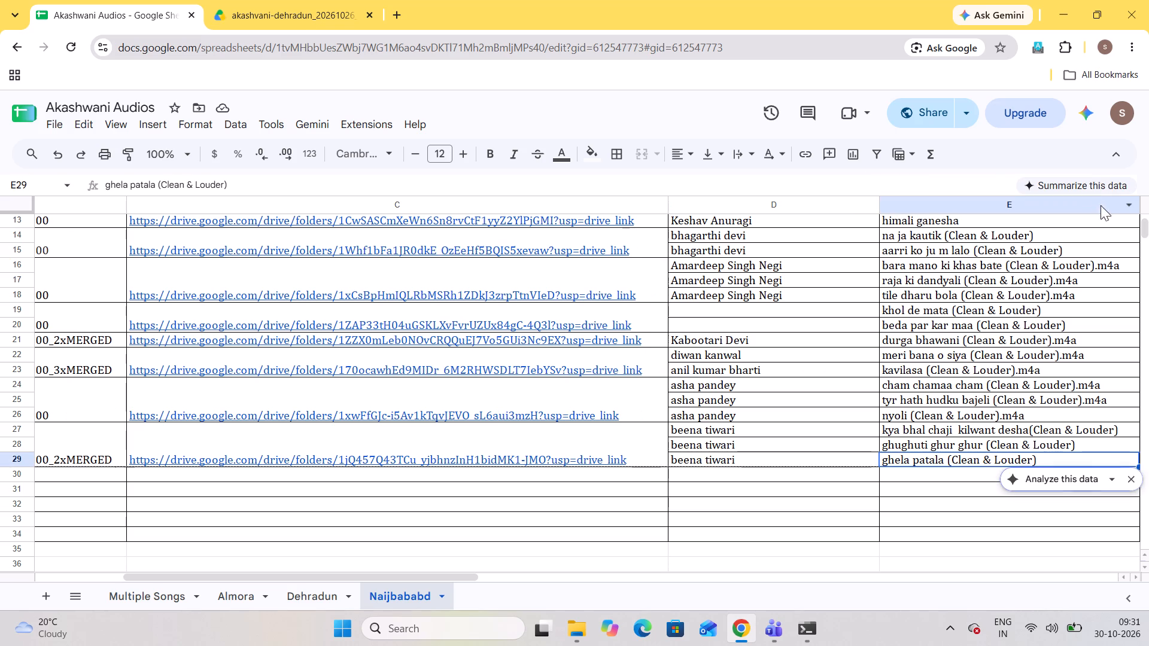
# Review the last logged rows of the Dehradun sheet against the akashvani-dehradun_20261026_173000 folder in Drive.
pyautogui.click(290, 595)
pyautogui.hscroll(-3, 444, 506)
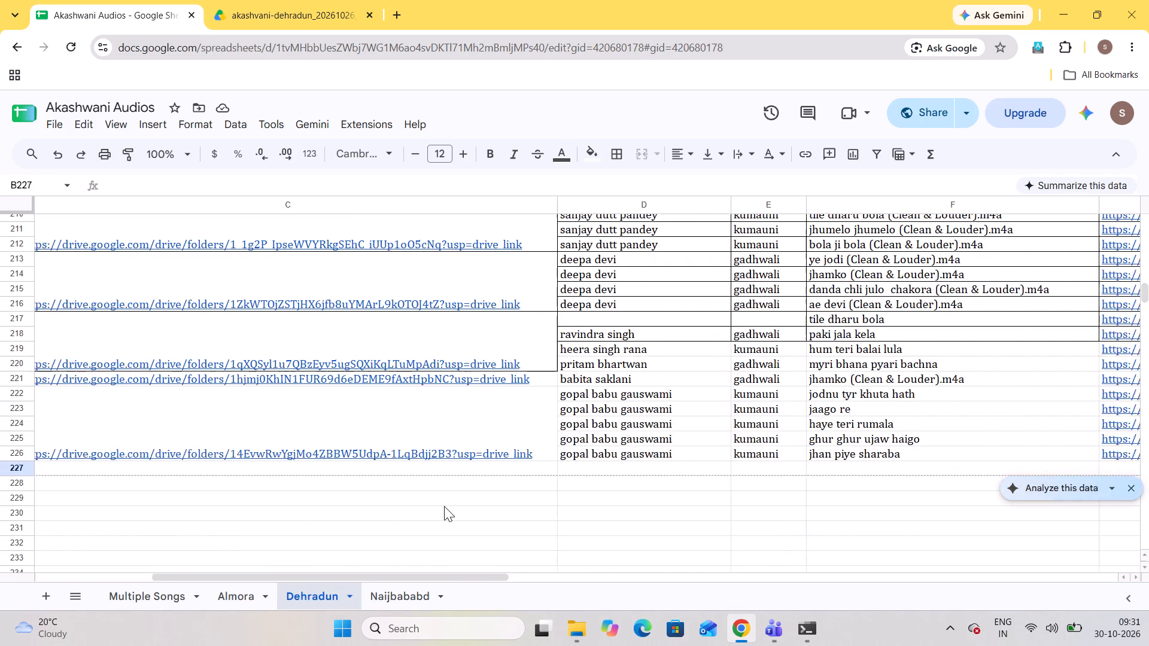
pyautogui.hscroll(-1, 444, 506)
pyautogui.hscroll(4, 444, 506)
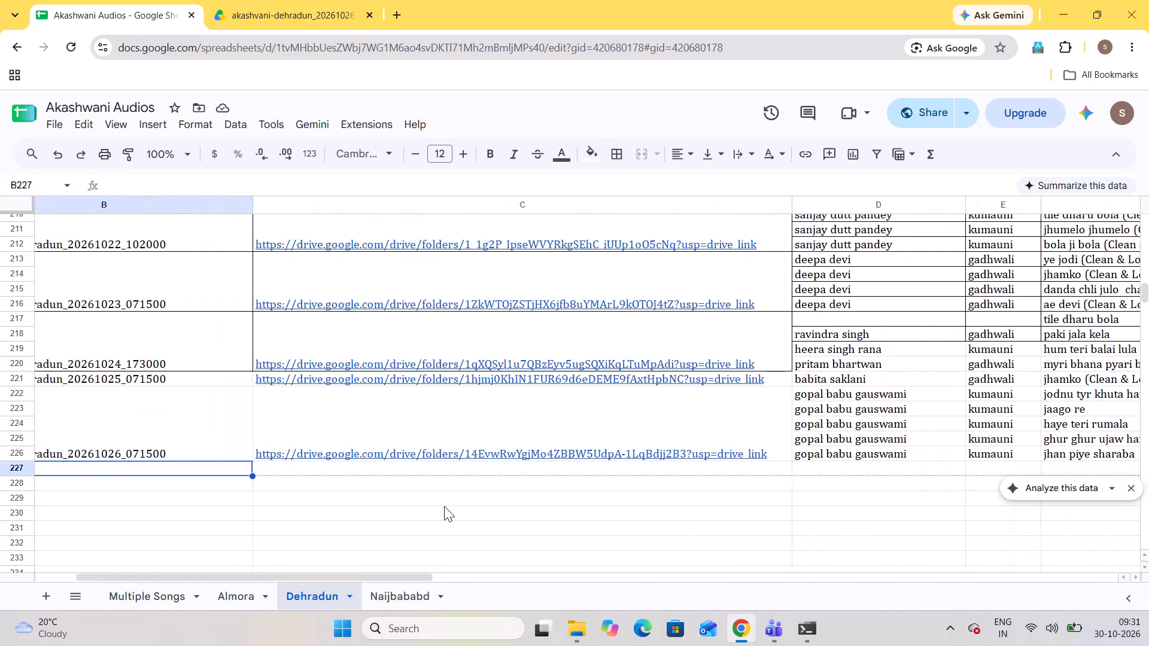
pyautogui.hscroll(1, 444, 506)
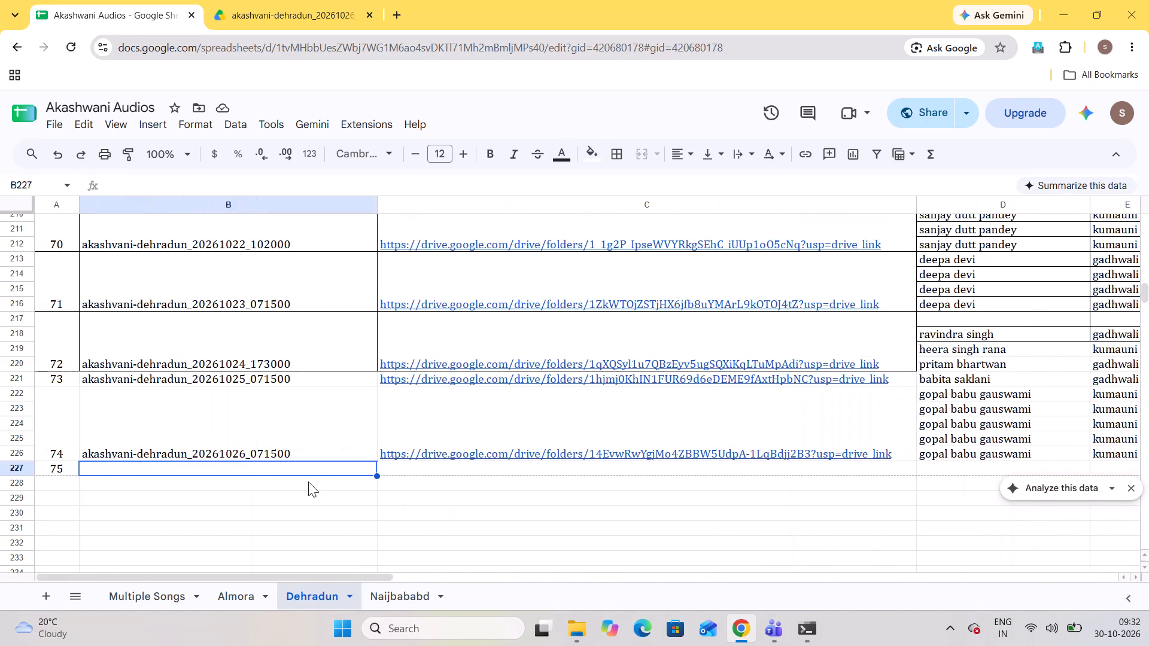
pyautogui.hscroll(-2, 308, 482)
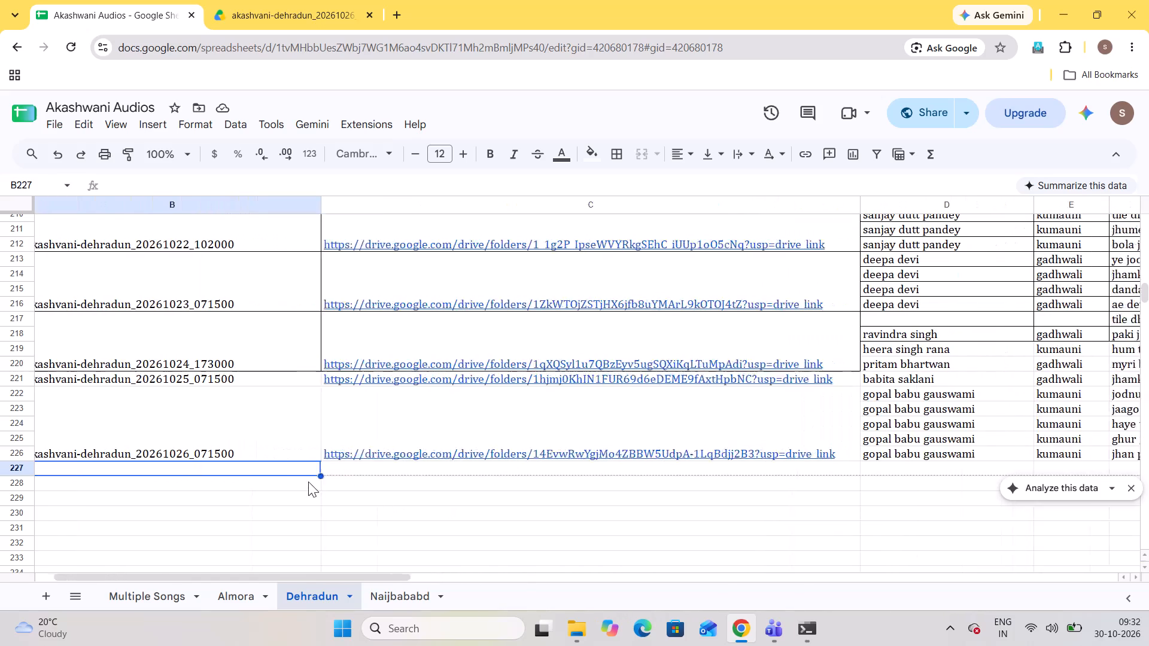
pyautogui.hscroll(-1, 308, 482)
pyautogui.hscroll(6, 308, 482)
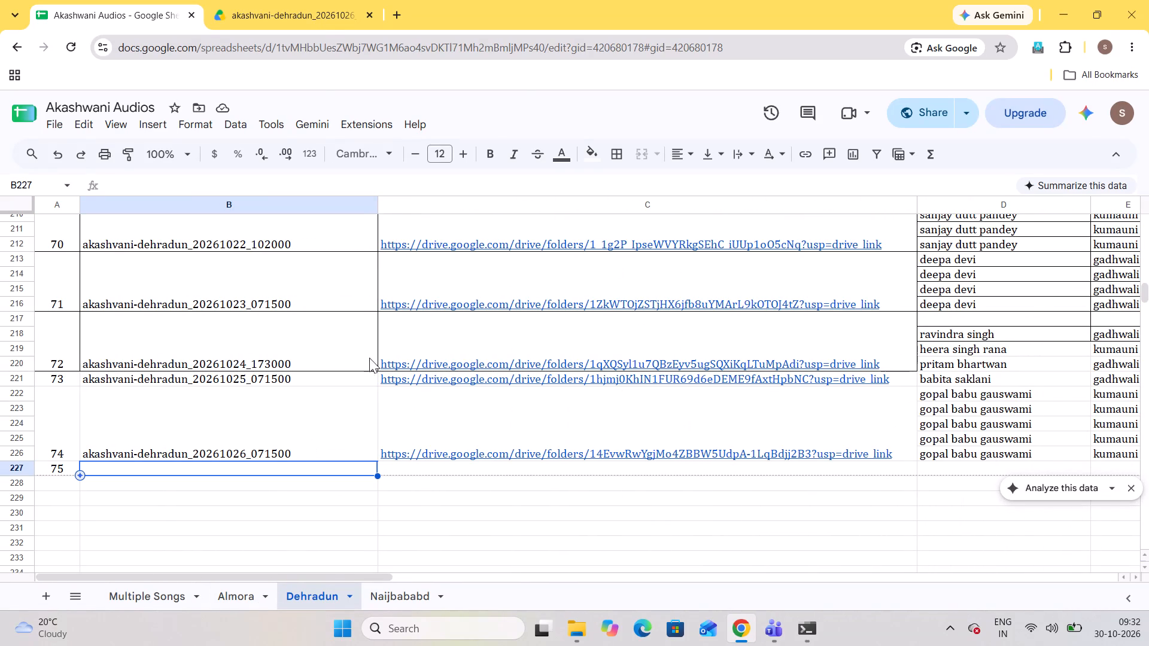
pyautogui.click(324, 17)
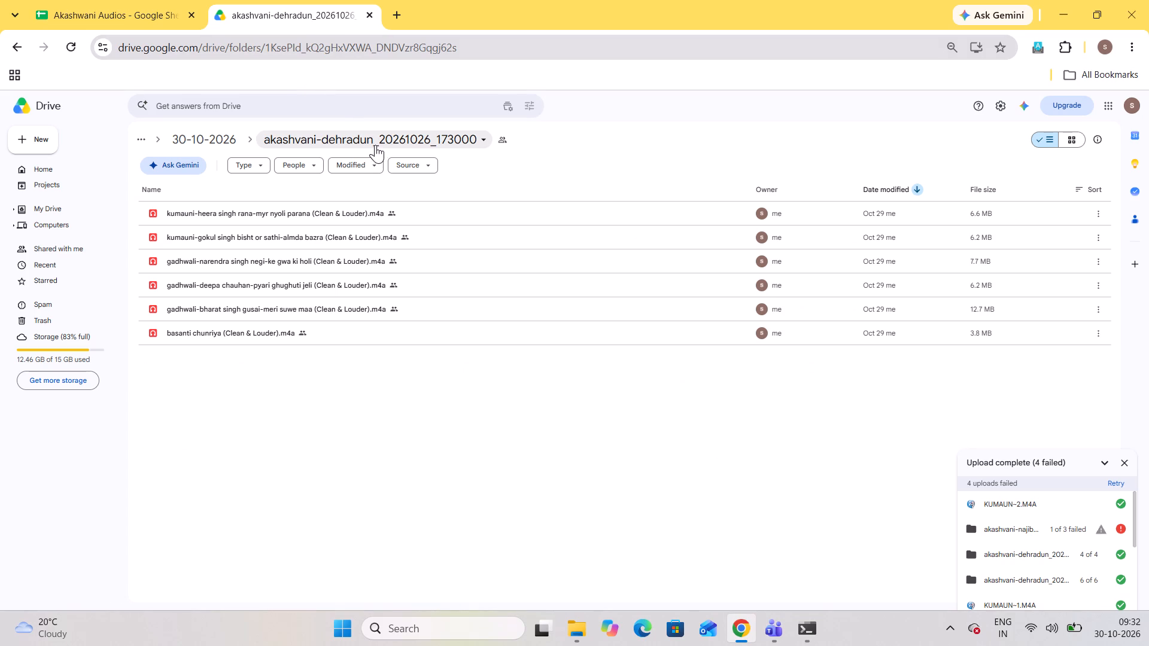
pyautogui.click(138, 15)
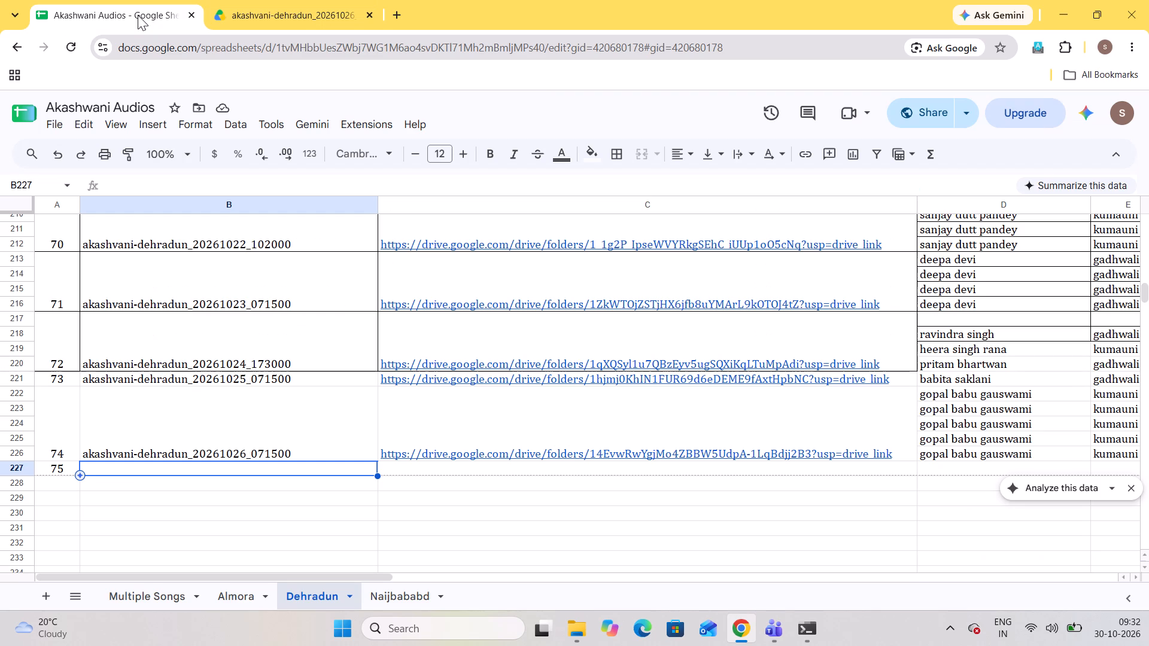
pyautogui.click(298, 19)
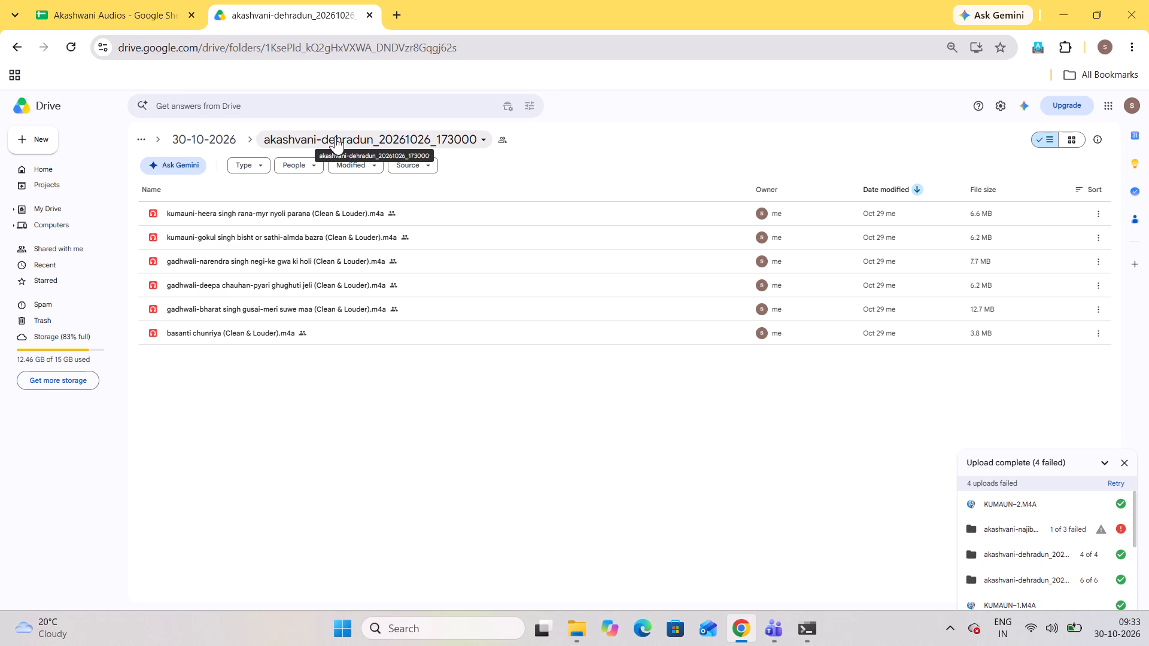
pyautogui.click(146, 26)
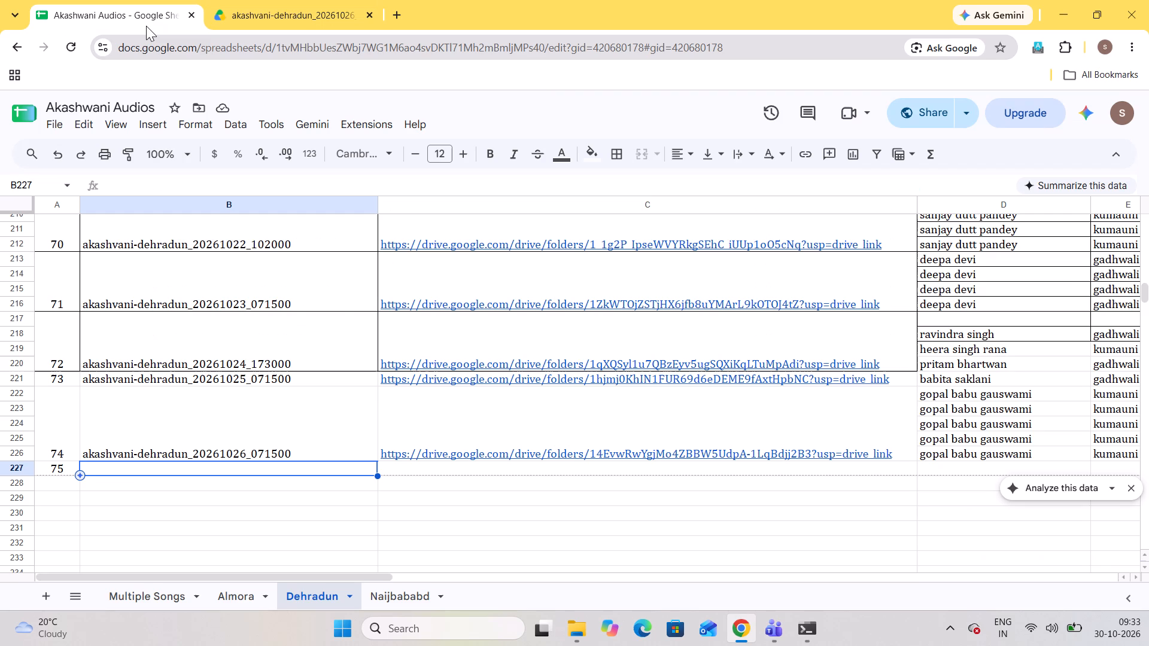
pyautogui.click(309, 7)
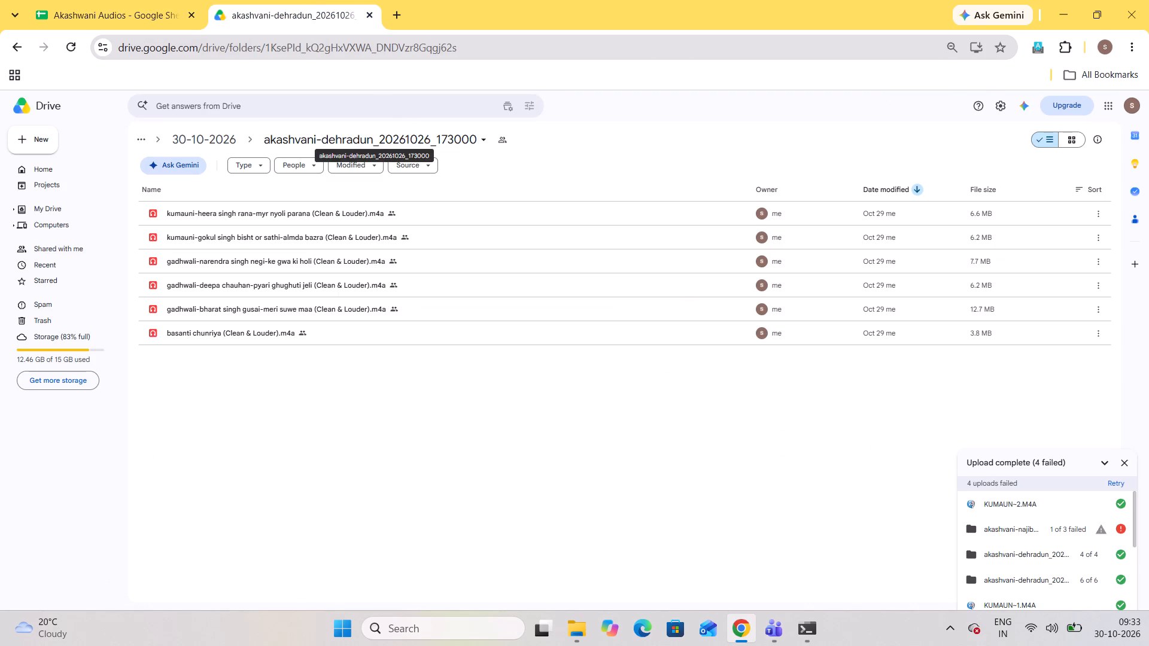
pyautogui.doubleClick(162, 16)
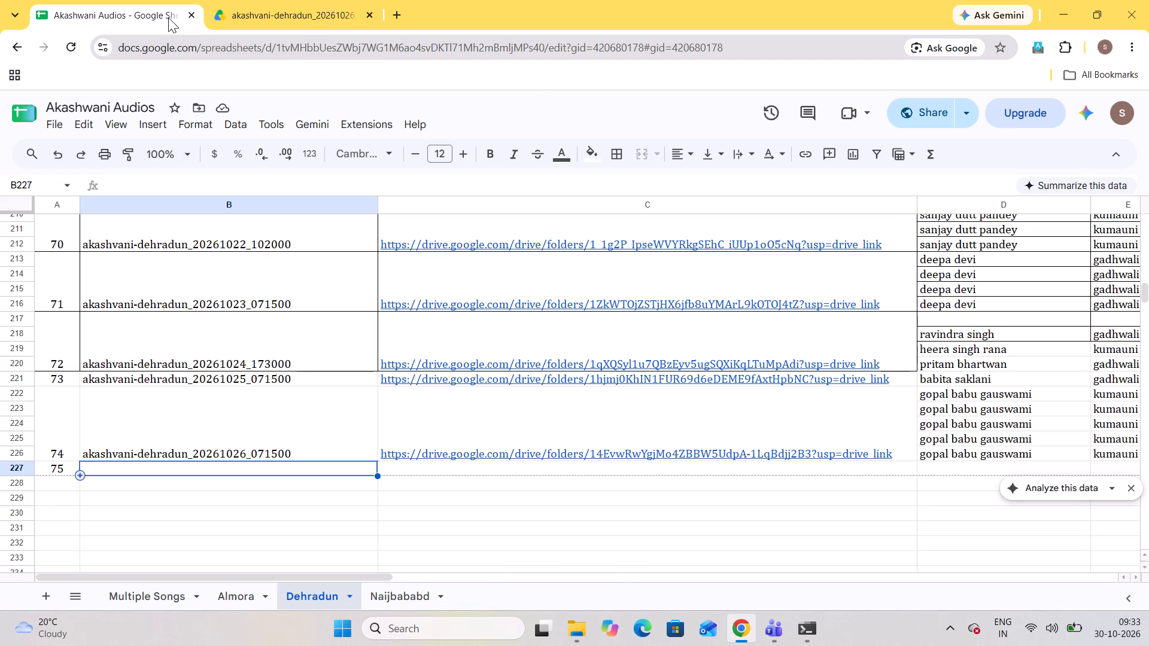
# Copy the Drive folder name akashvani-dehradun_20261026_173000 into cell B227 of the Dehradun sheet.
pyautogui.click(259, 3)
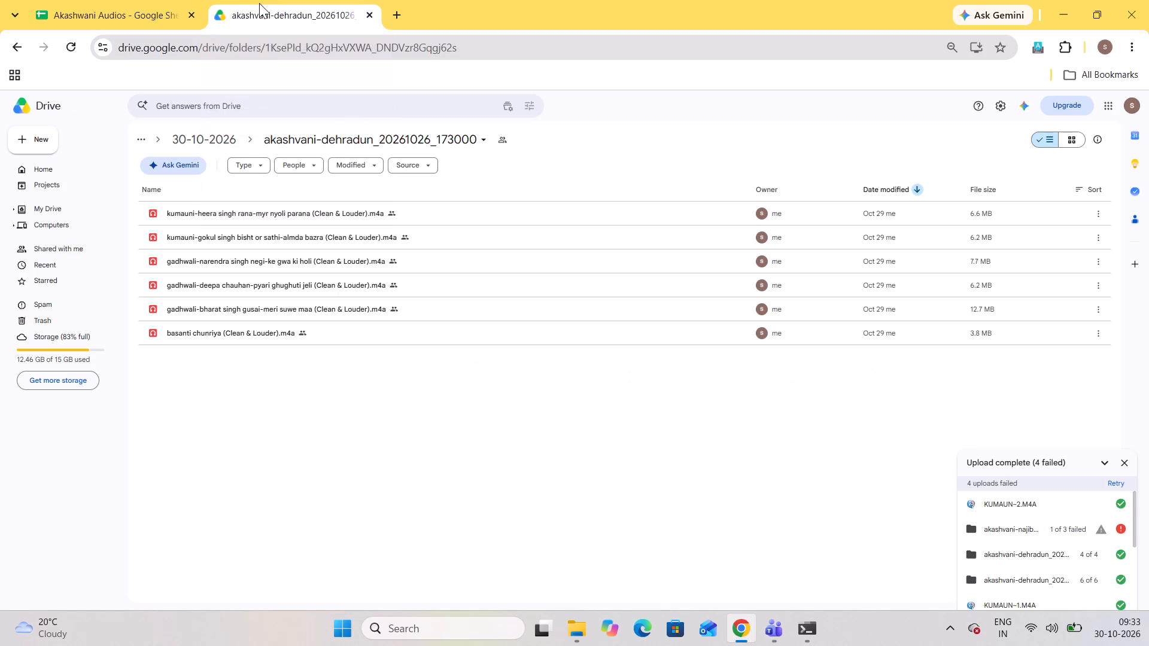
pyautogui.rightClick(438, 133)
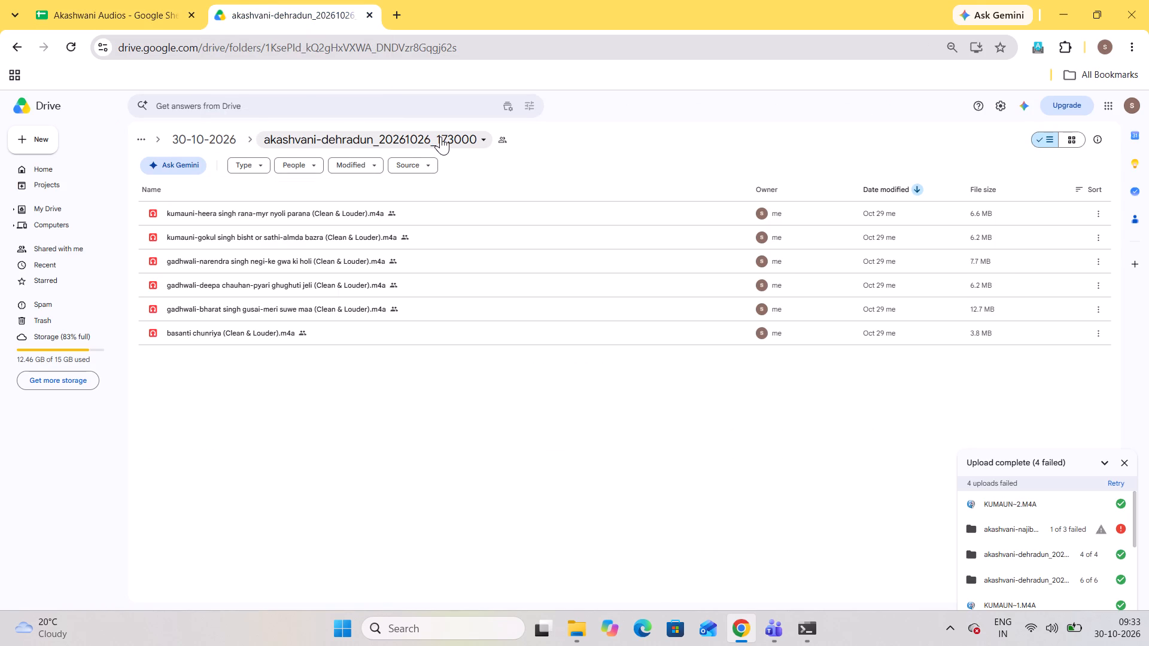
pyautogui.rightClick(440, 136)
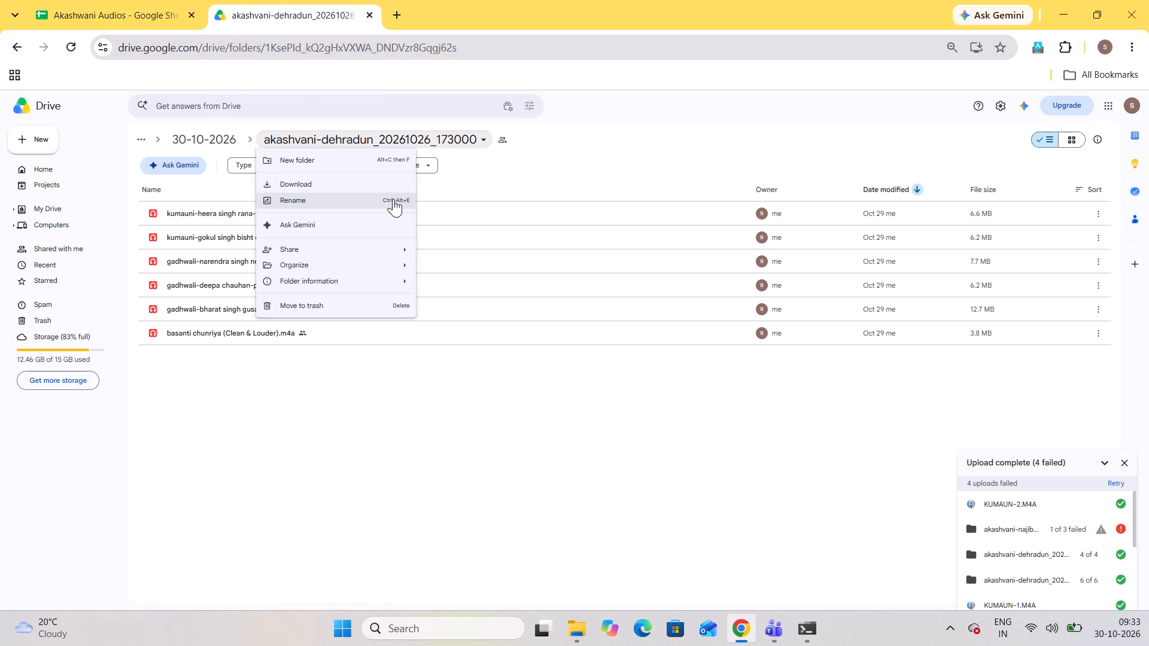
pyautogui.click(387, 199)
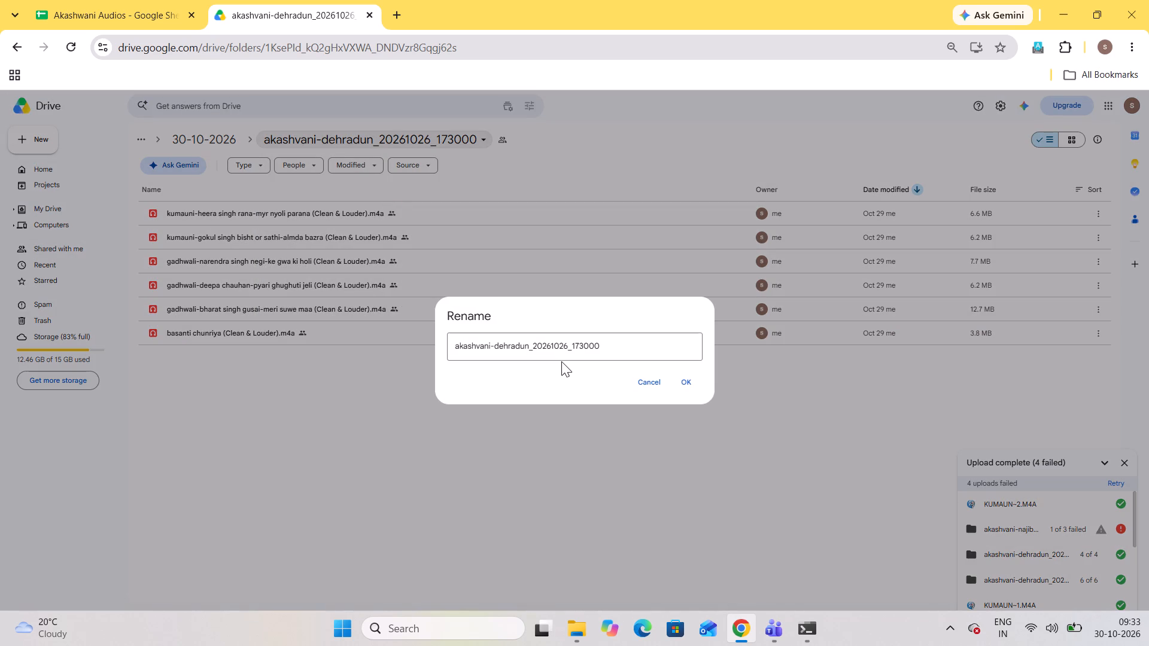
pyautogui.tripleClick(552, 344)
pyautogui.click(552, 344)
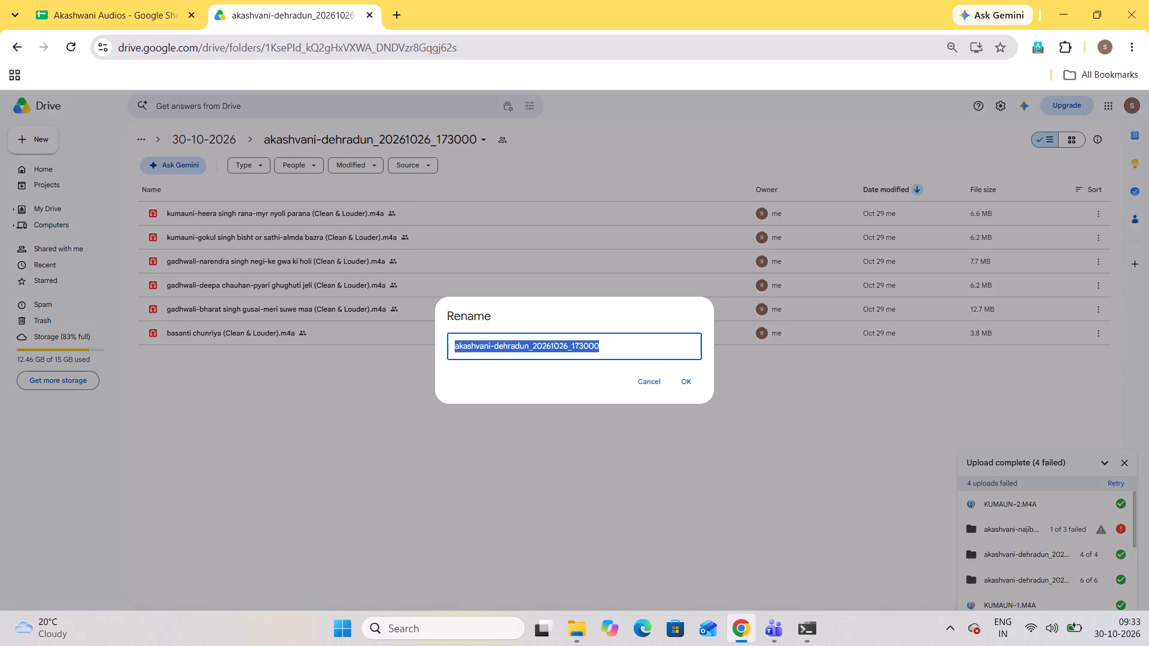
pyautogui.hotkey('ctrl', 'c')
pyautogui.click(137, 26)
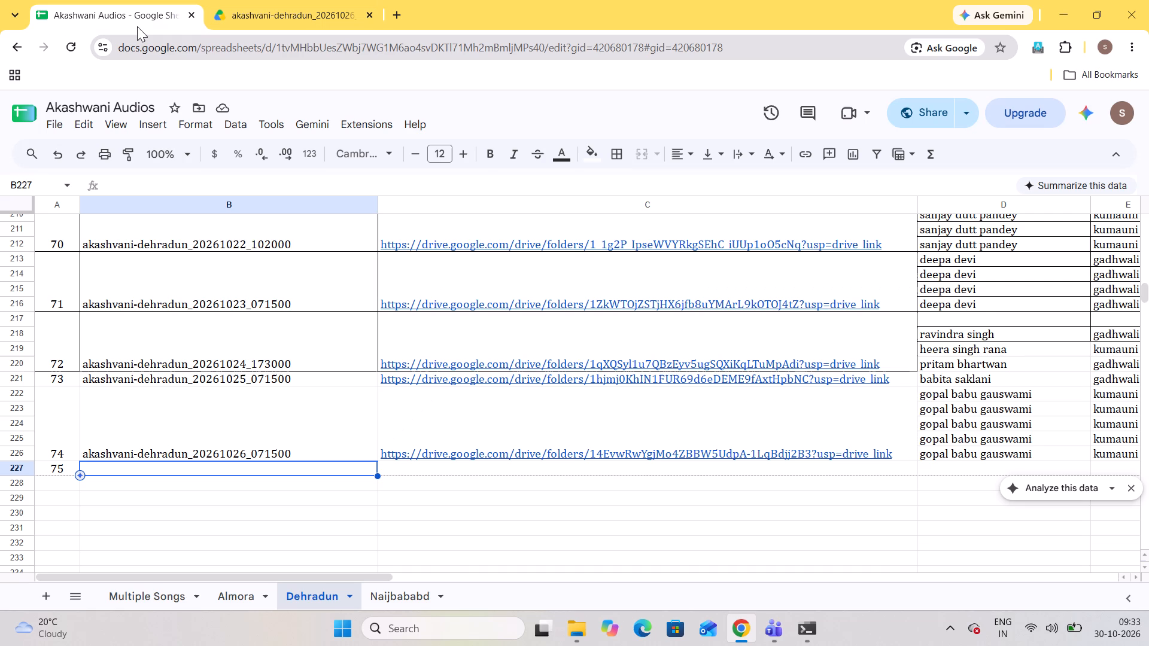
pyautogui.hotkey('ctrl', 'v')
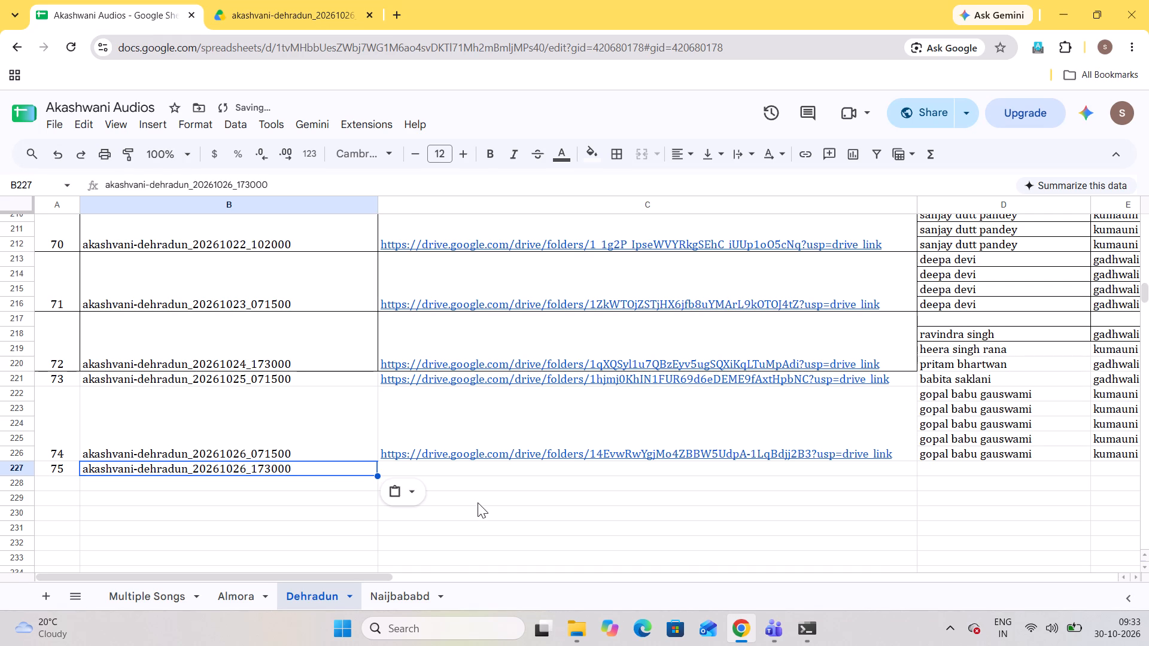
# Copy the share link of the akashvani-dehradun_20261026_173000 folder from Drive into cell C227 of the Dehradun sheet.
pyautogui.hscroll(-1, 478, 473)
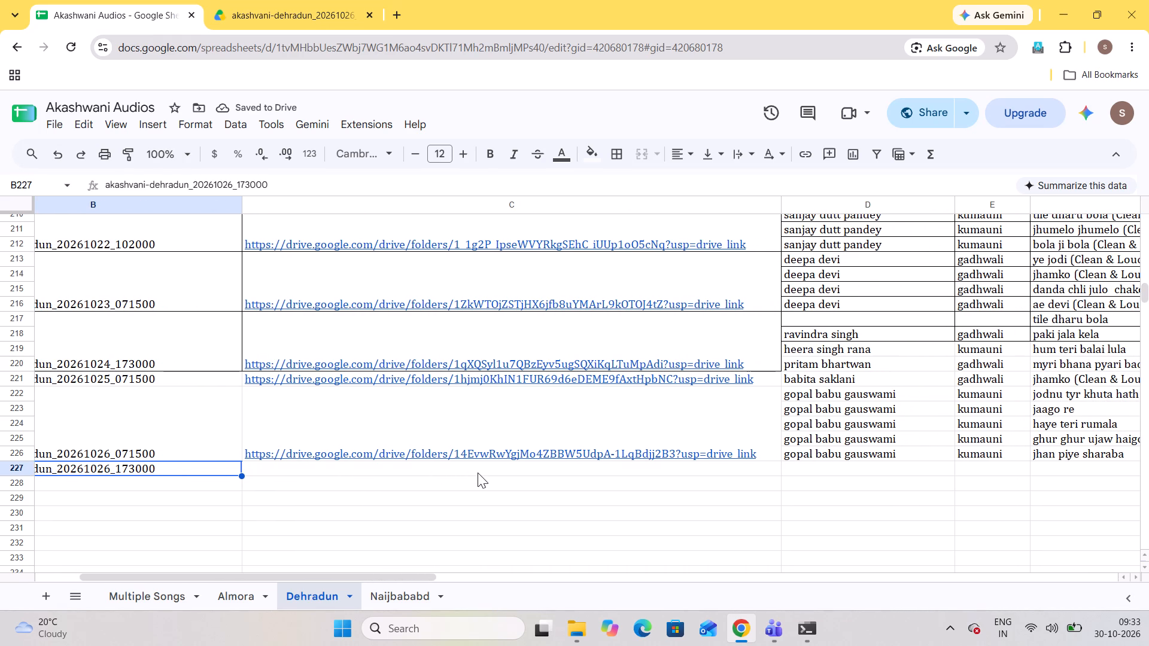
pyautogui.click(259, 3)
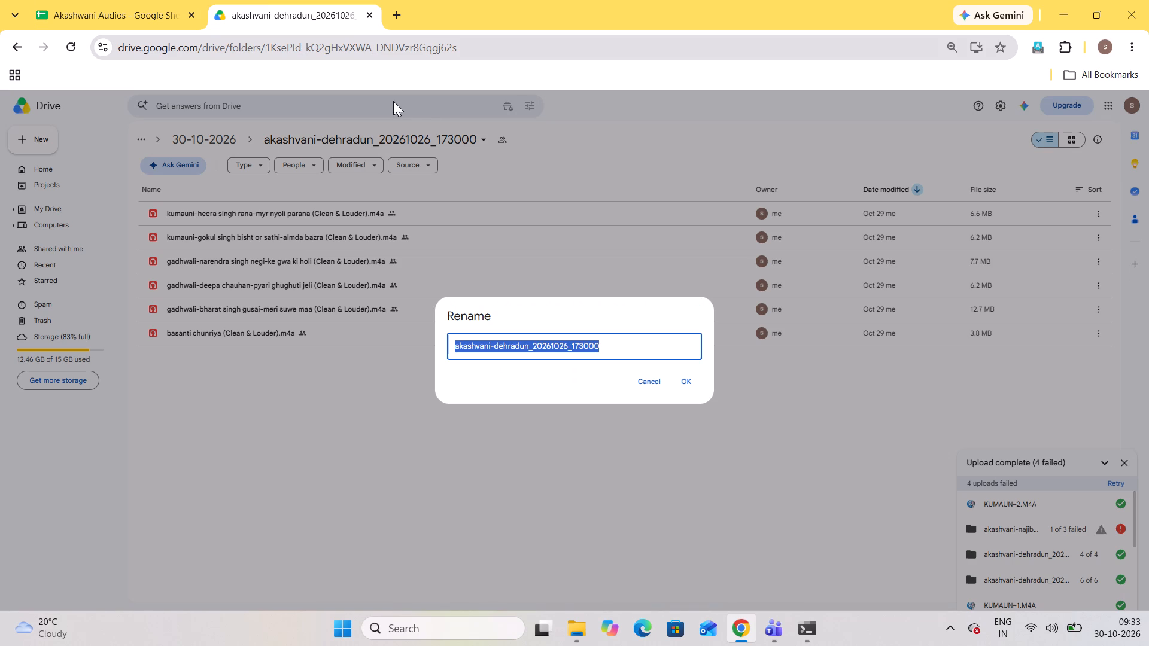
pyautogui.click(530, 182)
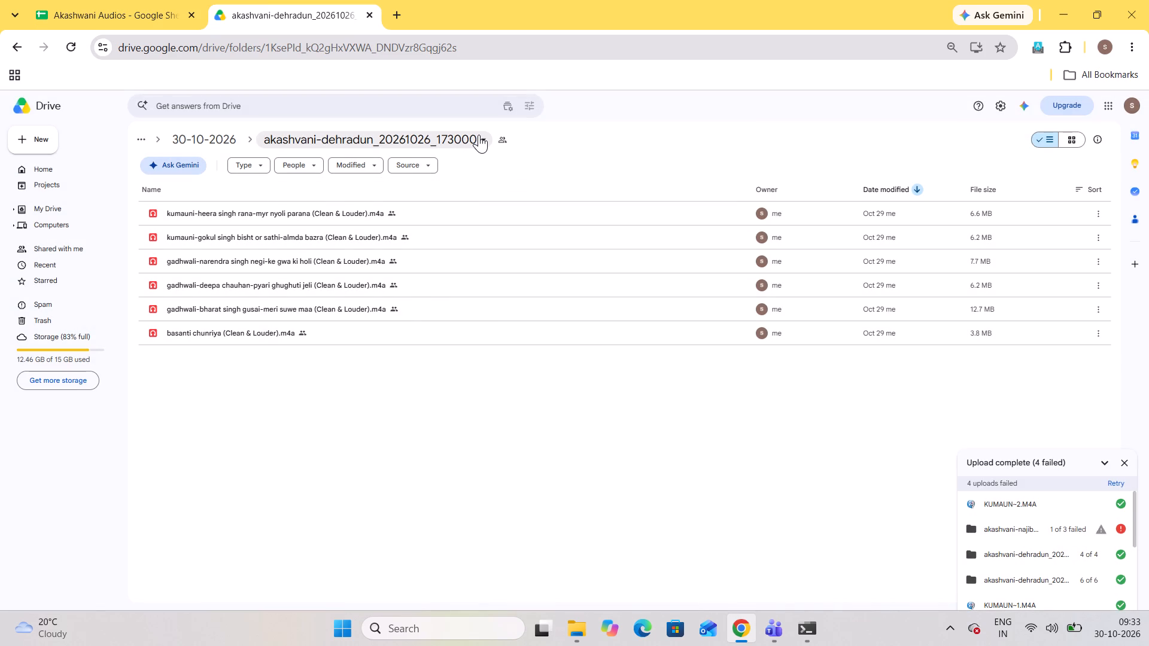
pyautogui.click(479, 135)
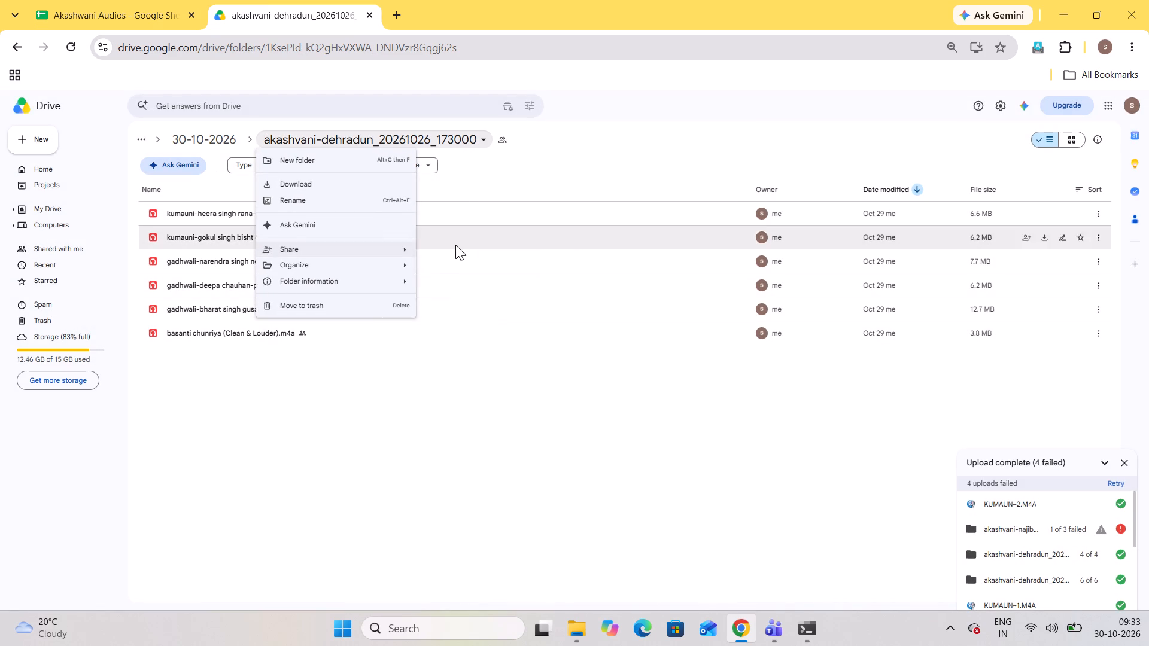
pyautogui.click(427, 267)
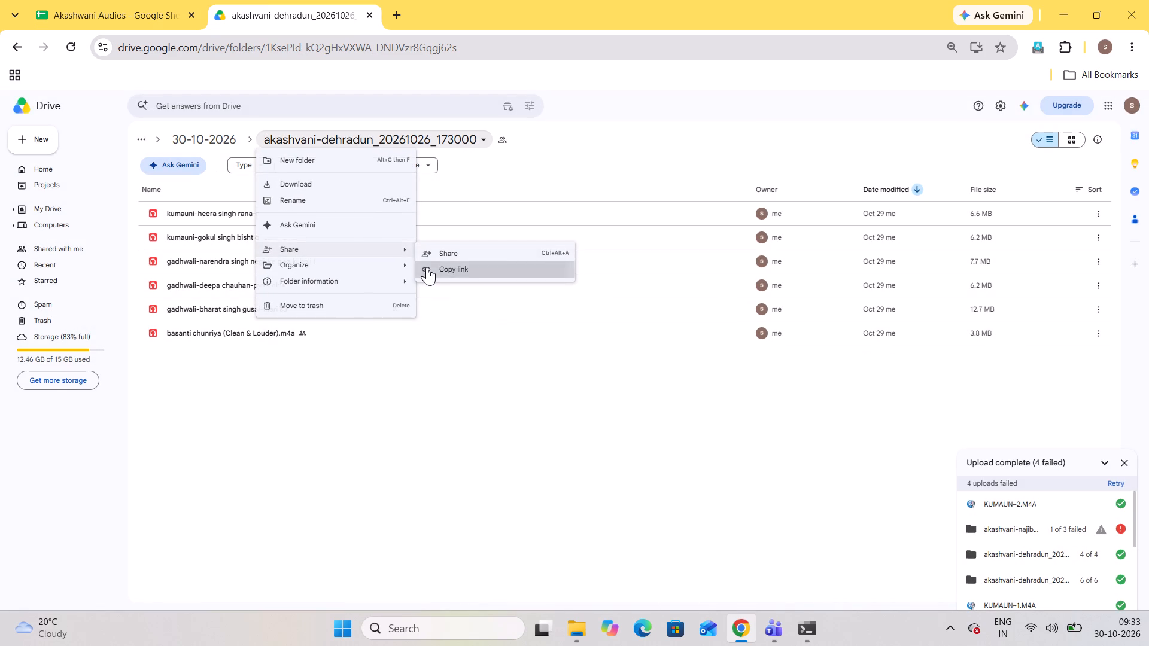
pyautogui.click(162, 17)
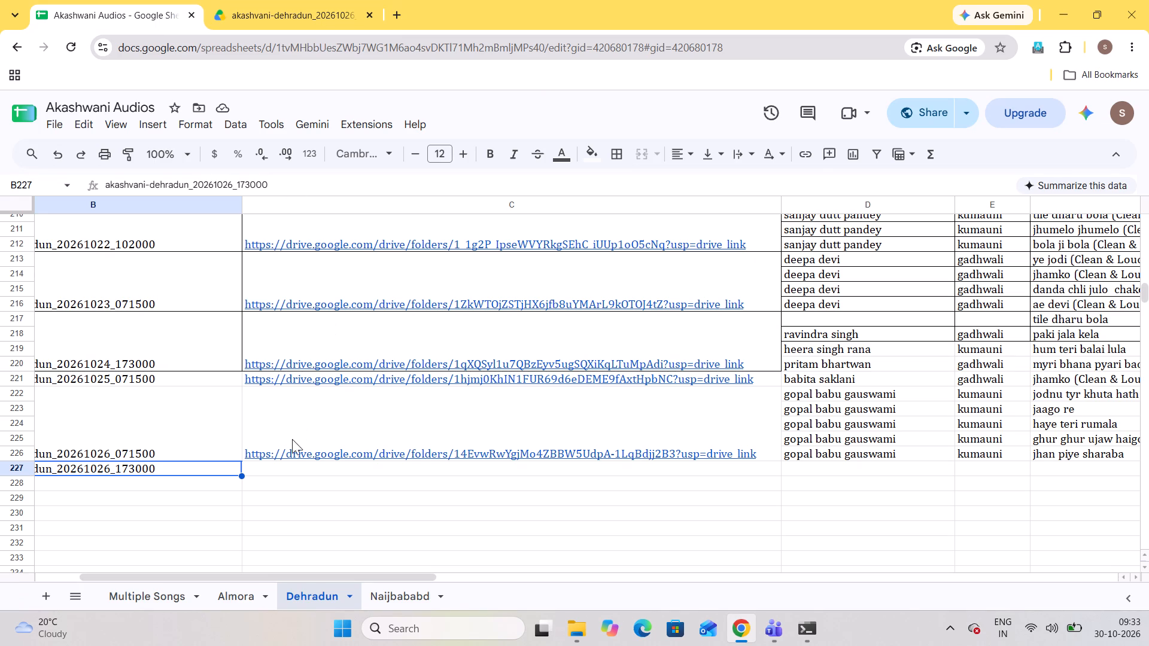
pyautogui.click(265, 472)
pyautogui.hotkey('ctrl', 'v')
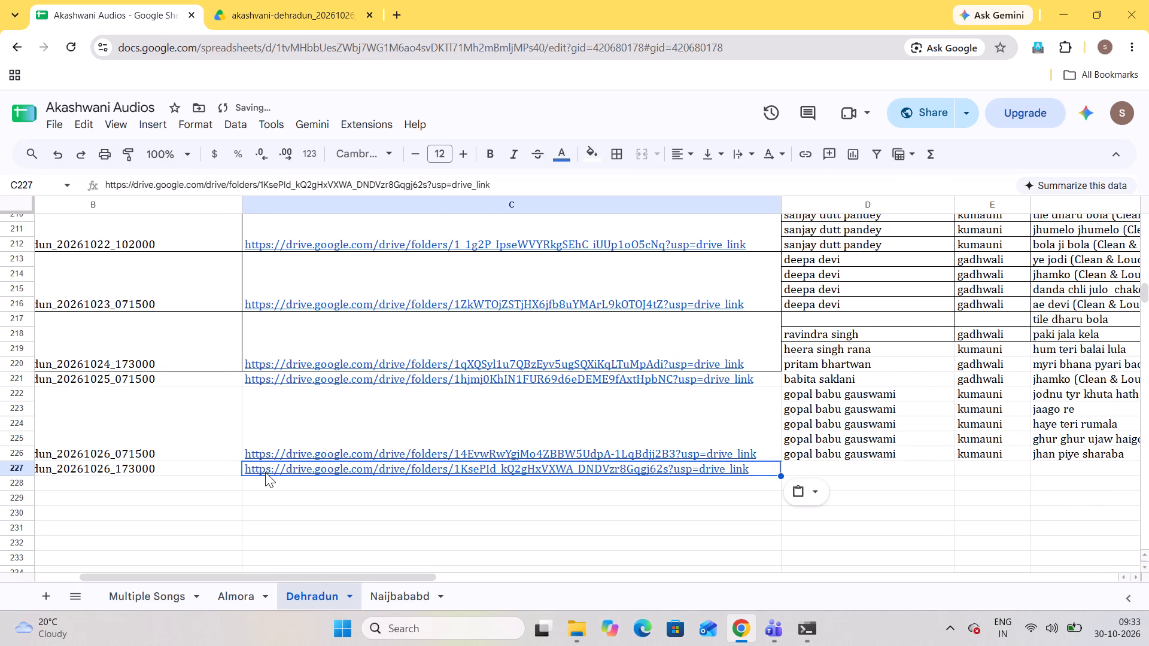
# Copy the full file name of the kumauni song "myr nyoli parana", including .m4a, from Drive into cell F227 of the Dehradun sheet.
pyautogui.hscroll(-2, 265, 472)
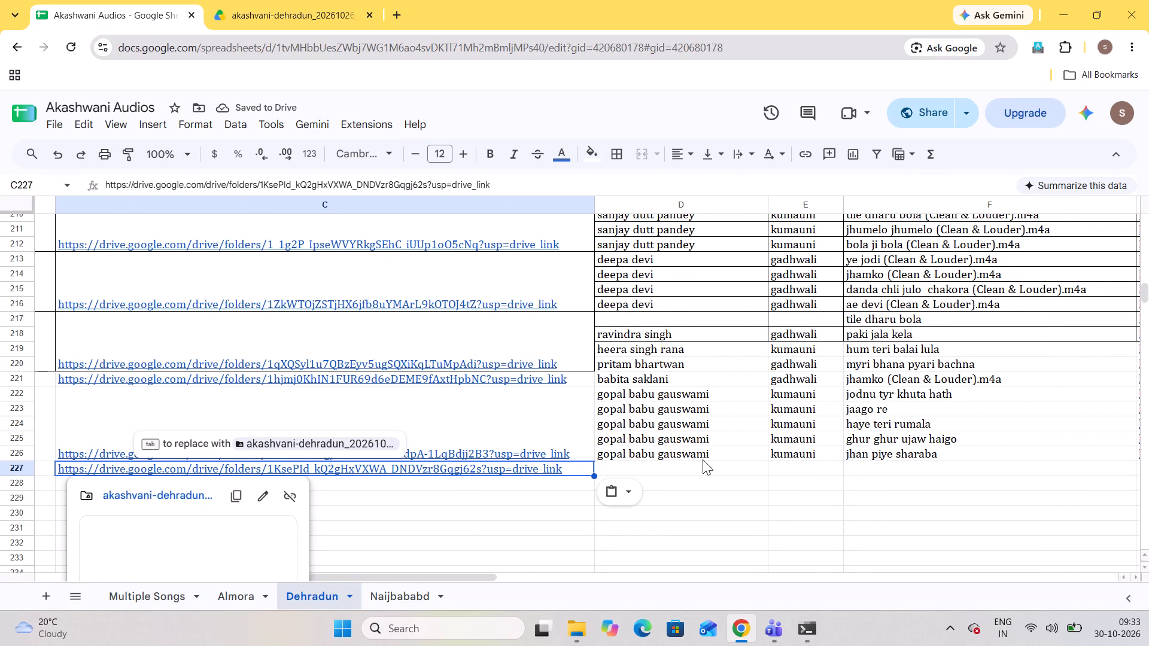
pyautogui.hscroll(-1, 703, 459)
pyautogui.click(753, 470)
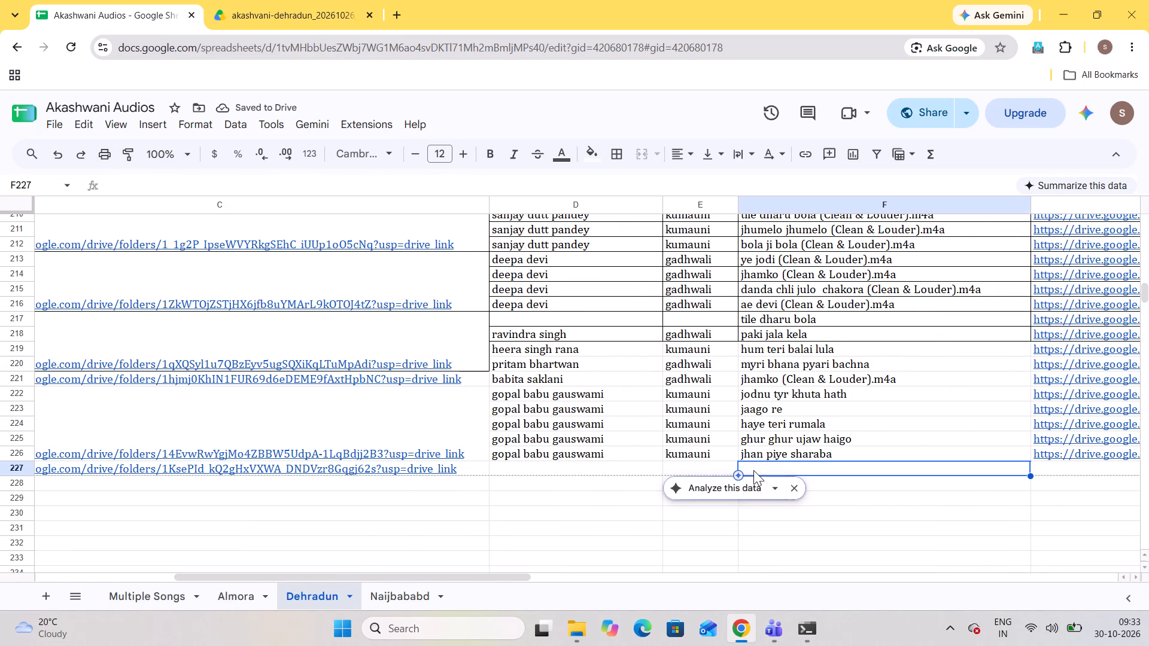
pyautogui.click(291, 7)
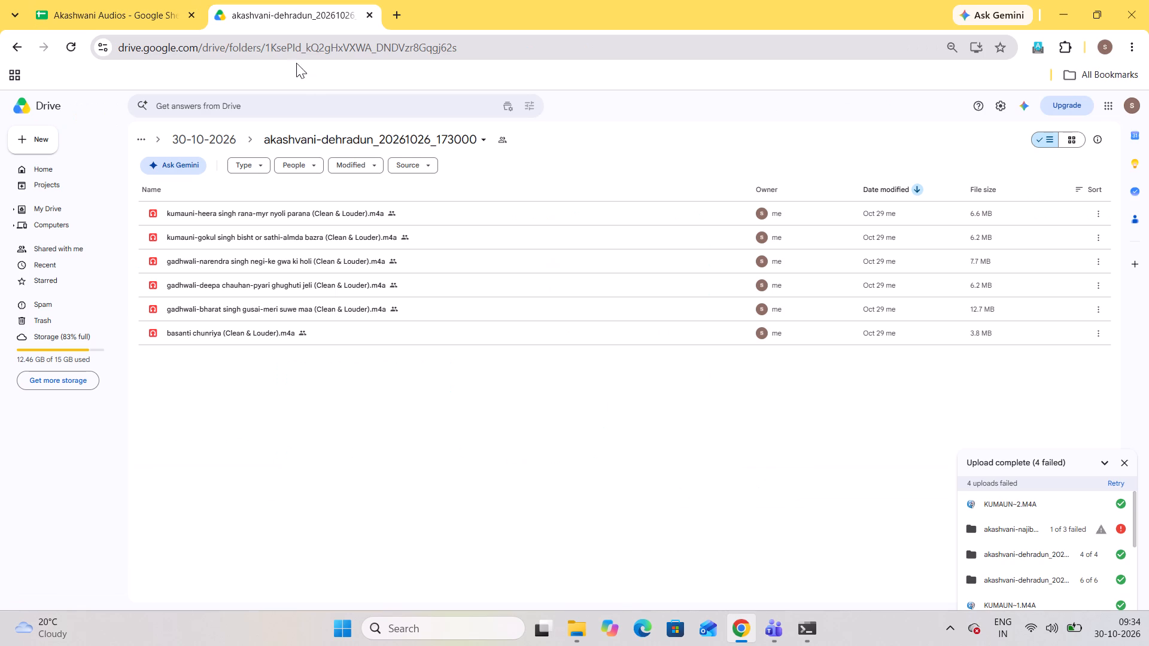
pyautogui.click(323, 214)
pyautogui.rightClick(323, 214)
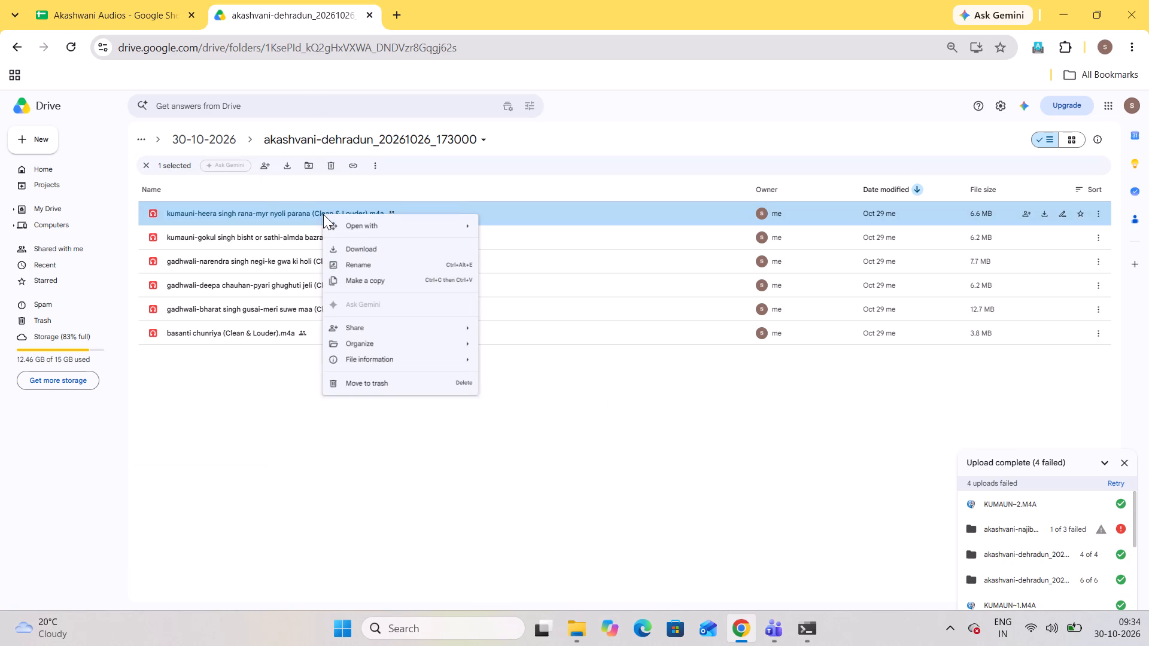
pyautogui.click(345, 270)
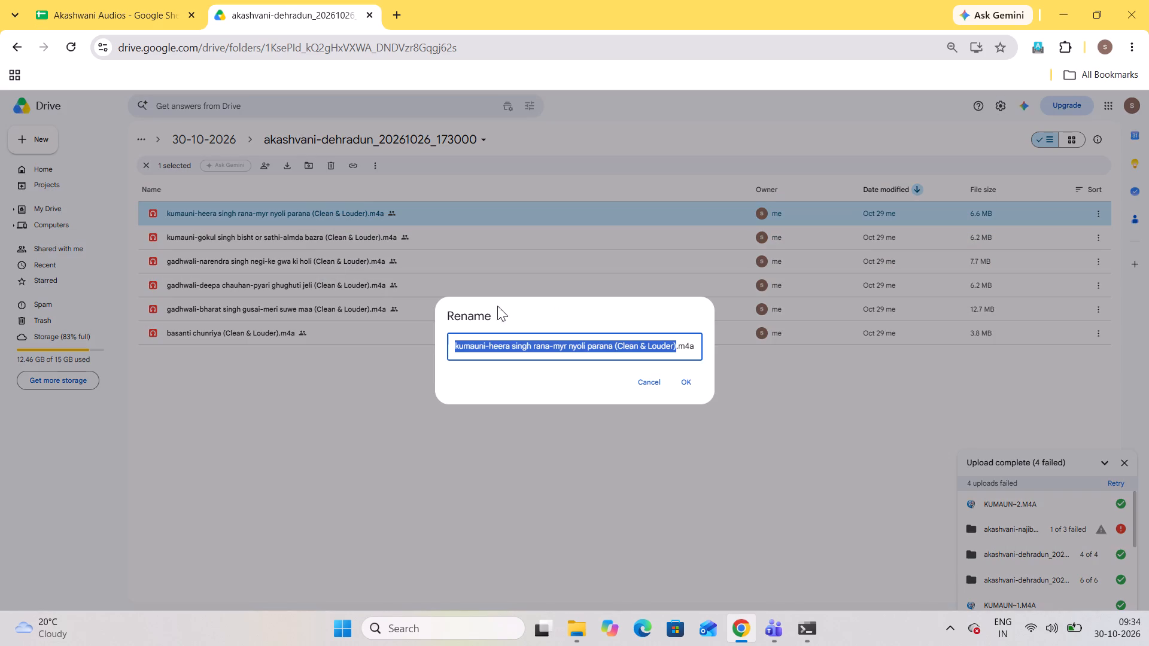
pyautogui.tripleClick(481, 346)
pyautogui.click(481, 346)
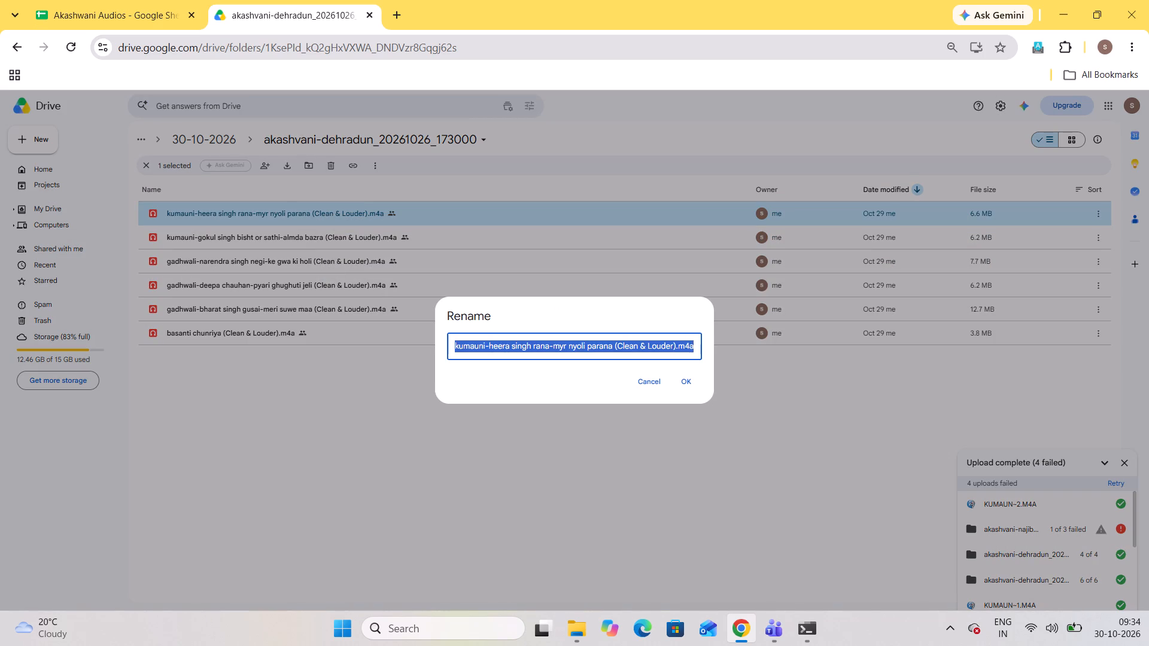
pyautogui.hotkey('ctrl', 'c')
pyautogui.click(153, 12)
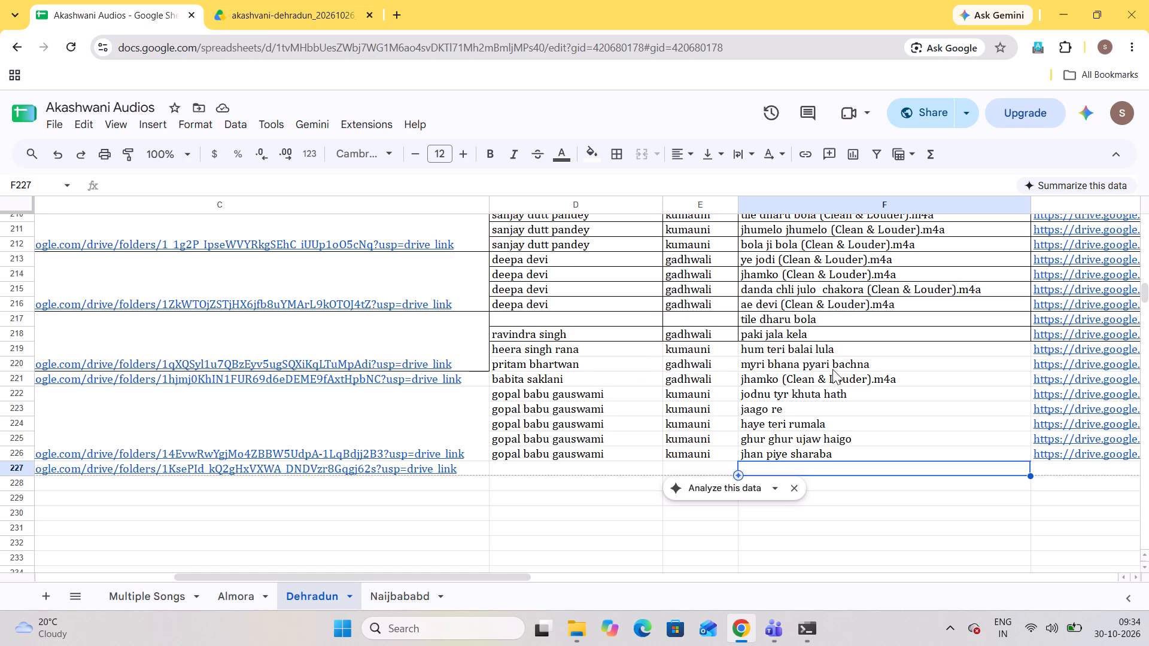
pyautogui.hotkey('ctrl', 'v')
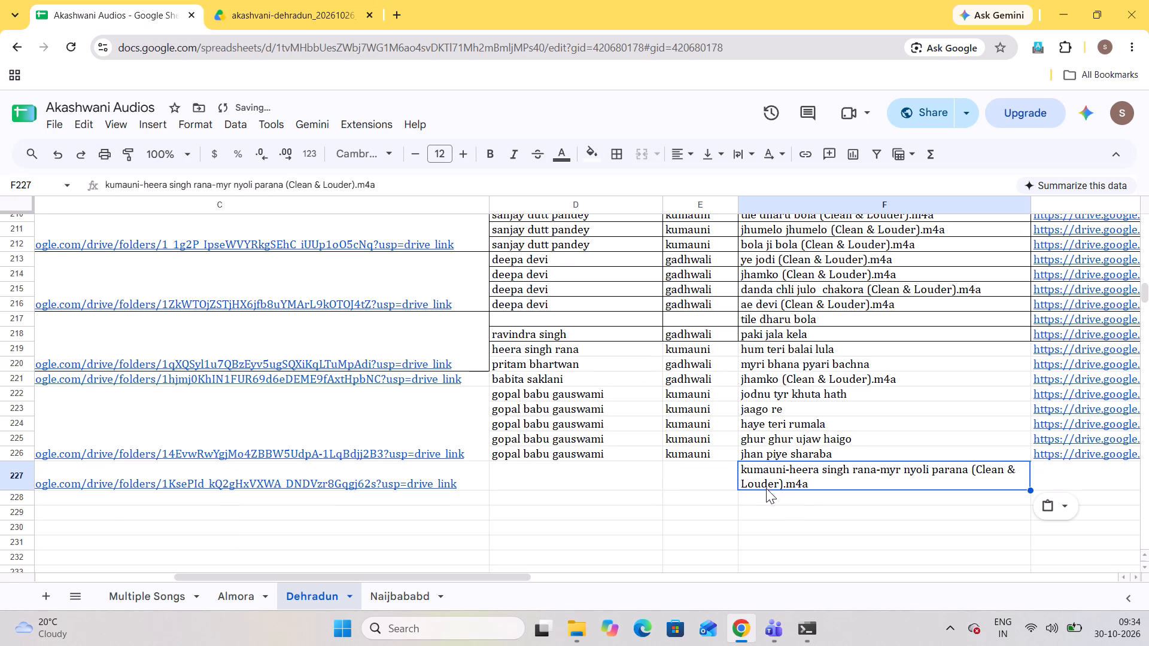
# Copy the full file name of the kumauni song "almda bazra", including .m4a, from Drive into cell F228 of the Dehradun sheet.
pyautogui.click(762, 496)
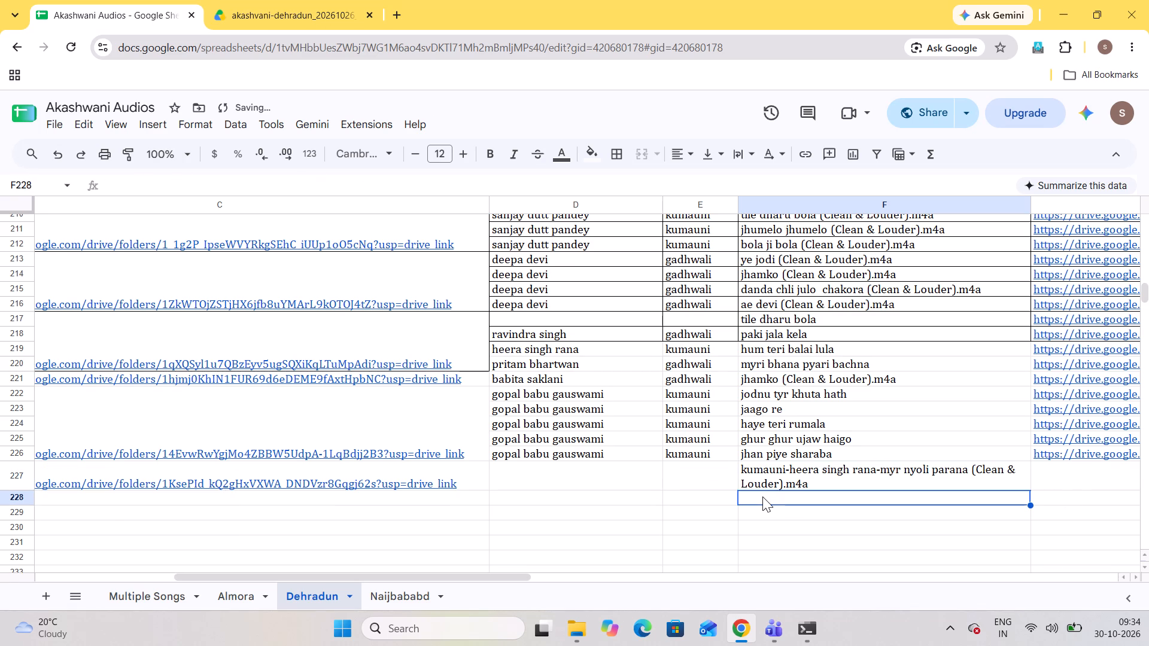
pyautogui.click(344, 19)
pyautogui.click(370, 223)
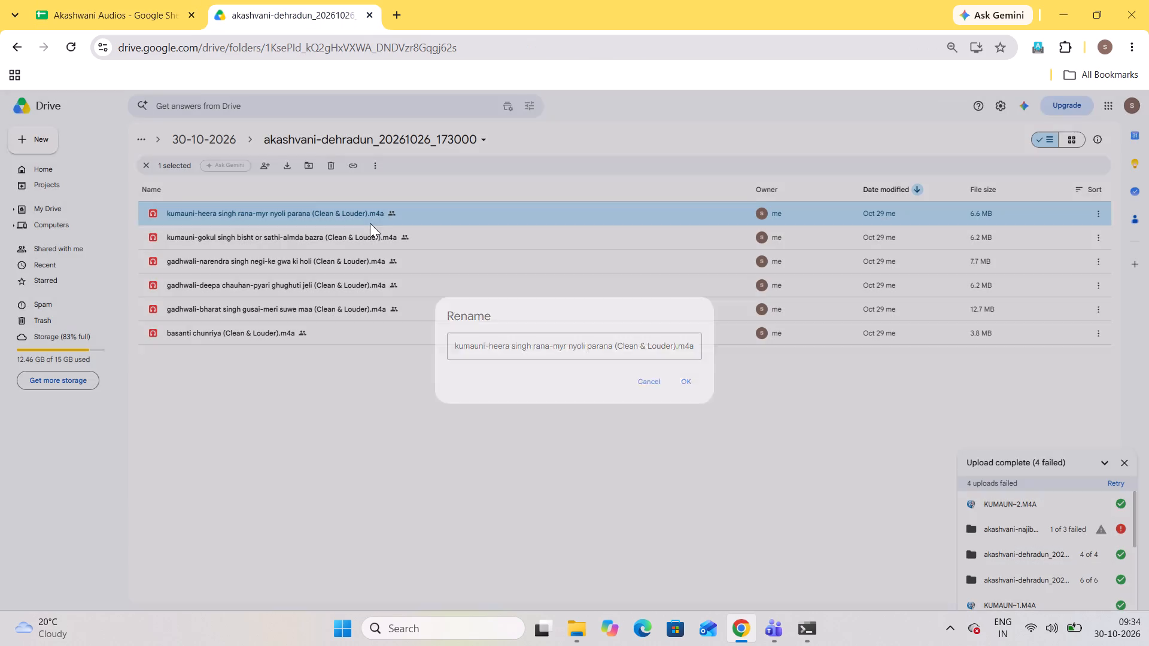
pyautogui.click(351, 242)
pyautogui.rightClick(351, 242)
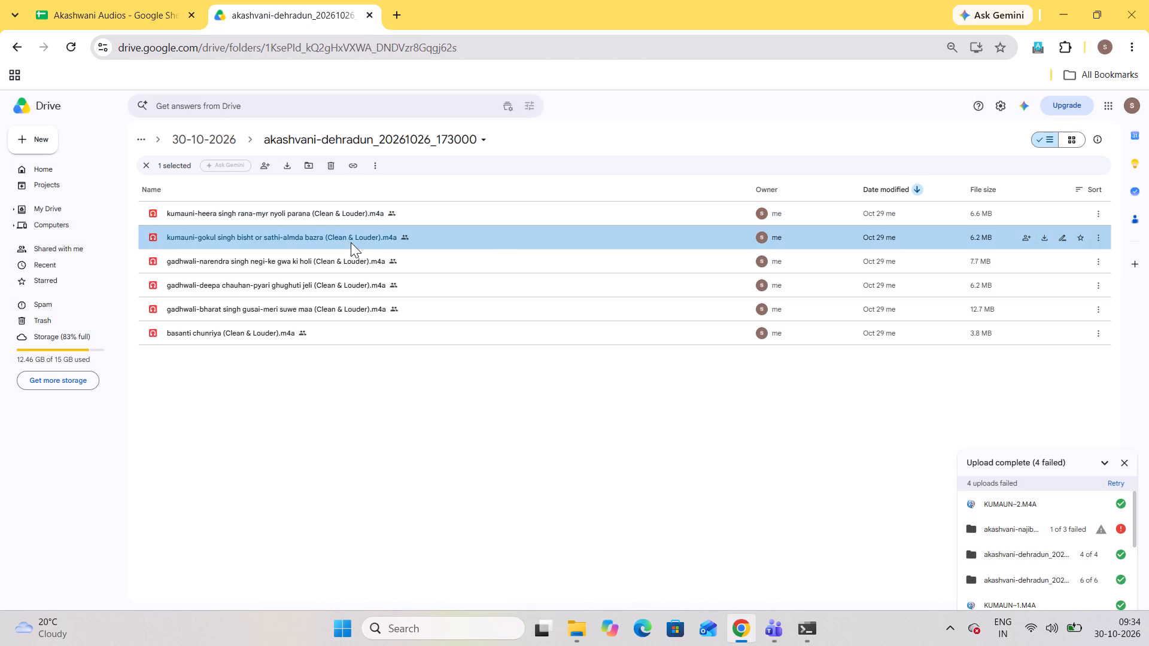
pyautogui.click(364, 297)
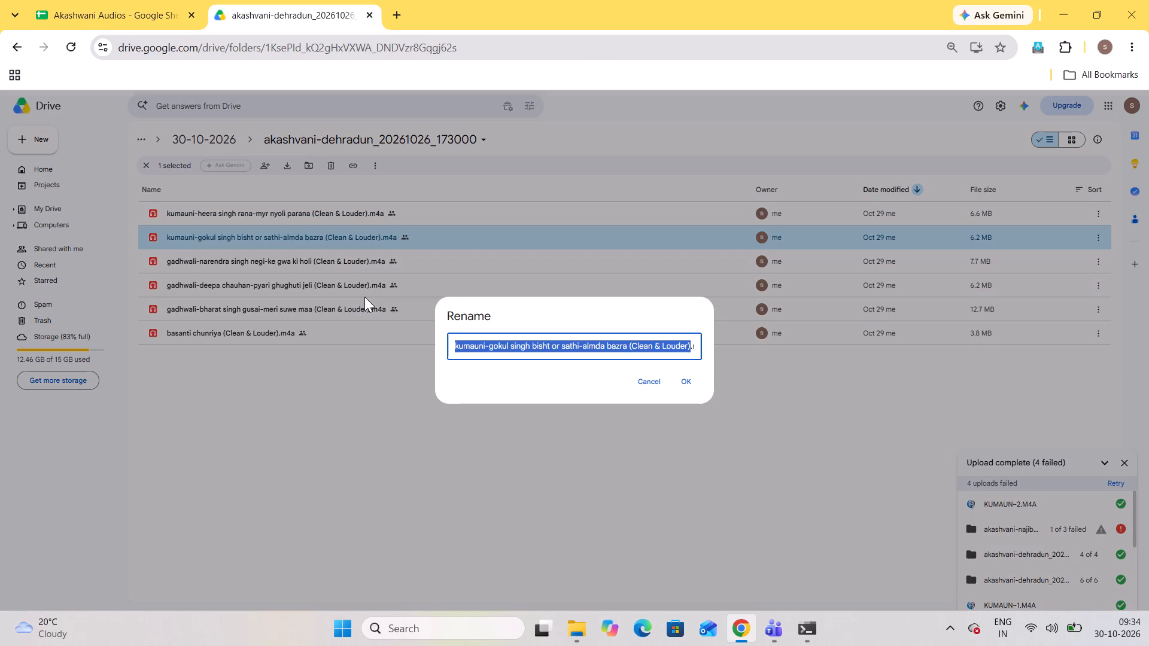
pyautogui.hotkey('ctrl', 'c')
pyautogui.tripleClick(474, 340)
pyautogui.click(474, 340)
pyautogui.hotkey('ctrl', 'c')
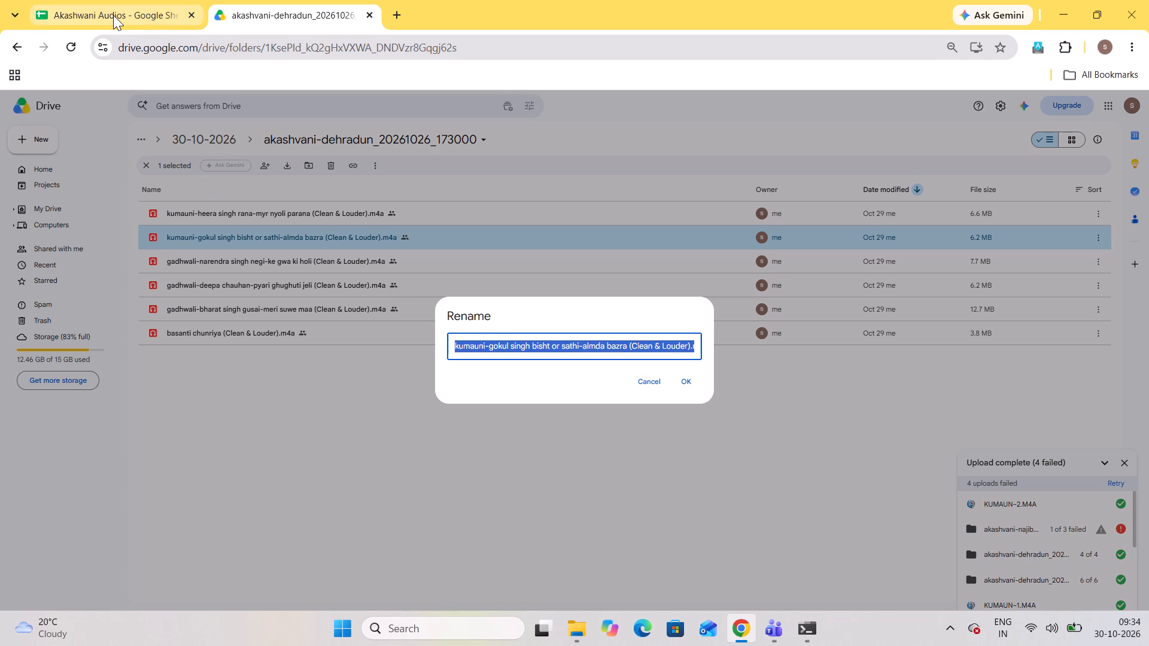
pyautogui.click(113, 15)
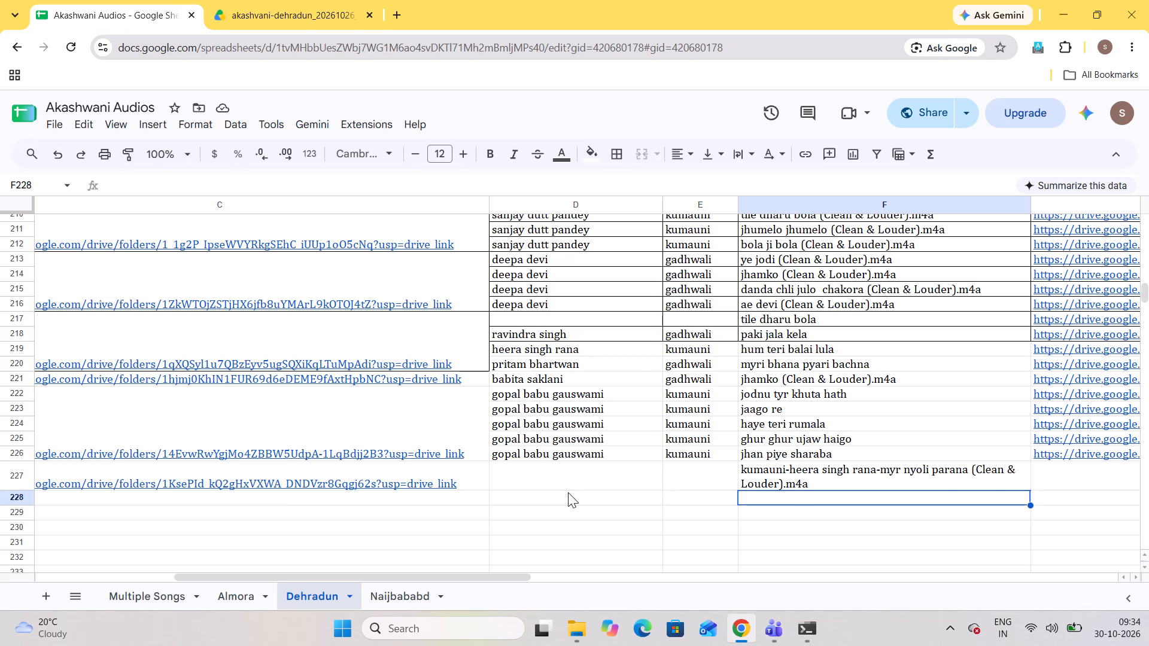
pyautogui.hotkey('ctrl', 'v')
# Copy the full file name of the gadhwali song "ke gwa ki holi", including .m4a, from Drive into cell F229 of the Dehradun sheet.
pyautogui.click(788, 529)
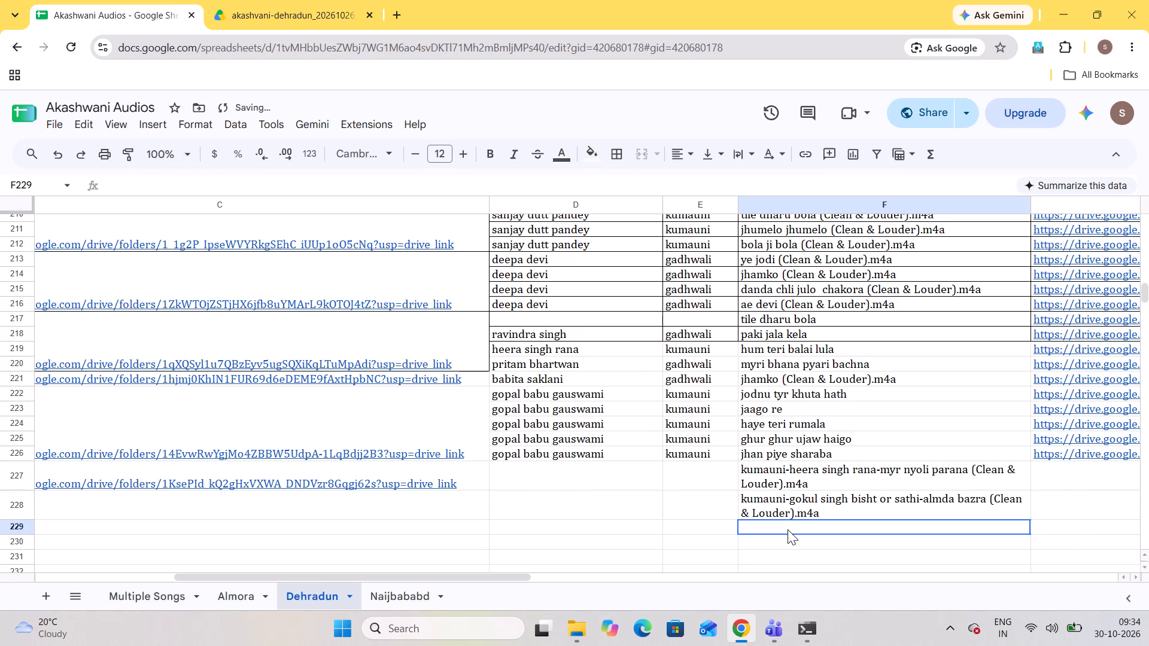
pyautogui.click(288, 24)
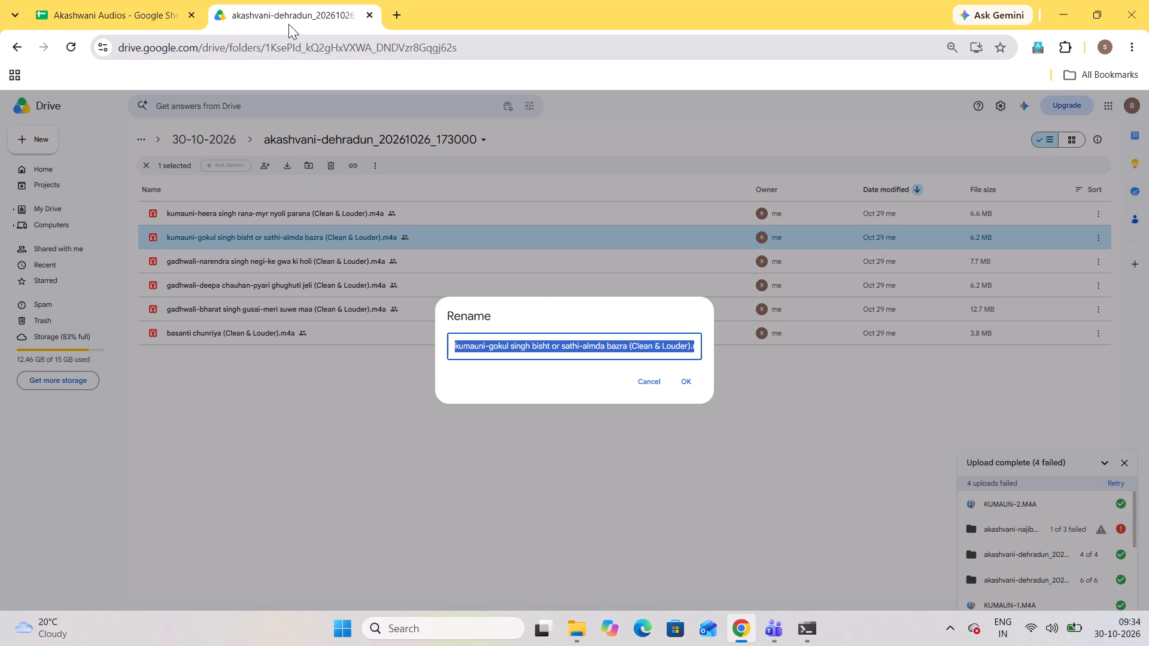
pyautogui.click(280, 255)
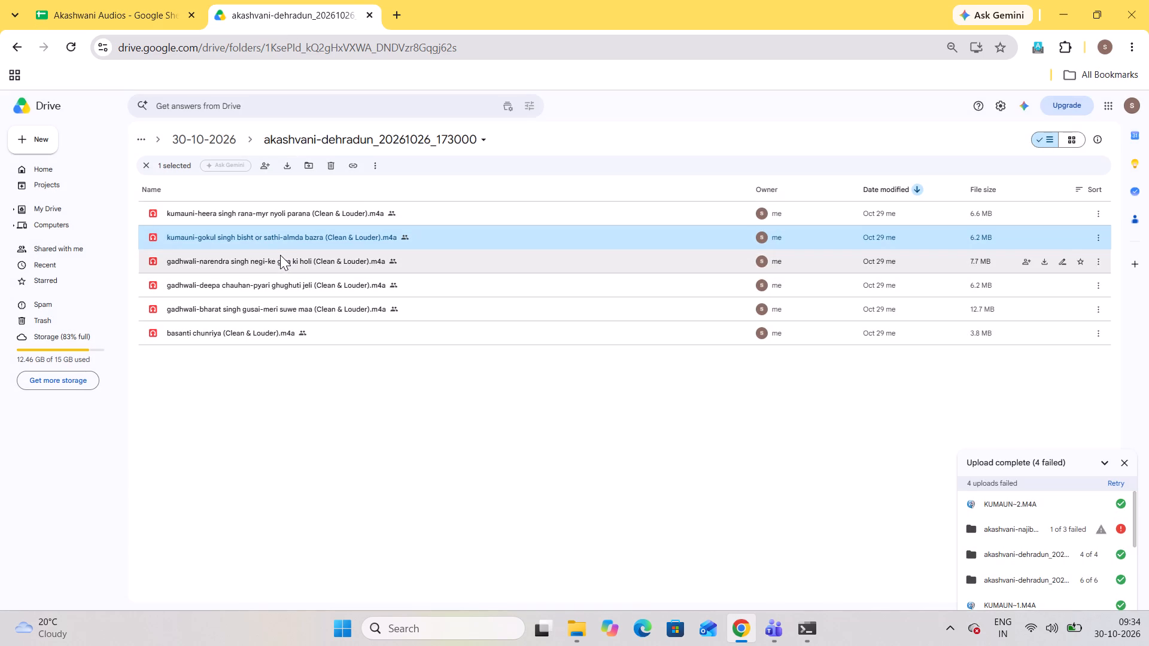
pyautogui.click(280, 255)
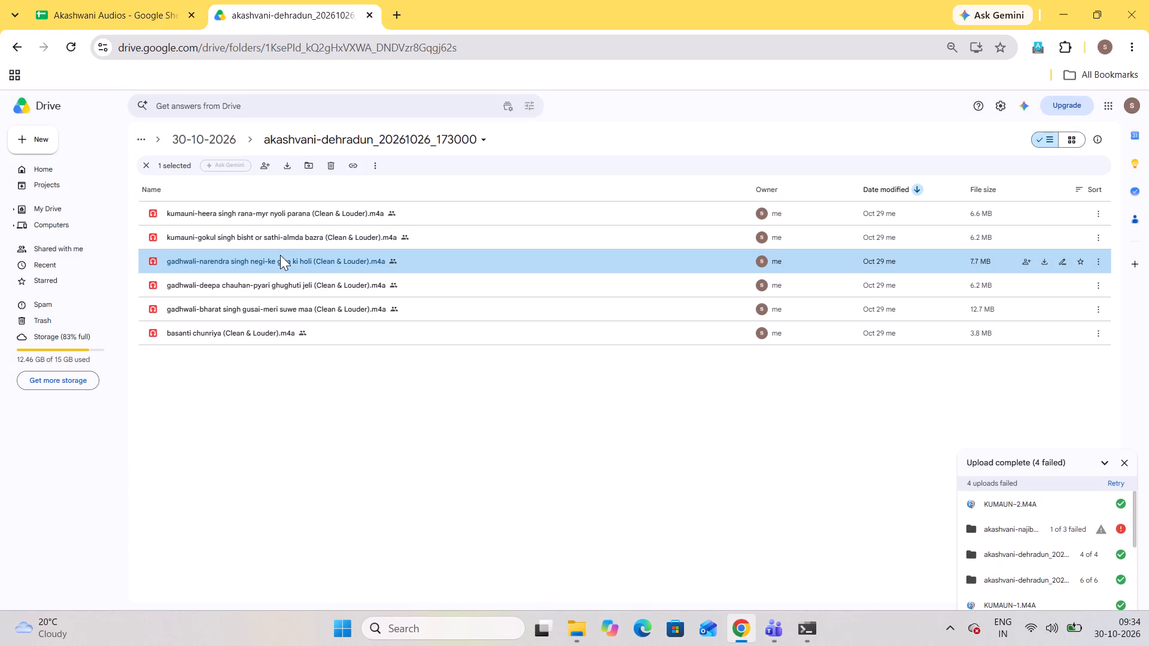
pyautogui.rightClick(280, 255)
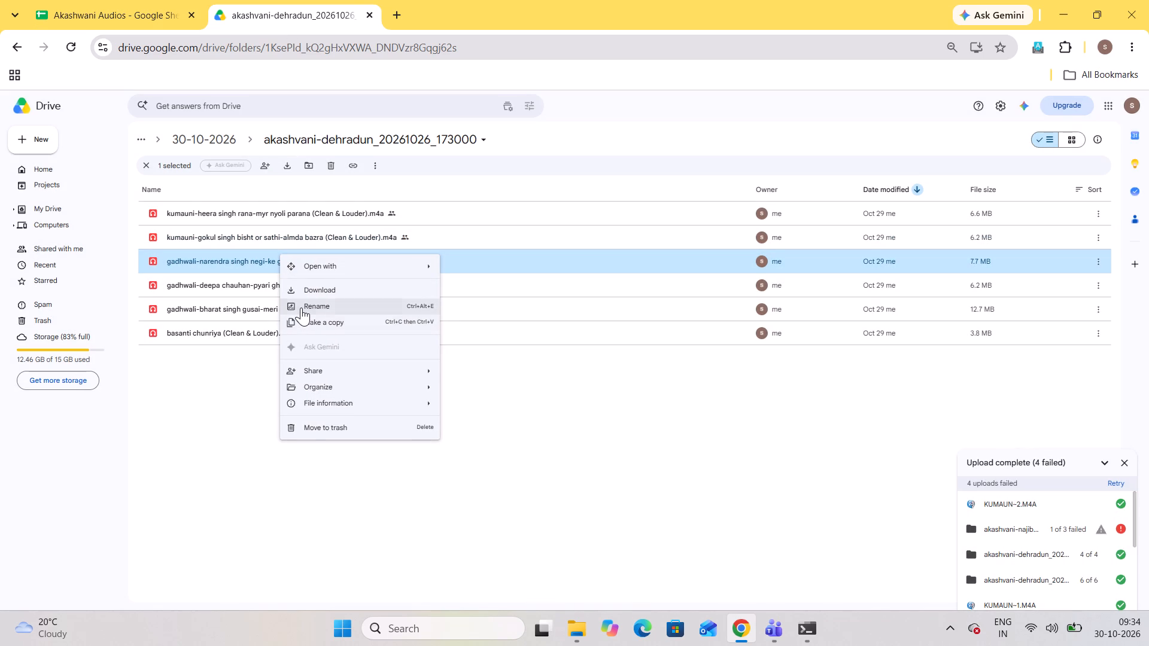
pyautogui.click(301, 307)
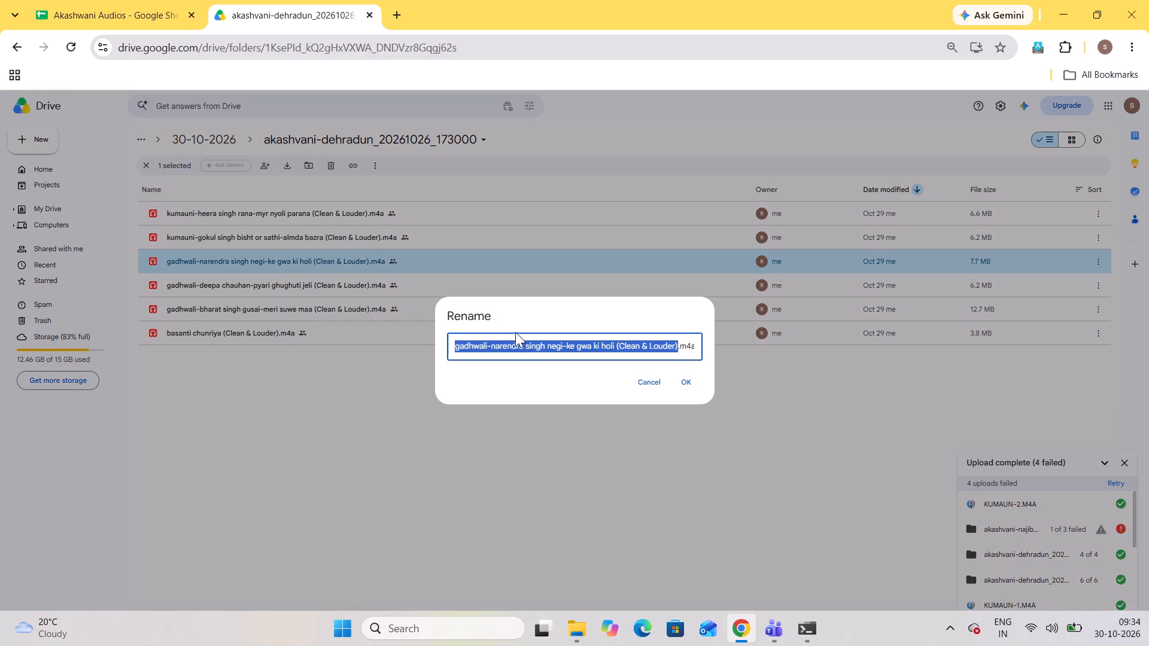
pyautogui.tripleClick(510, 345)
pyautogui.click(510, 345)
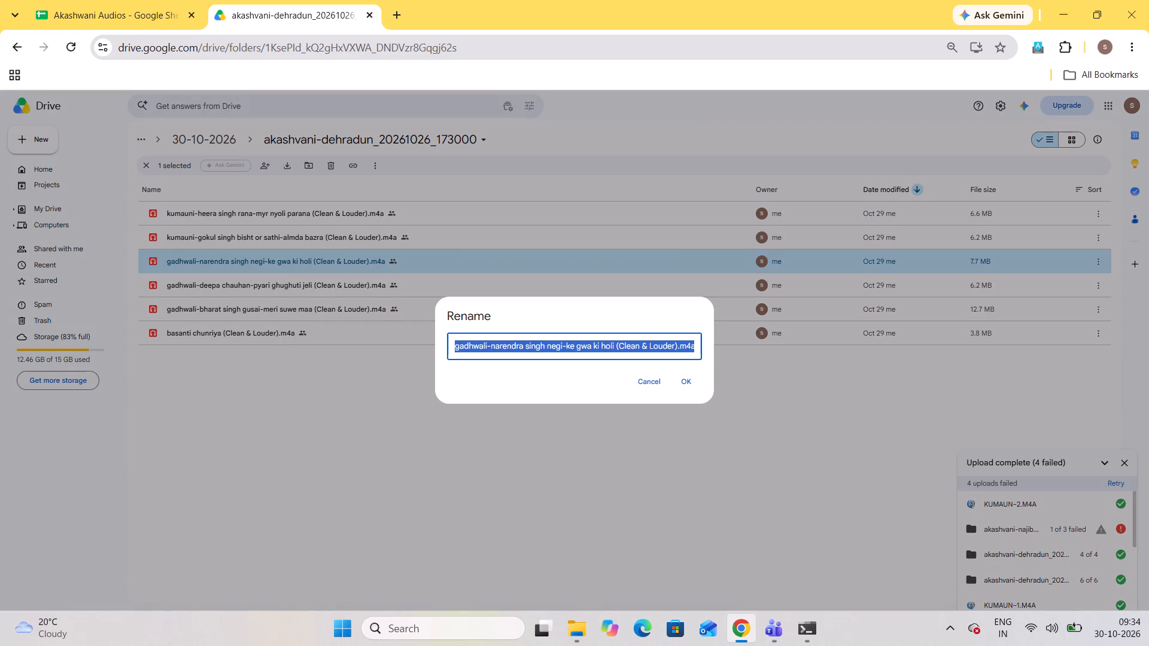
pyautogui.keyDown('ctrl'); pyautogui.click(510, 345); pyautogui.keyUp('ctrl')
pyautogui.hotkey('ctrl', 'c')
pyautogui.tripleClick(507, 346)
pyautogui.hotkey('ctrl', 'a')
pyautogui.hotkey('ctrl', 'c')
pyautogui.click(158, 24)
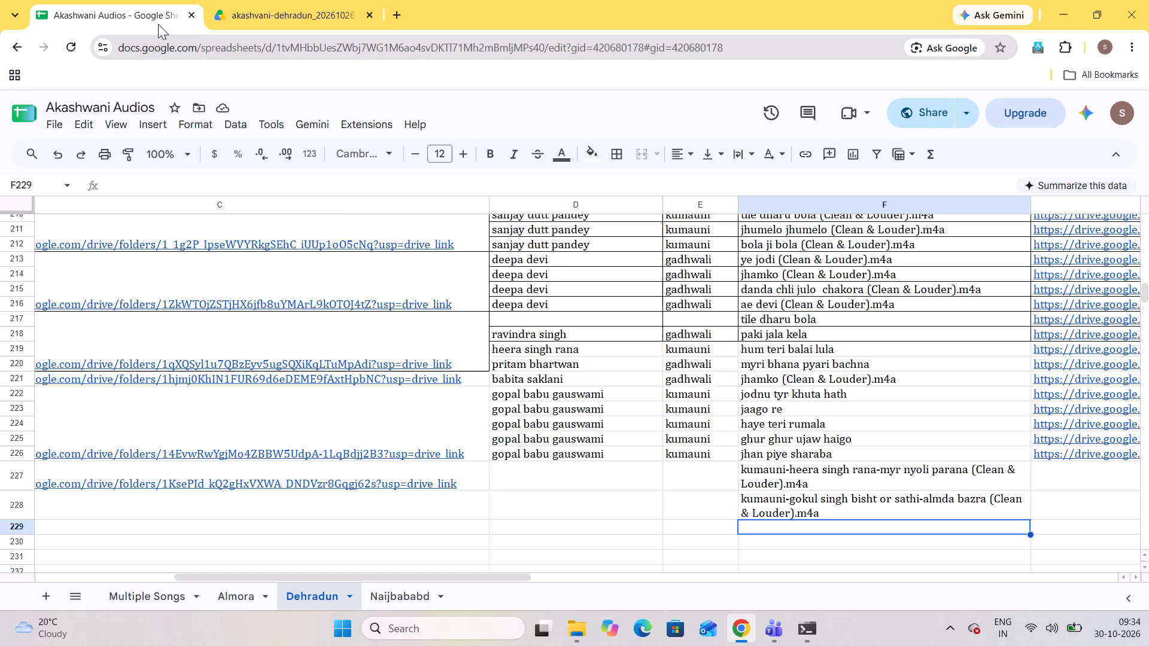
pyautogui.hotkey('ctrl', 'v')
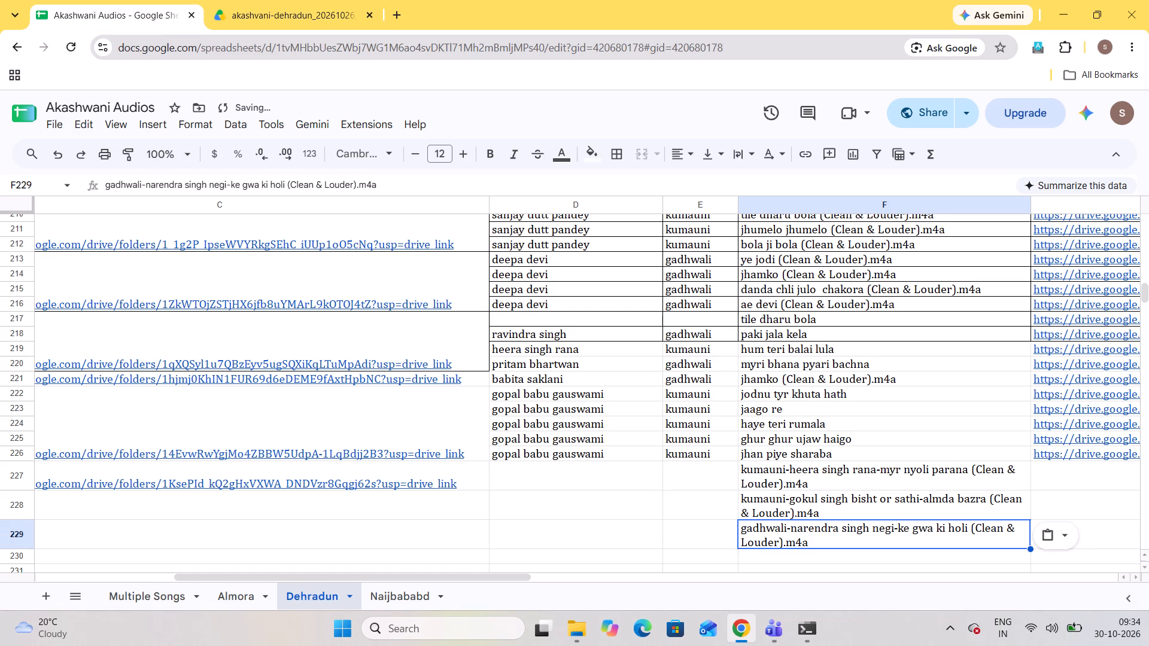
# Copy the full file name of the gadhwali song "pyari ghughuti jeli", including .m4a, from Drive into cell F230 of the Dehradun sheet.
pyautogui.click(270, 16)
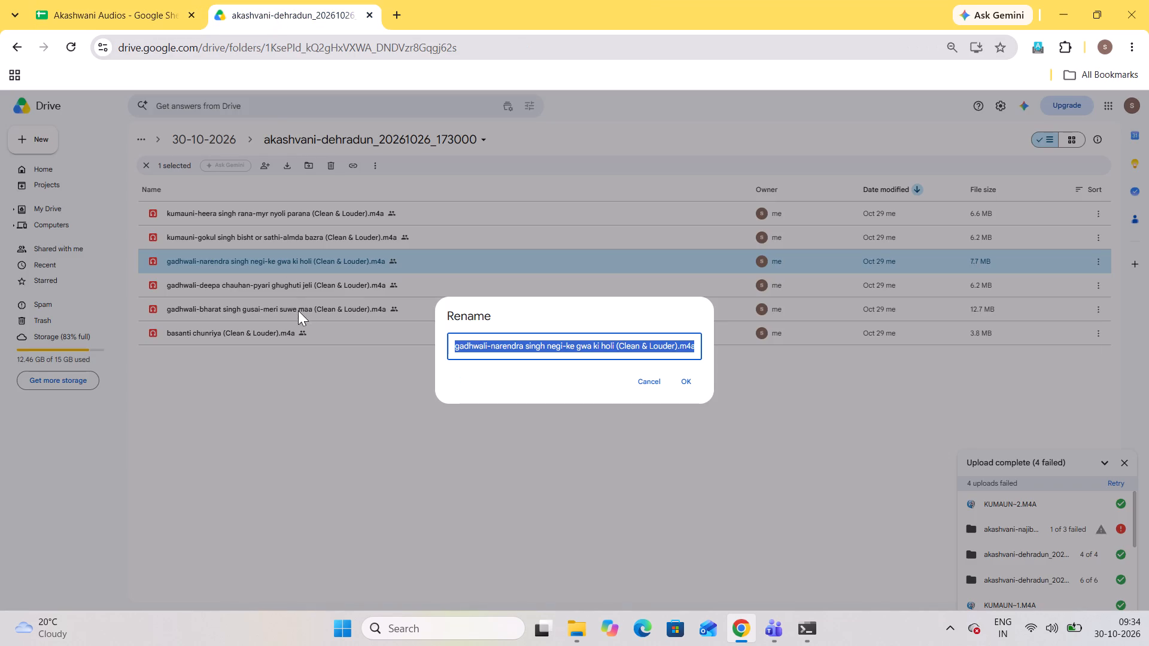
pyautogui.click(299, 284)
pyautogui.click(299, 284)
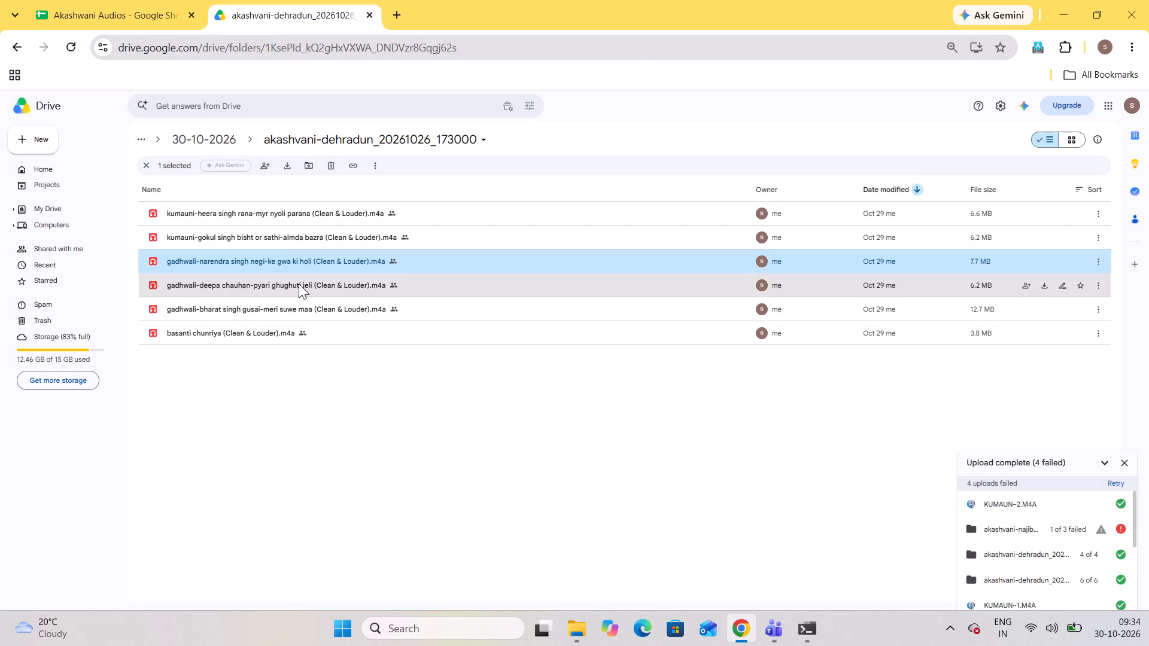
pyautogui.rightClick(299, 284)
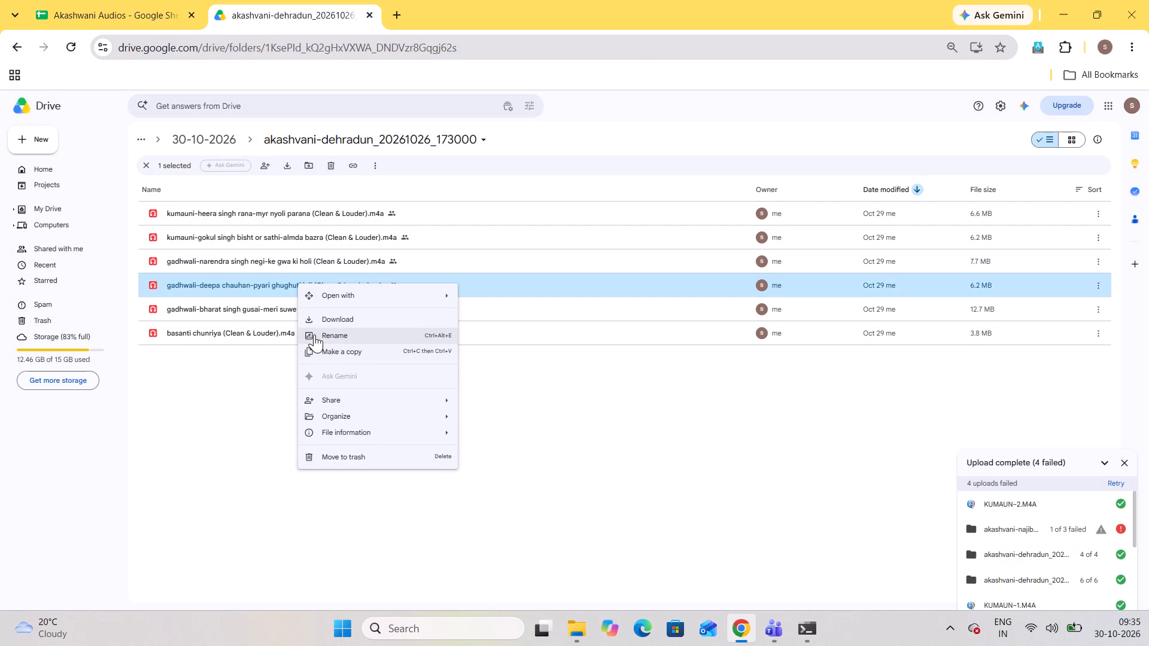
pyautogui.click(314, 334)
pyautogui.tripleClick(465, 343)
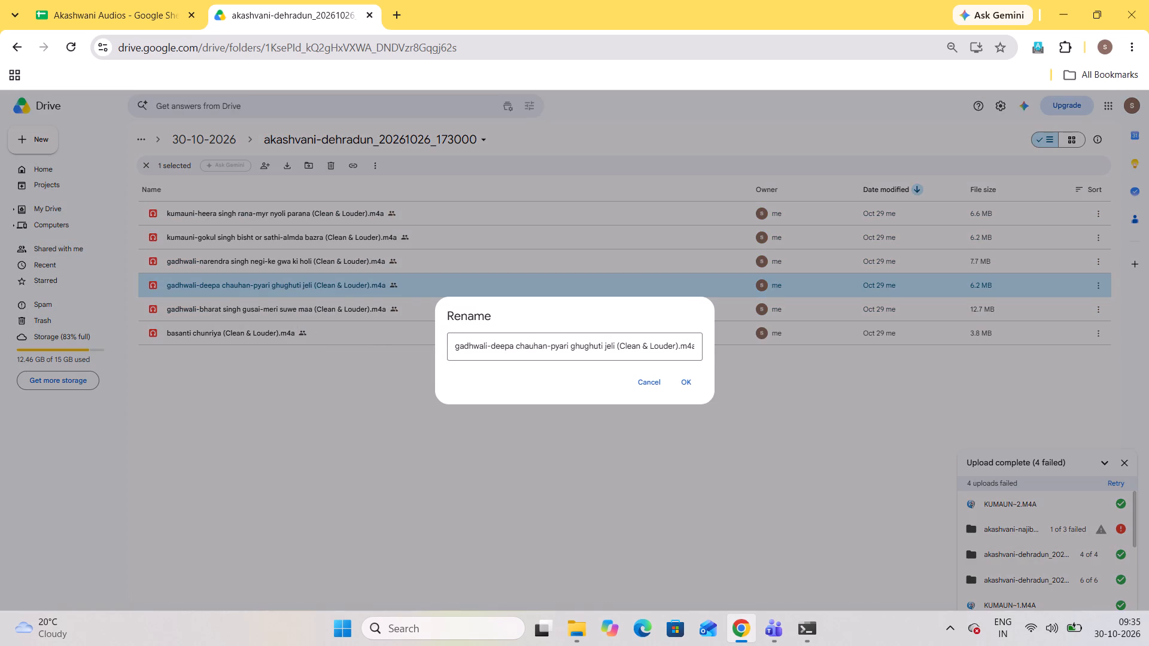
pyautogui.hotkey('ctrl', 'c')
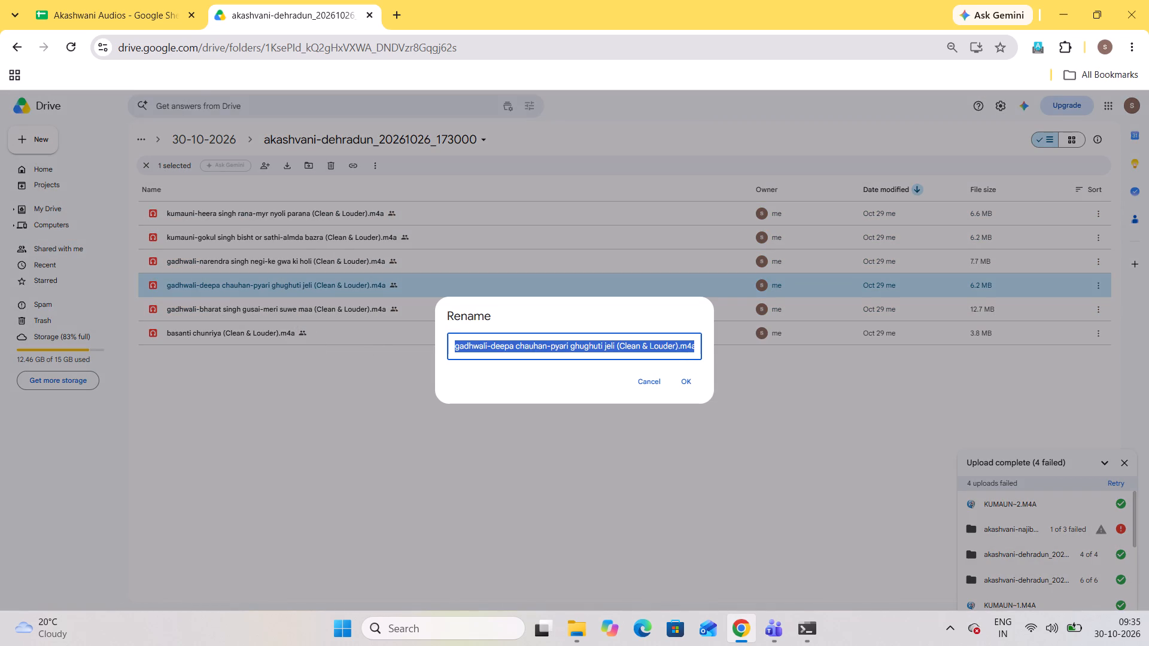
pyautogui.click(163, 8)
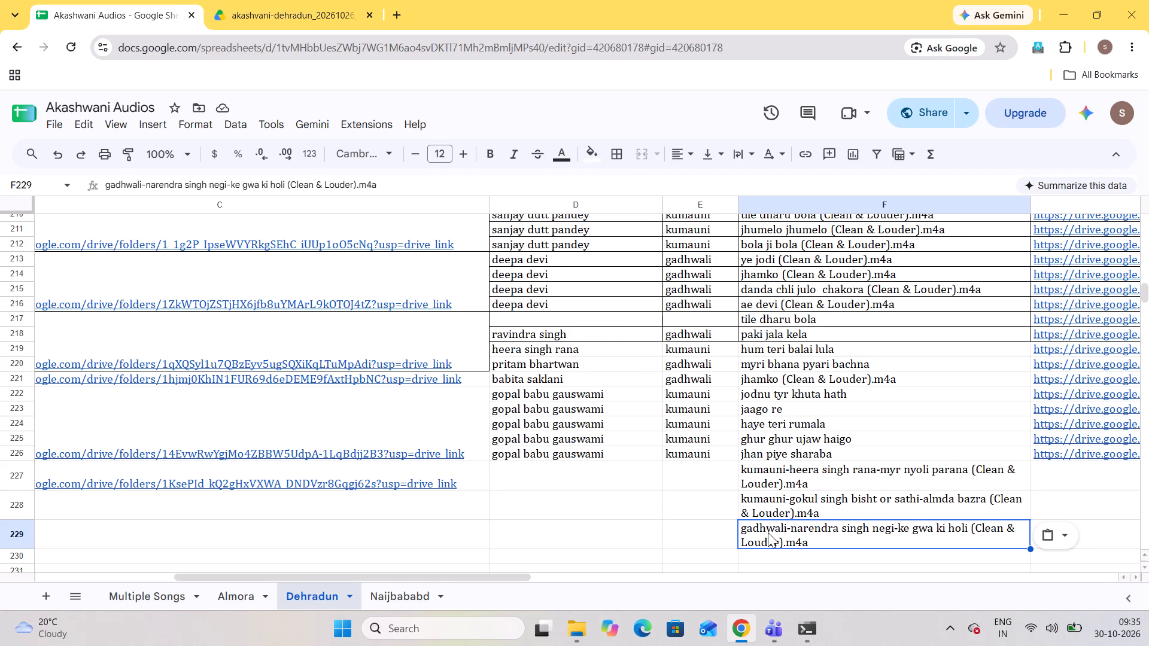
pyautogui.scroll(-1, 768, 532)
pyautogui.click(773, 519)
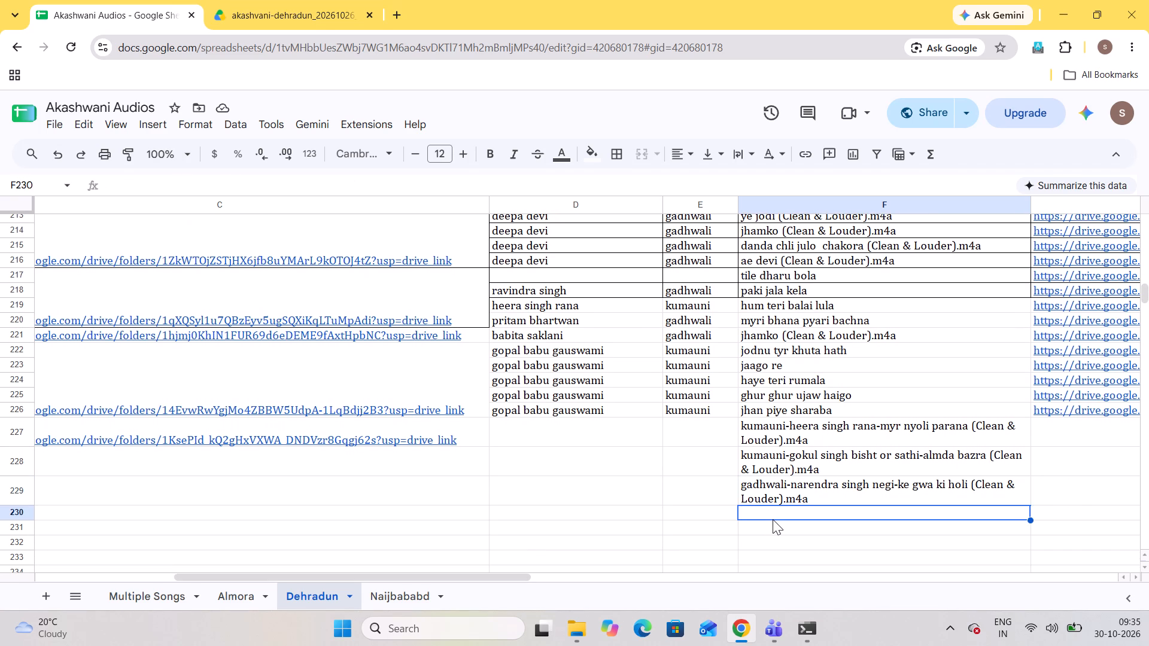
pyautogui.hotkey('ctrl', 'v')
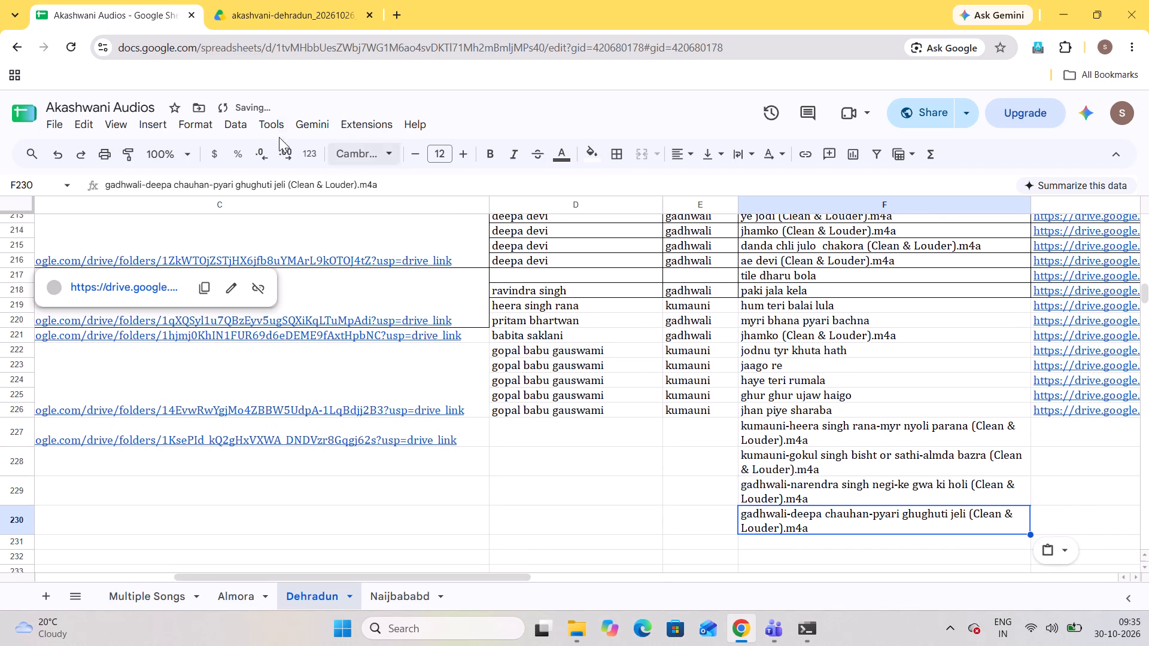
# Copy the full file name of the gadhwali song "meri suwe maa", including .m4a, from Drive into cell F231 of the Dehradun sheet.
pyautogui.click(245, 13)
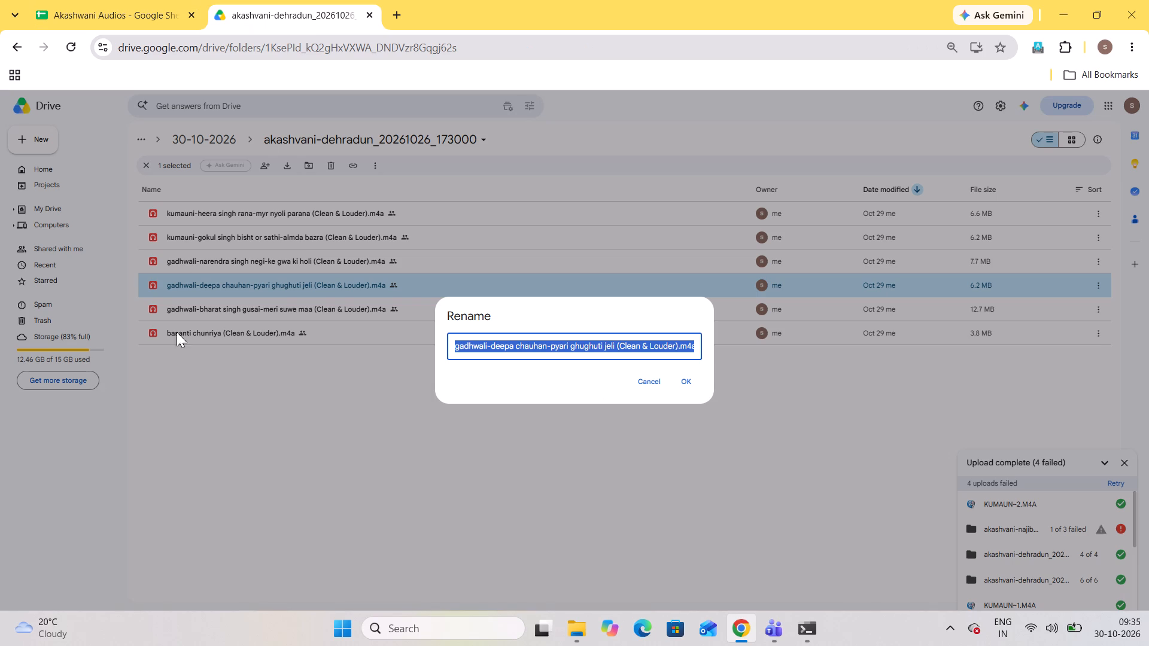
pyautogui.click(220, 302)
pyautogui.click(218, 310)
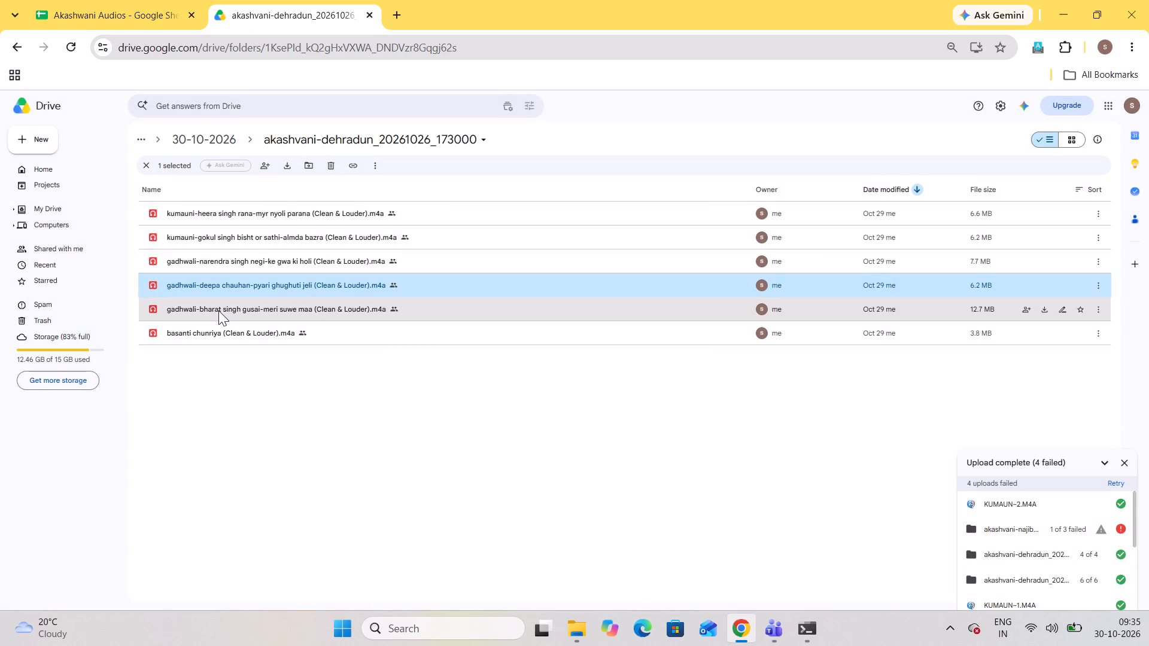
pyautogui.rightClick(218, 310)
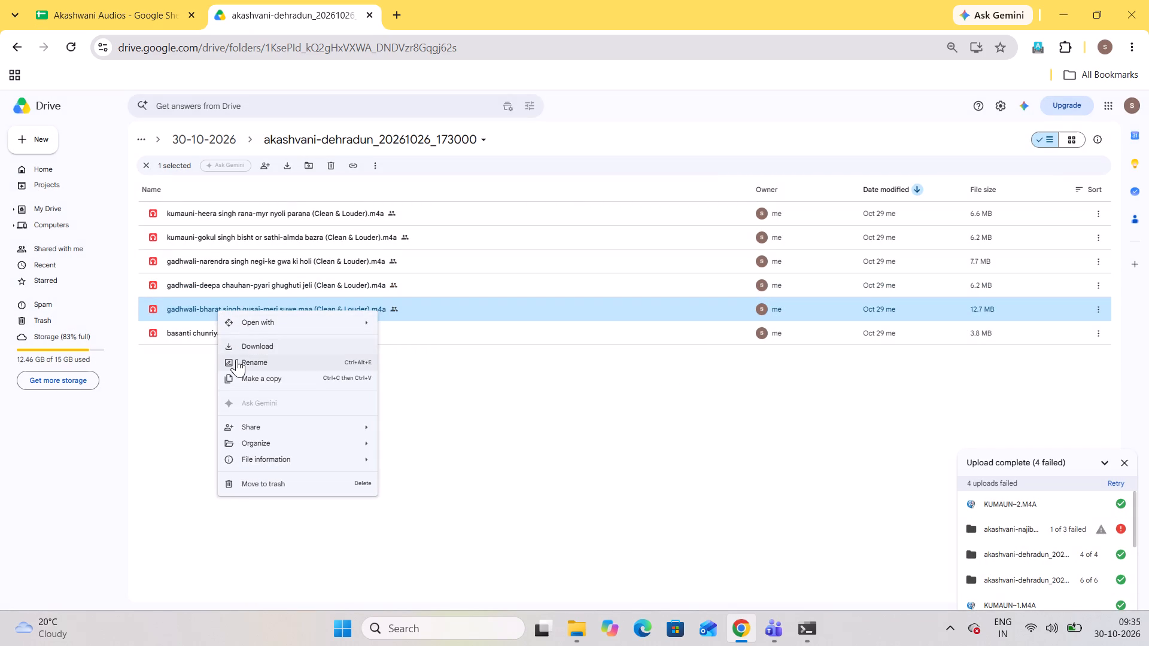
pyautogui.click(236, 359)
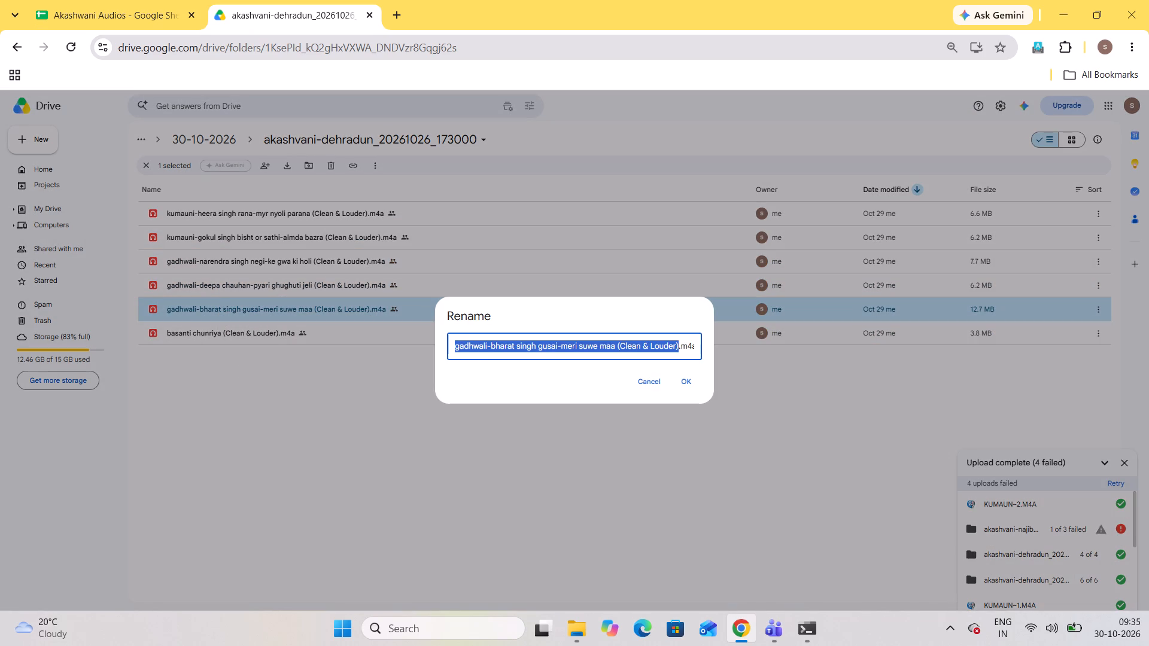
pyautogui.tripleClick(469, 348)
pyautogui.hotkey('ctrl', 'c')
pyautogui.click(129, 11)
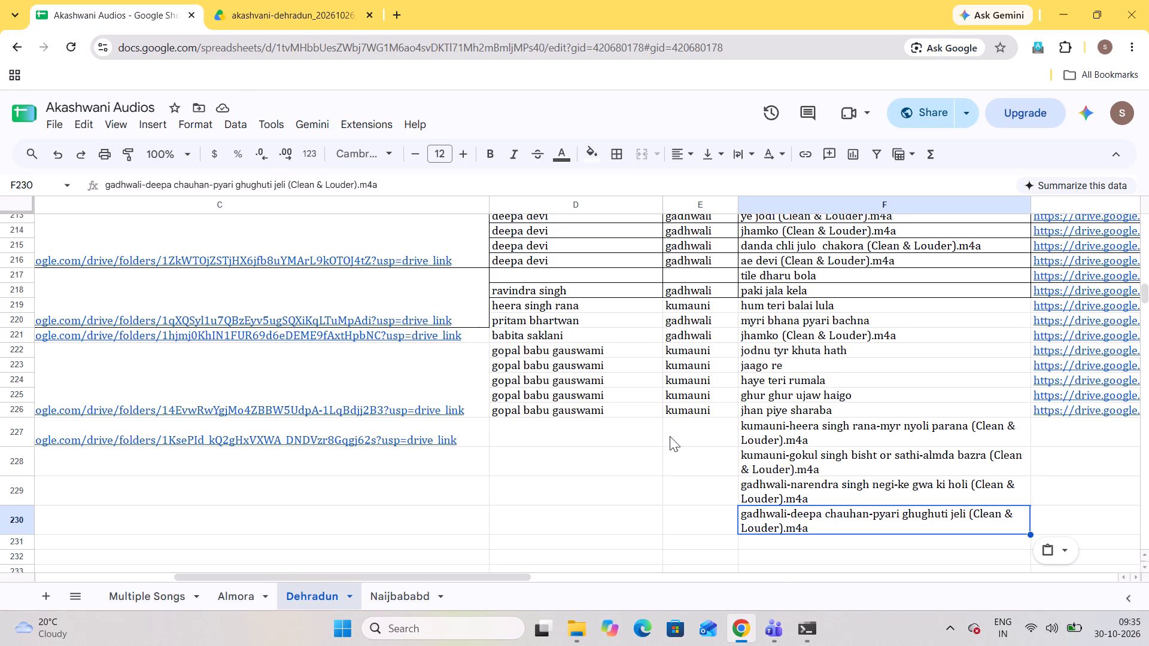
pyautogui.click(763, 544)
pyautogui.hotkey('ctrl', 'v')
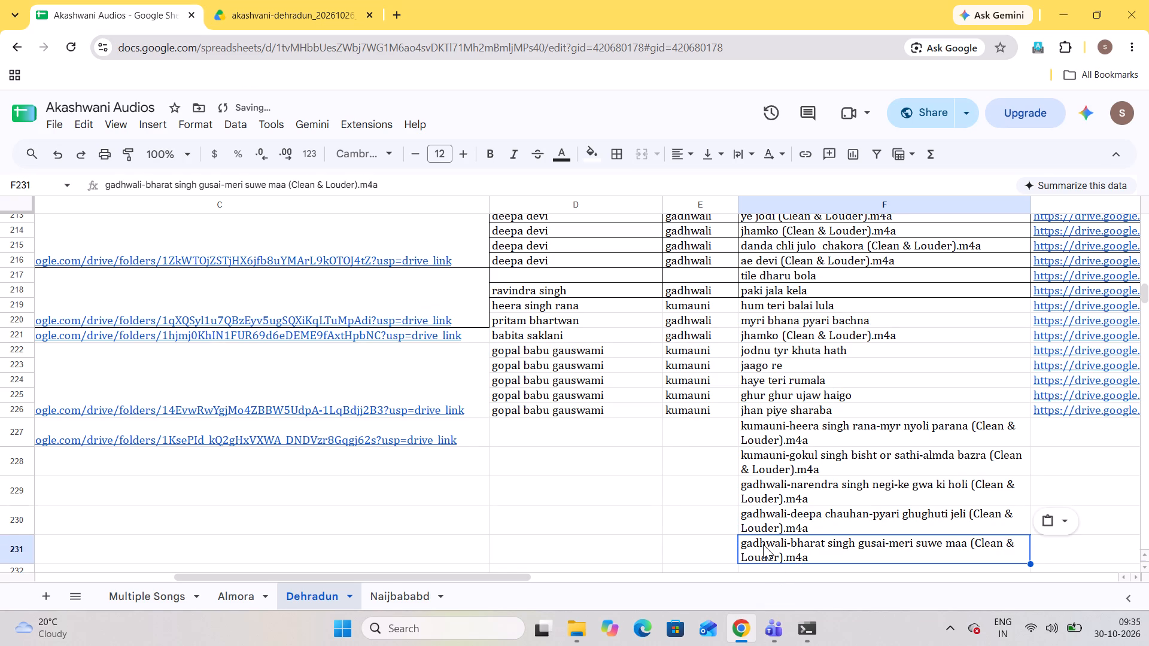
# Copy the full file name "basanti chunriya (Clean & Louder).m4a" from Drive into cell F232 of the Dehradun sheet.
pyautogui.scroll(-2, 763, 544)
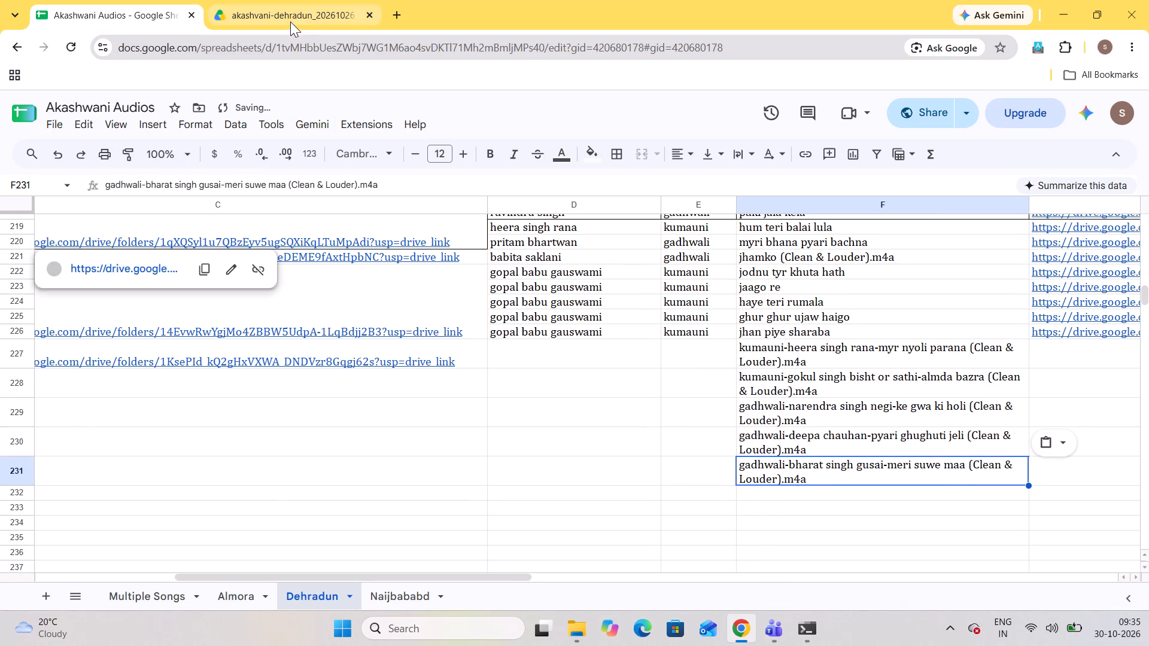
pyautogui.click(289, 20)
pyautogui.click(233, 317)
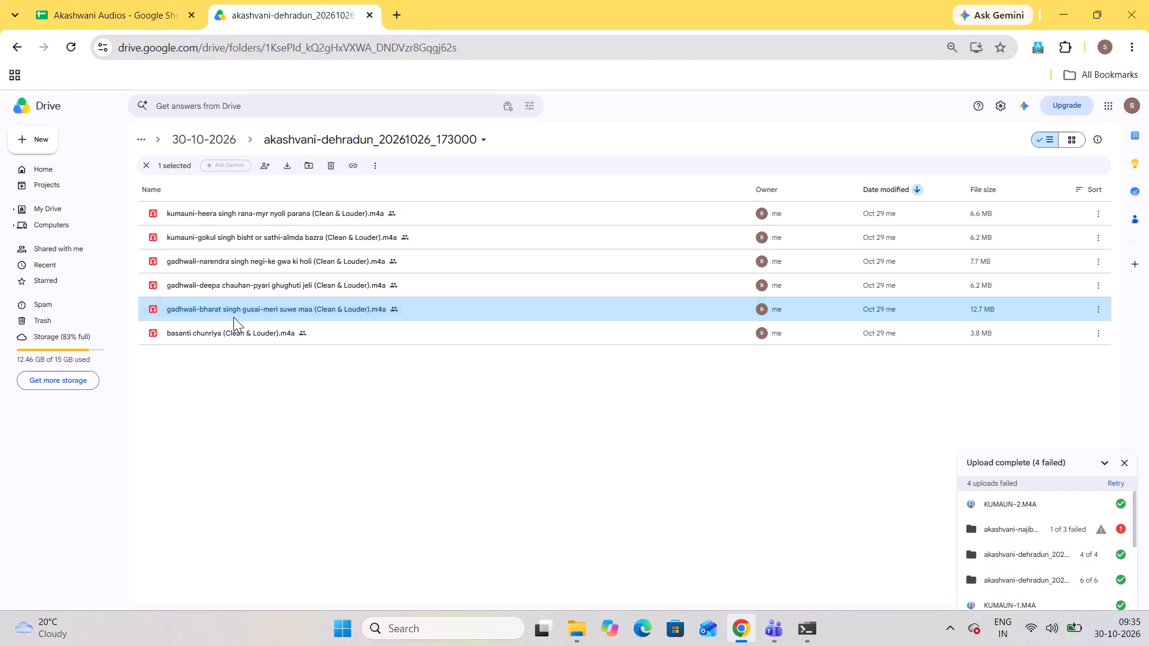
pyautogui.click(224, 337)
pyautogui.rightClick(224, 337)
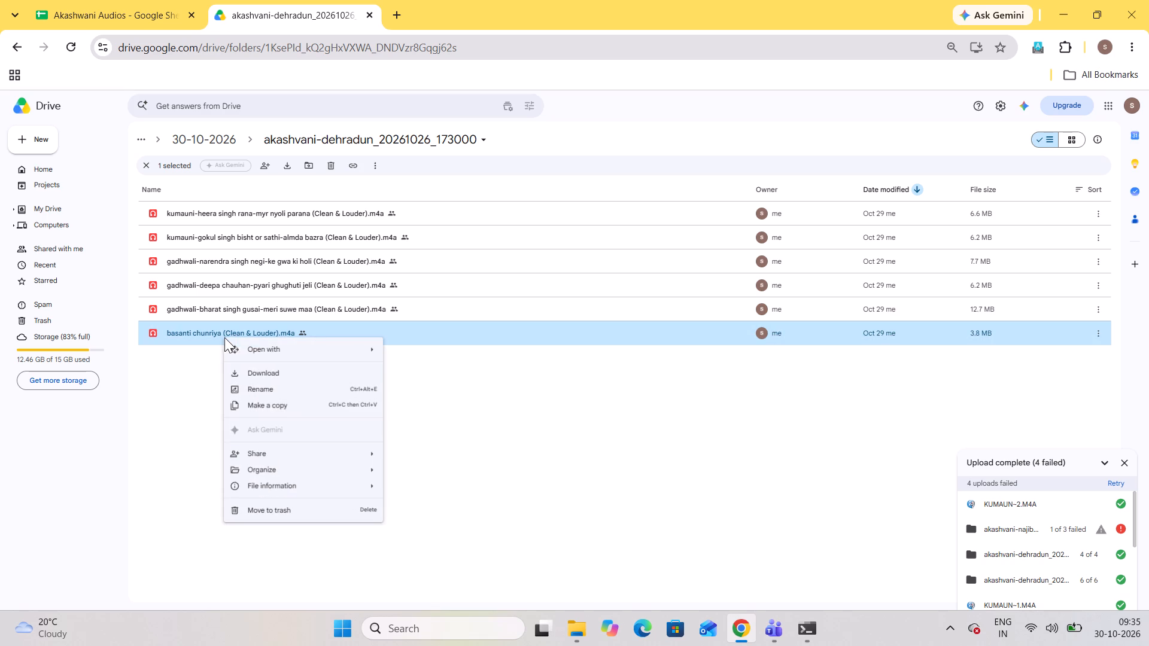
pyautogui.click(268, 389)
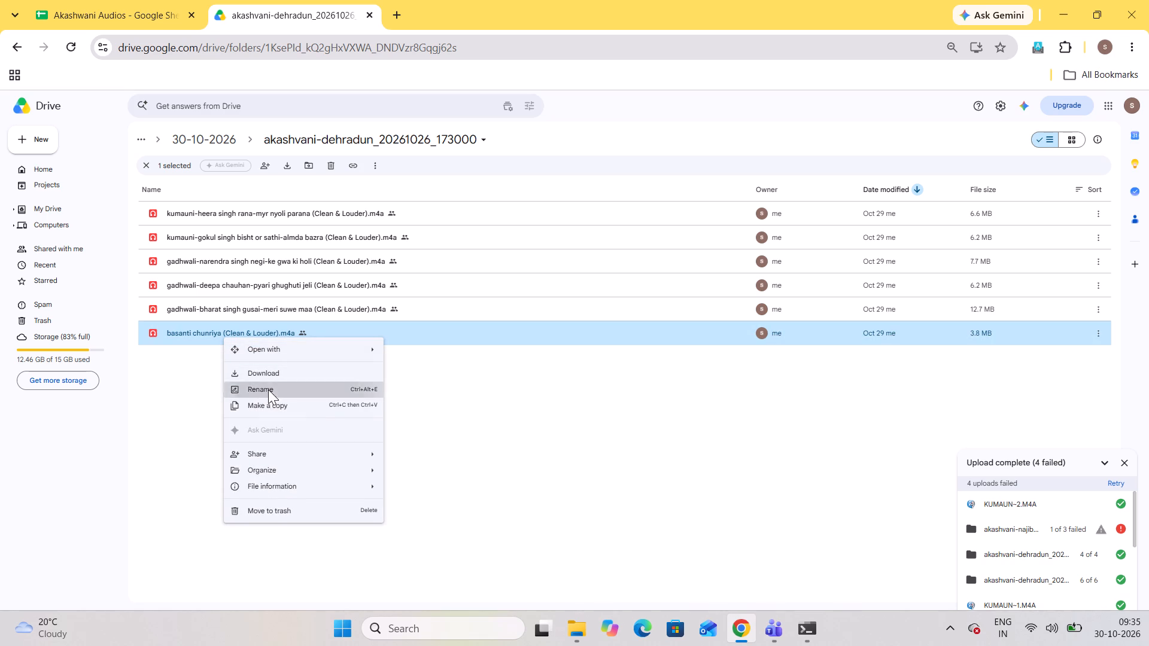
pyautogui.tripleClick(545, 349)
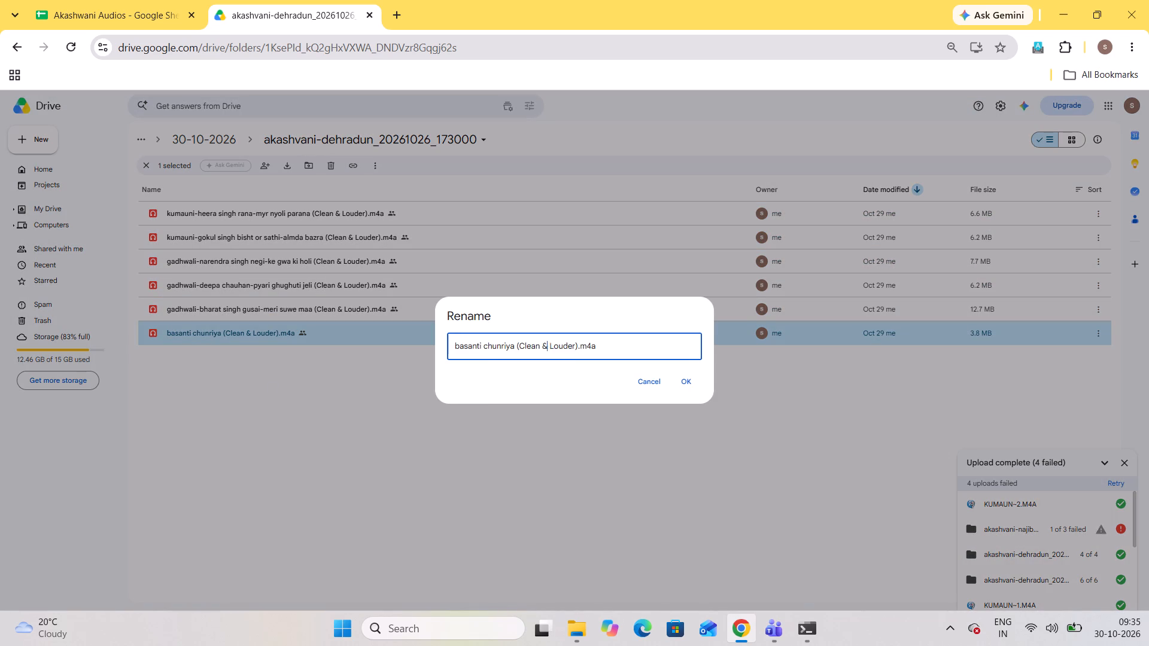
pyautogui.click(545, 349)
pyautogui.hotkey('ctrl', 'c')
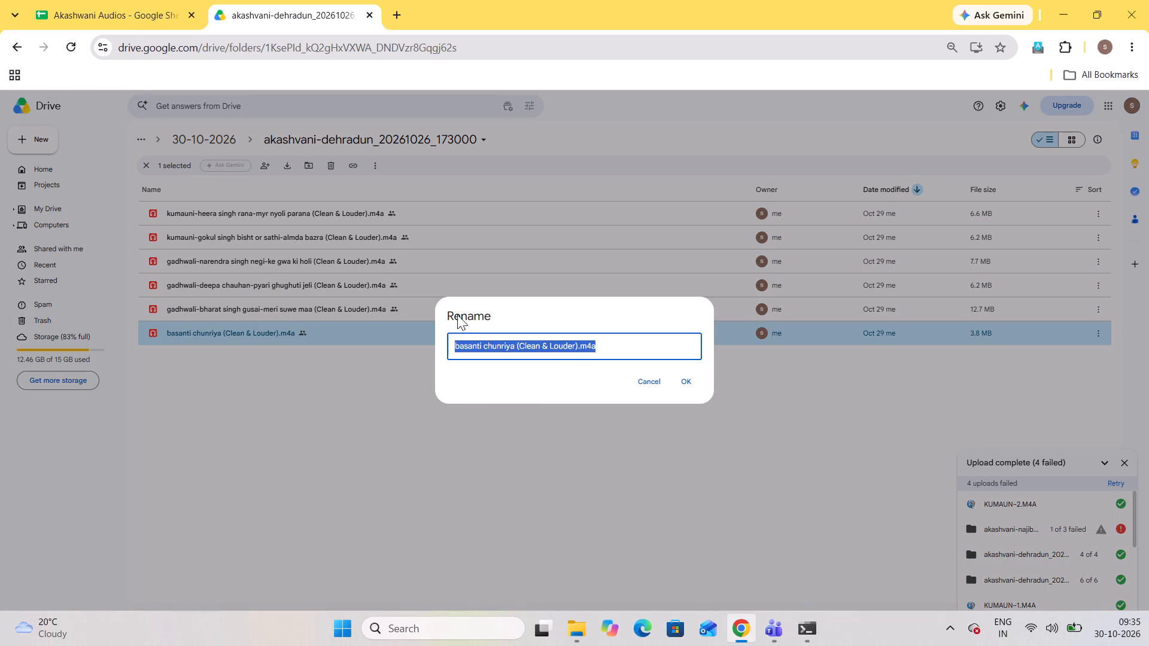
pyautogui.click(119, 18)
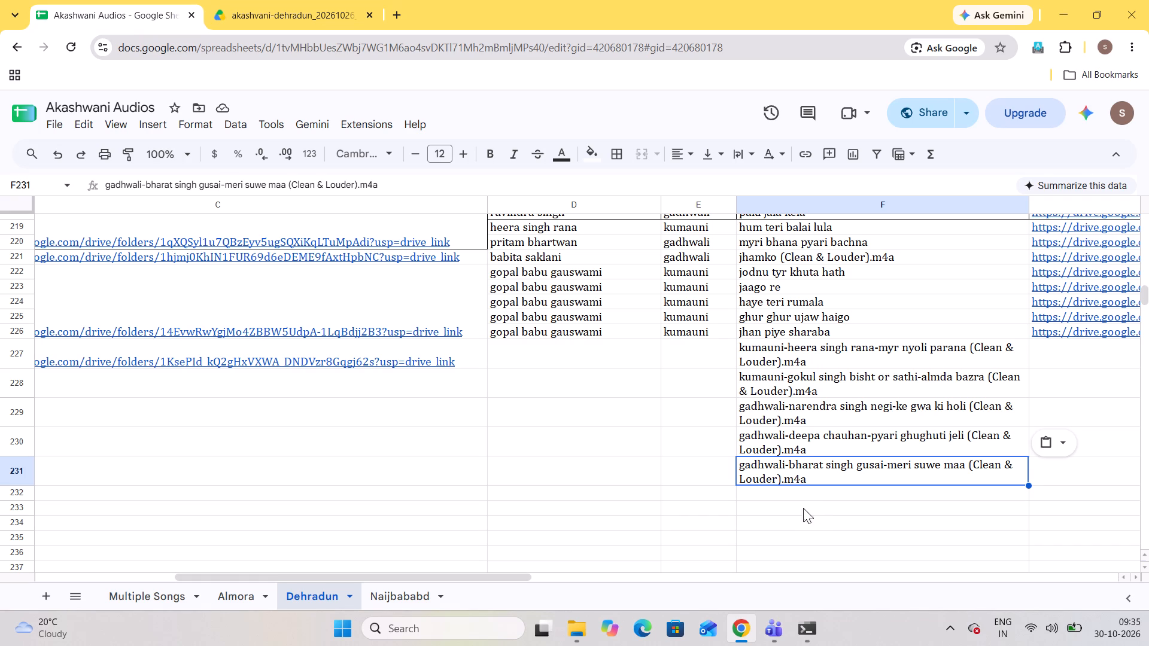
pyautogui.click(796, 501)
pyautogui.hotkey('ctrl', 'v')
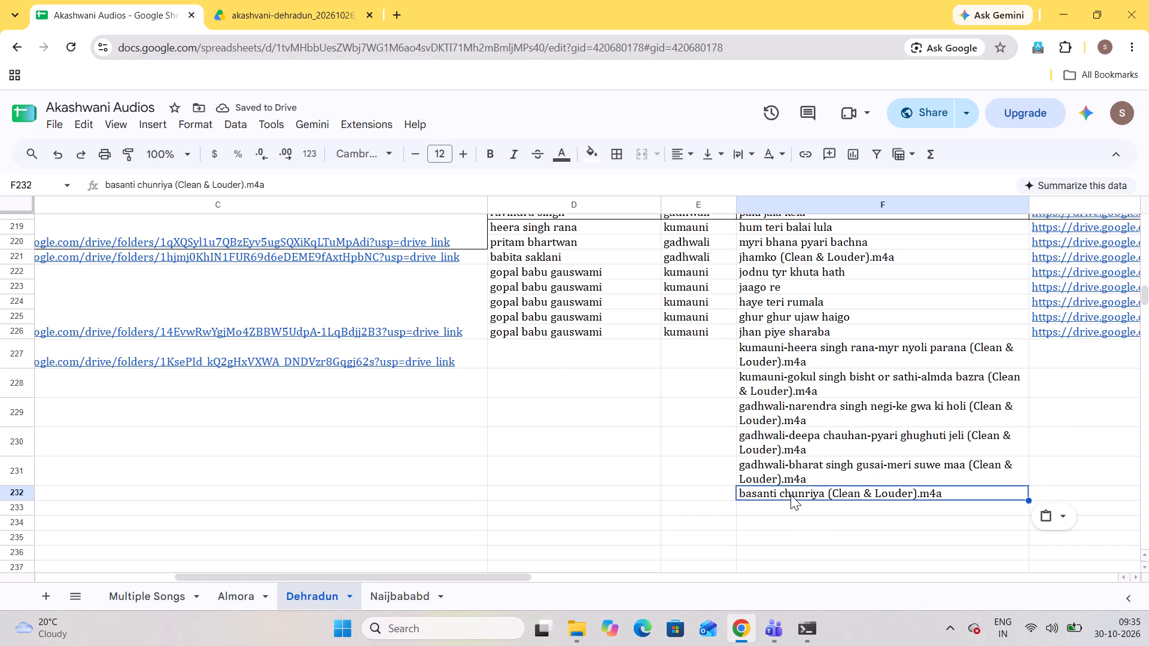
# Fill in the song languages in column E: kumauni in E227 and E228, gadhwali in E229, E230 and E231.
pyautogui.click(679, 355)
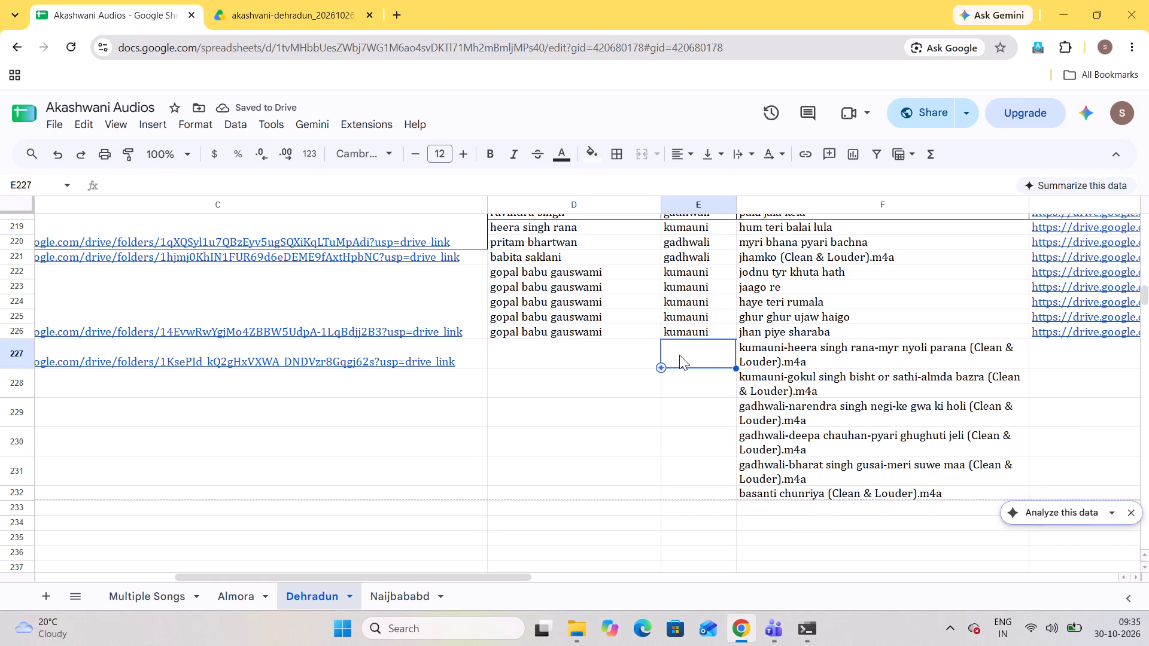
pyautogui.write('kumauni')
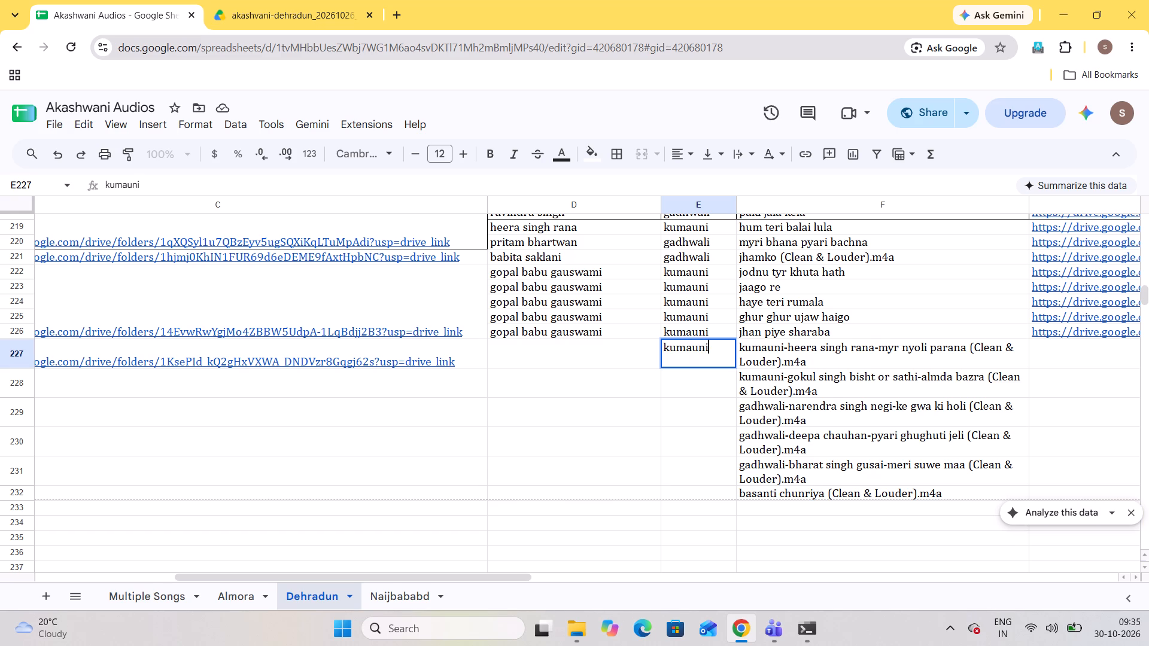
pyautogui.click(675, 379)
pyautogui.write('kumauni')
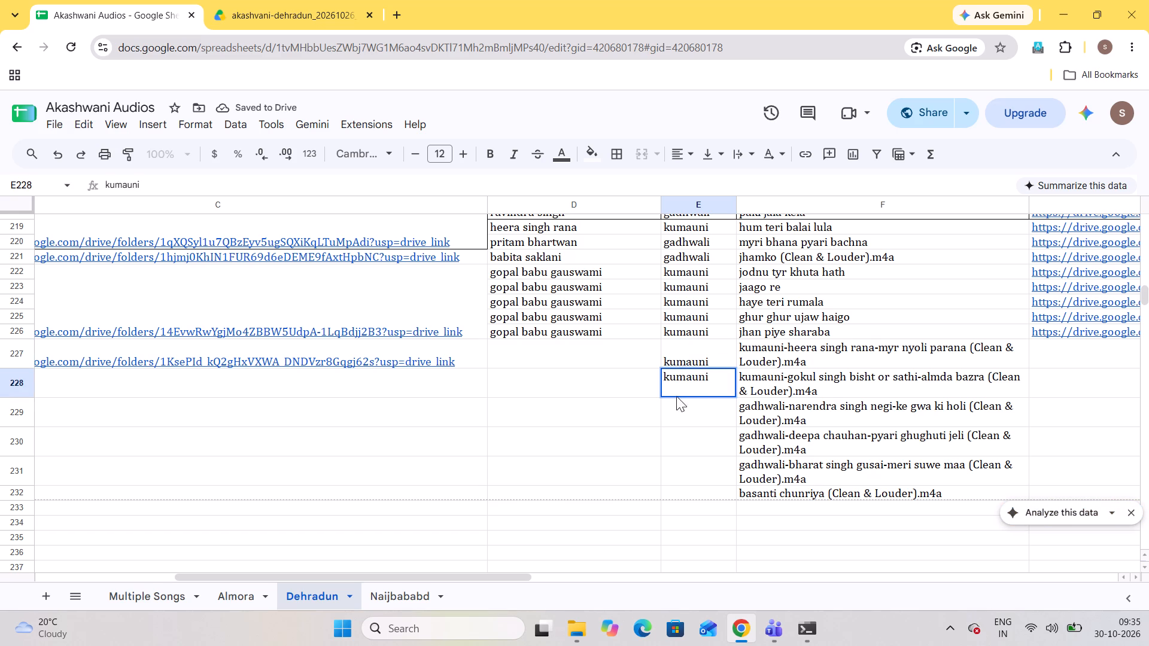
pyautogui.click(678, 412)
pyautogui.write('gadhwali')
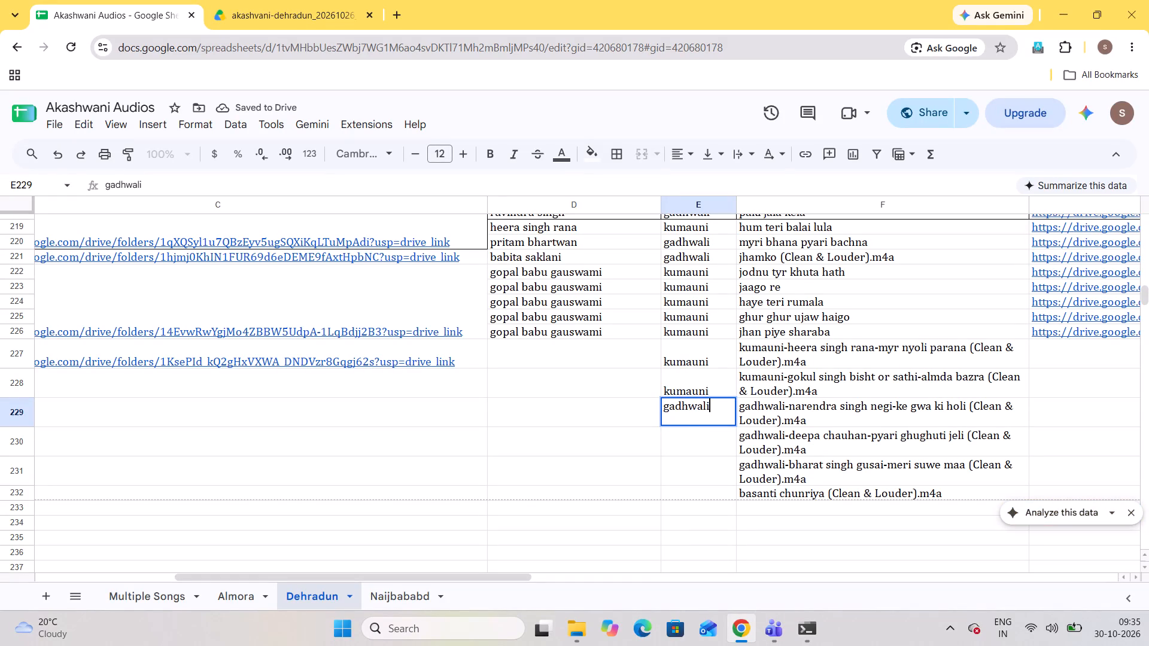
pyautogui.click(679, 448)
pyautogui.write('gadhwali')
pyautogui.click(668, 480)
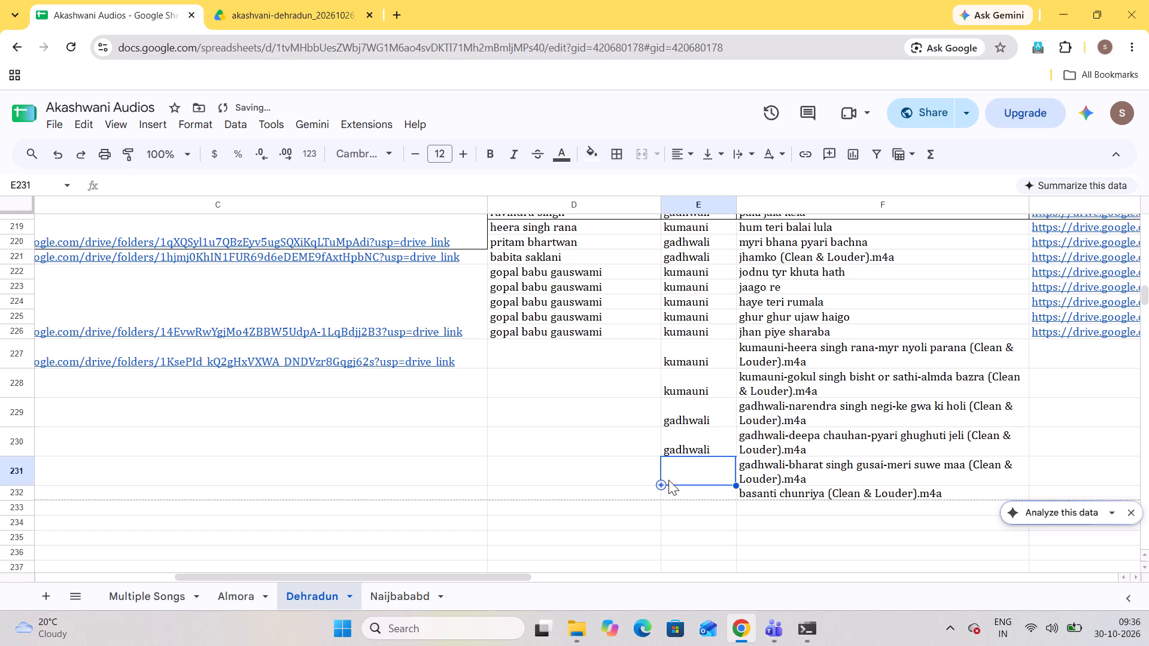
pyautogui.write('gadhwali')
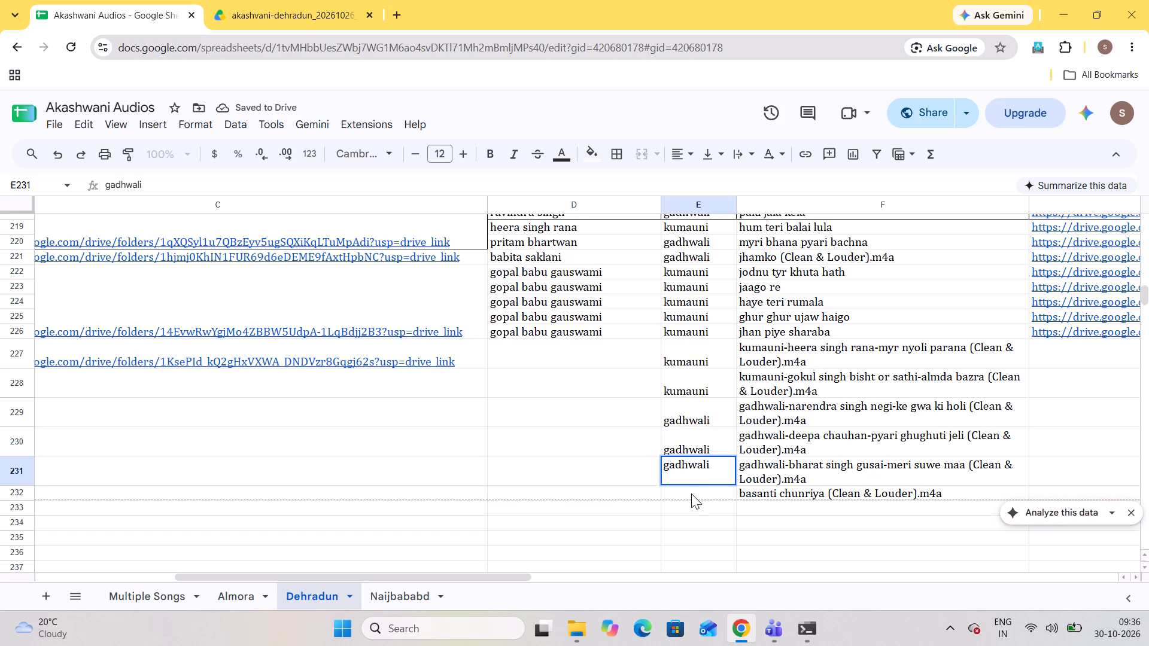
pyautogui.click(691, 493)
# Move the singer's name out of the "myr nyoli parana" file name in F227 into cell D227.
pyautogui.doubleClick(778, 351)
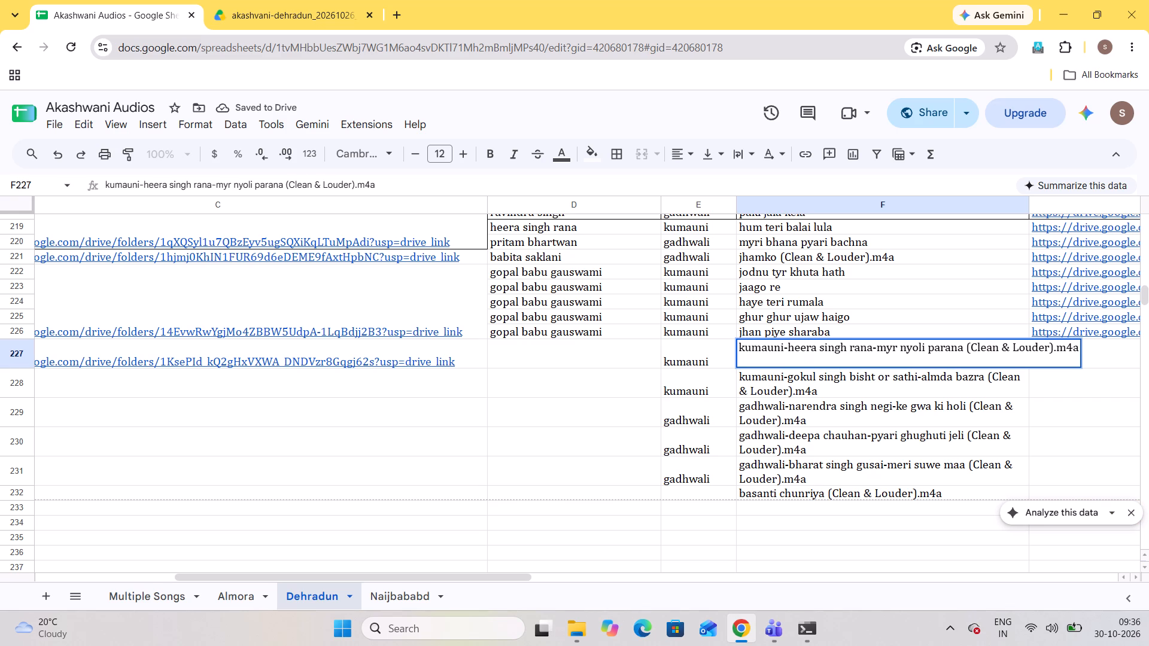
pyautogui.moveTo(789, 345); pyautogui.dragTo(837, 344)
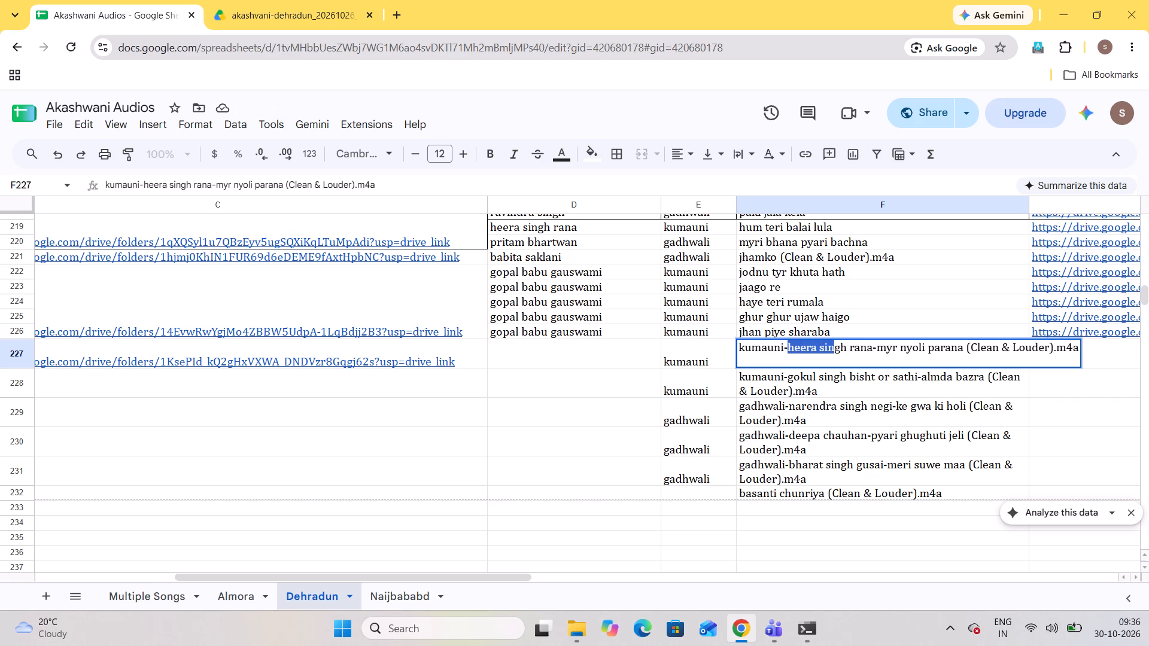
pyautogui.moveTo(837, 344); pyautogui.dragTo(872, 343)
pyautogui.hotkey('ctrl', 'x')
pyautogui.click(613, 346)
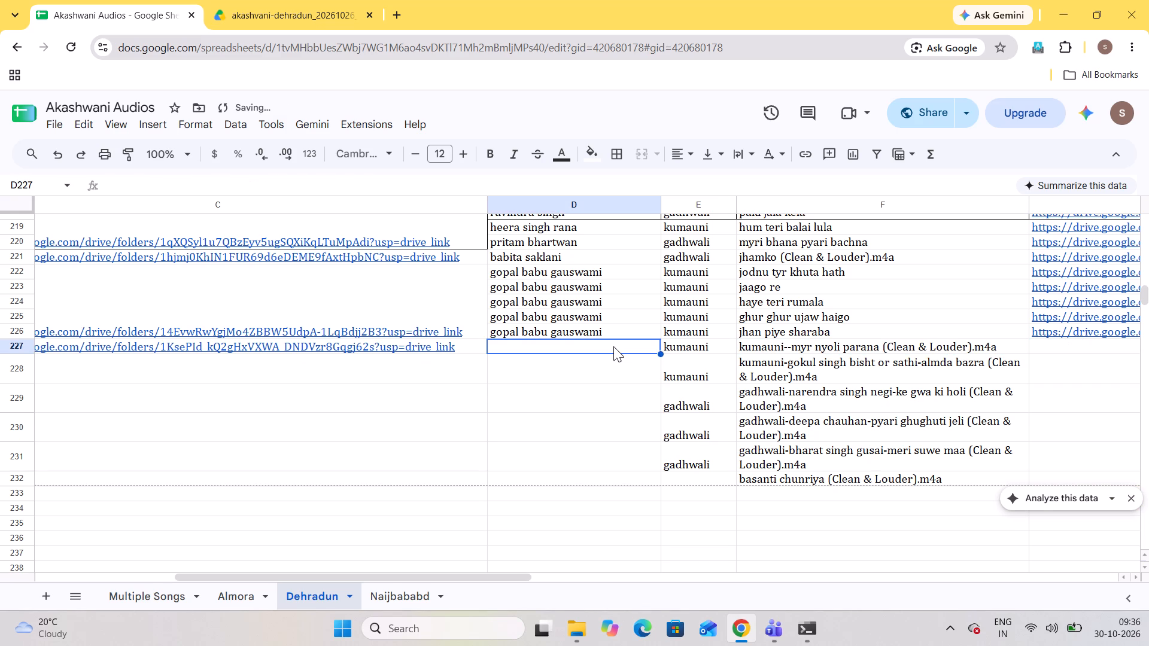
pyautogui.hotkey('ctrl', 'v')
# Move the singer text, including the "or" alternative, out of the "almda bazra" file name in F228 into cell D228.
pyautogui.doubleClick(767, 368)
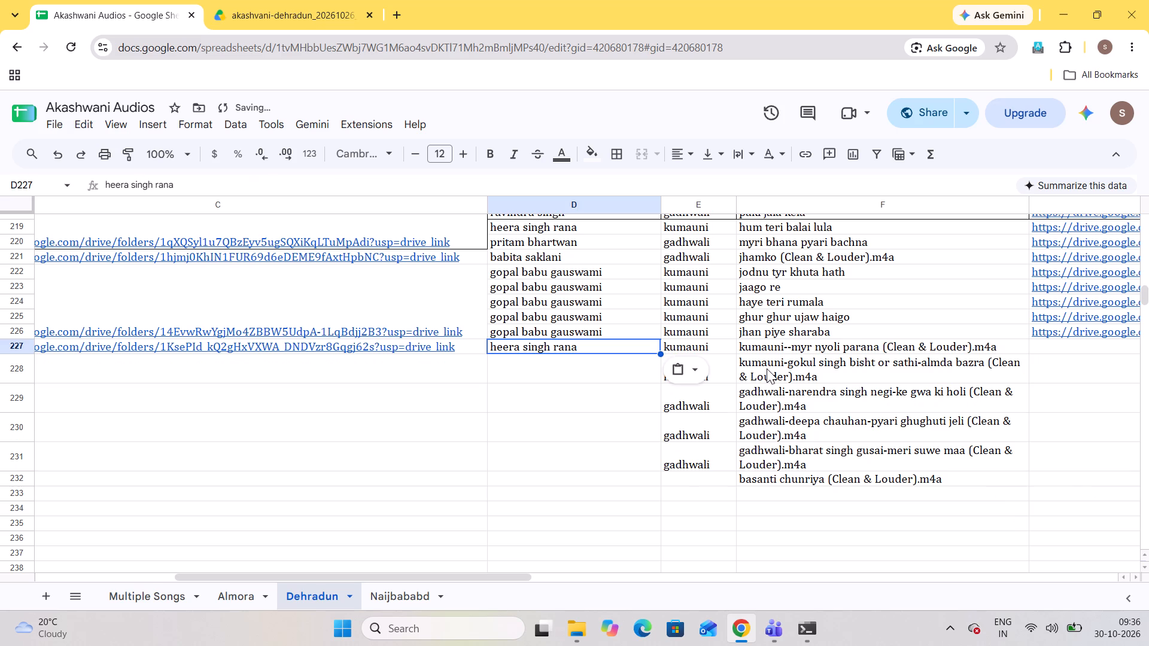
pyautogui.moveTo(788, 363); pyautogui.dragTo(917, 363)
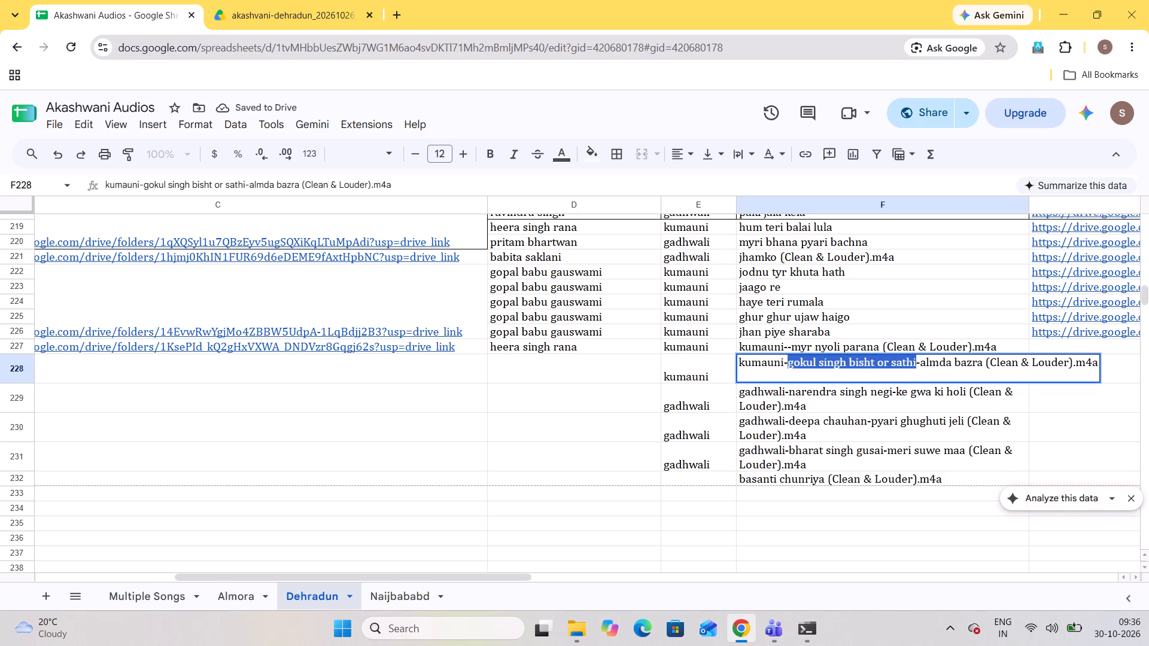
pyautogui.hotkey('ctrl', 'x')
pyautogui.click(601, 360)
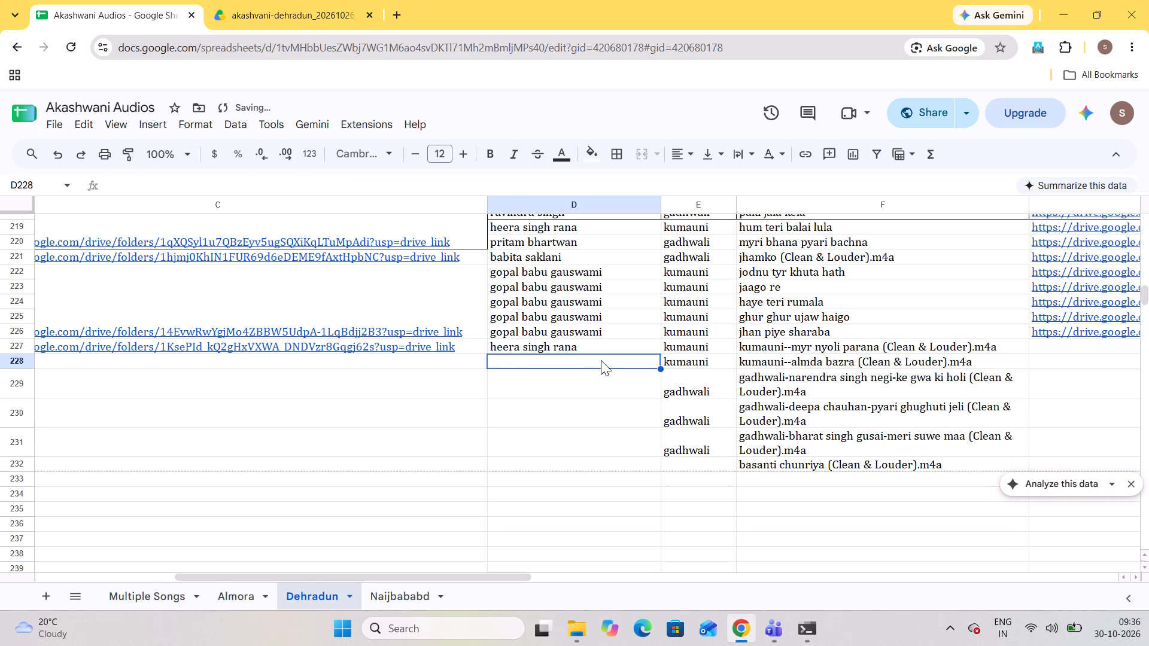
pyautogui.hotkey('ctrl', 'v')
# Move the singer's name out of the "ke gwa ki holi" file name in F229 into cell D229.
pyautogui.tripleClick(783, 389)
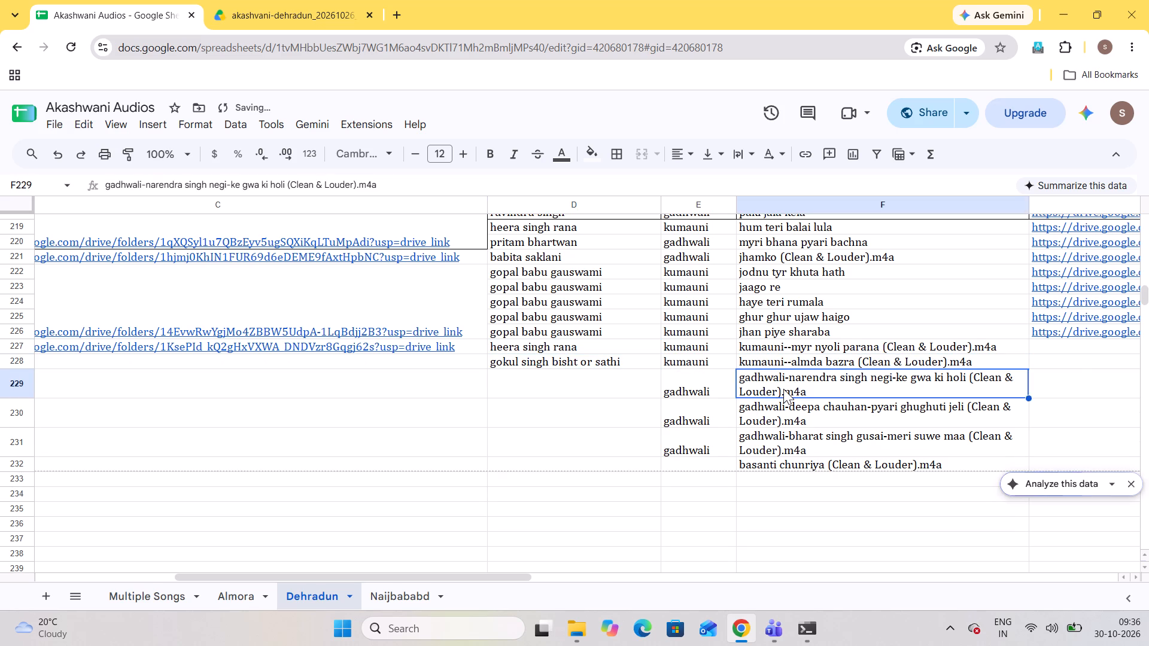
pyautogui.moveTo(790, 377); pyautogui.dragTo(835, 376)
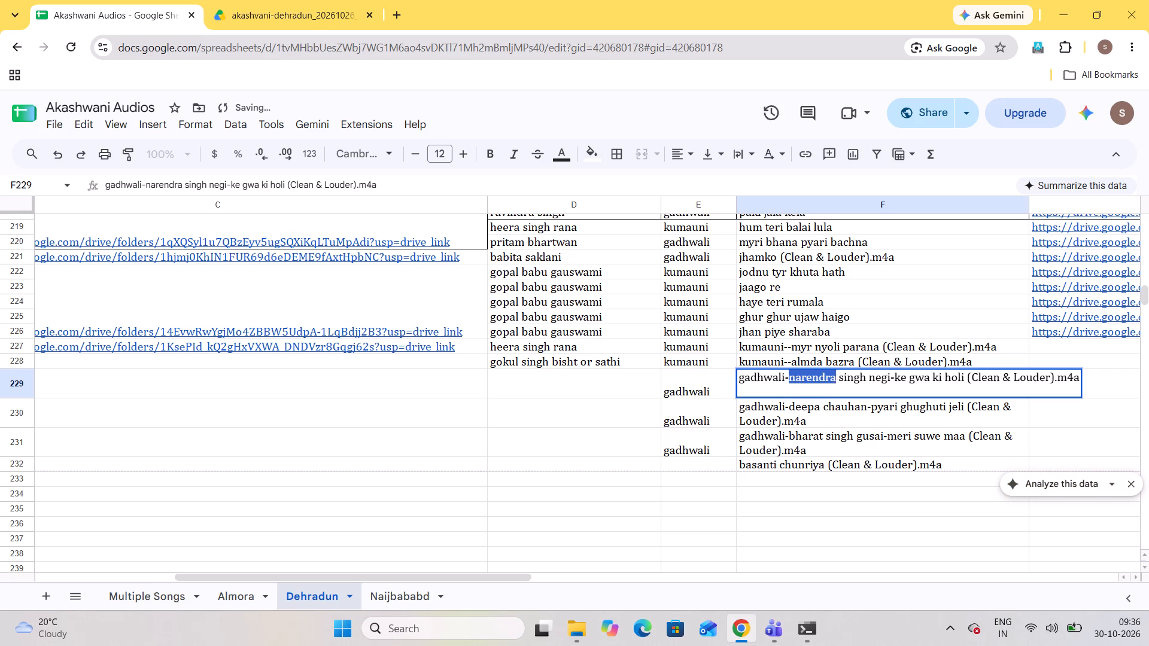
pyautogui.moveTo(835, 376); pyautogui.dragTo(939, 385)
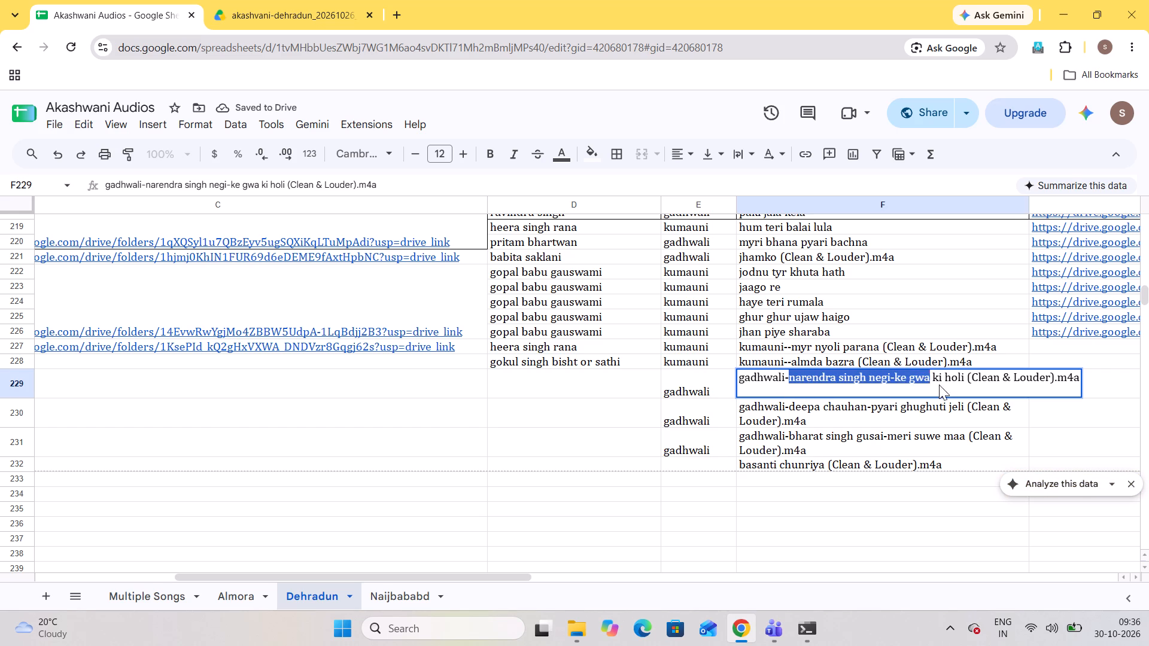
pyautogui.moveTo(939, 385); pyautogui.dragTo(889, 379)
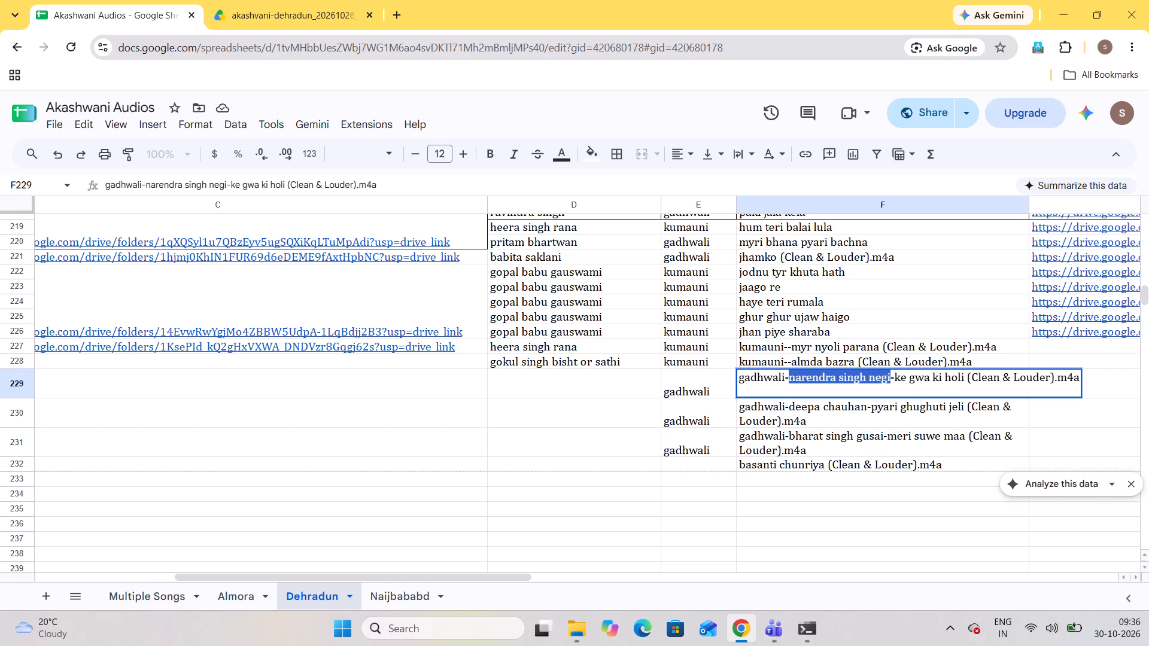
pyautogui.hotkey('ctrl', 'x')
pyautogui.click(611, 376)
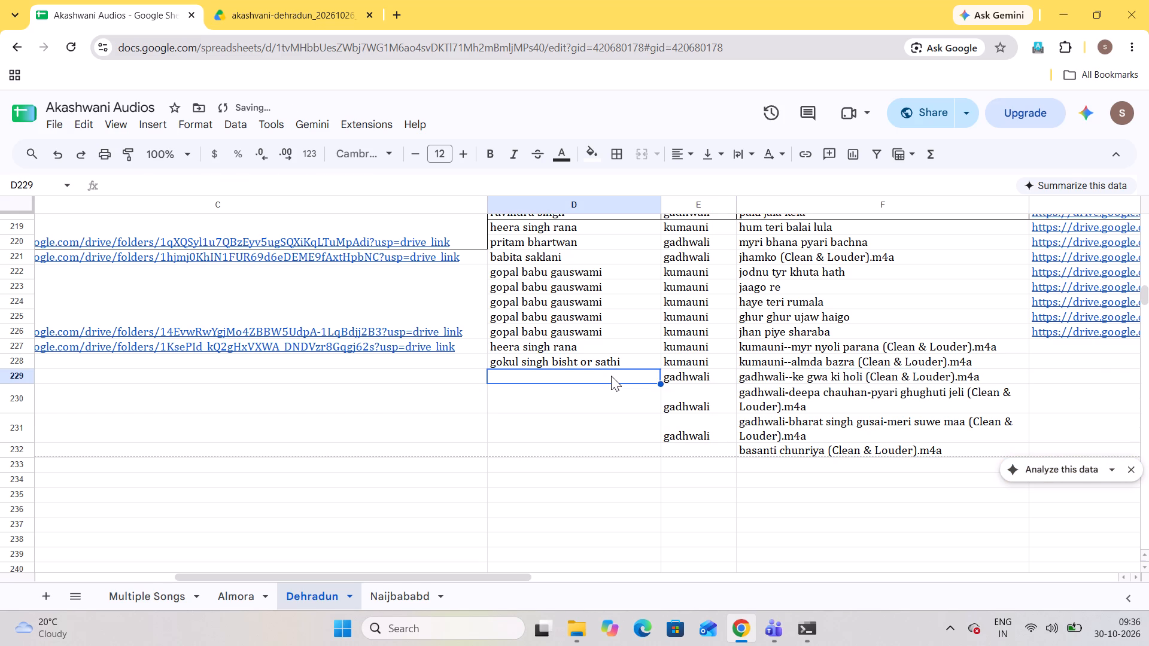
pyautogui.hotkey('ctrl', 'v')
# Move the singer's name out of the "pyari ghughuti jeli" file name in F230 into cell D230.
pyautogui.doubleClick(784, 415)
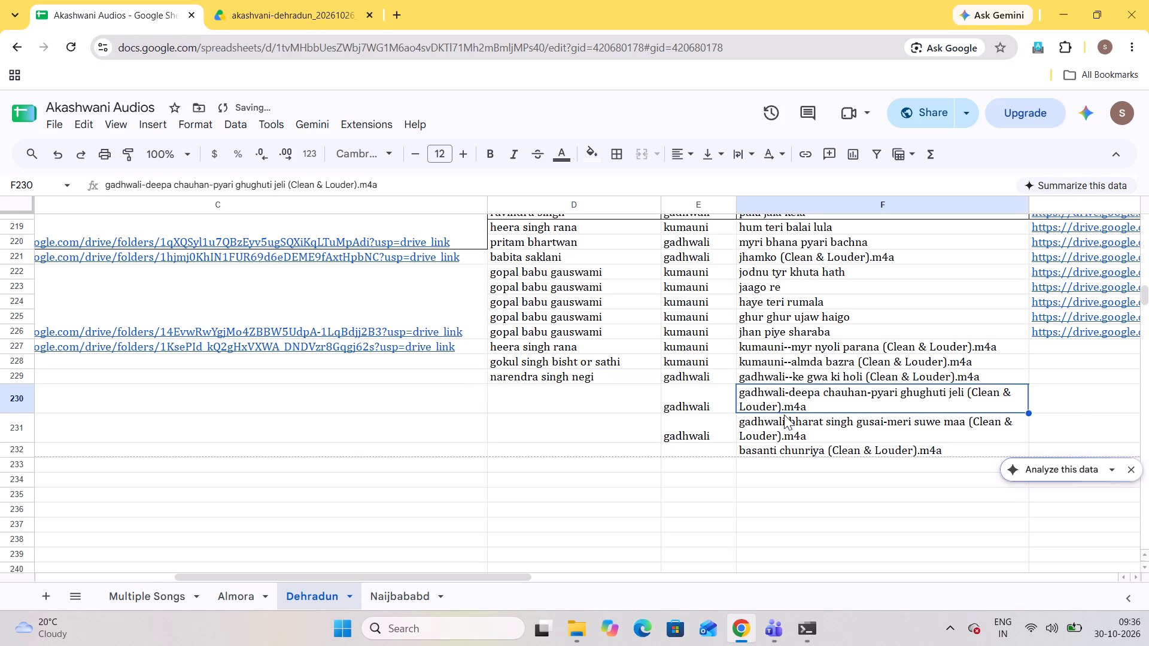
pyautogui.moveTo(789, 394); pyautogui.dragTo(862, 412)
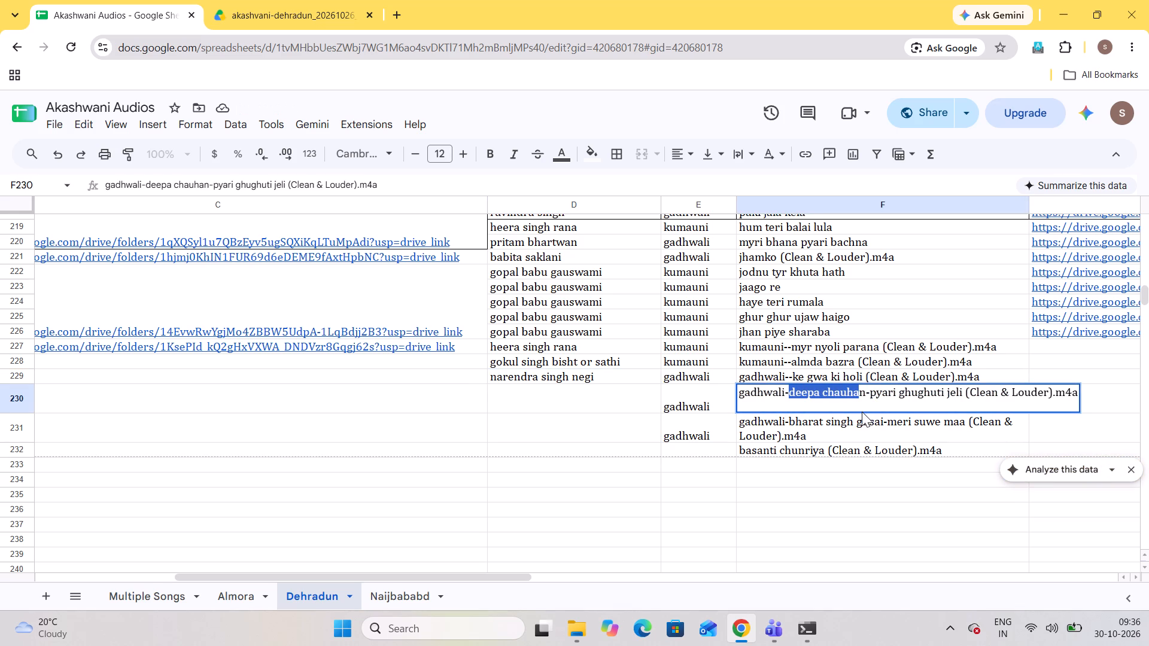
pyautogui.moveTo(862, 412); pyautogui.dragTo(864, 412)
pyautogui.hotkey('ctrl', 'x')
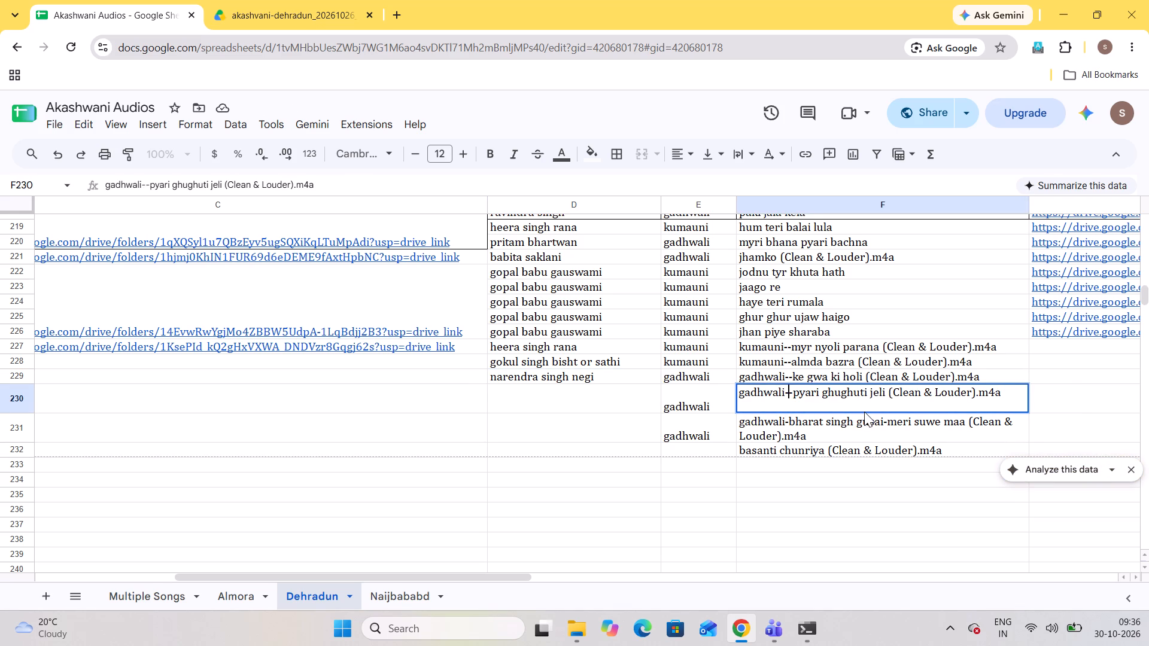
pyautogui.click(608, 397)
pyautogui.hotkey('ctrl', 'v')
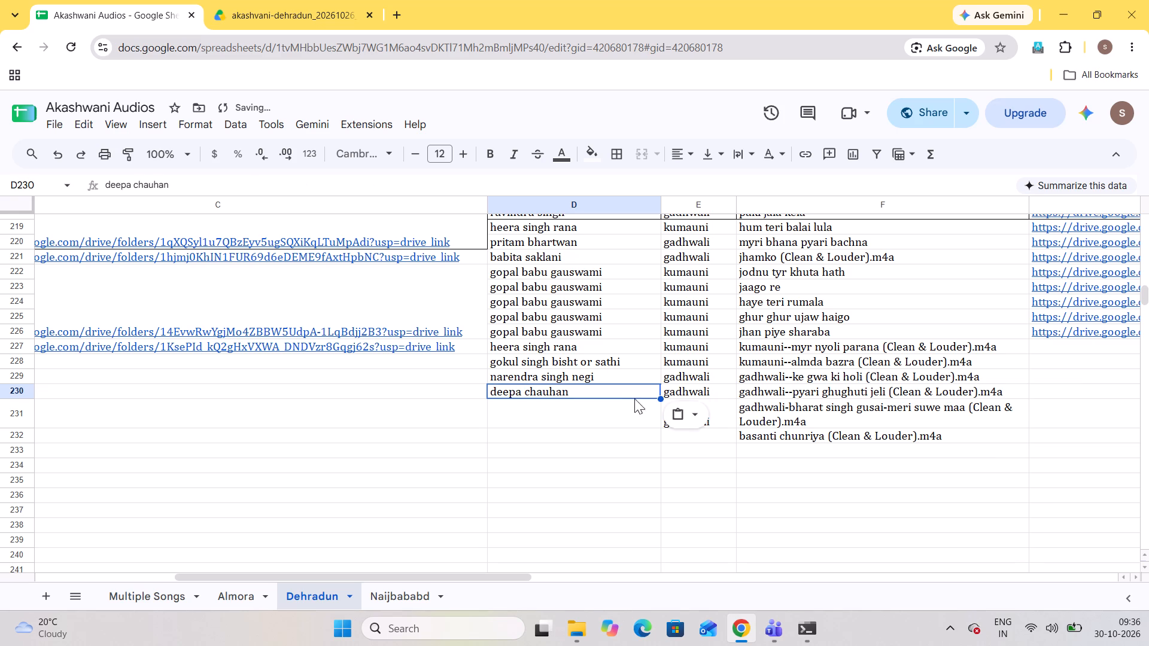
# Move the singer's name out of the "meri suwe maa" file name in F231 into cell D231.
pyautogui.tripleClick(771, 420)
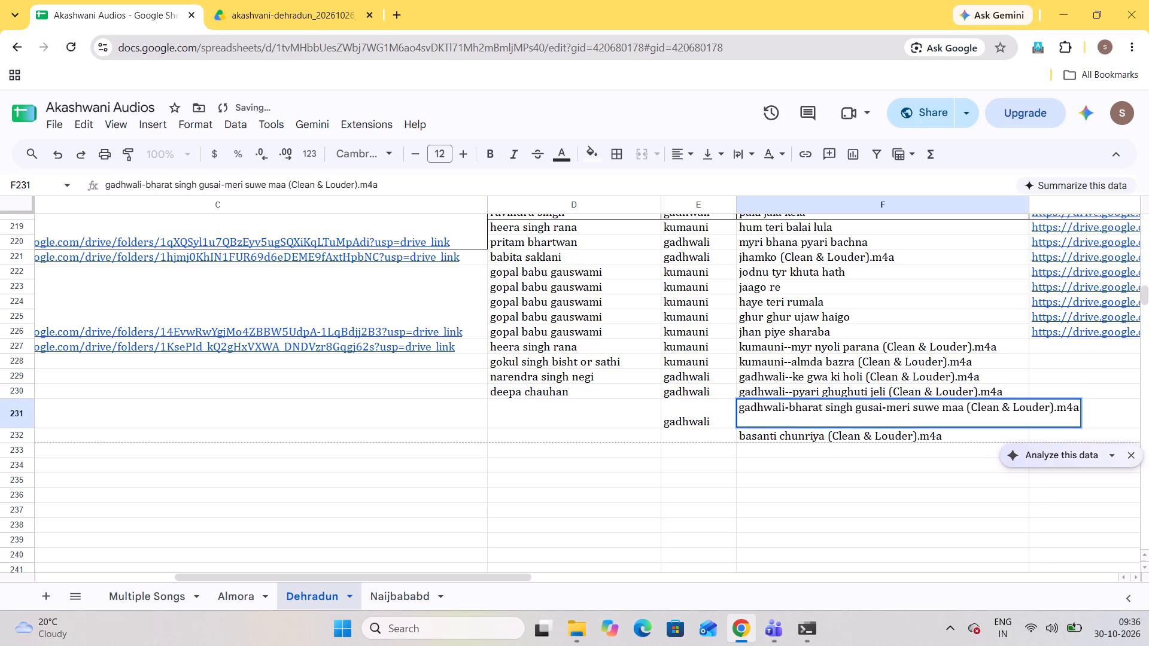
pyautogui.moveTo(789, 408); pyautogui.dragTo(879, 410)
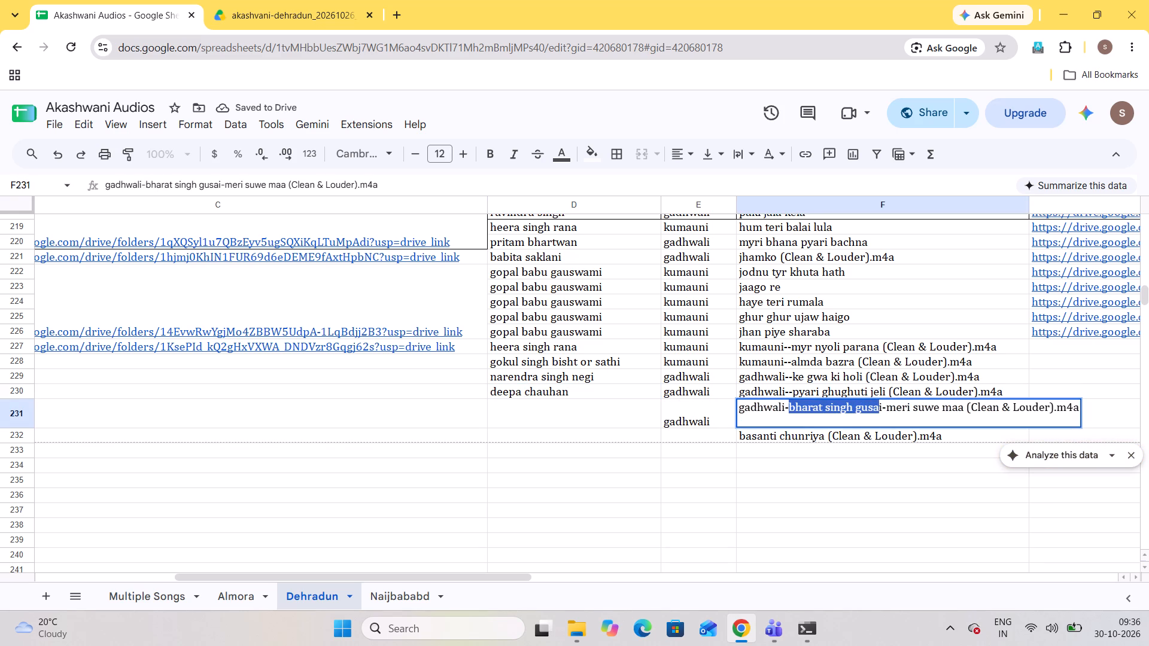
pyautogui.moveTo(879, 410); pyautogui.dragTo(885, 413)
pyautogui.moveTo(885, 413); pyautogui.dragTo(884, 409)
pyautogui.moveTo(884, 409); pyautogui.dragTo(882, 409)
pyautogui.hotkey('ctrl', 'x')
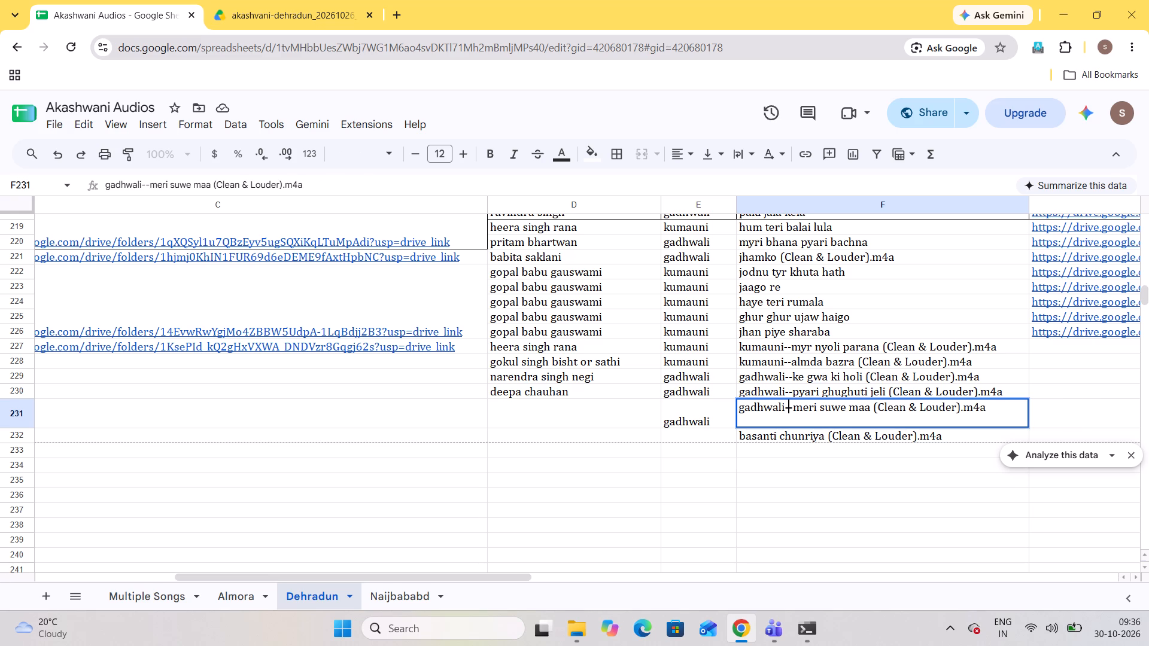
pyautogui.click(640, 411)
pyautogui.hotkey('ctrl', 'v')
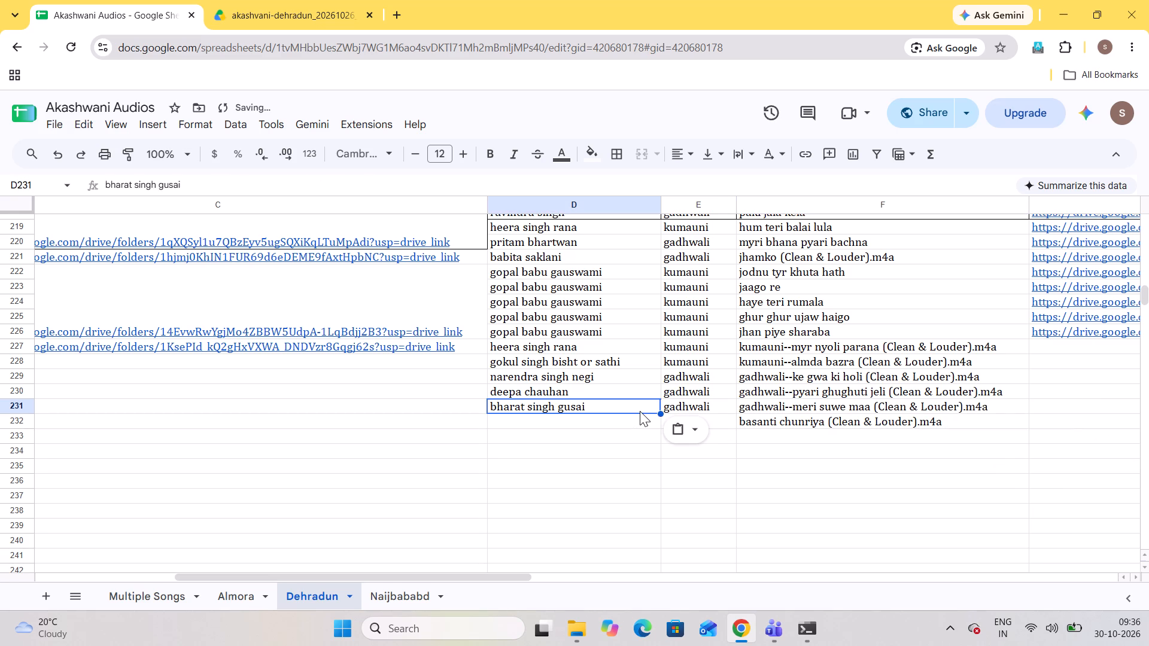
pyautogui.doubleClick(762, 425)
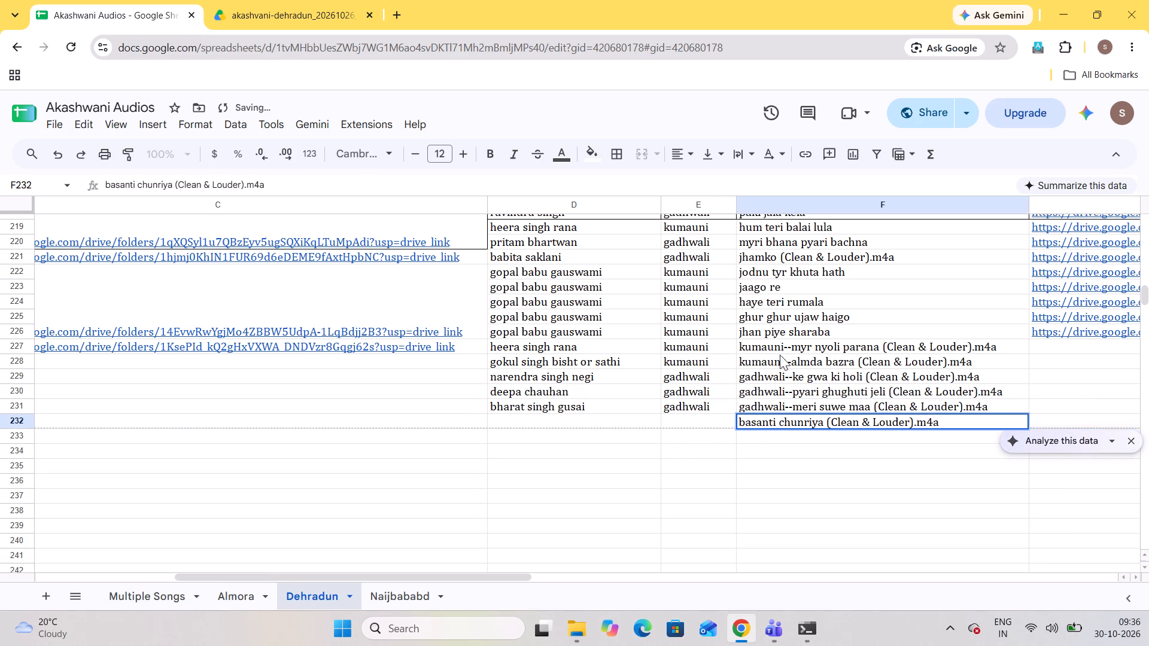
# Remove the leading "kumauni--" from the song names in F227 and F228, keeping the title and "(Clean & Louder).m4a".
pyautogui.doubleClick(783, 347)
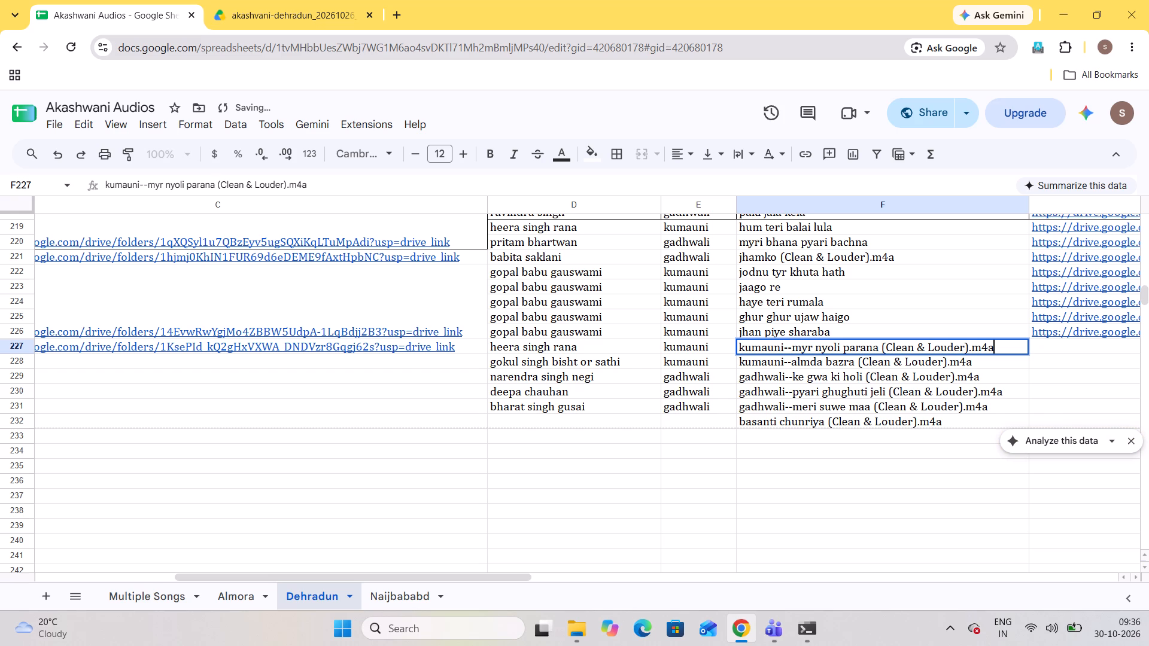
pyautogui.moveTo(789, 345); pyautogui.dragTo(732, 346)
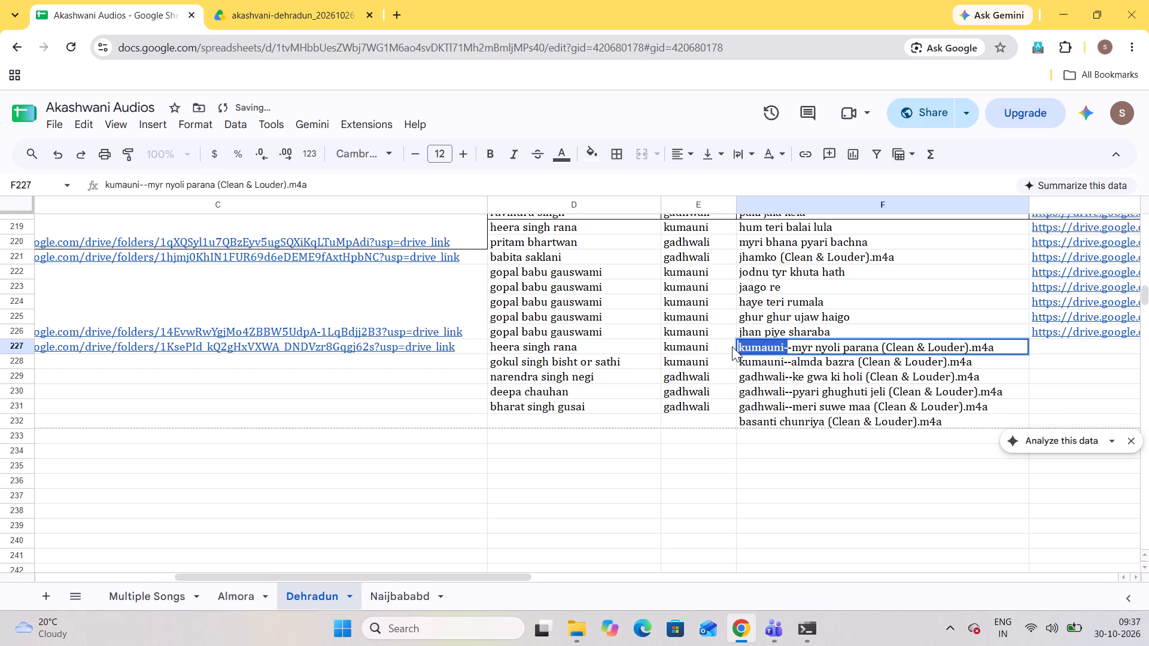
pyautogui.press('BackSpace')
pyautogui.click(745, 346)
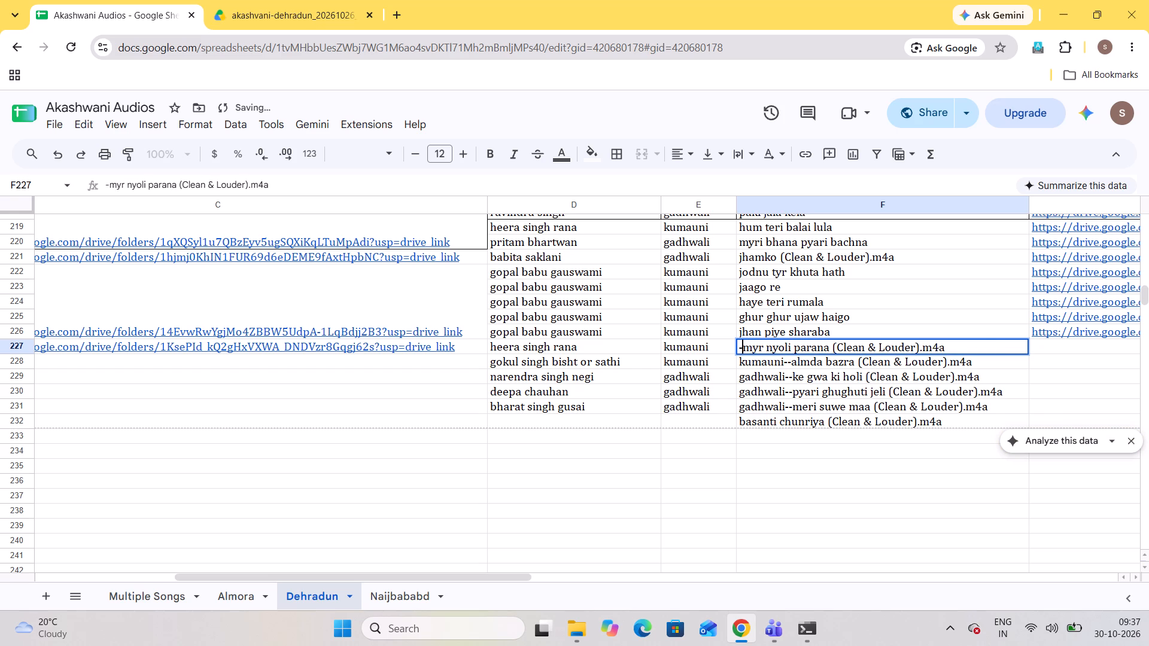
pyautogui.press('BackSpace')
pyautogui.doubleClick(754, 364)
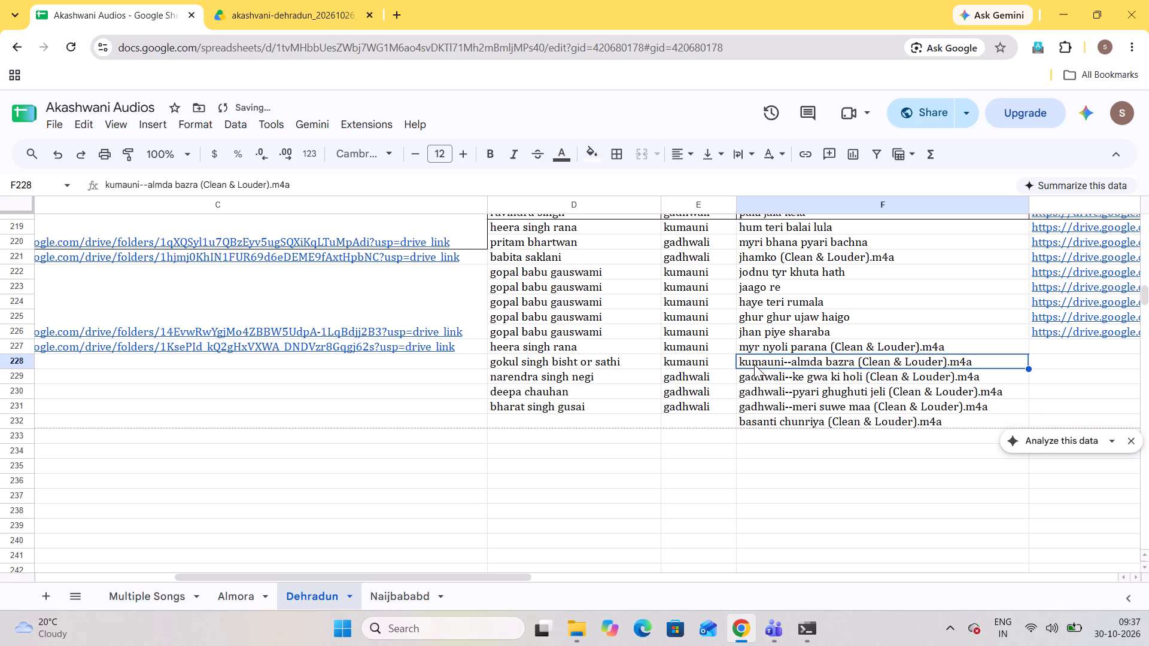
pyautogui.moveTo(791, 365); pyautogui.dragTo(716, 364)
pyautogui.press('BackSpace')
# Remove the leading "gadhwali--" from the song names in F229, F230 and F231, keeping the title and "(Clean & Louder).m4a".
pyautogui.doubleClick(762, 377)
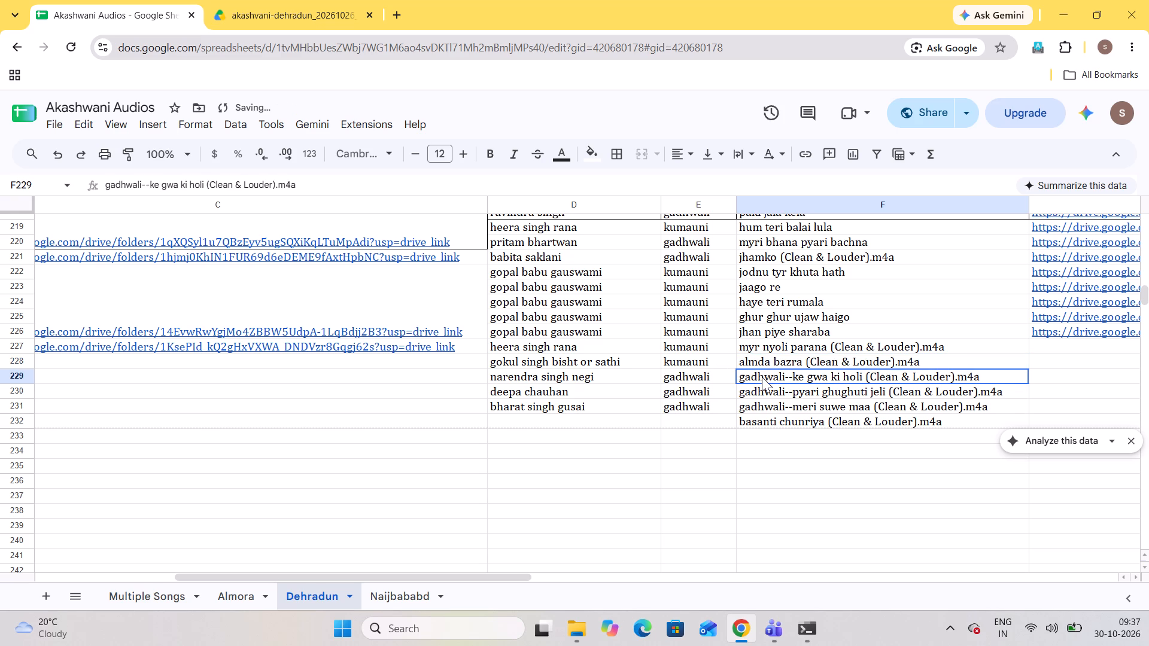
pyautogui.moveTo(792, 377); pyautogui.dragTo(709, 381)
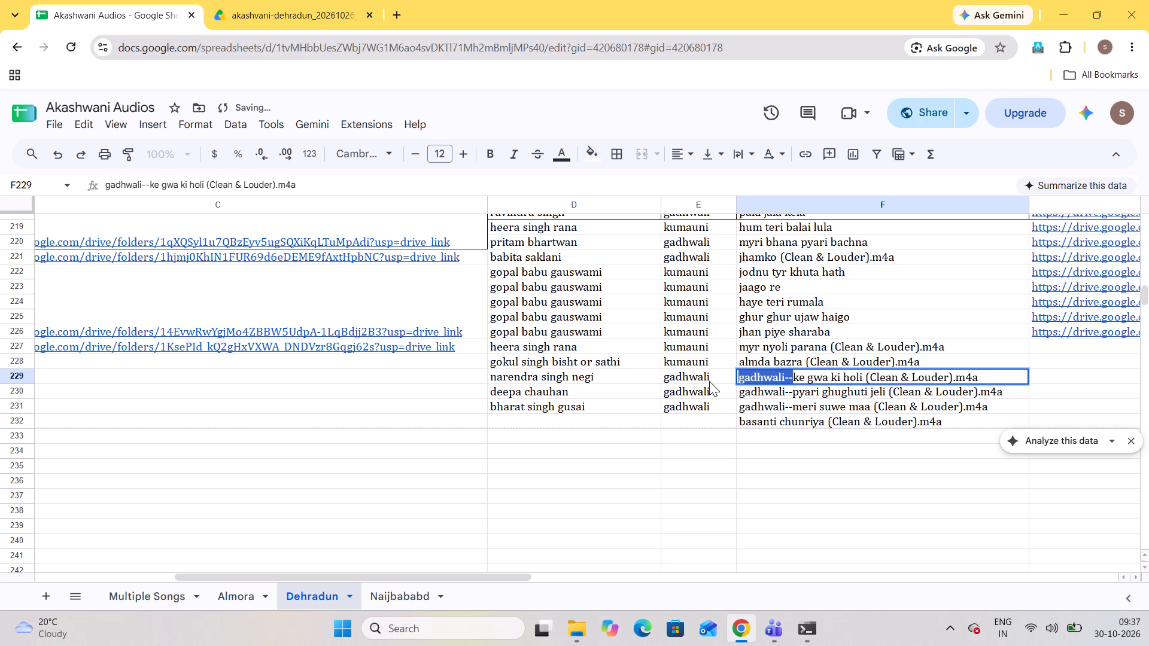
pyautogui.press('BackSpace')
pyautogui.doubleClick(749, 397)
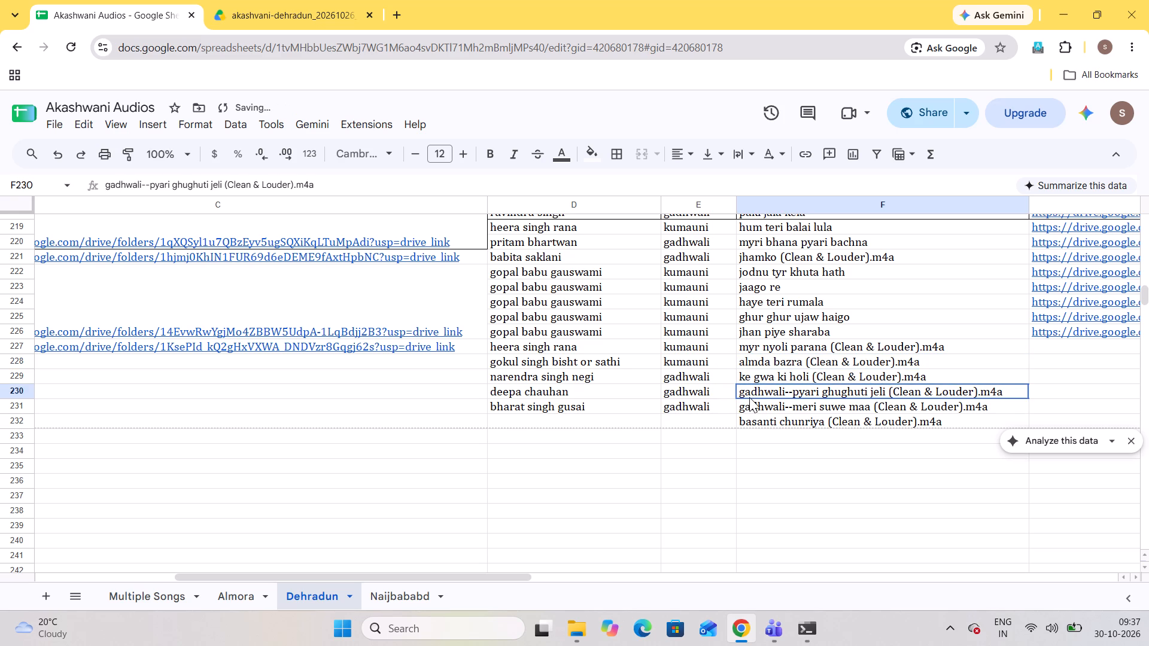
pyautogui.moveTo(792, 394); pyautogui.dragTo(711, 390)
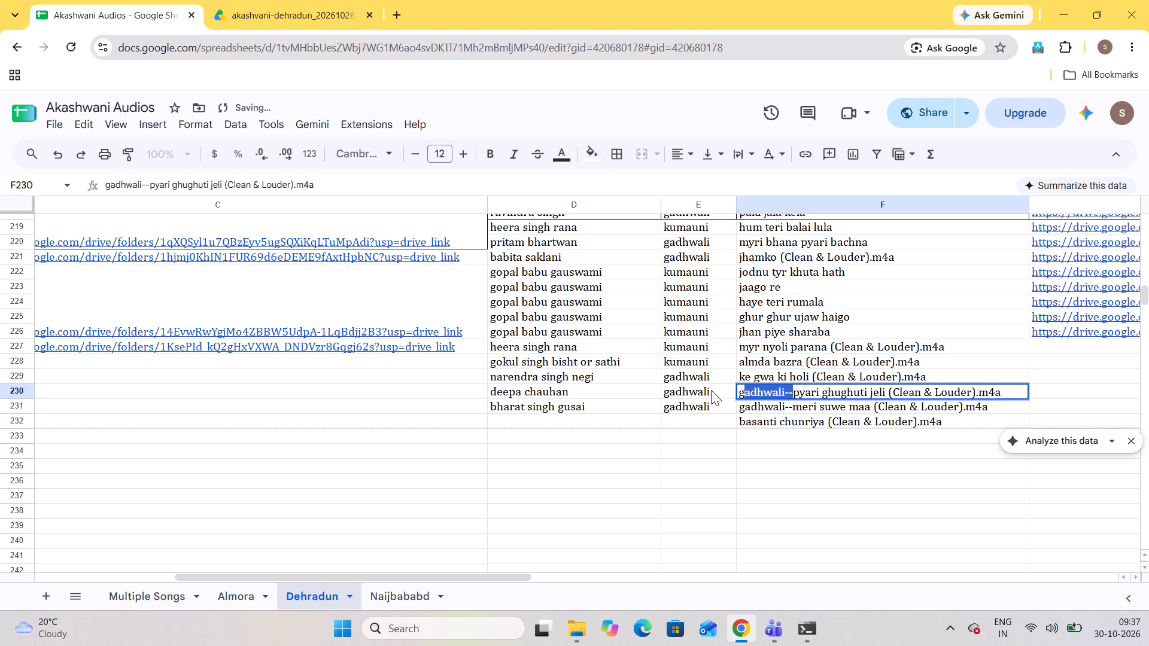
pyautogui.press('BackSpace')
pyautogui.doubleClick(746, 409)
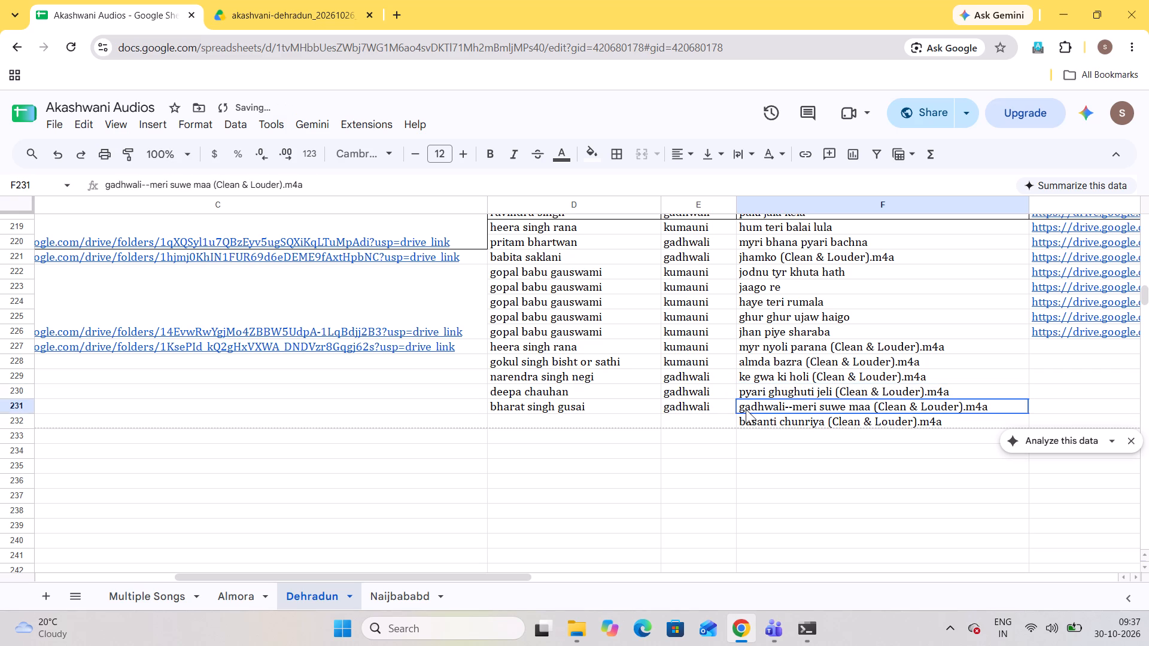
pyautogui.moveTo(793, 404); pyautogui.dragTo(721, 404)
pyautogui.press('BackSpace')
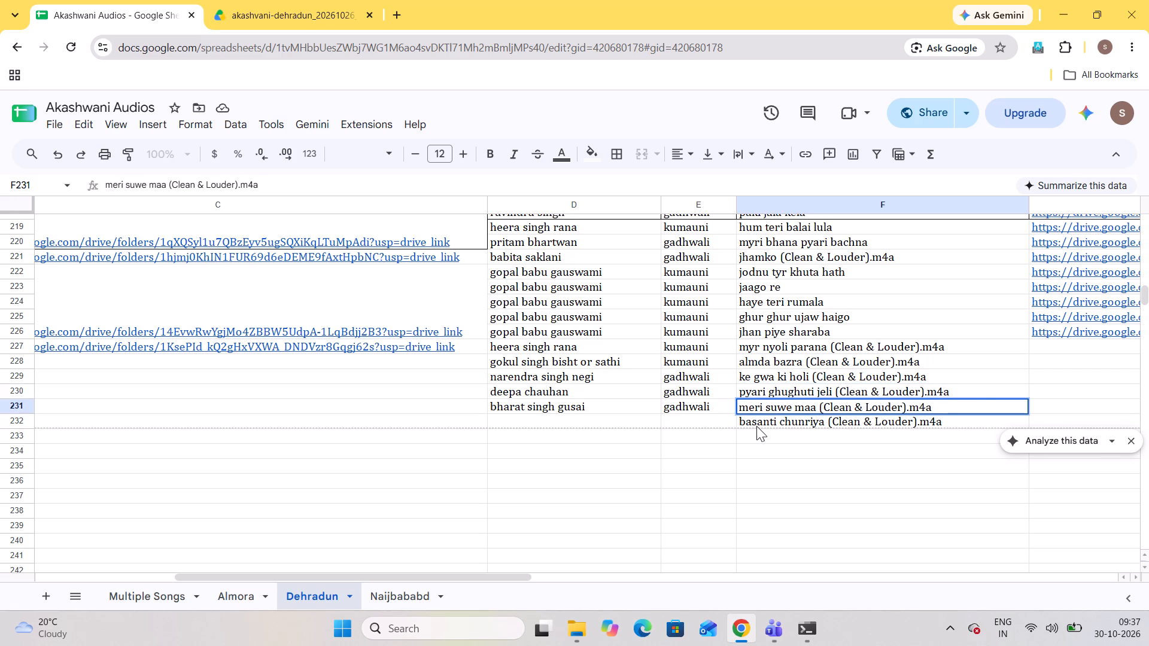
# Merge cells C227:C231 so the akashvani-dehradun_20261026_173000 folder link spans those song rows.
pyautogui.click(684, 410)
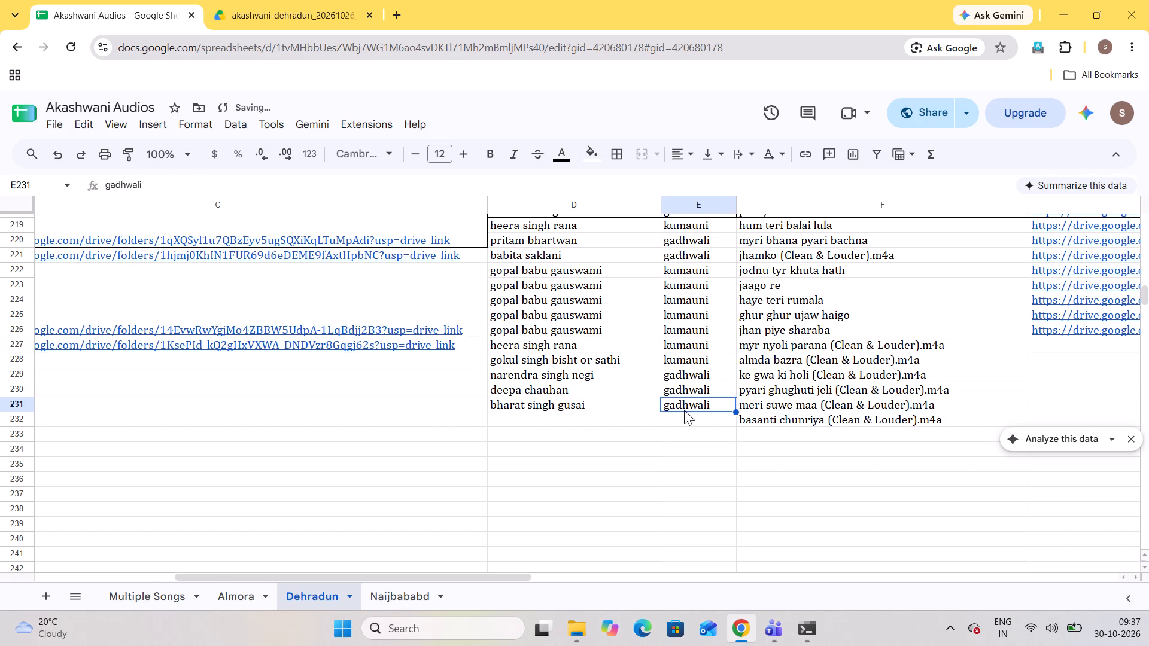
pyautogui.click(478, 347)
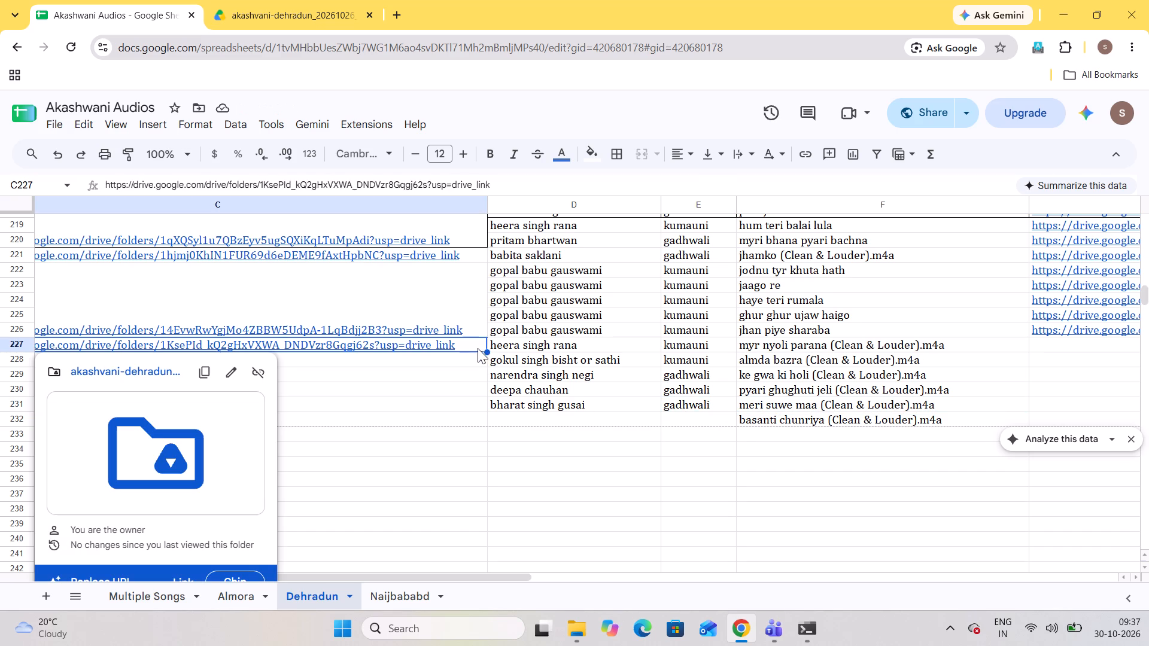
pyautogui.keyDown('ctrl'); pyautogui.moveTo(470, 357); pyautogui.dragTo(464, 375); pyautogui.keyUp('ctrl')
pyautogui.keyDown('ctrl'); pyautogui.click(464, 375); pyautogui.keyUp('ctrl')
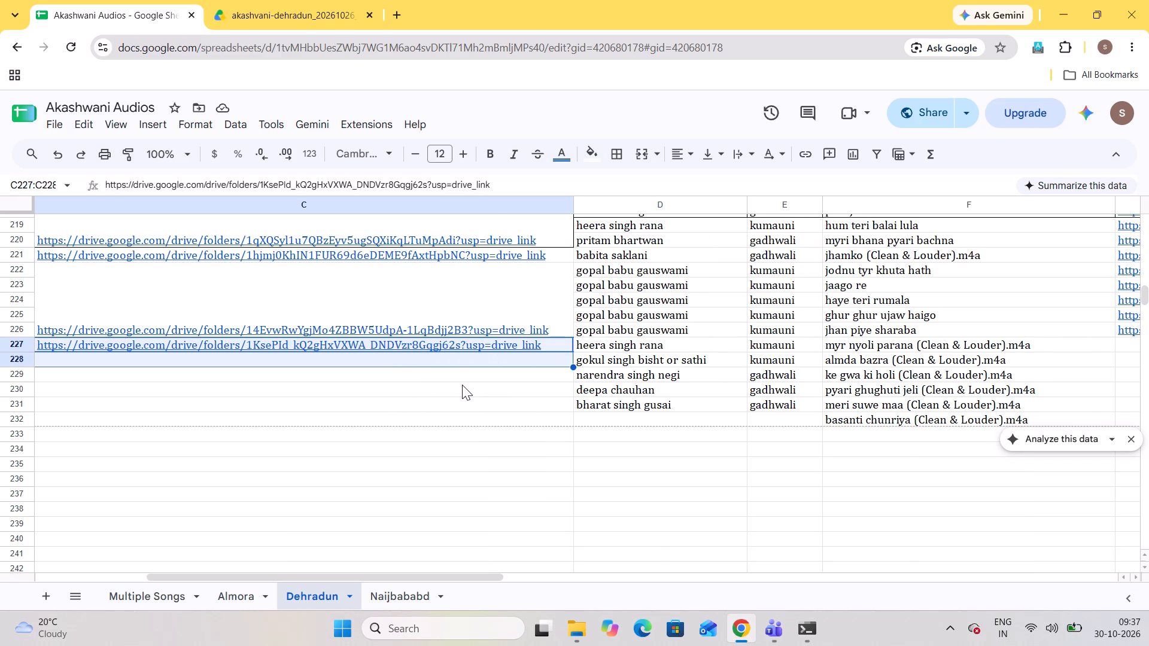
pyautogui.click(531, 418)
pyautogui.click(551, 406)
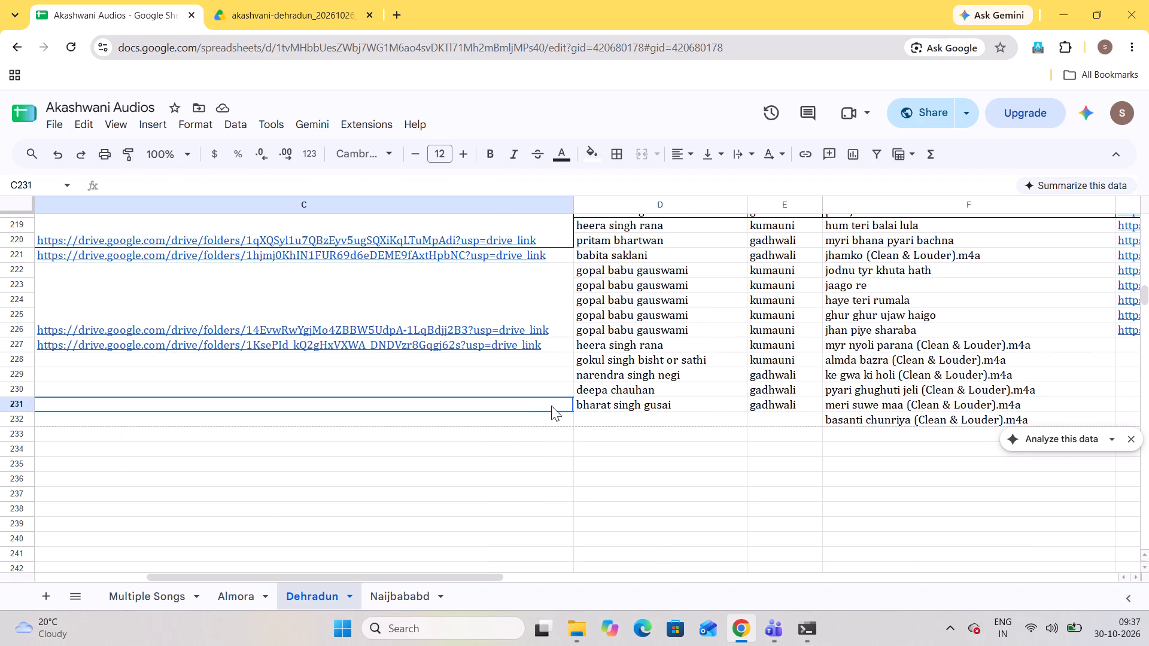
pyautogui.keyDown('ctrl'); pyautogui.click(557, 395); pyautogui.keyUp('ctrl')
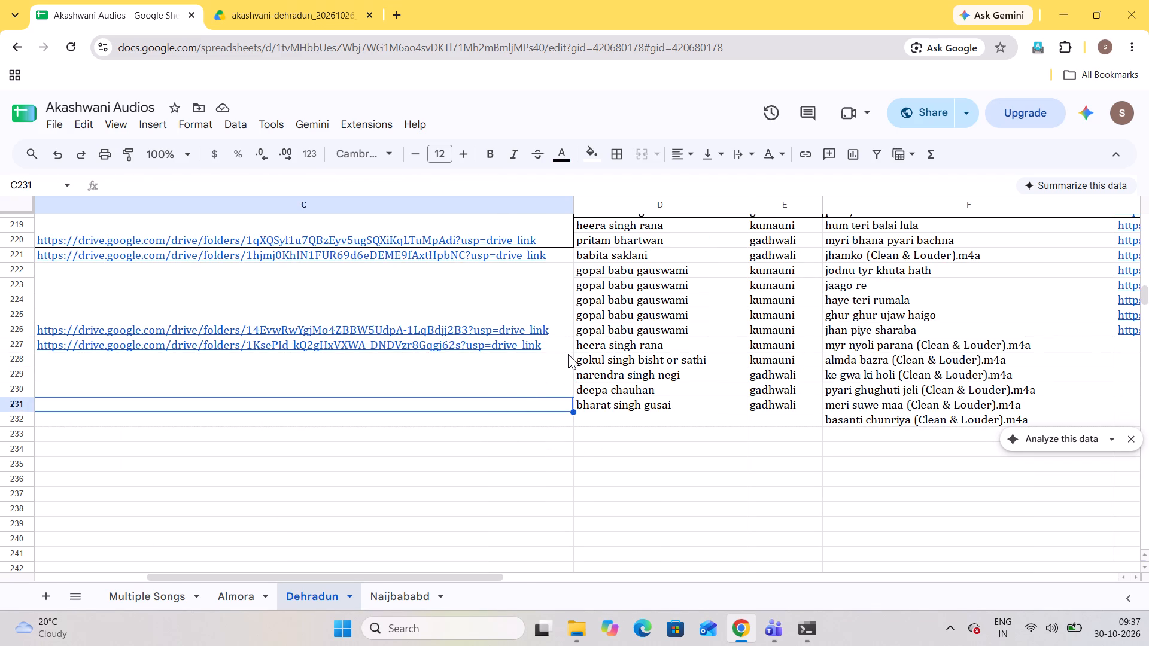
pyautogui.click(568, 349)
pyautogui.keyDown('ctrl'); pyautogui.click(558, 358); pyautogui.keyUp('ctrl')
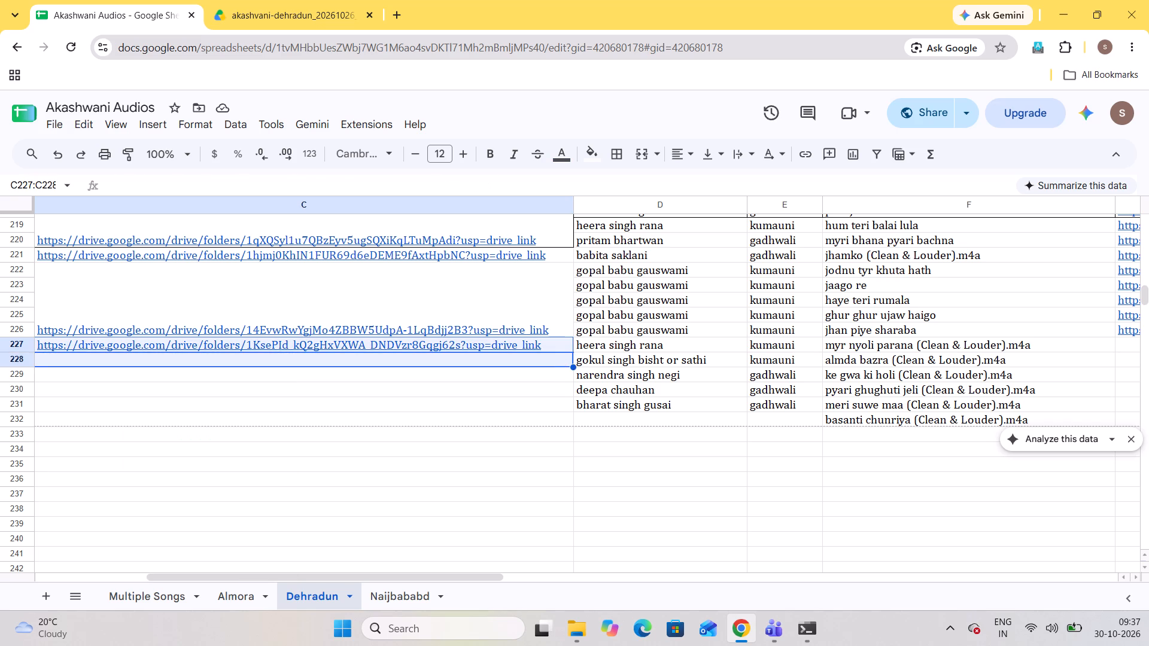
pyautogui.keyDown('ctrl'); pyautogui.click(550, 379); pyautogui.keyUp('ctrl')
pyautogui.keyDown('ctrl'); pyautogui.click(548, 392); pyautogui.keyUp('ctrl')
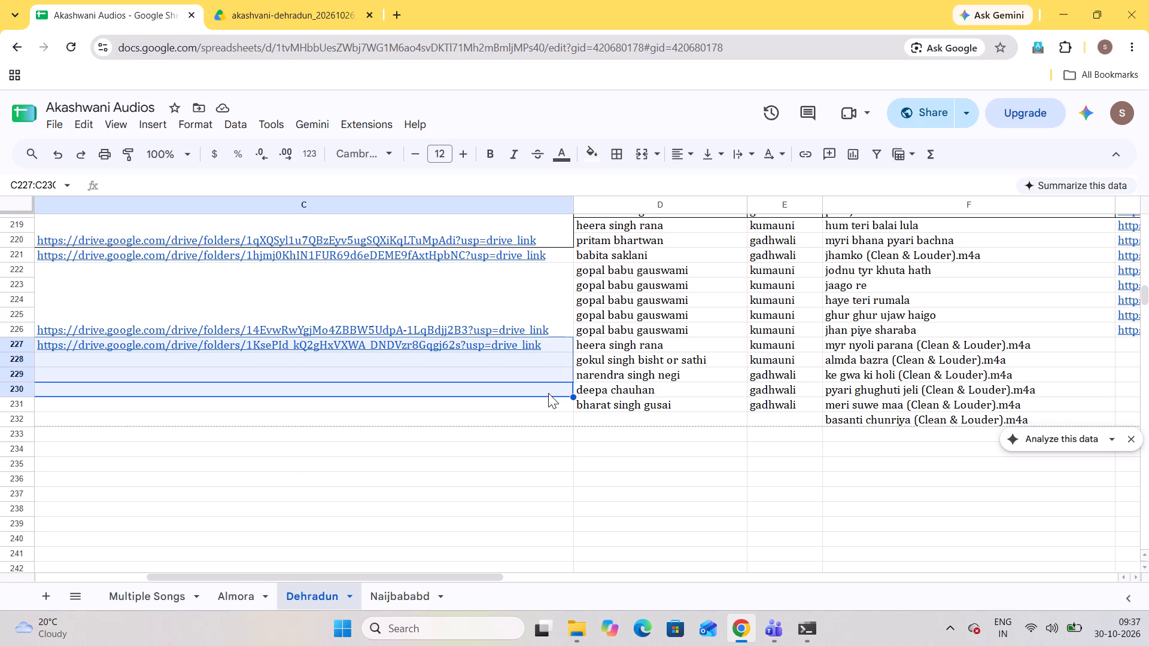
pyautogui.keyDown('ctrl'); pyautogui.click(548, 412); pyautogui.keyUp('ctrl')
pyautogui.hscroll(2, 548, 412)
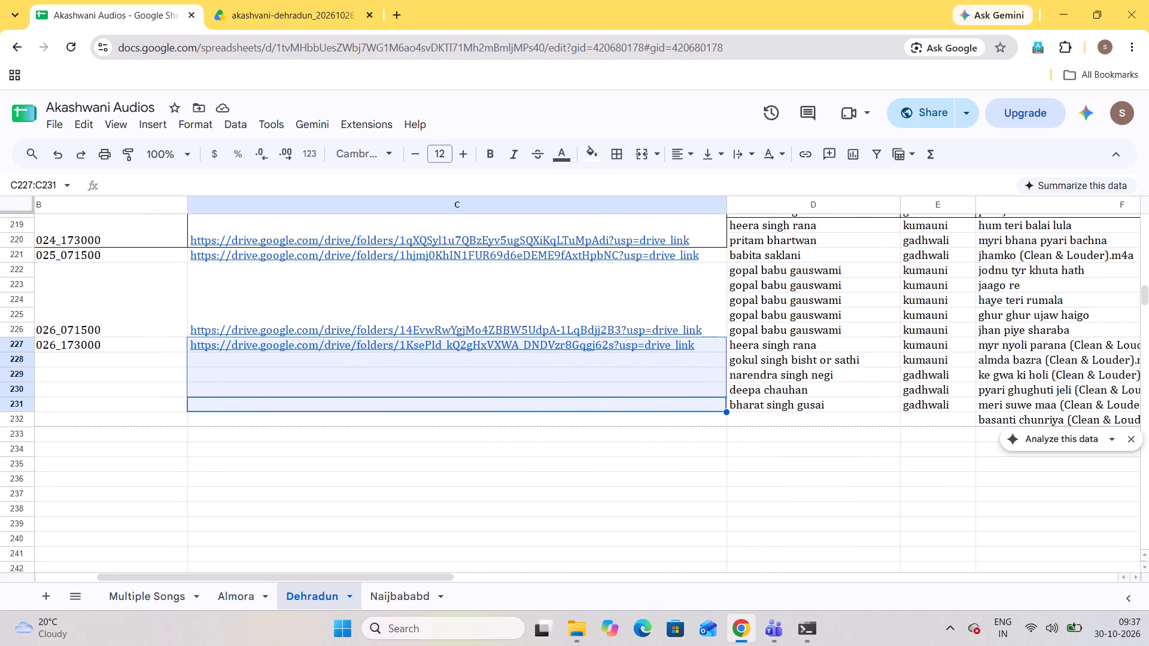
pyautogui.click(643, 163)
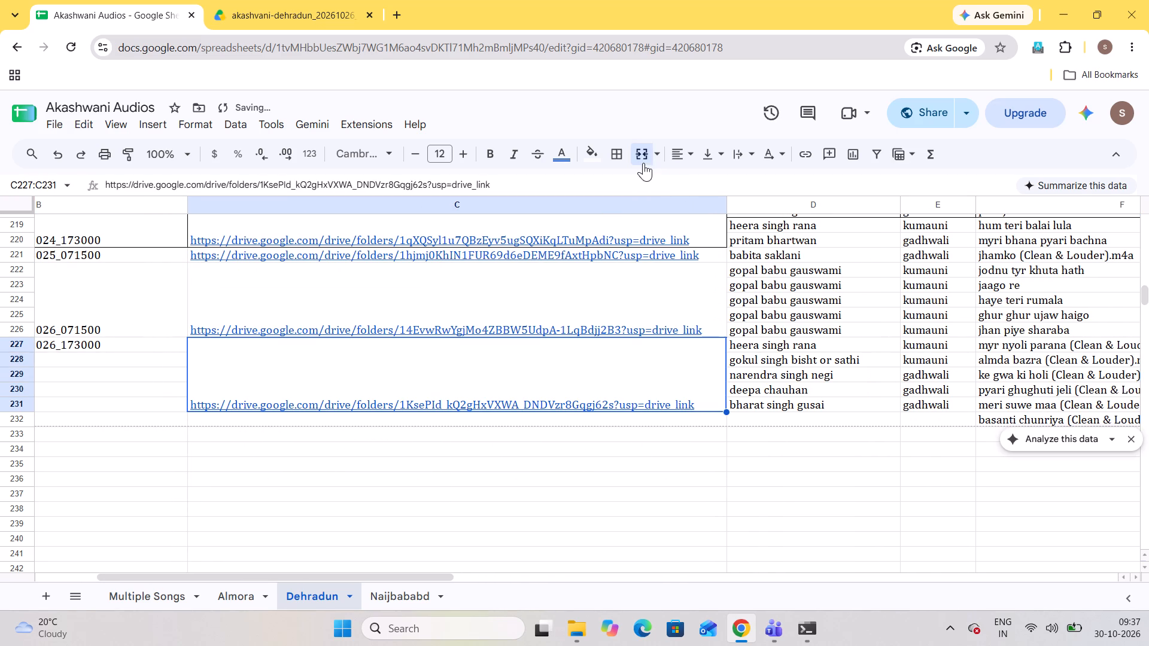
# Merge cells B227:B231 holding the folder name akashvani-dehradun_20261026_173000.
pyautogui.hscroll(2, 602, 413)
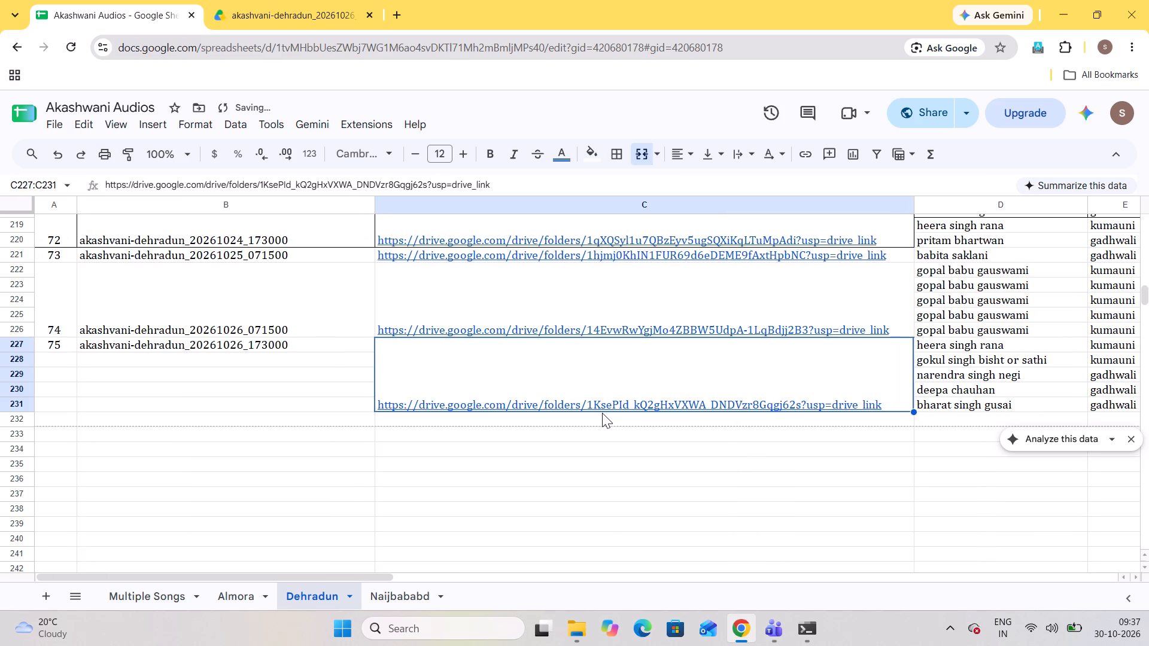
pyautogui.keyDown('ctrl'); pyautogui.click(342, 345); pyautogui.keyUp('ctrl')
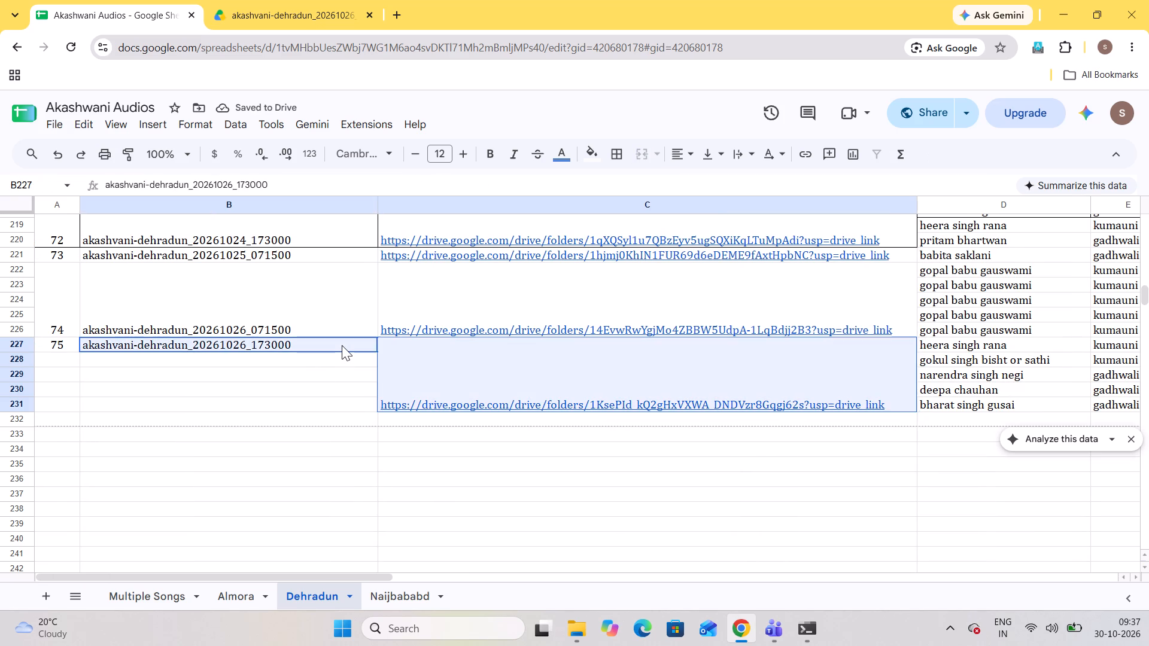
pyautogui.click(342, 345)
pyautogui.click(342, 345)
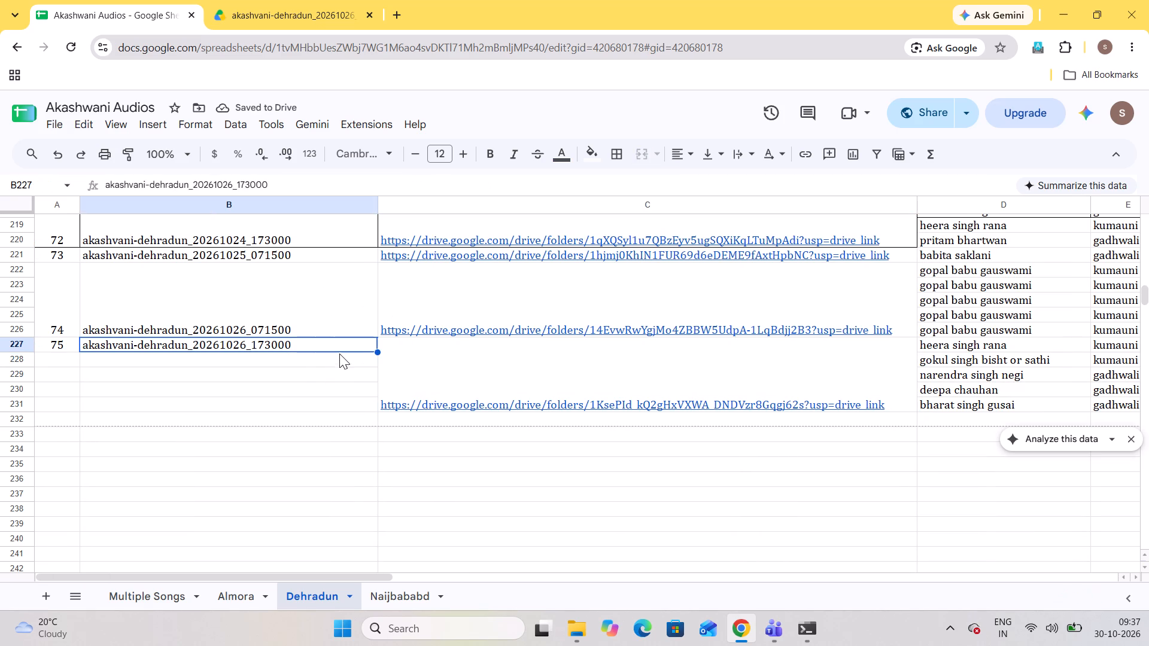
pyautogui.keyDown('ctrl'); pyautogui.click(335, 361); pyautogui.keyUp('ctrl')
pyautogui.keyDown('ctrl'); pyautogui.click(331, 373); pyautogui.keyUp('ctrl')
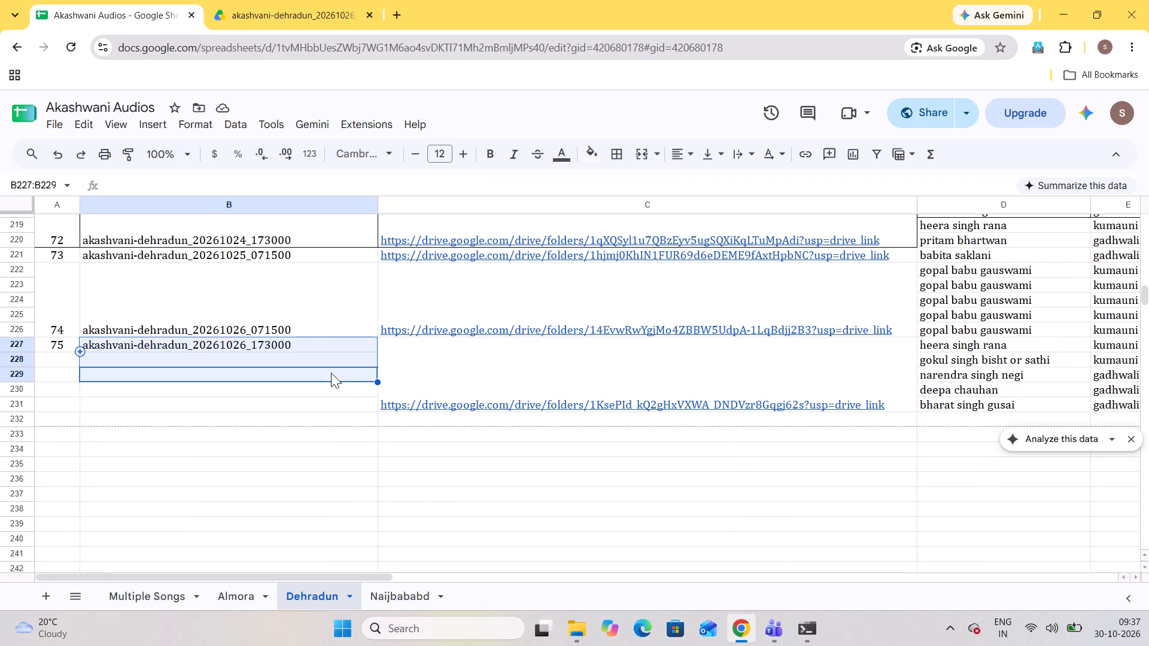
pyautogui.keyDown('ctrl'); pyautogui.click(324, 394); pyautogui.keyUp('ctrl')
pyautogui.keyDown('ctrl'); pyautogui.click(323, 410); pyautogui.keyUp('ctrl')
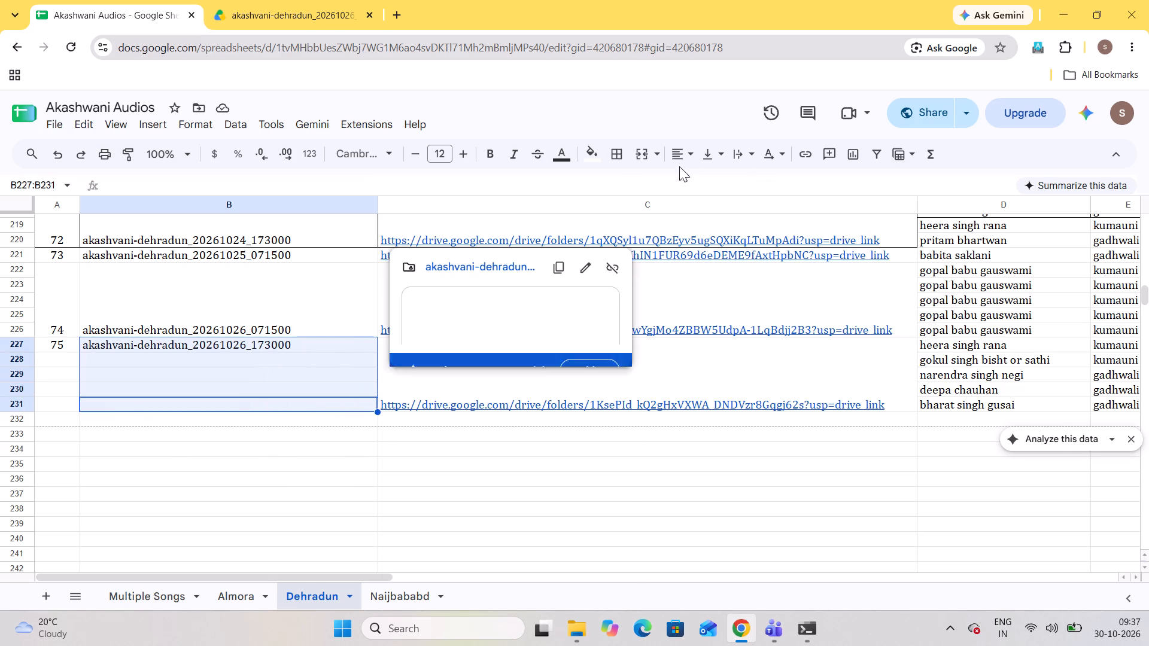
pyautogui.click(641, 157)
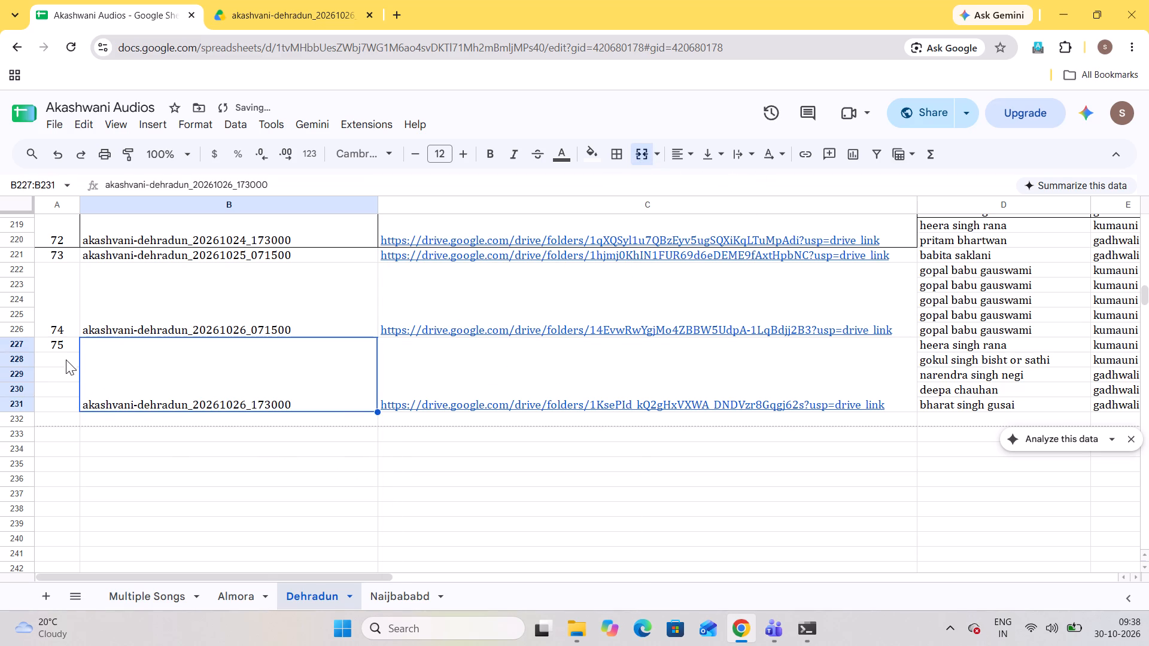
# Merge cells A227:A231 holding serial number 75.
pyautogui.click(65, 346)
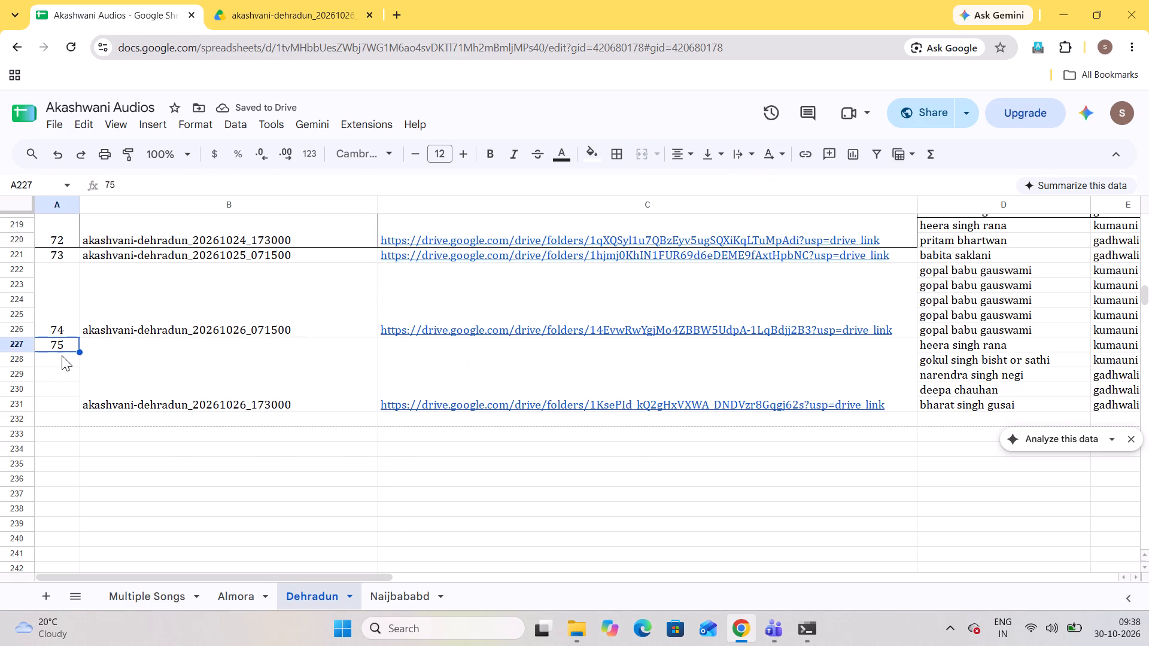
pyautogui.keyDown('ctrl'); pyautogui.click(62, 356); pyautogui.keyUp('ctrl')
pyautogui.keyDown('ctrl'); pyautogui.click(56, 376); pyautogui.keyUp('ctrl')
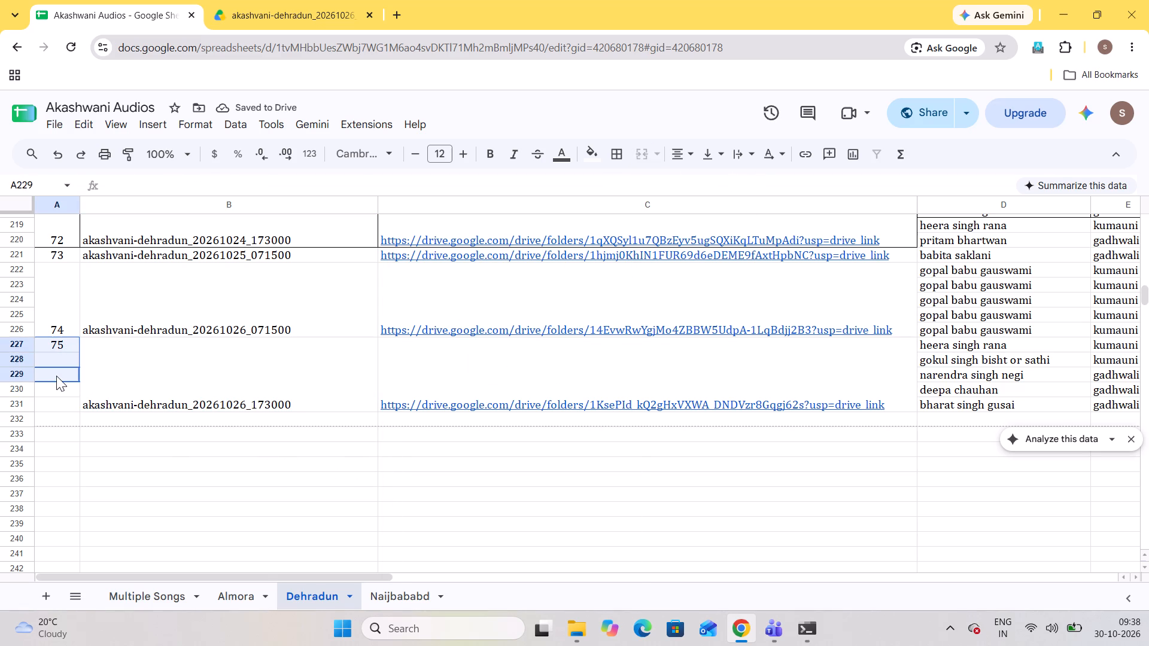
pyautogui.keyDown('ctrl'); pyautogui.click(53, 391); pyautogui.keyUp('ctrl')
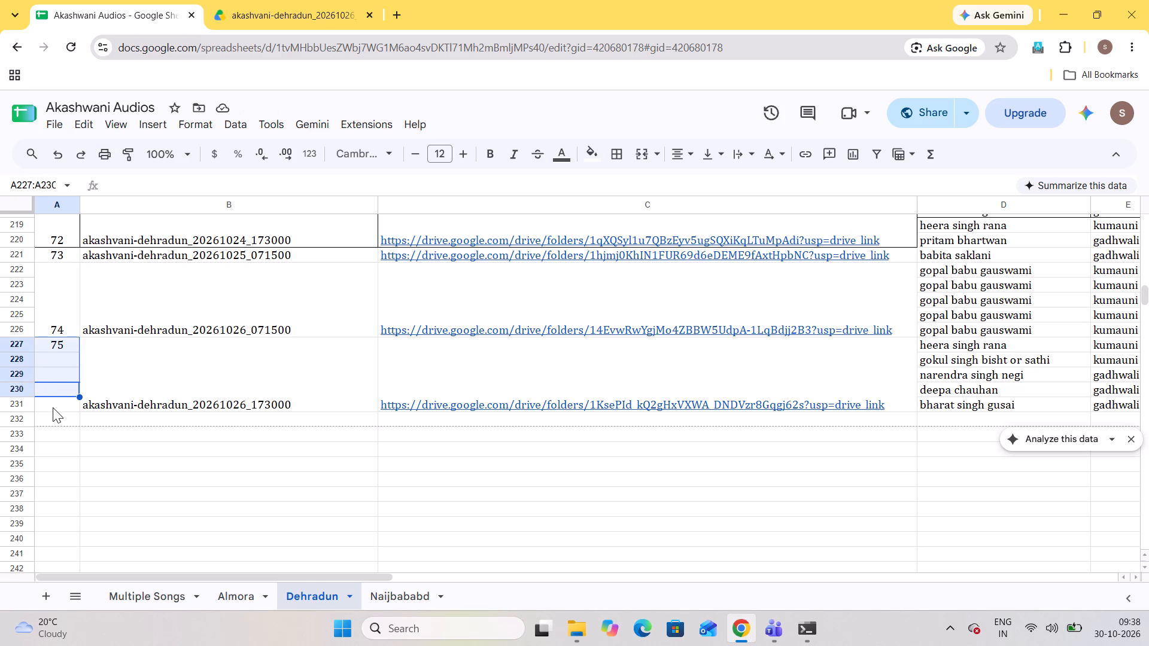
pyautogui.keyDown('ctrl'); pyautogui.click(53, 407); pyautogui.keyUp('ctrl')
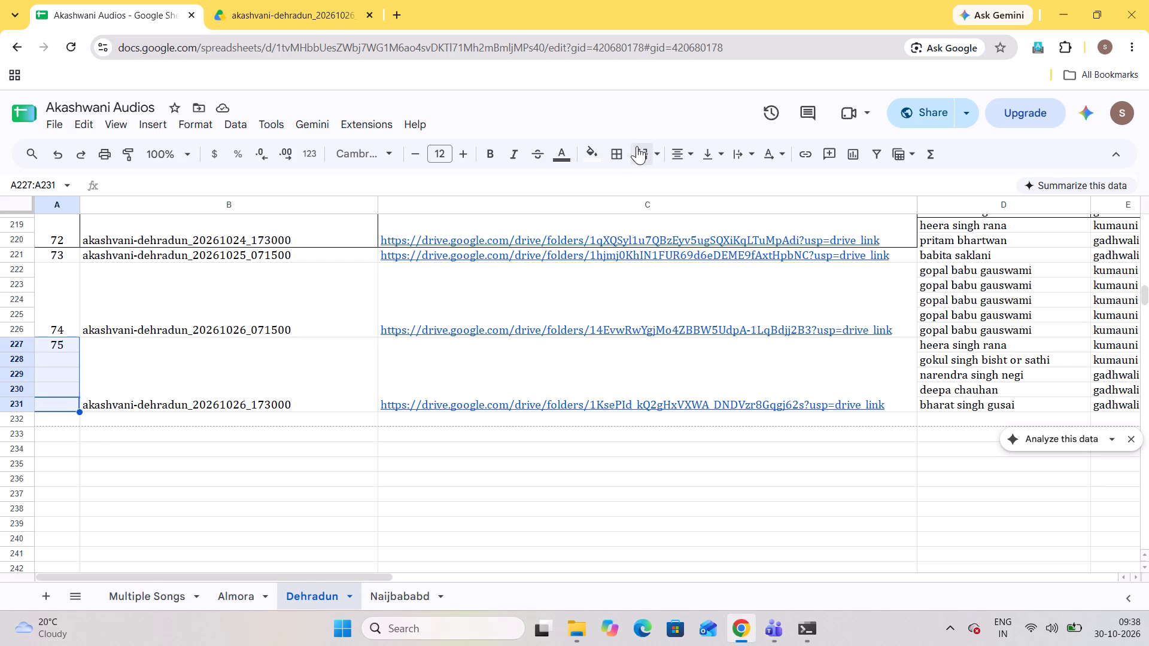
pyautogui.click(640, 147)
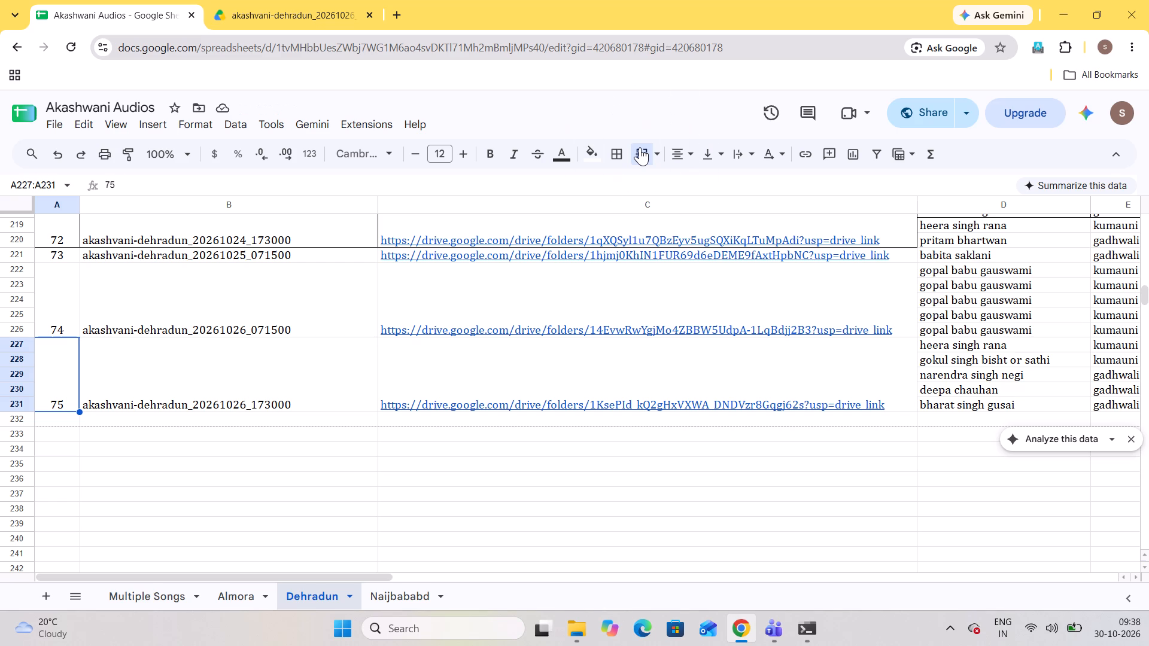
# Merge cells C227:C232 so the folder link for entry 75 also covers the "basanti chunriya" row.
pyautogui.hscroll(-2, 628, 394)
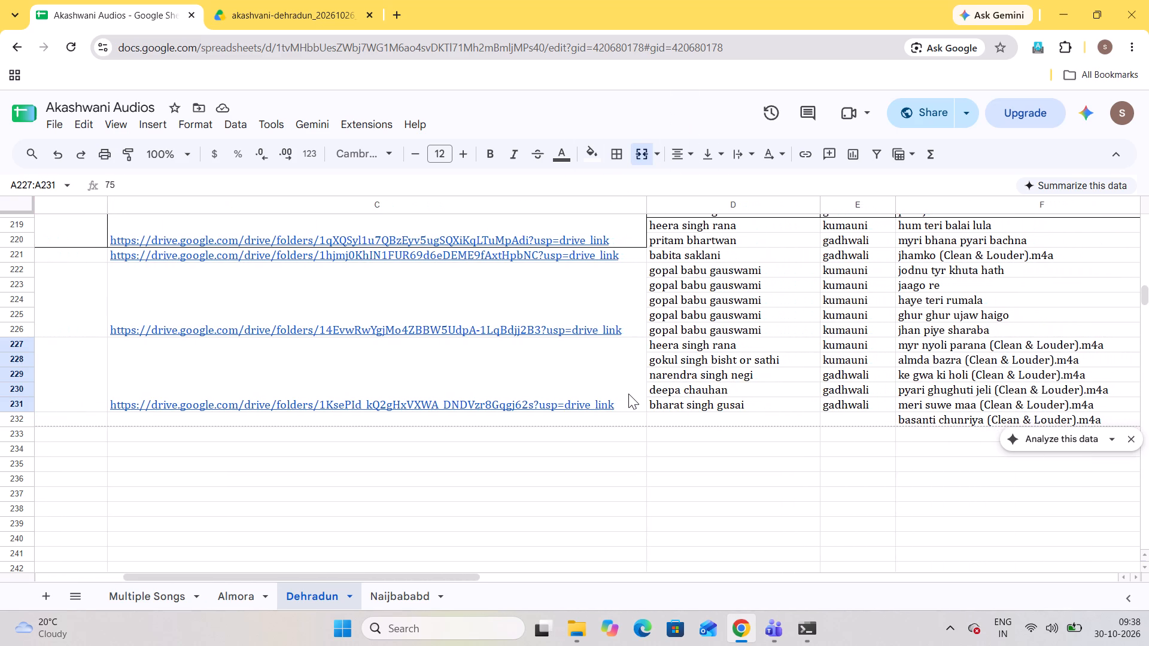
pyautogui.hscroll(-2, 628, 394)
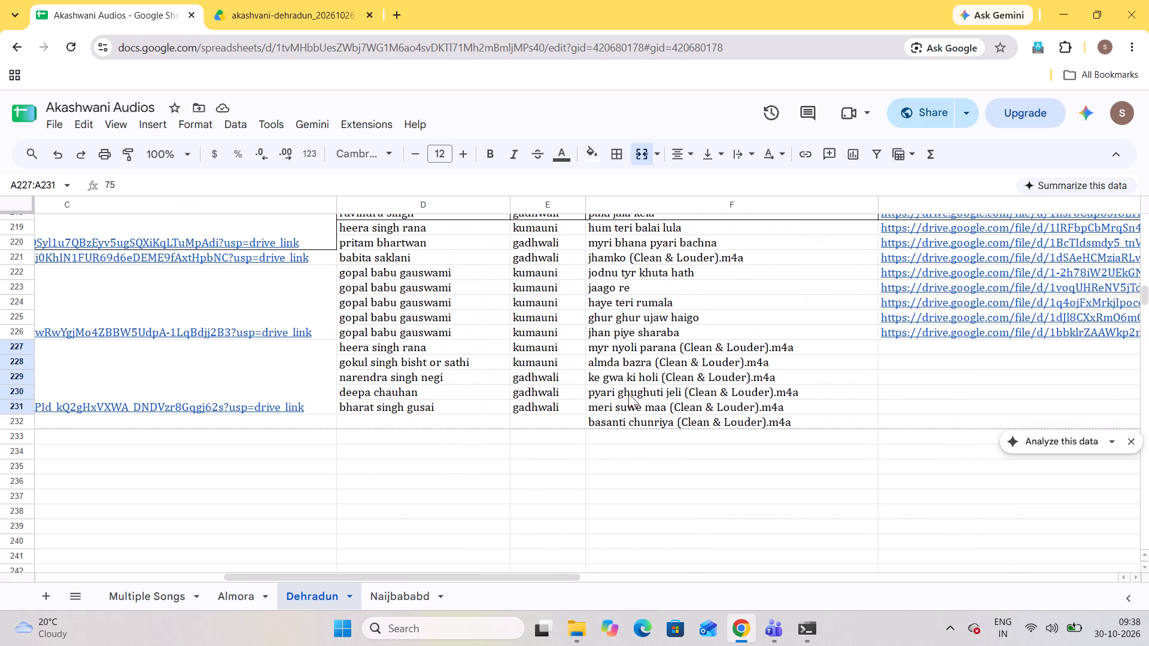
pyautogui.hscroll(1, 628, 394)
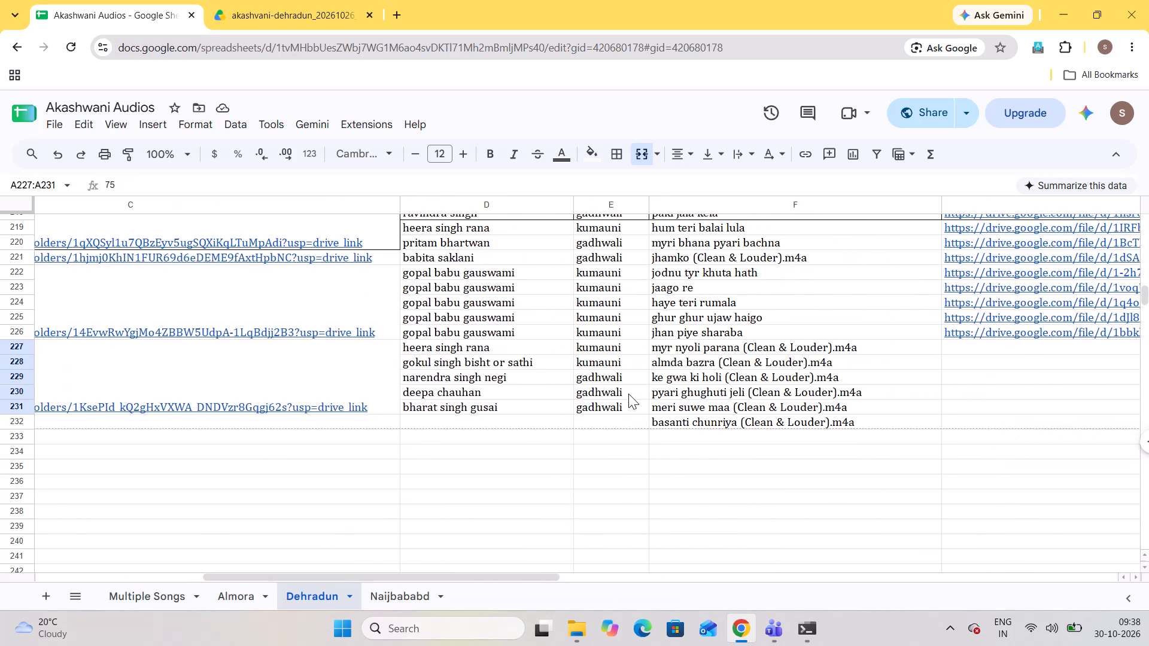
pyautogui.hscroll(2, 628, 394)
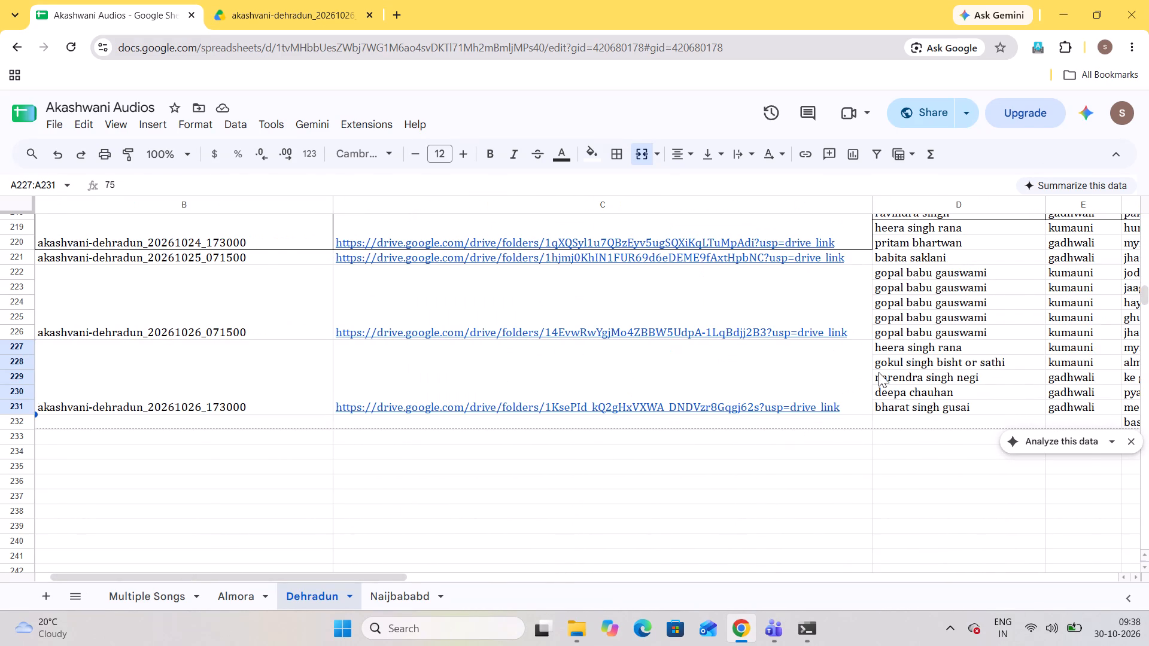
pyautogui.click(879, 372)
pyautogui.keyDown('ctrl'); pyautogui.click(849, 426); pyautogui.keyUp('ctrl')
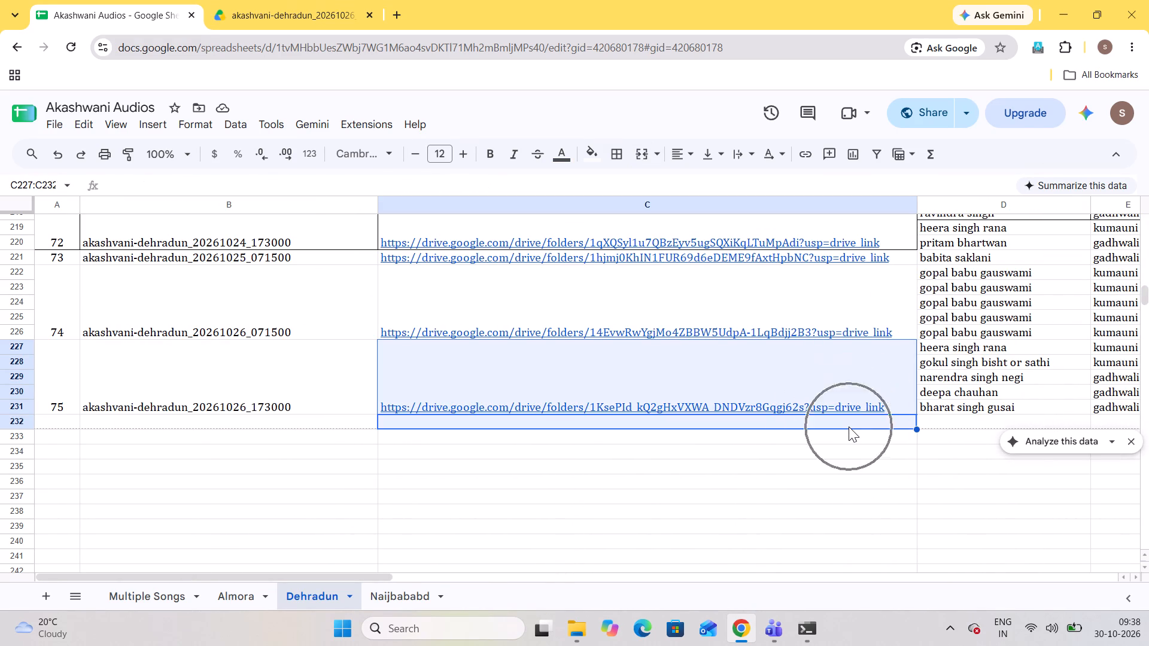
pyautogui.click(646, 144)
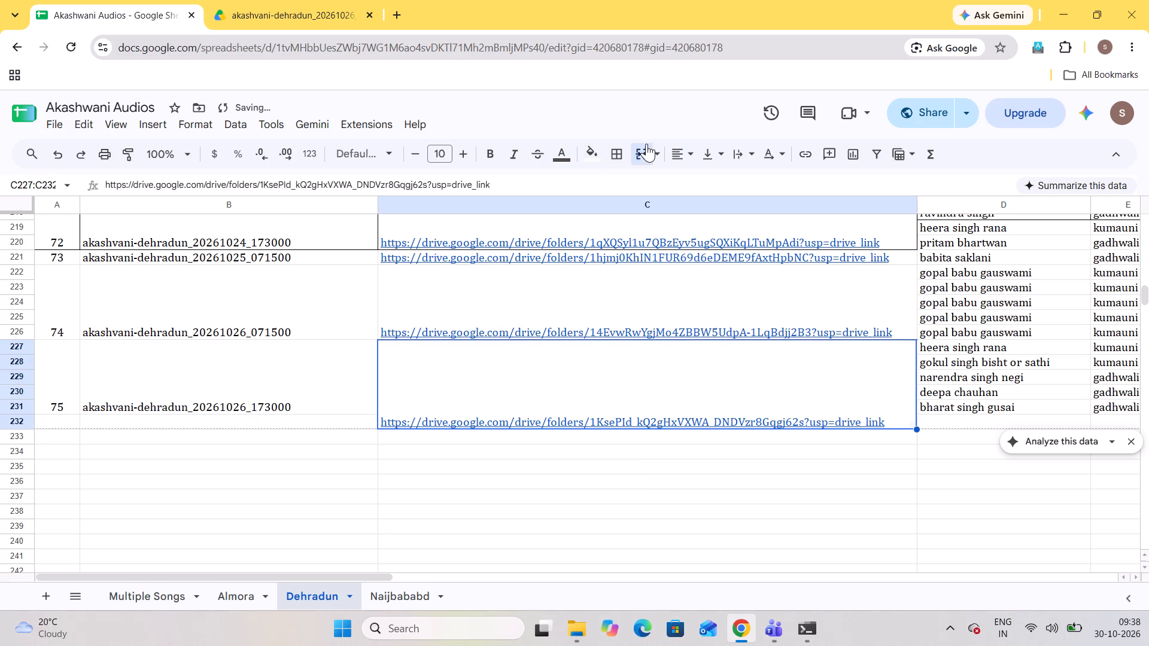
# Merge cells B227:B232 so the folder name akashvani-dehradun_20261026_173000 also covers row 232.
pyautogui.click(357, 353)
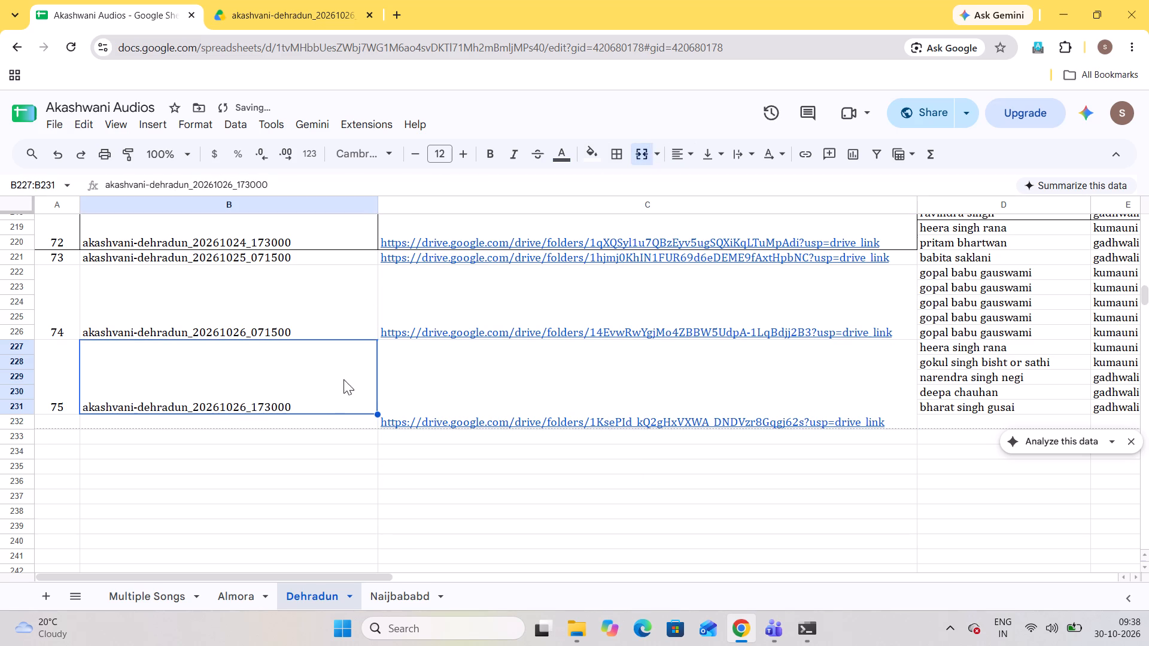
pyautogui.keyDown('ctrl'); pyautogui.click(323, 422); pyautogui.keyUp('ctrl')
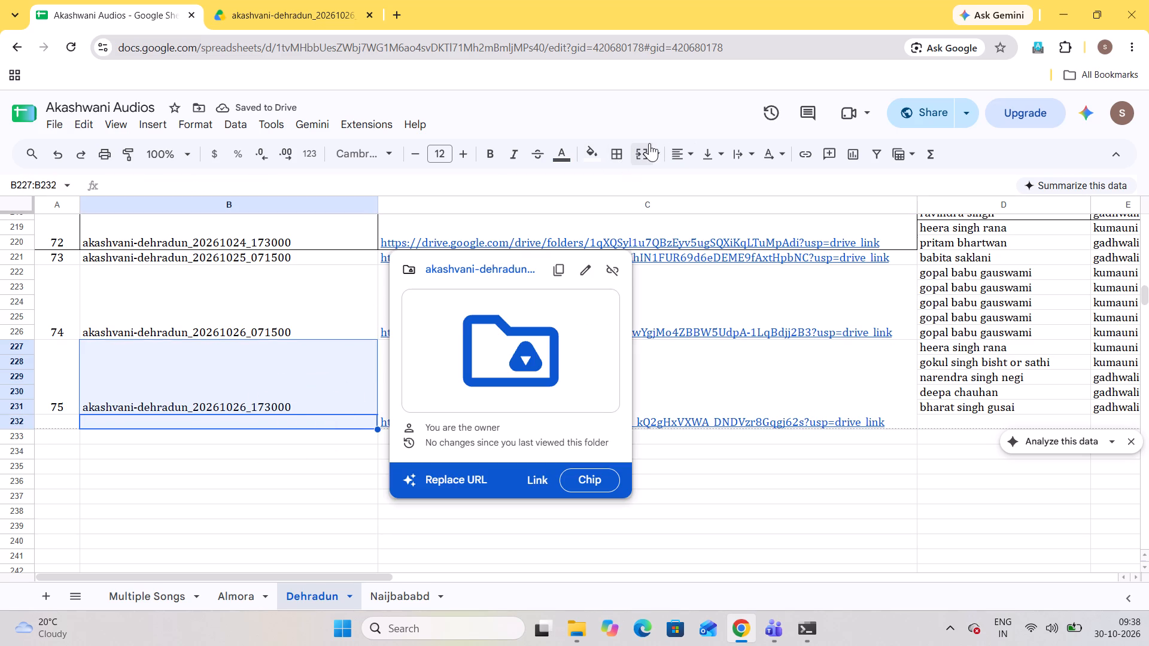
pyautogui.click(649, 143)
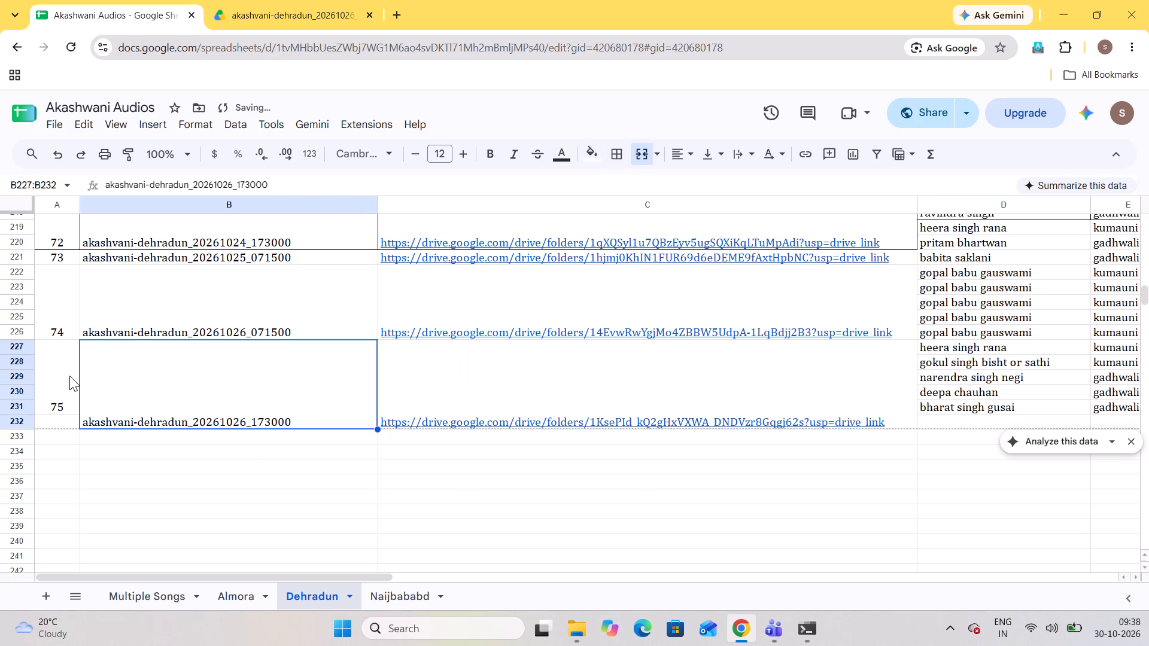
# Merge cells A227:A232 so serial number 75 also covers row 232.
pyautogui.click(69, 376)
pyautogui.keyDown('ctrl'); pyautogui.click(51, 423); pyautogui.keyUp('ctrl')
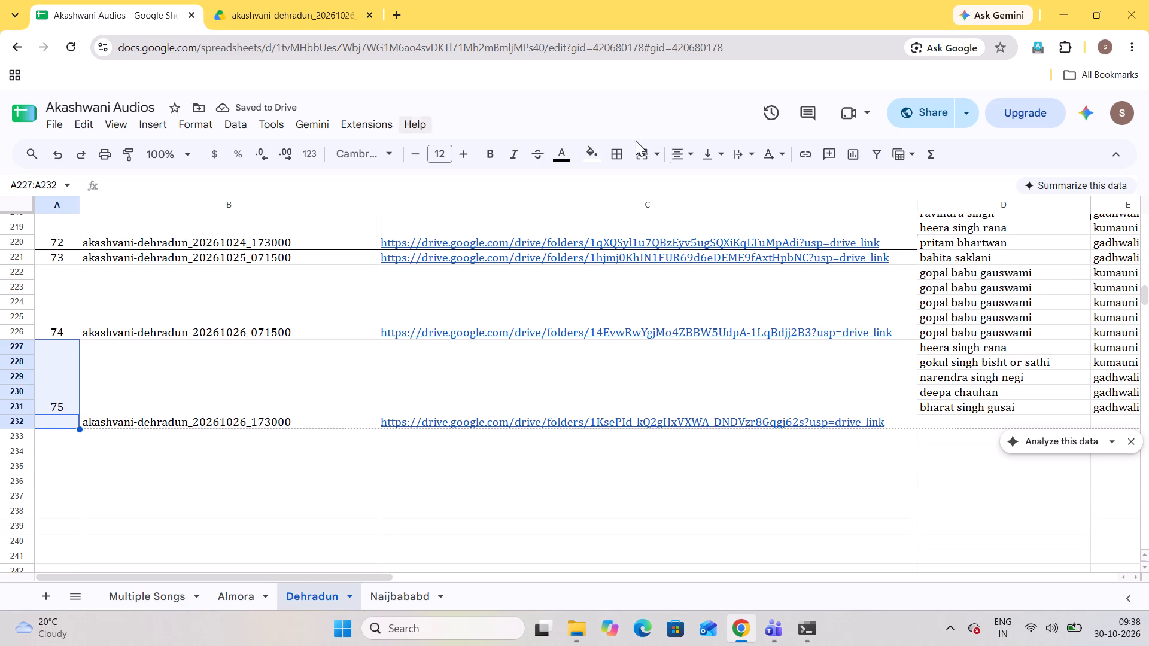
pyautogui.click(640, 156)
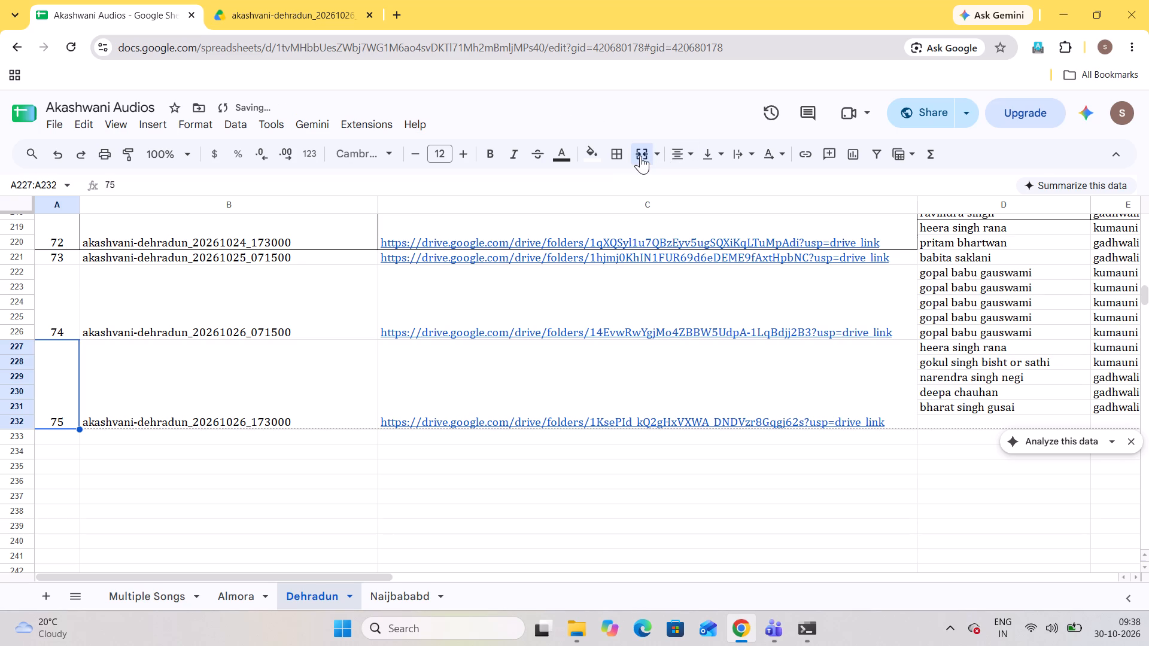
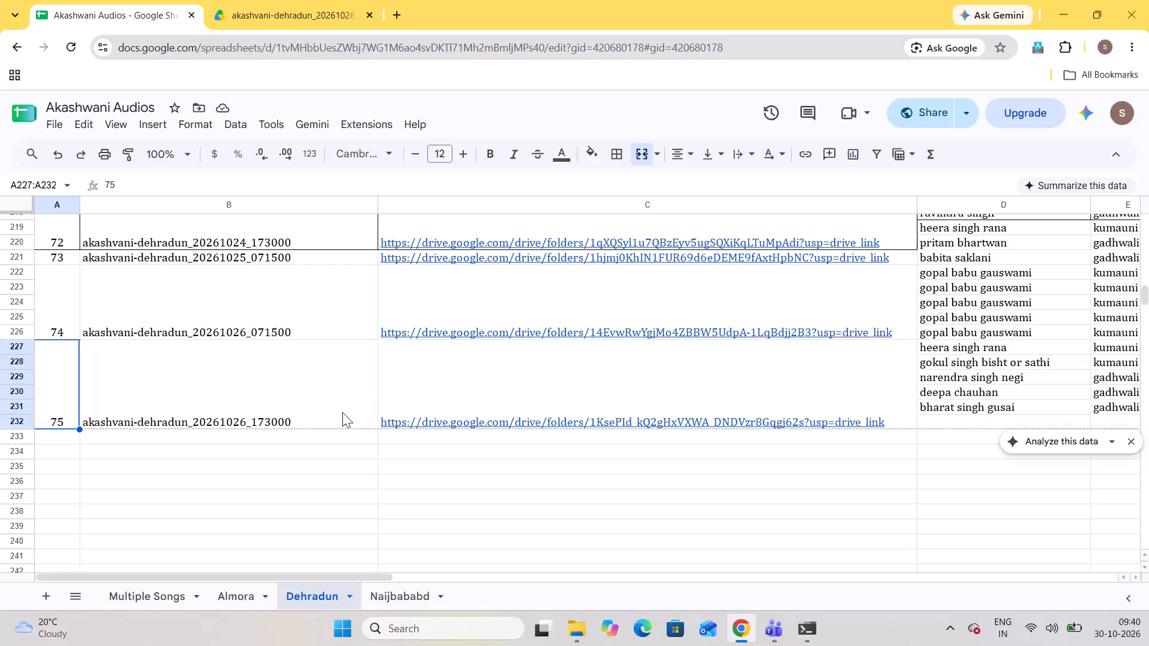
# Switch from the Dehradun sheet to the Almora sheet to view its latest logged folder entries.
pyautogui.click(240, 598)
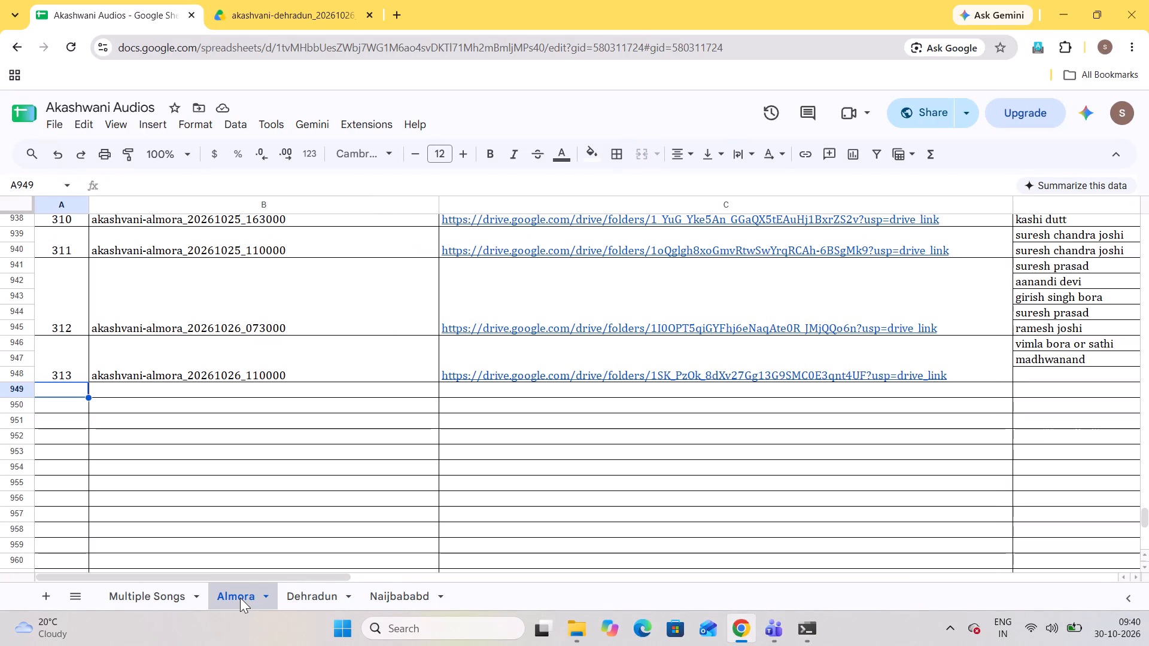
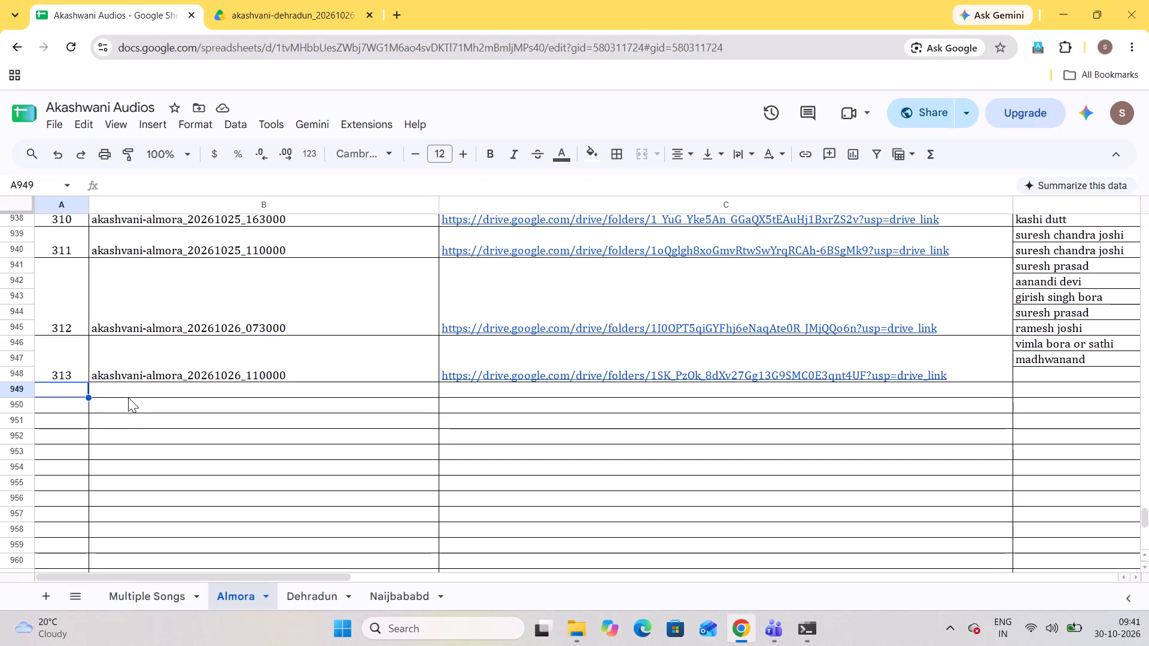
# Enter serial number 314 in the first empty row below entry 313 on the Almora sheet.
pyautogui.write('322')
pyautogui.press('BackSpace')
pyautogui.write('14')
pyautogui.press('Left')
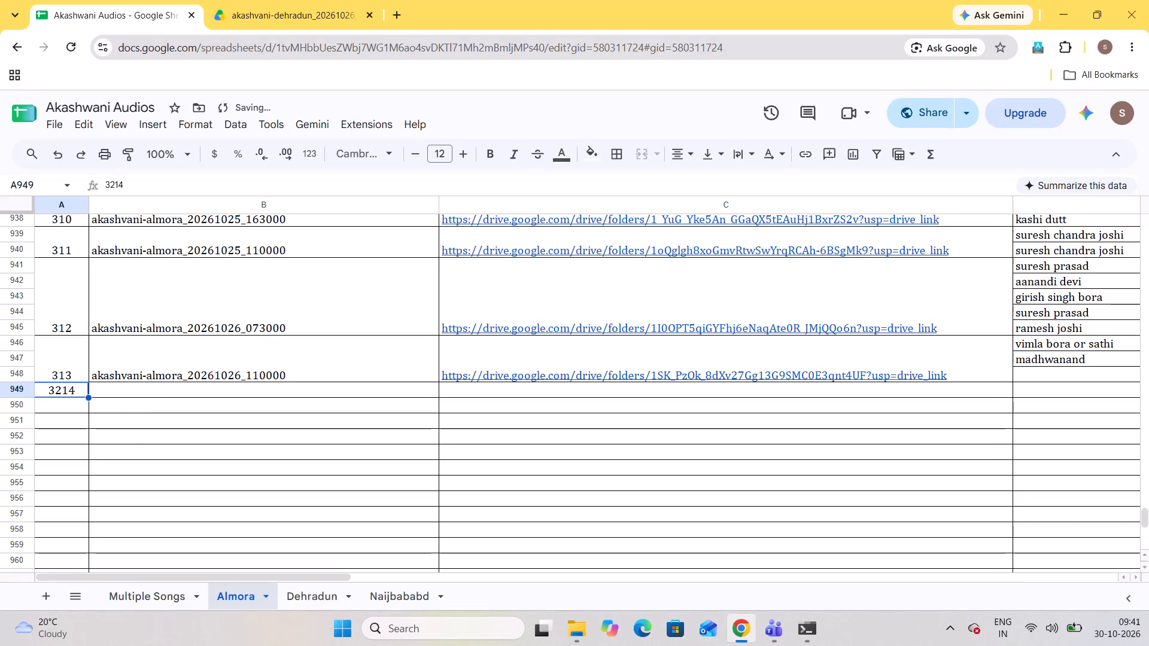
pyautogui.press('Left')
pyautogui.tripleClick(78, 385)
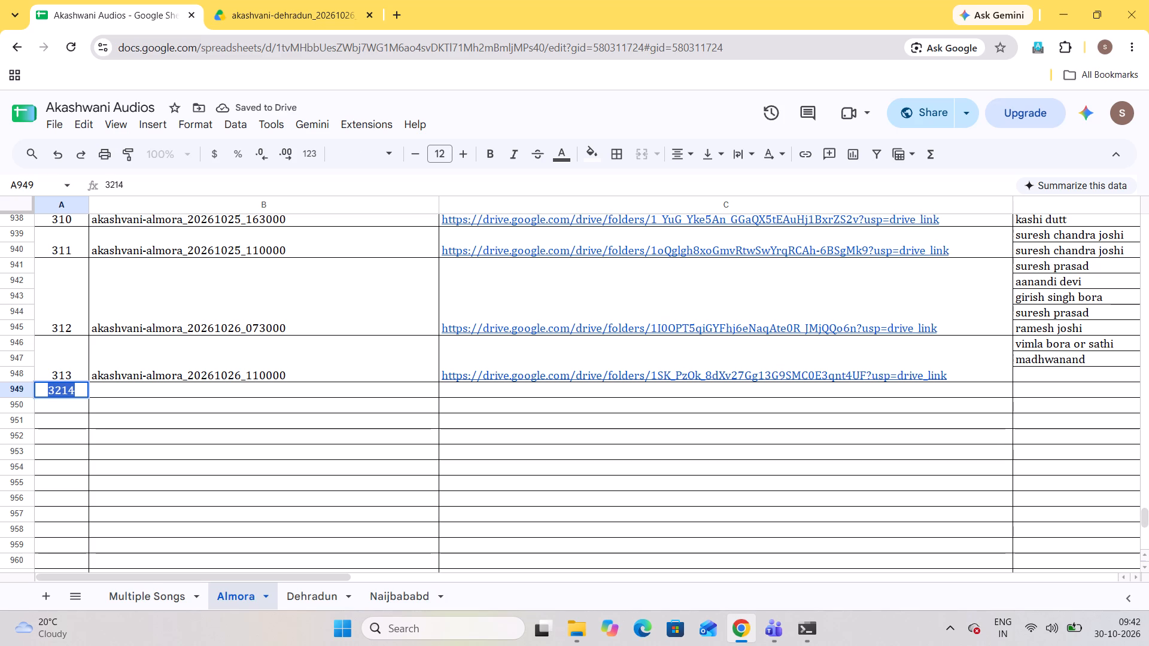
pyautogui.write('314')
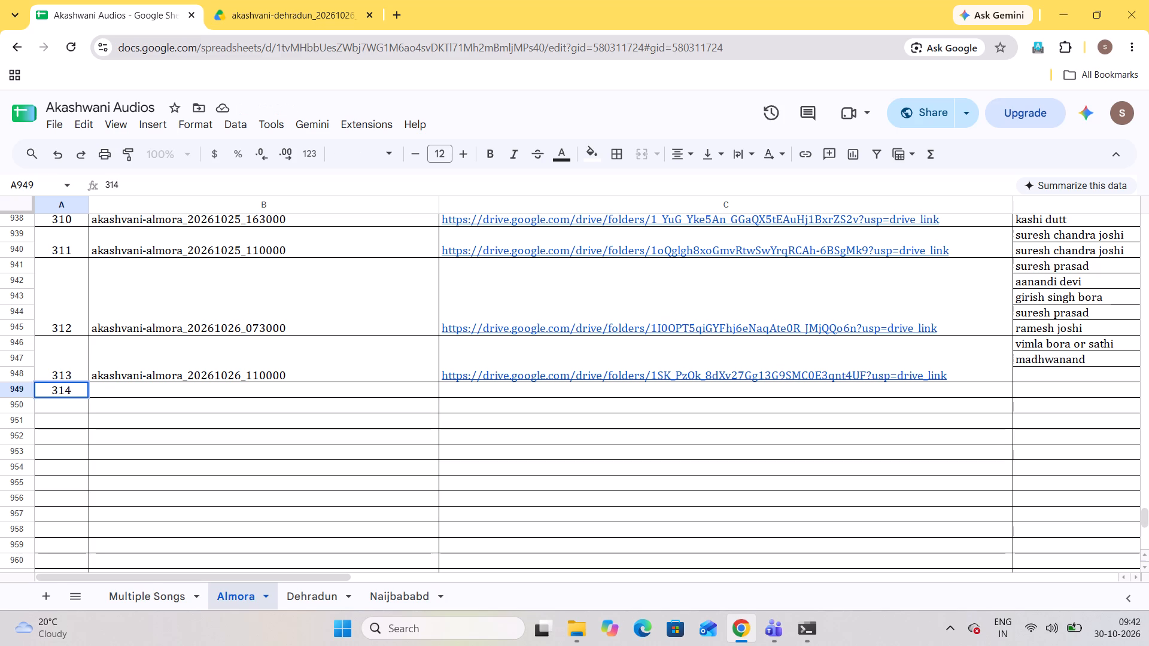
pyautogui.click(144, 393)
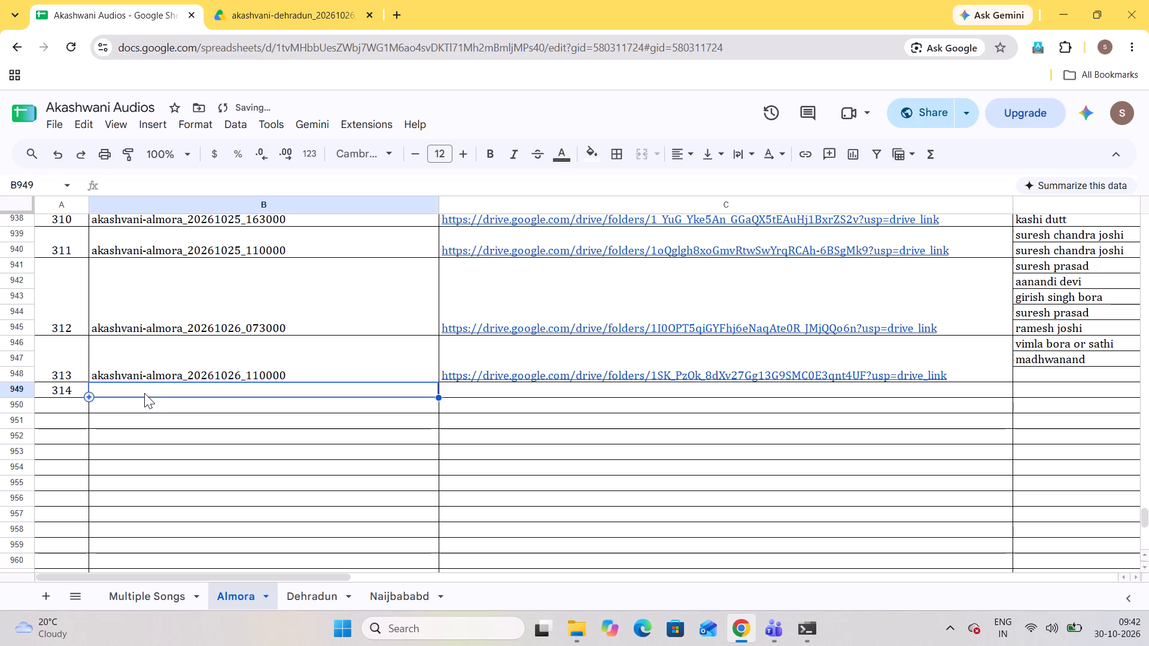
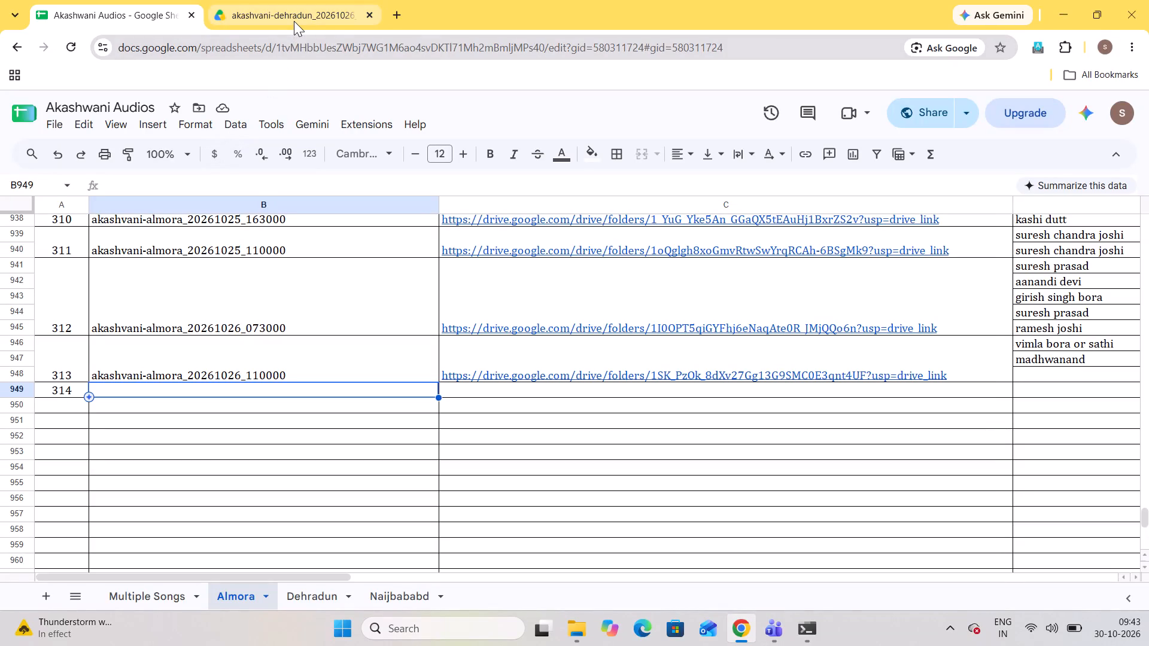
# Switch to Google Drive, dismiss the open rename prompt and open the Songs-30-10-2026 folder inside Akashwani Audio almora.
pyautogui.click(294, 21)
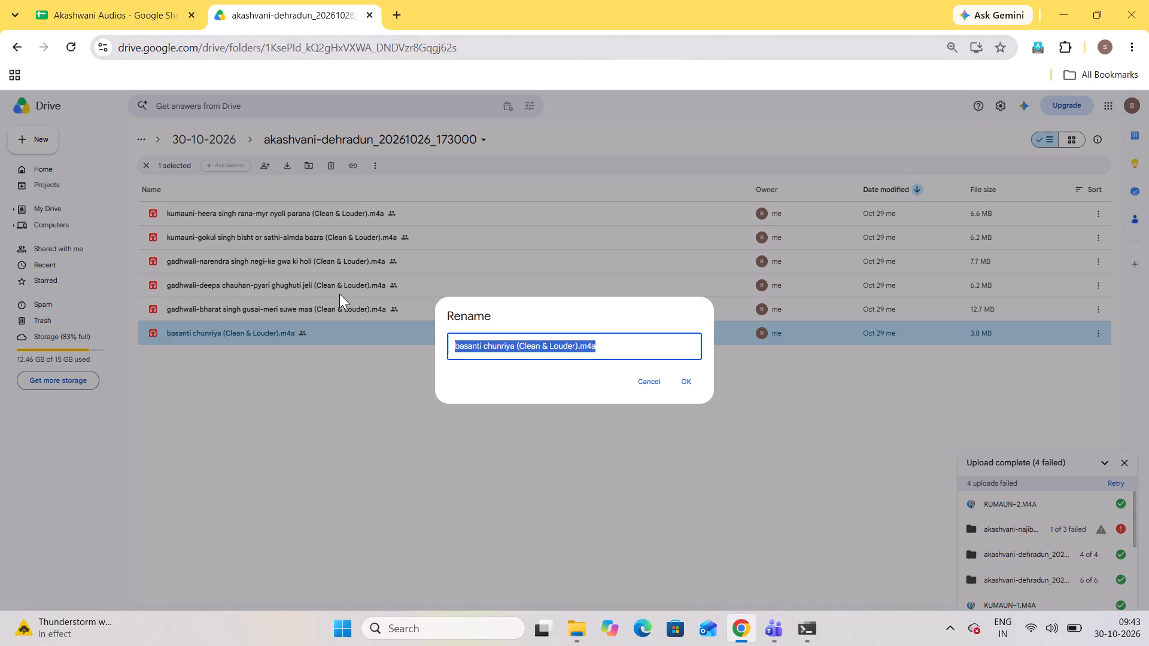
pyautogui.click(339, 402)
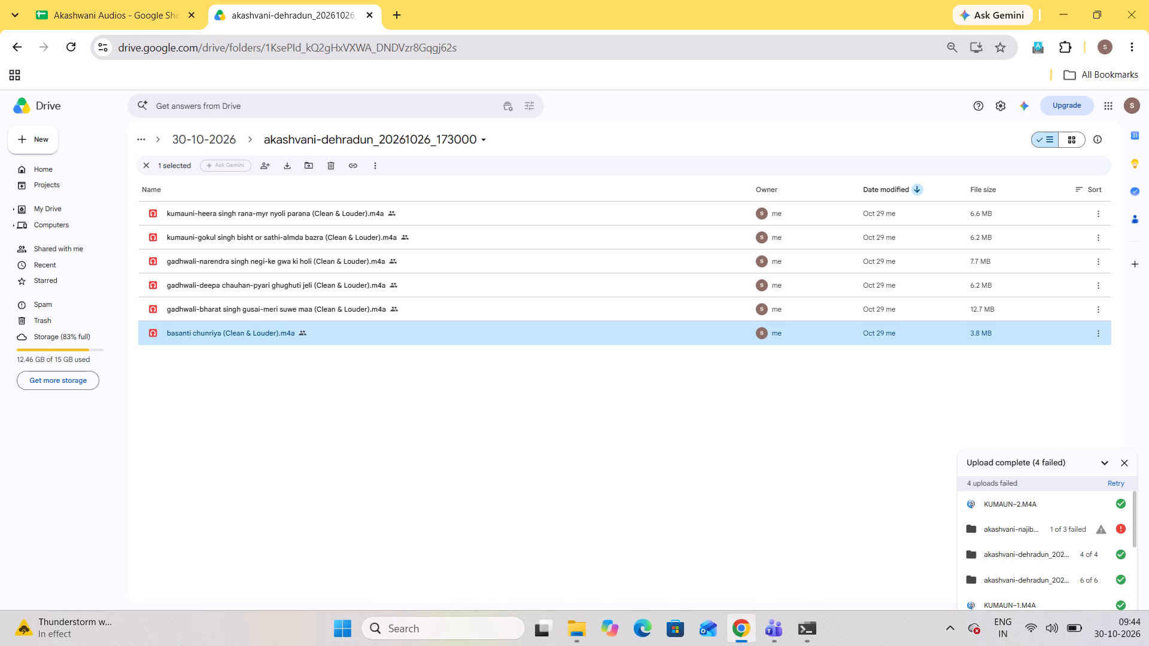
pyautogui.click(227, 131)
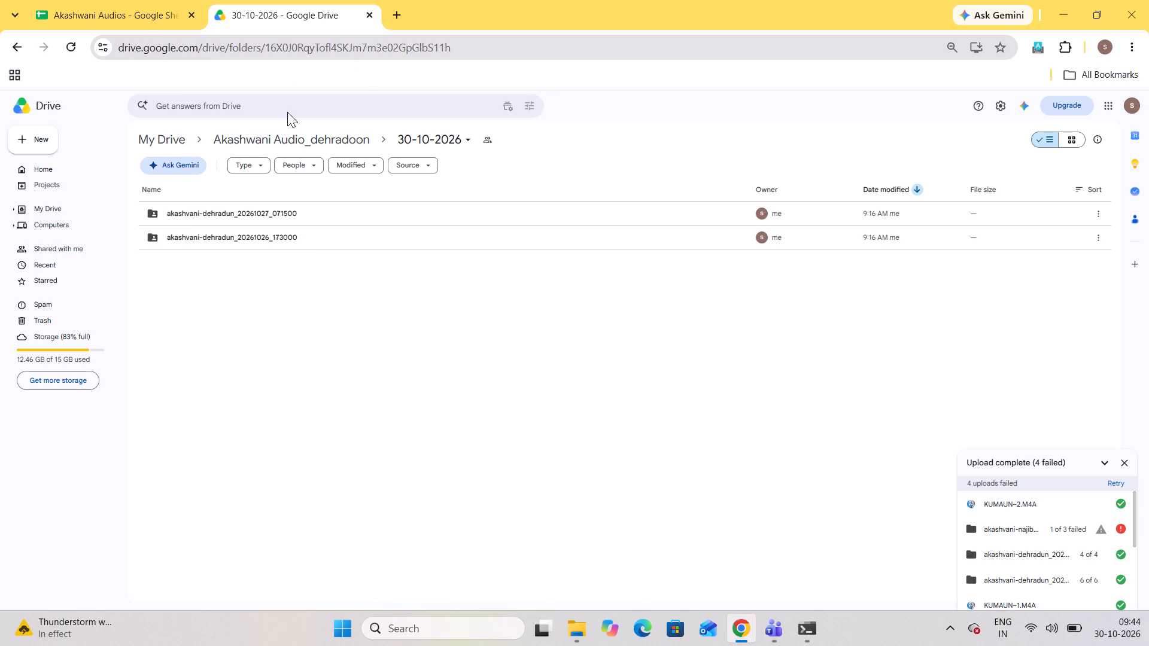
pyautogui.click(175, 133)
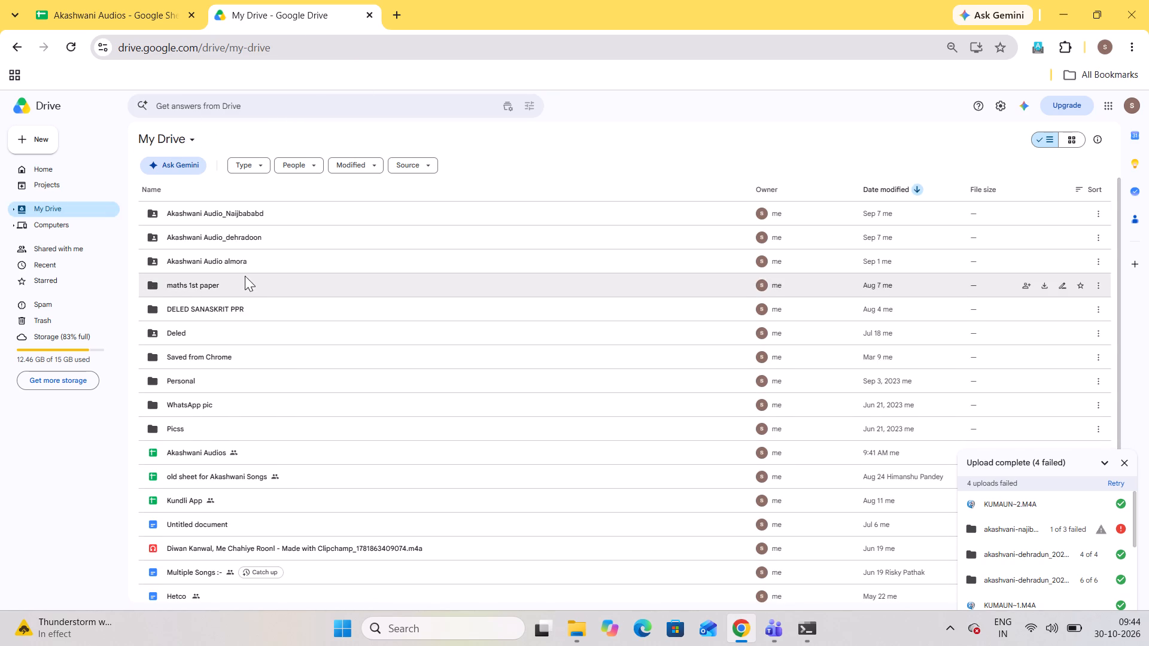
pyautogui.doubleClick(242, 266)
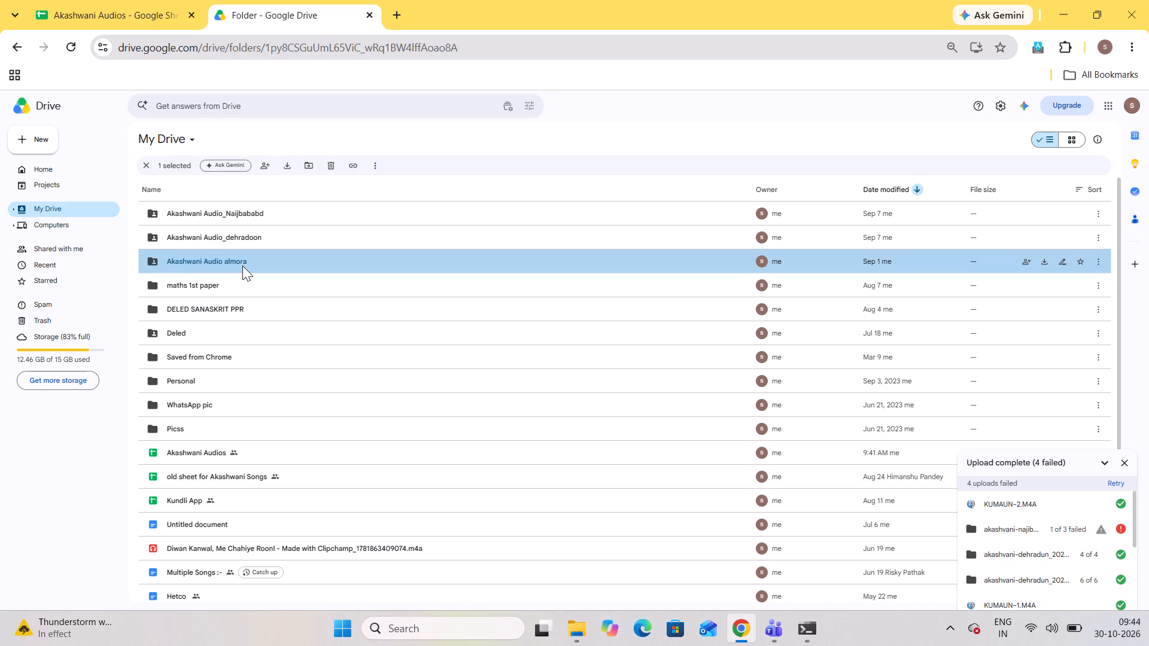
pyautogui.doubleClick(242, 266)
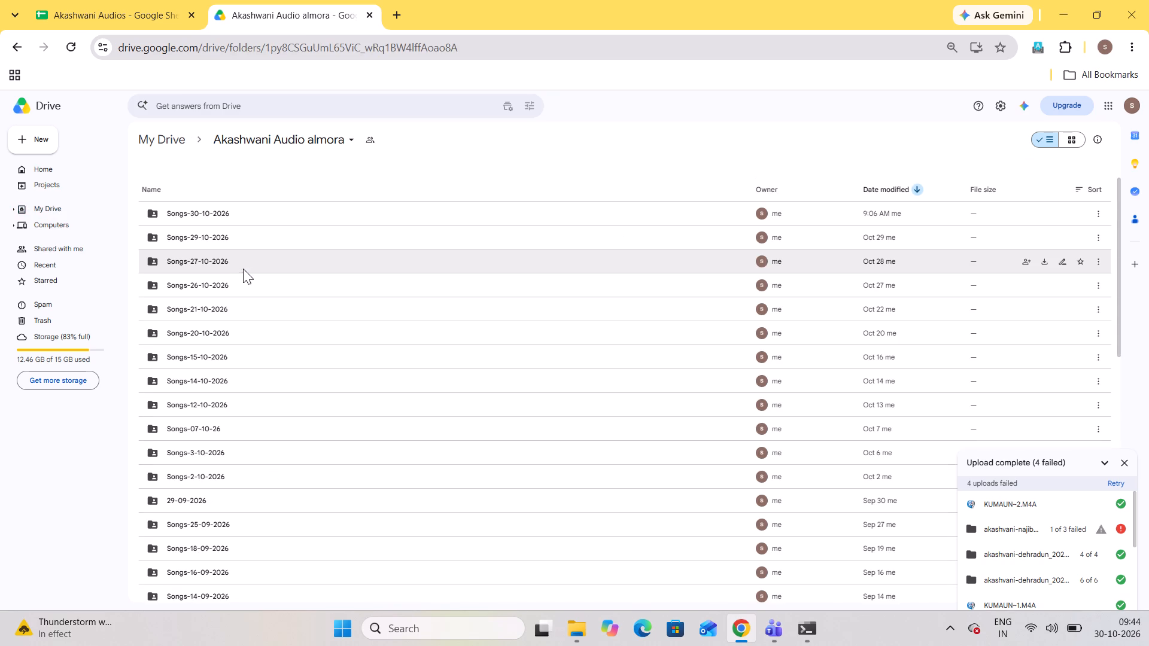
pyautogui.doubleClick(198, 206)
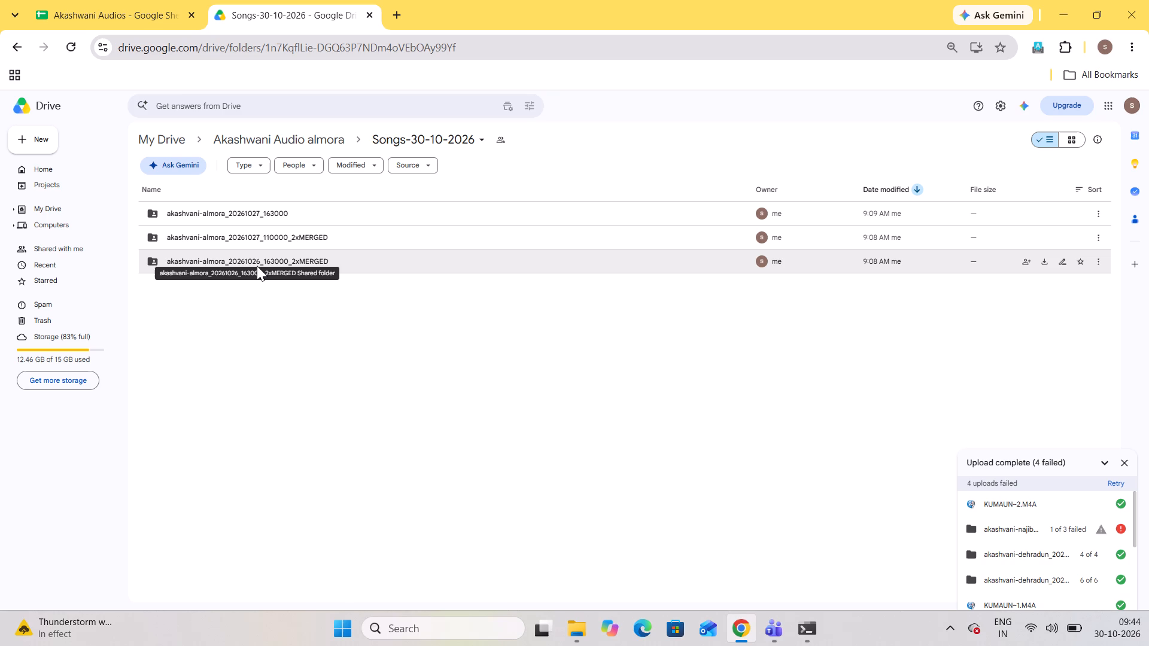
# Select the akashvani-almora_20261026_163000_2xMERGED folder in Songs-30-10-2026.
pyautogui.click(257, 266)
pyautogui.click(257, 266)
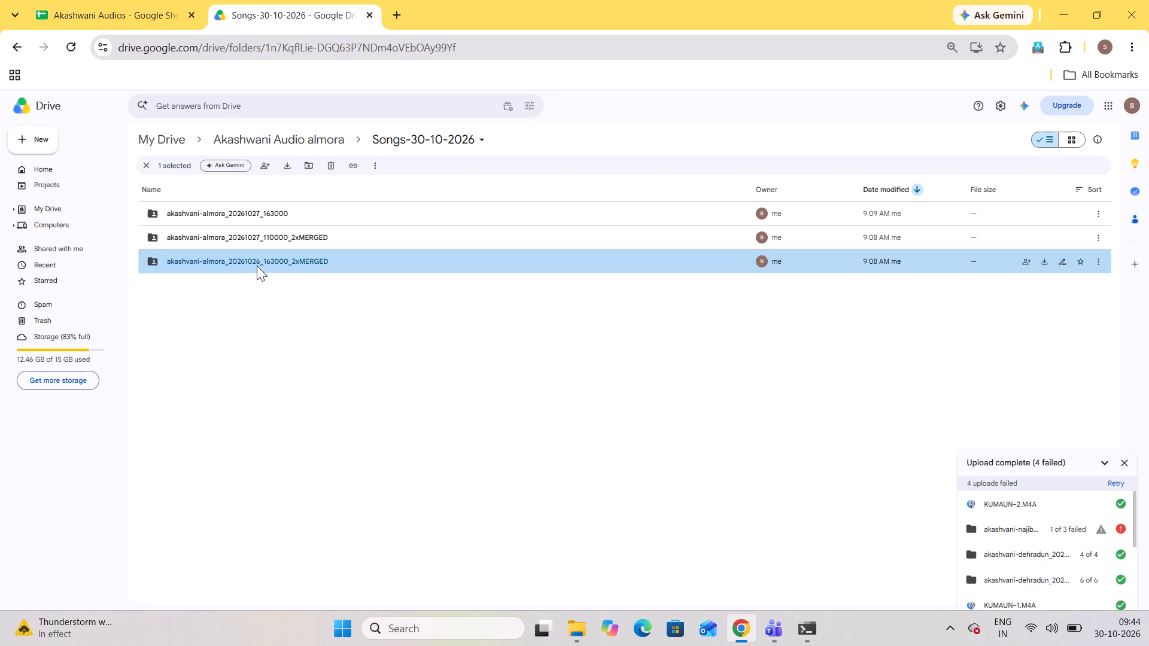
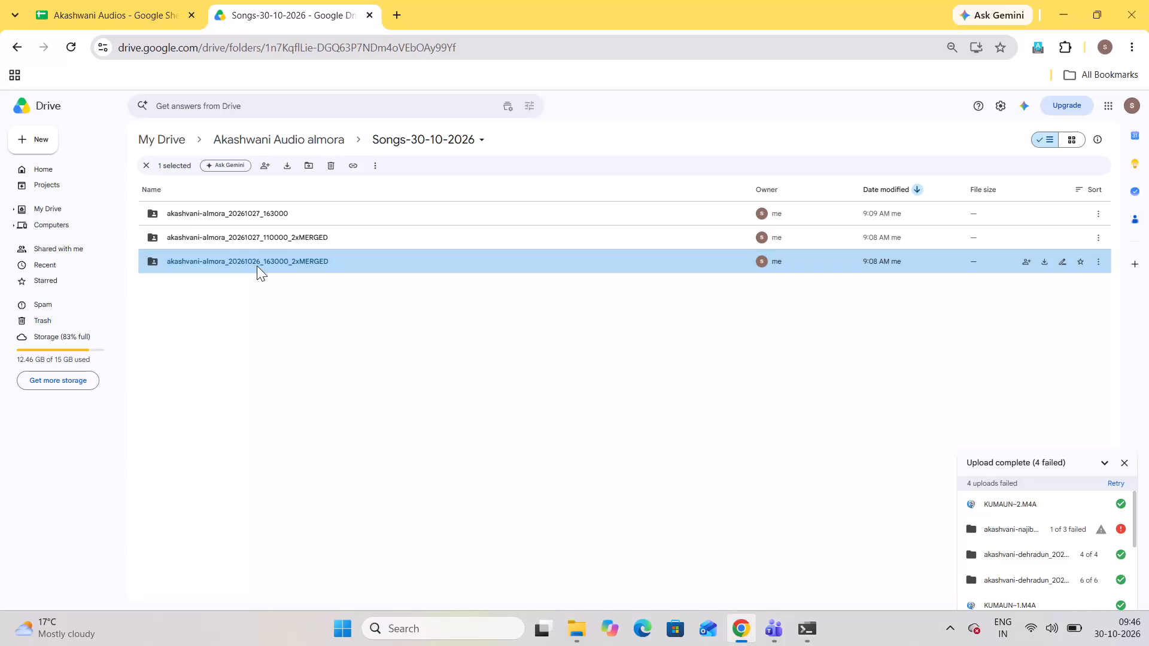
# Copy the akashvani-almora_20261026_163000_2xMERGED folder's name from Drive into cell B949 of the Almora sheet.
pyautogui.doubleClick(257, 266)
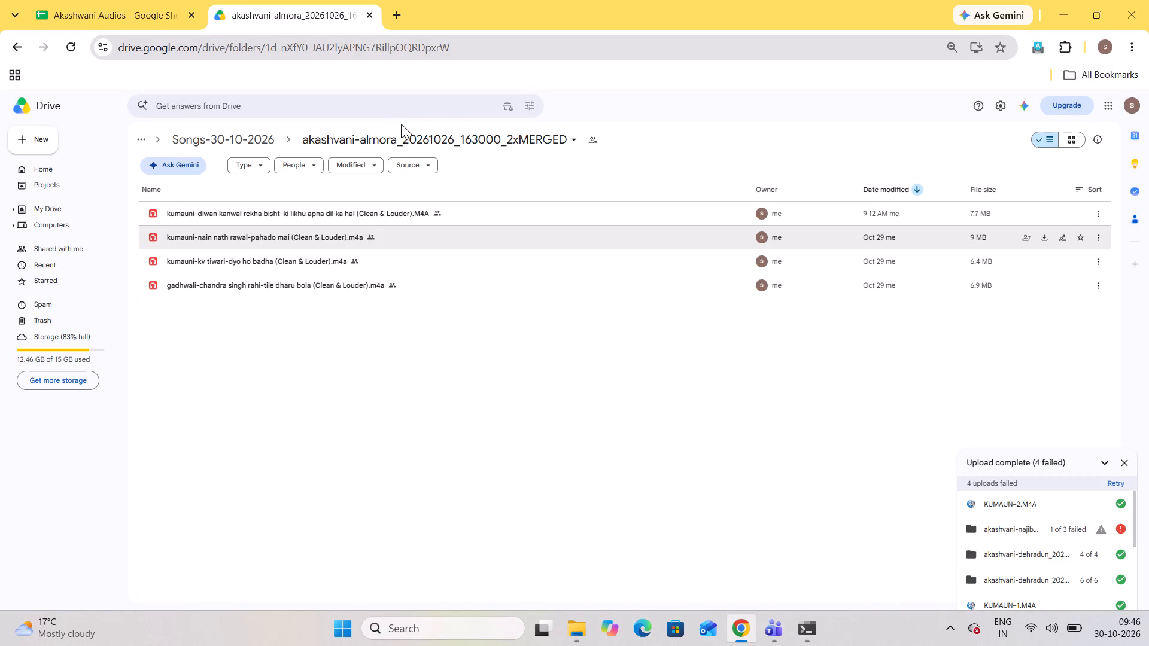
pyautogui.click(405, 139)
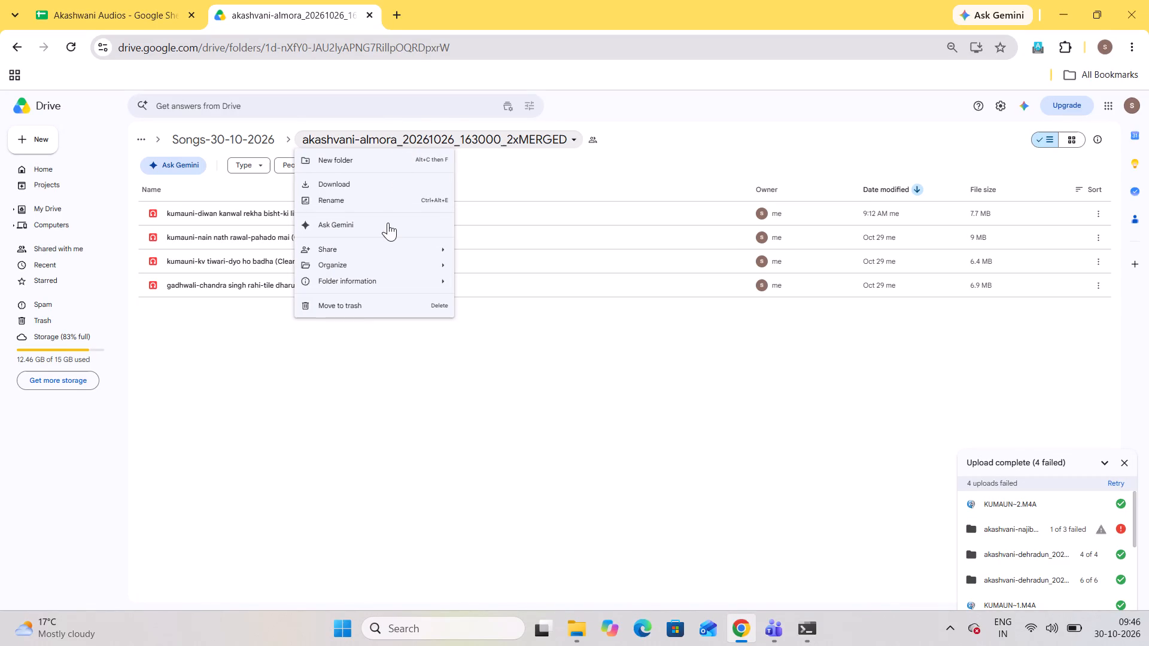
pyautogui.click(396, 194)
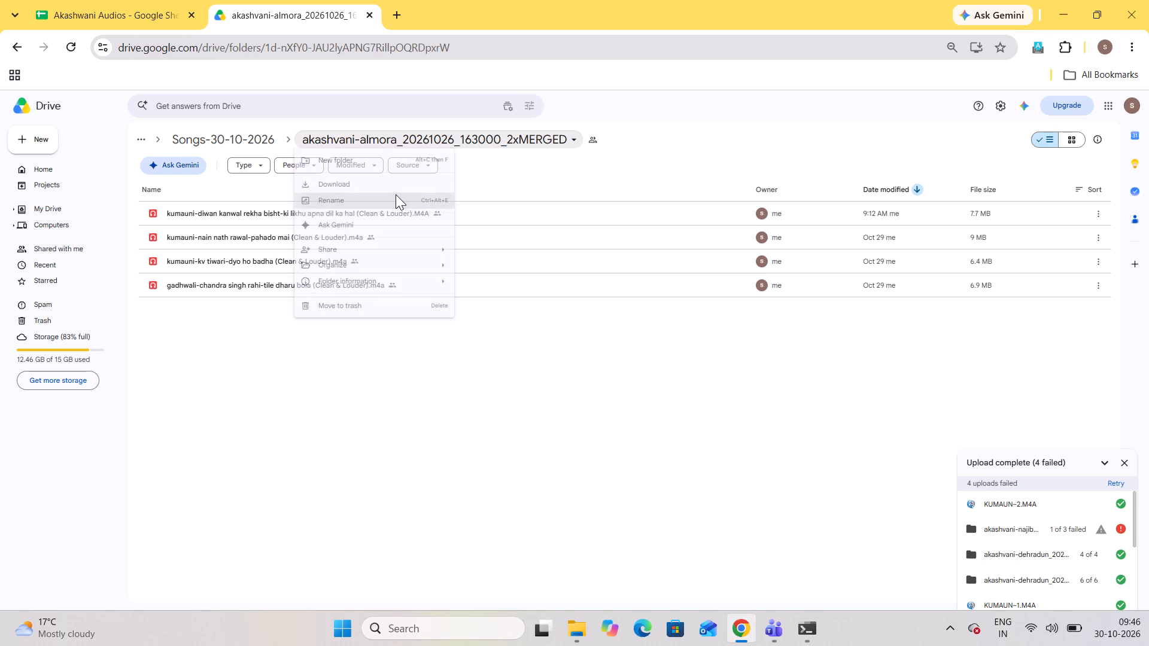
pyautogui.moveTo(528, 338); pyautogui.dragTo(520, 349)
pyautogui.doubleClick(520, 349)
pyautogui.tripleClick(520, 349)
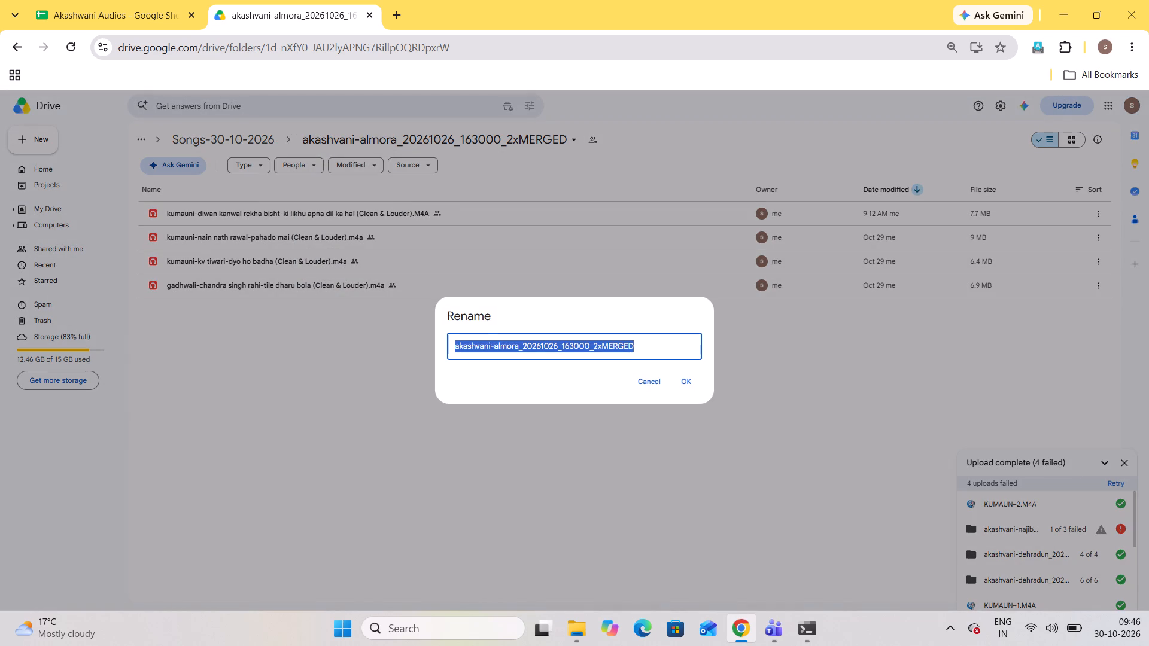
pyautogui.hotkey('ctrl', 'c')
pyautogui.hotkey('ctrl', 'c')
pyautogui.click(154, 12)
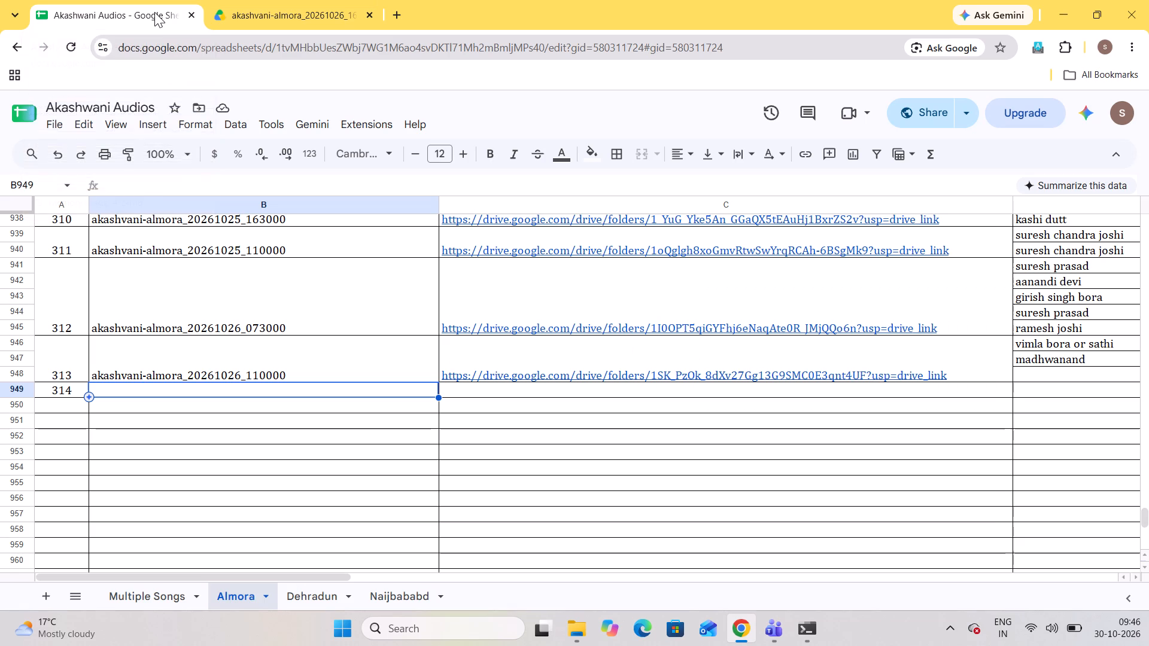
pyautogui.hotkey('ctrl', 'v')
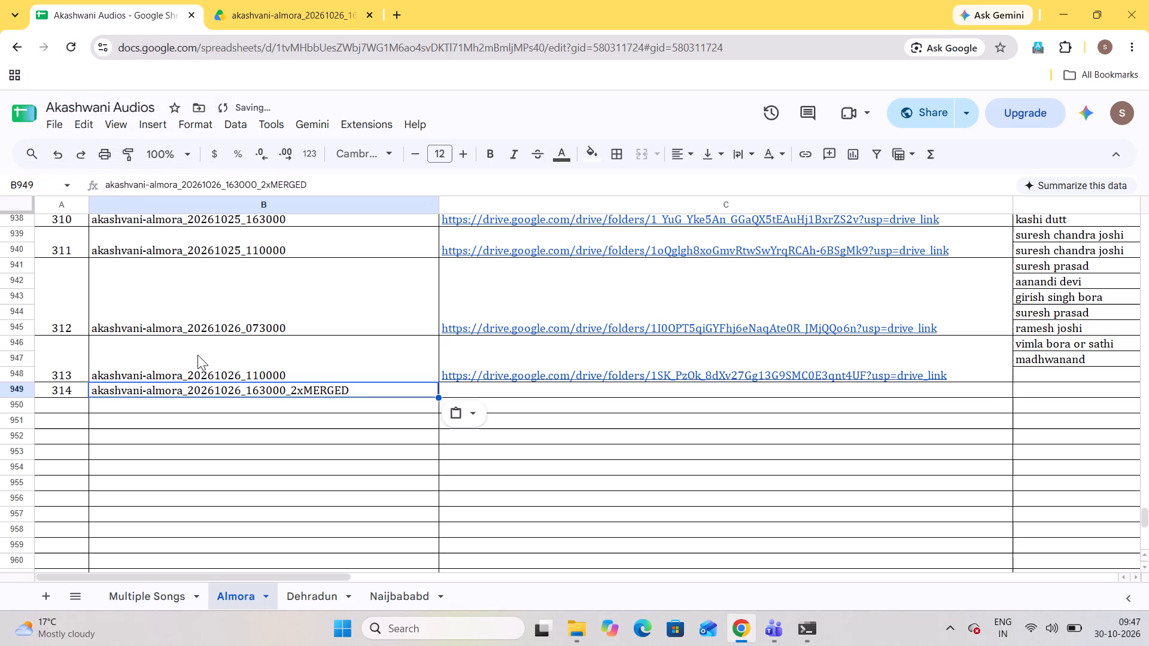
# Copy the full file name of the folder's "ki likhu apna dil ka hal (Clean & Louder)" song from Drive into cell F949 of the Almora sheet.
pyautogui.hscroll(-2, 458, 379)
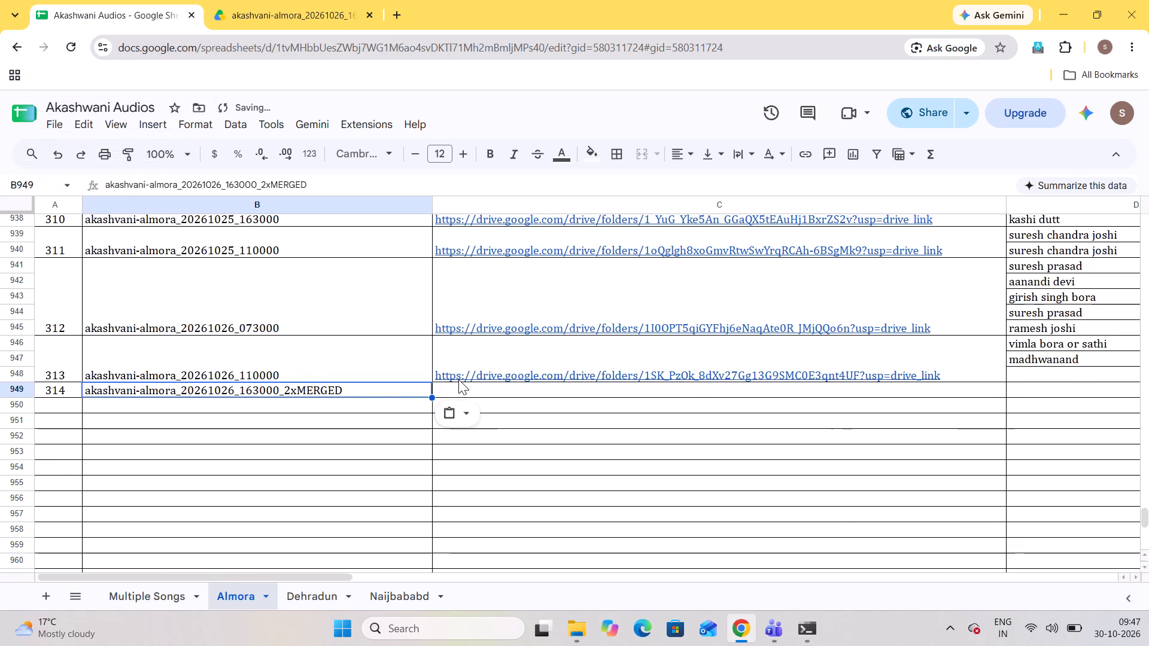
pyautogui.hscroll(-1, 458, 379)
pyautogui.click(644, 395)
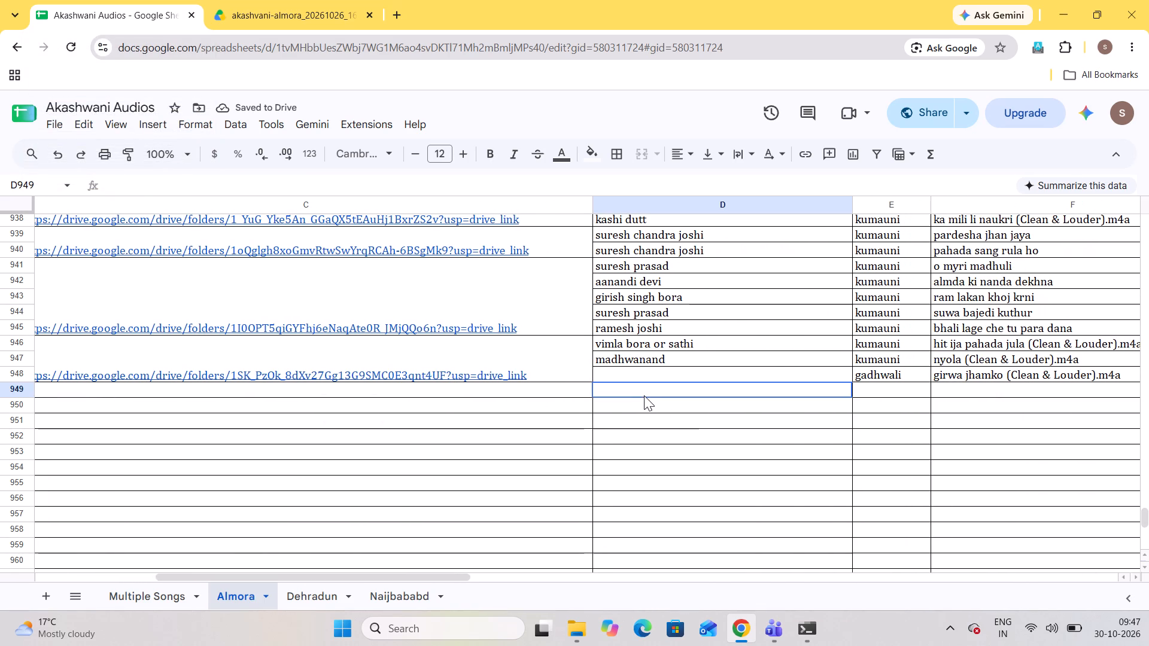
pyautogui.click(316, 11)
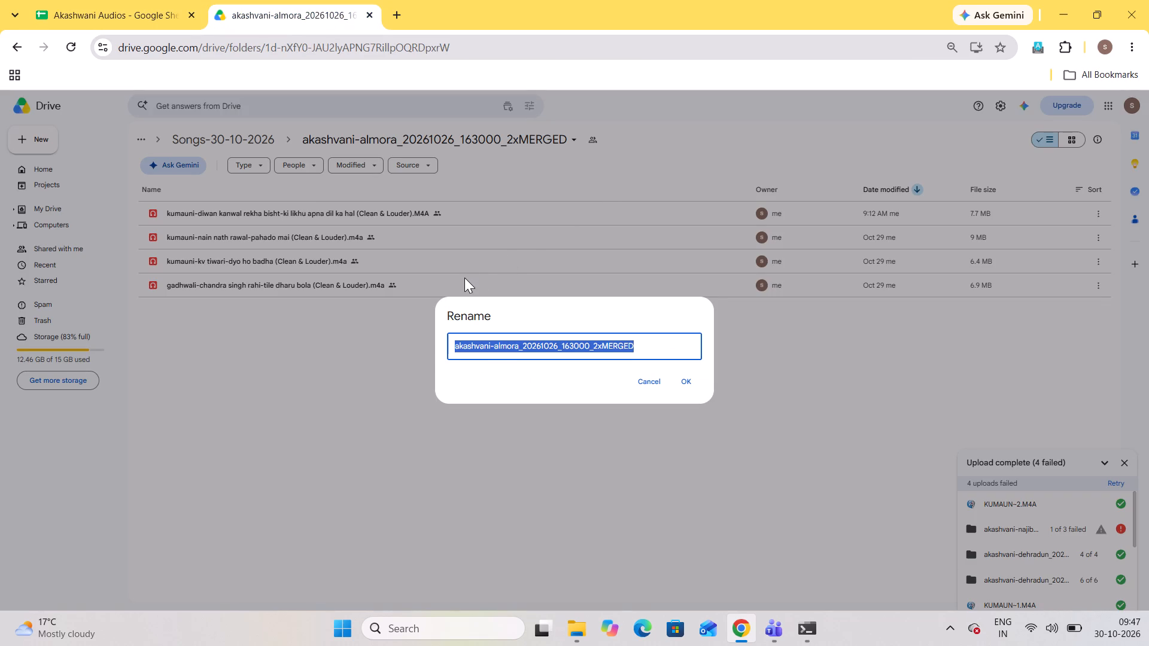
pyautogui.click(464, 278)
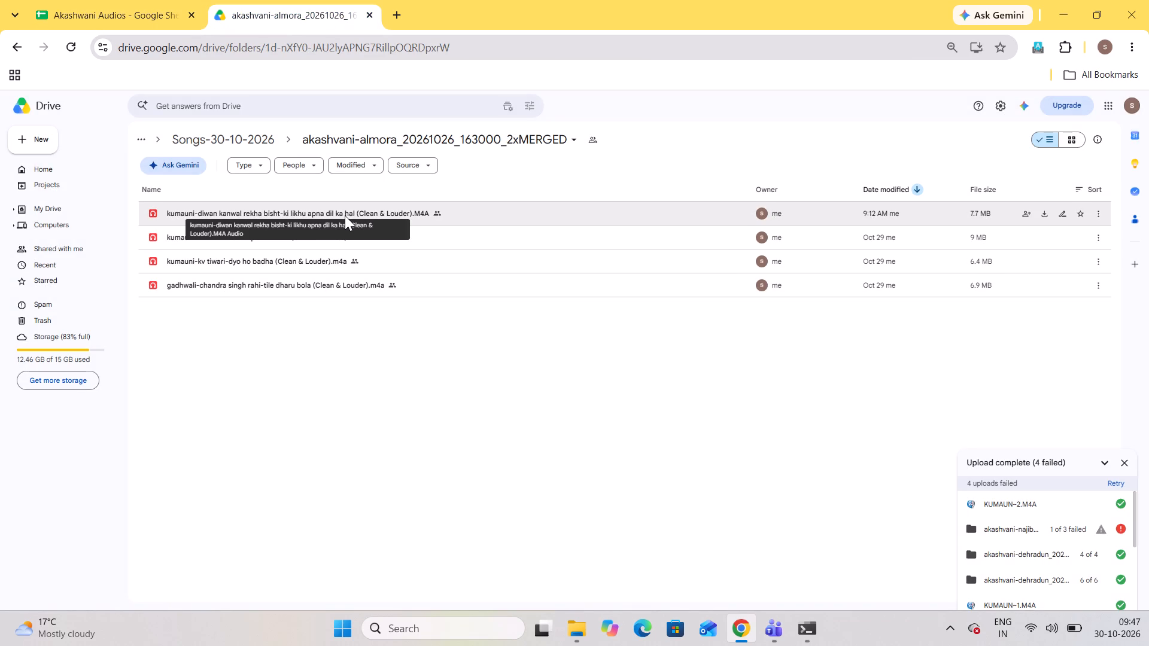
pyautogui.rightClick(341, 214)
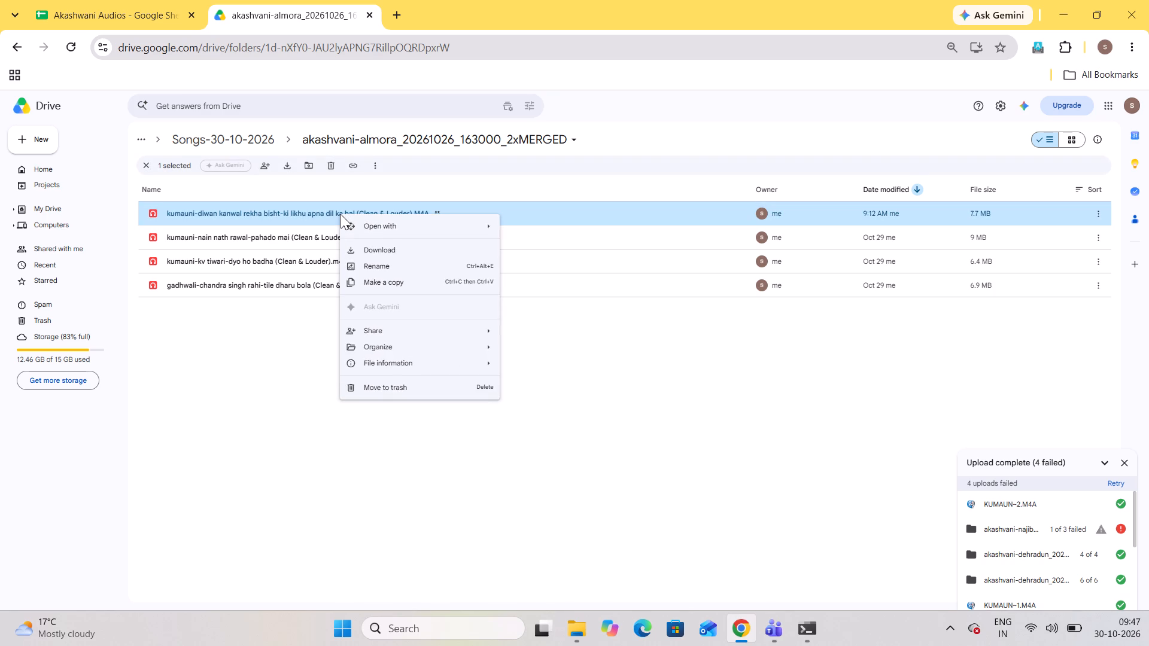
pyautogui.click(362, 263)
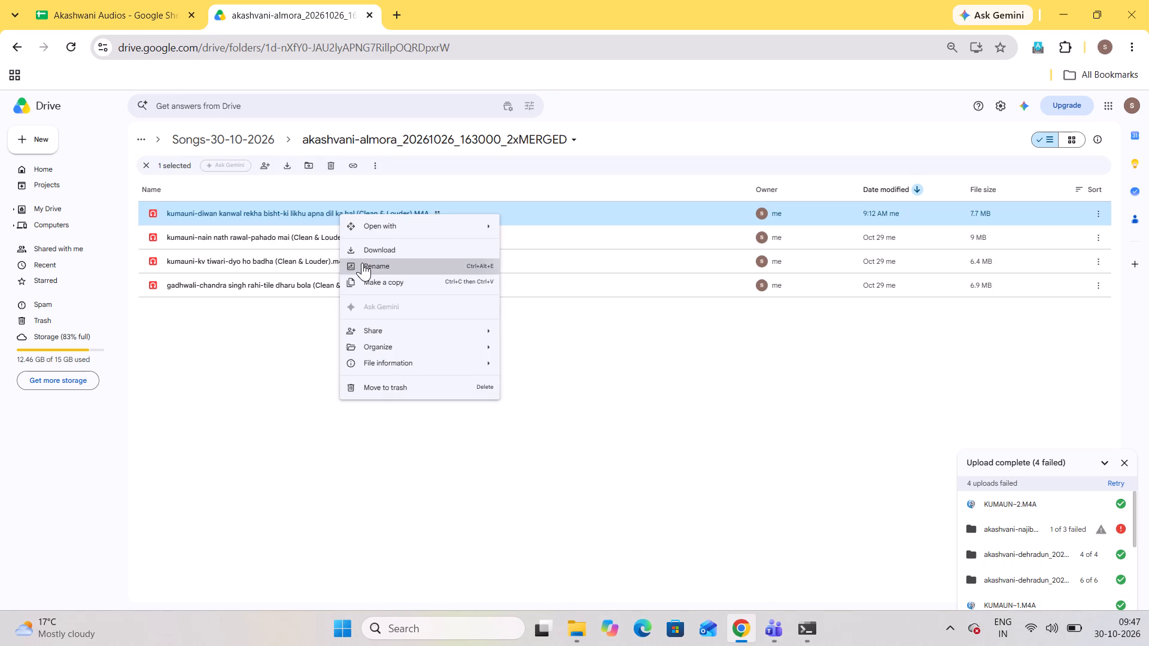
pyautogui.hotkey('ctrl', 'c')
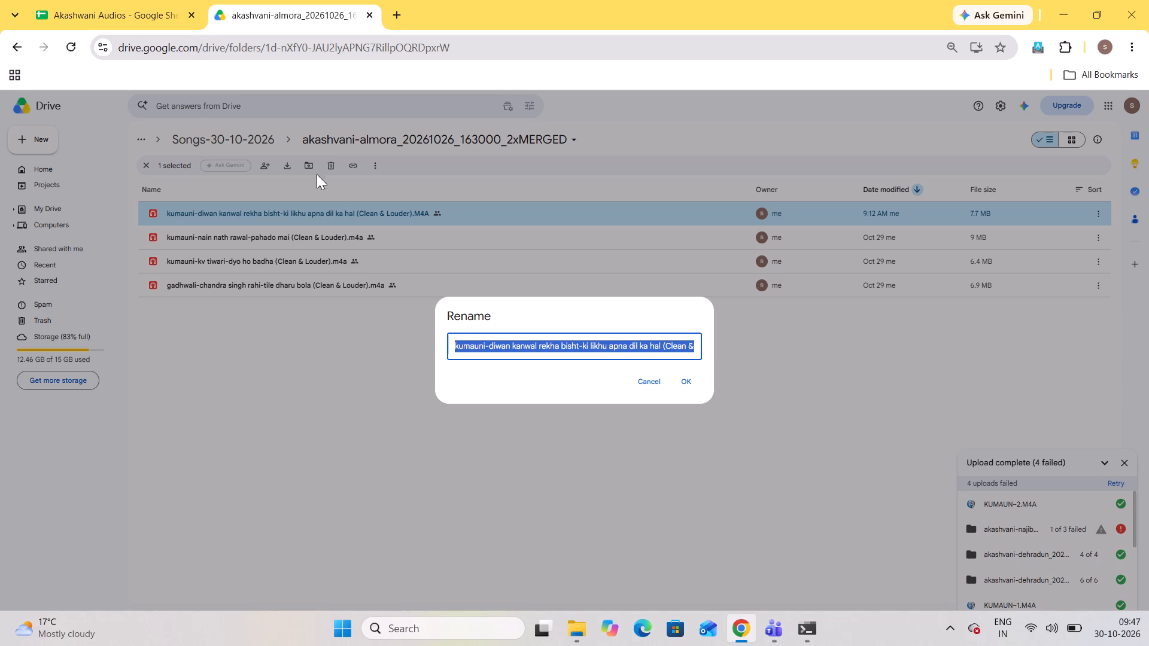
pyautogui.click(143, 0)
pyautogui.hscroll(3, 300, 257)
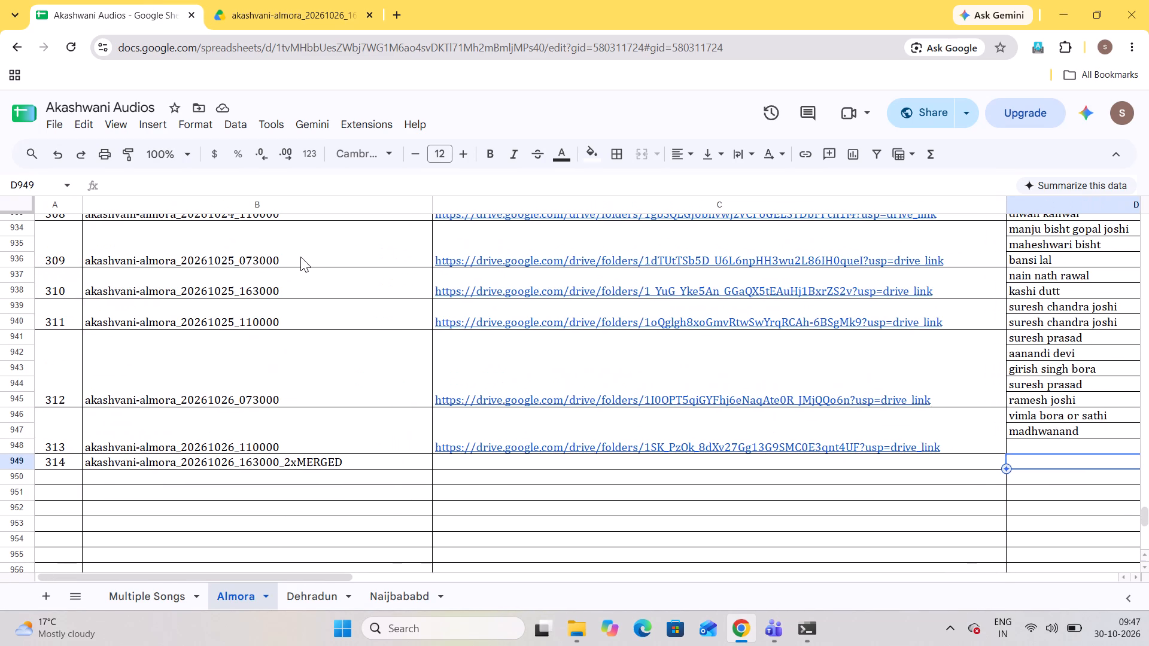
pyautogui.hscroll(-2, 300, 257)
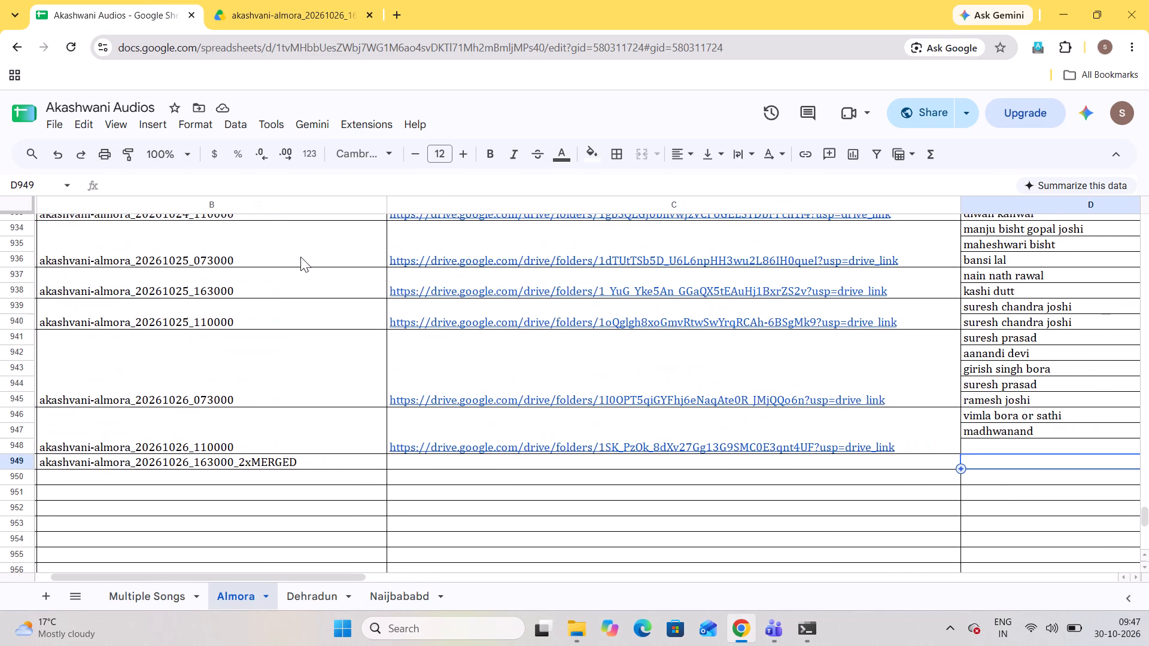
pyautogui.hscroll(-3, 300, 257)
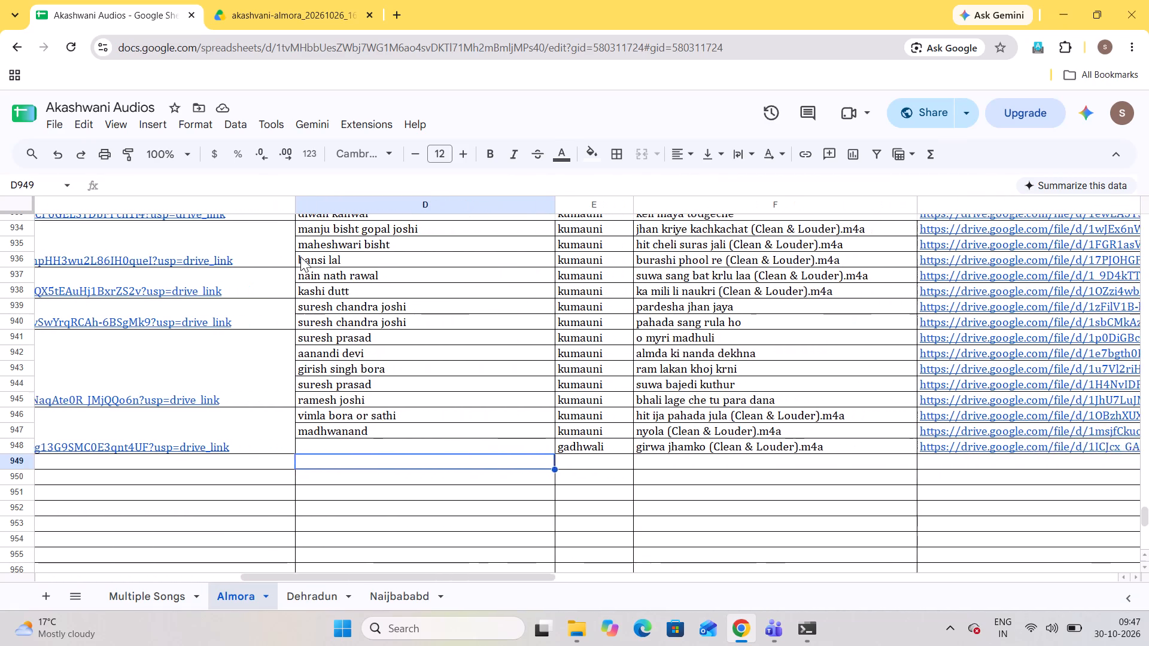
pyautogui.click(659, 466)
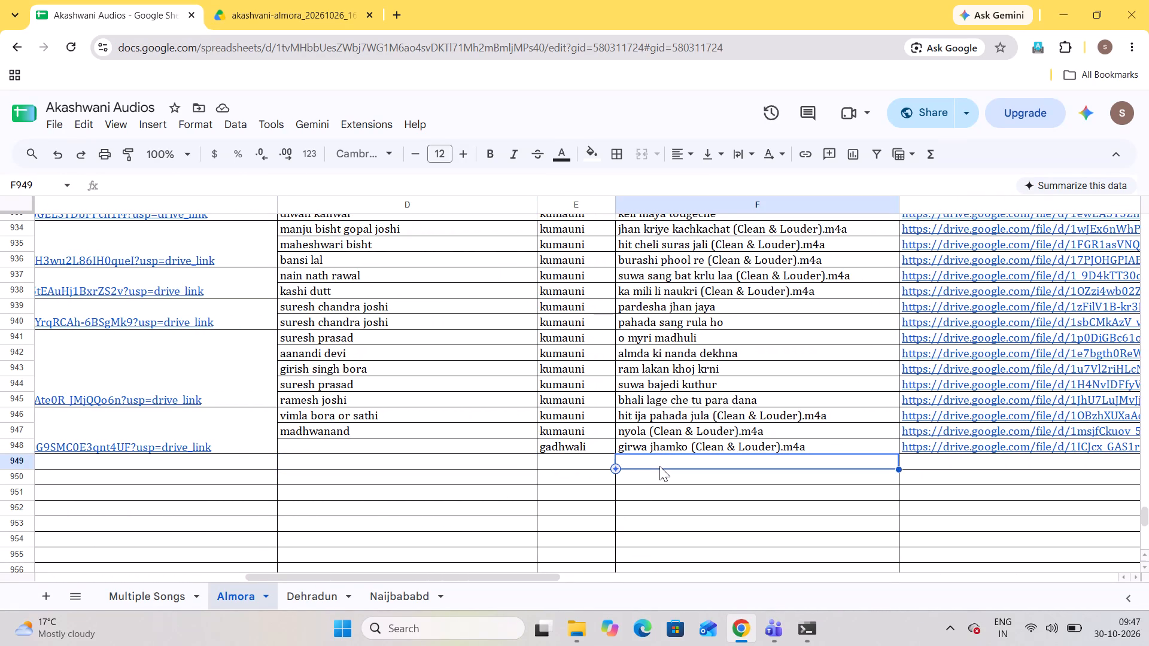
pyautogui.hotkey('ctrl', 'v')
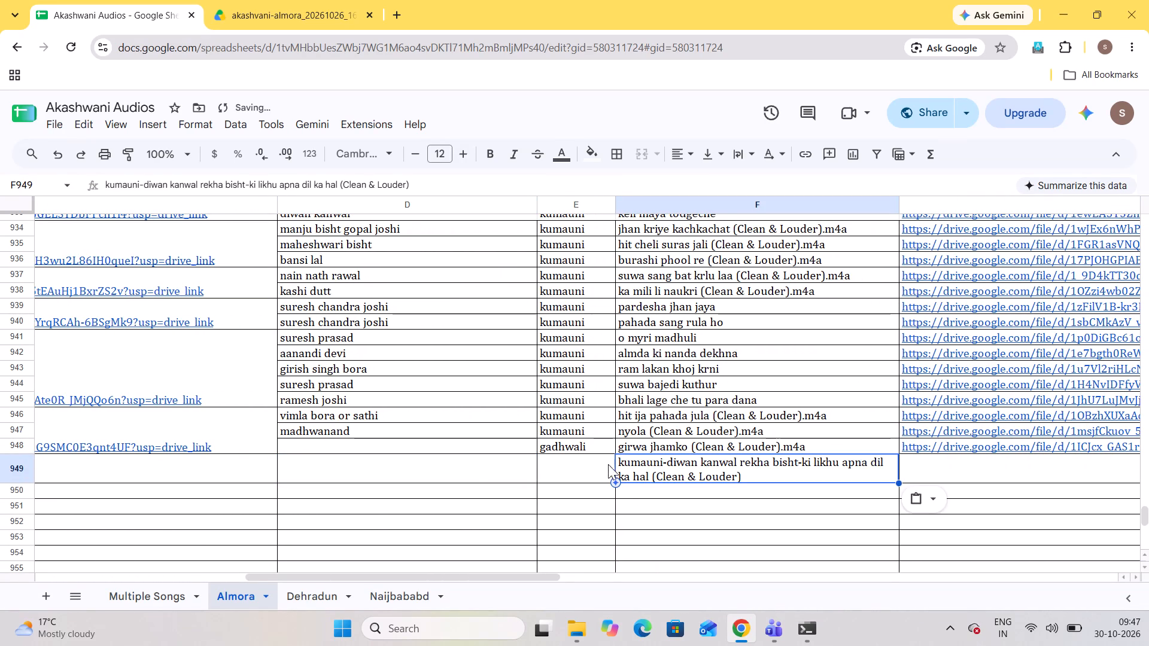
# Enter kumauni as the song's language in cell E949.
pyautogui.click(589, 478)
pyautogui.write('kumauni')
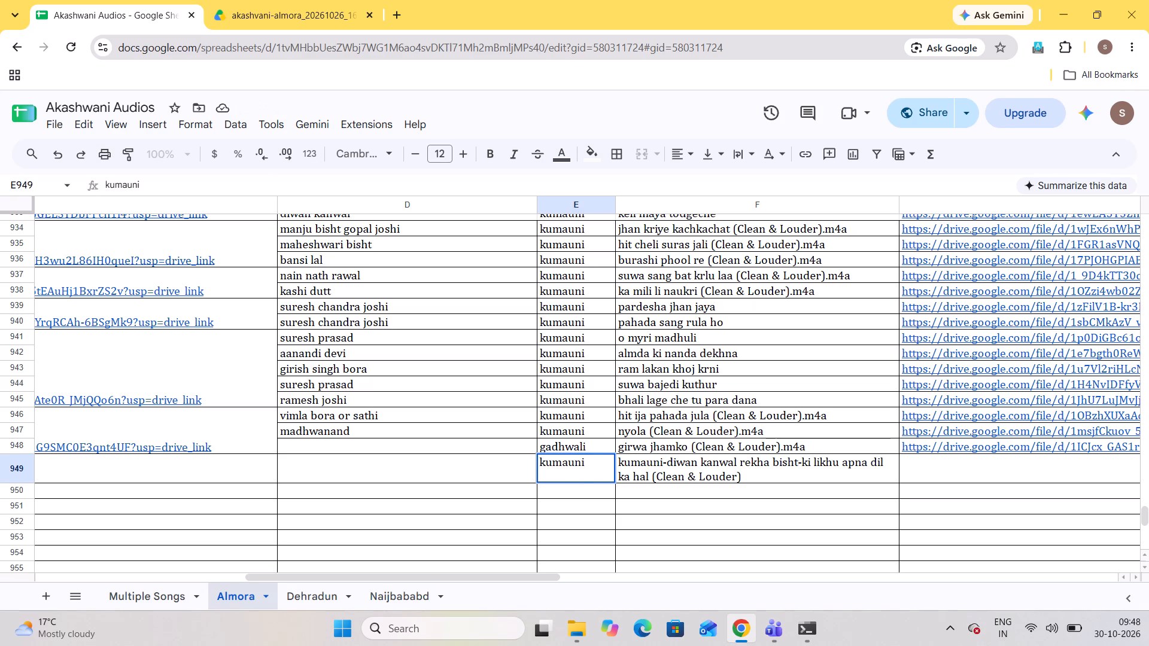
pyautogui.press('Return')
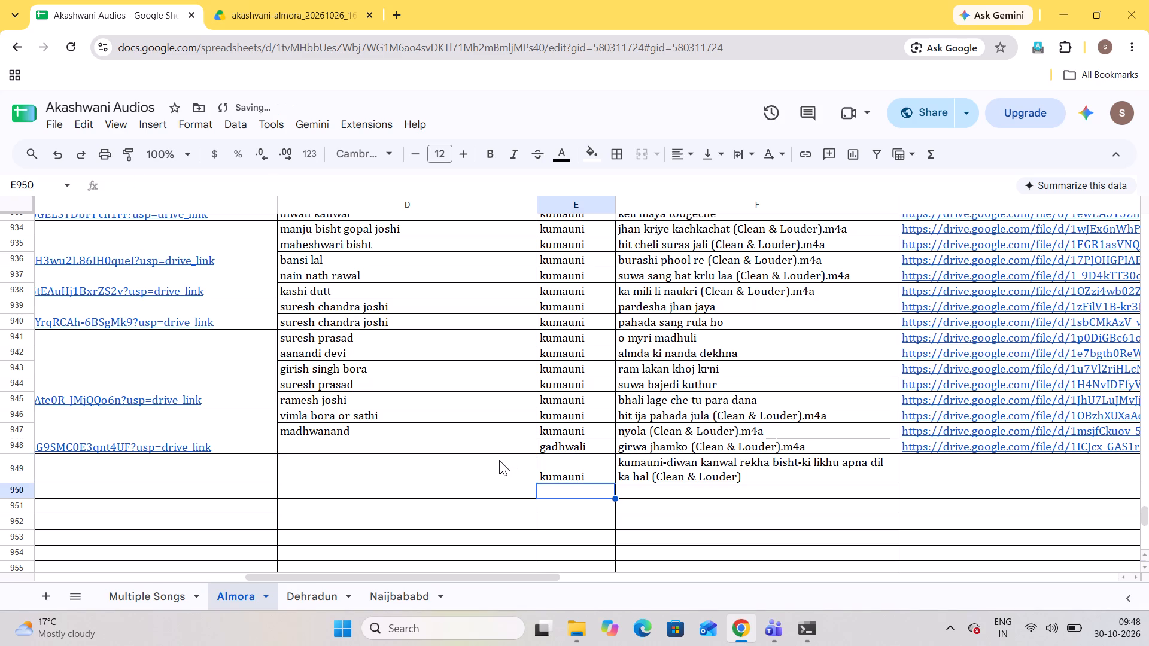
# Select the singer cell D949 for the "ki likhu apna dil ka hal" song.
pyautogui.click(499, 460)
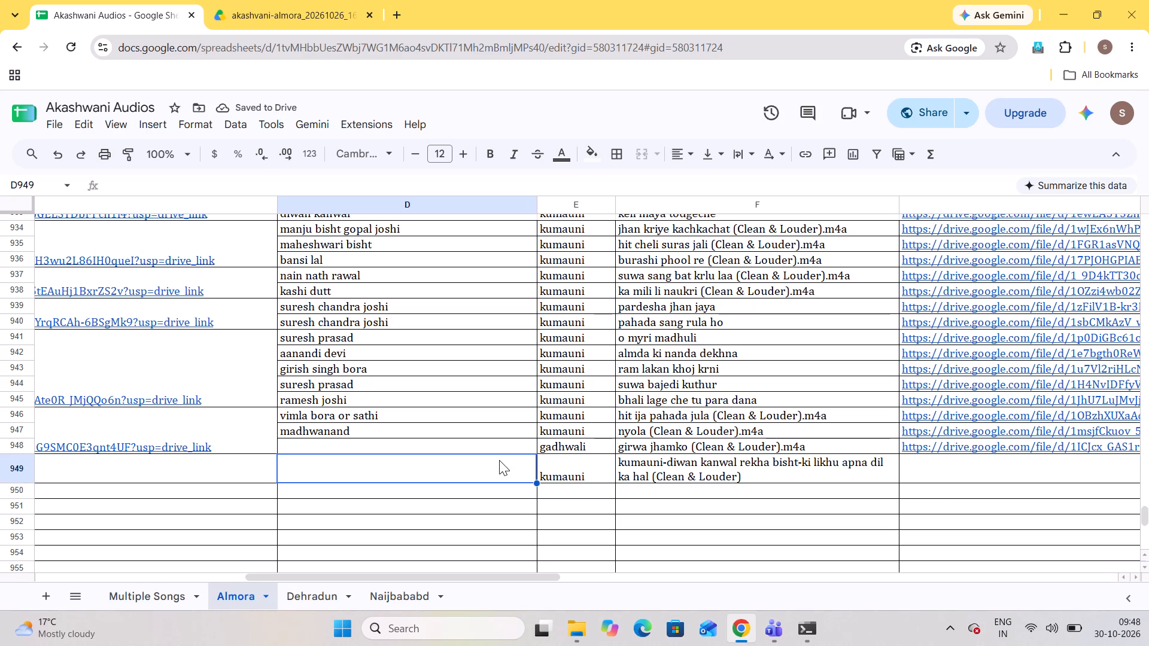
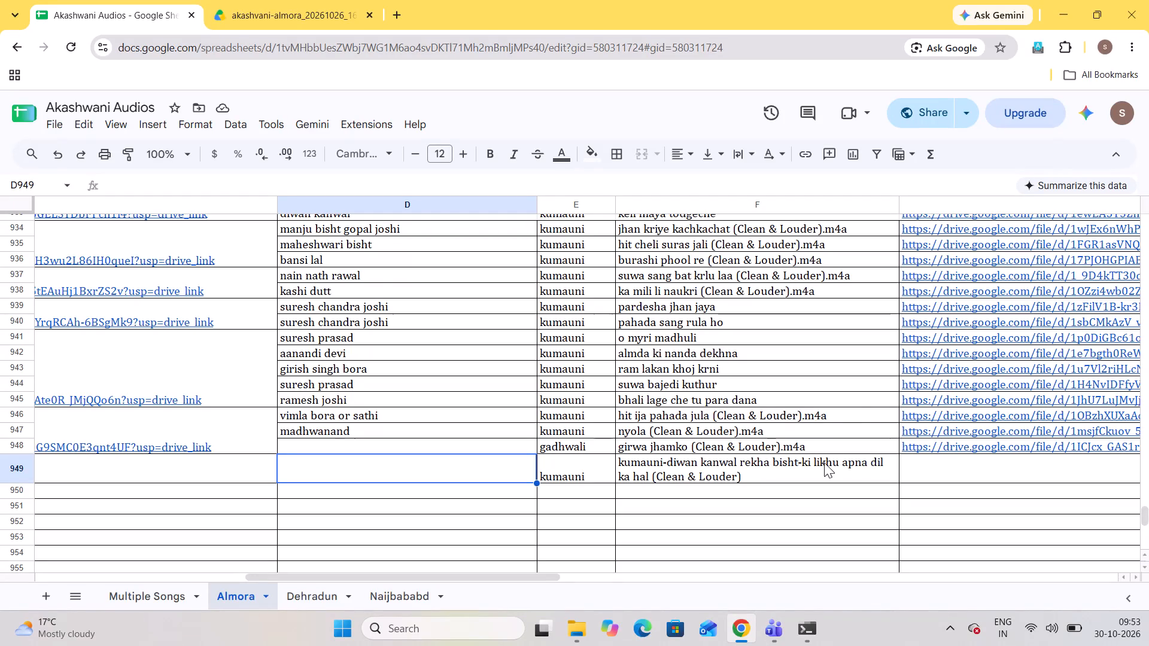
# Search the Almora sheet for "ki likhu apna" to check for a duplicate song entry, then clear the search text.
pyautogui.hotkey('ctrl', 'f')
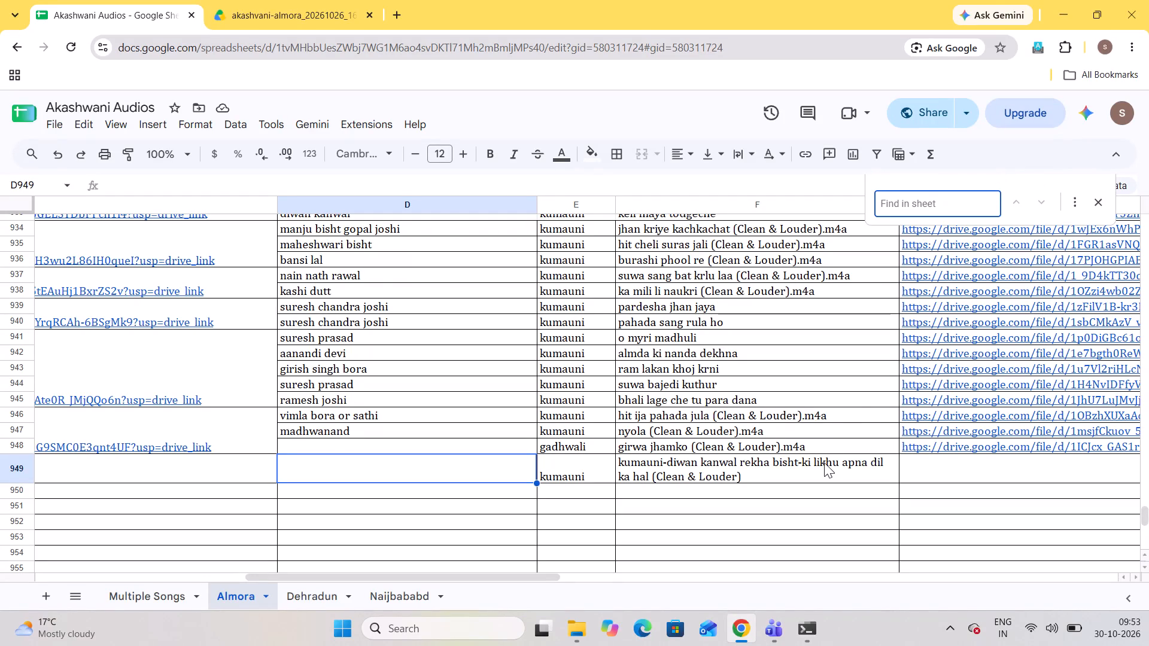
pyautogui.write('ki')
pyautogui.press('space')
pyautogui.write('likhu')
pyautogui.press('space')
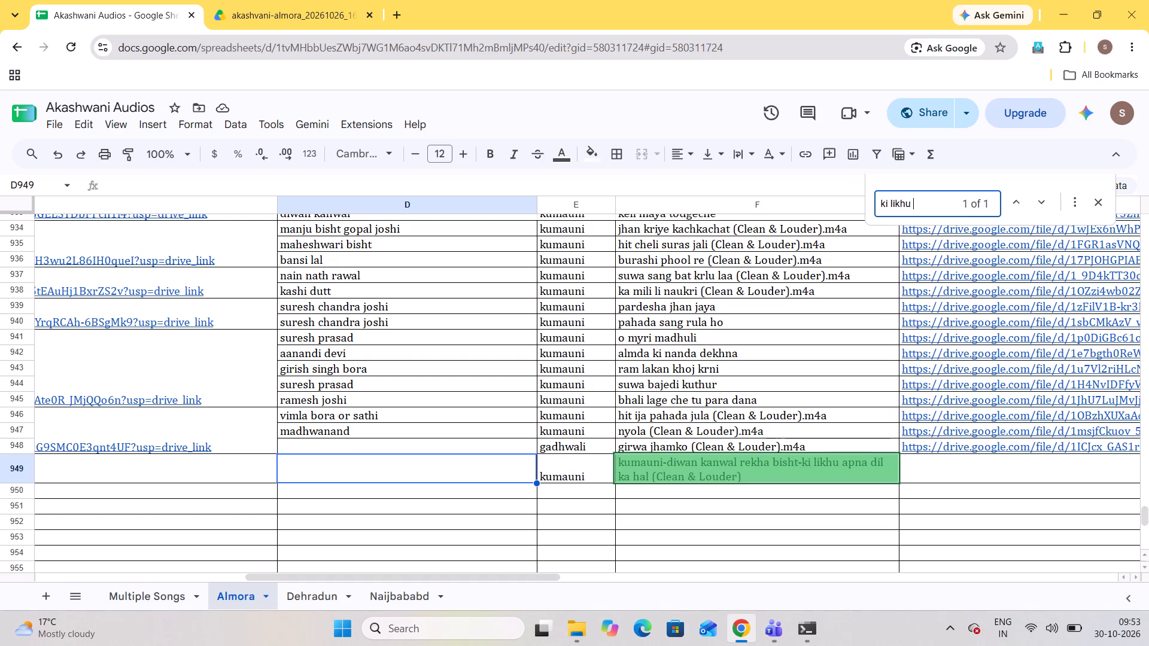
pyautogui.write('apna')
pyautogui.press('BackSpace')
pyautogui.press('BackSpace')
pyautogui.press('BackSpace')
pyautogui.press('BackSpace')
pyautogui.press('BackSpace')
pyautogui.press('BackSpace')
pyautogui.press('BackSpace')
pyautogui.press('BackSpace')
pyautogui.press('BackSpace')
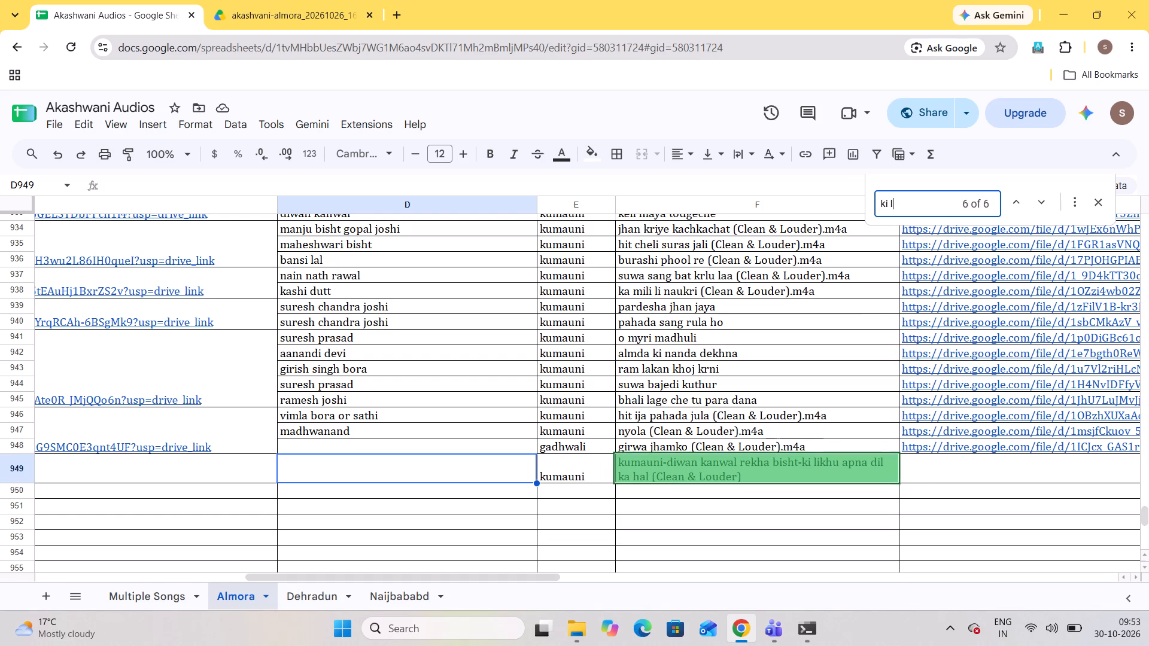
pyautogui.press('BackSpace')
pyautogui.press('BackSpace')
pyautogui.press('BackSpace')
pyautogui.press('BackSpace')
pyautogui.press('BackSpace')
pyautogui.press('BackSpace')
pyautogui.press('BackSpace')
pyautogui.press('BackSpace')
pyautogui.press('BackSpace')
pyautogui.press('BackSpace')
pyautogui.press('BackSpace')
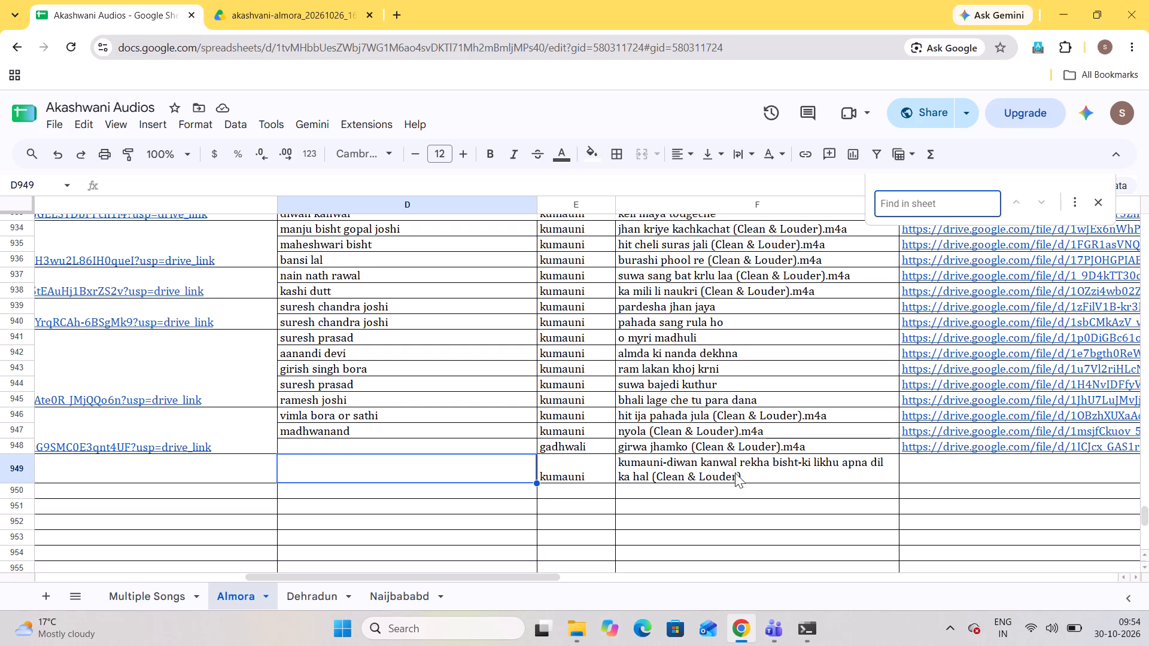
# Move the two singers' names out of the song name in cell F949 into the singer cell D949.
pyautogui.doubleClick(703, 481)
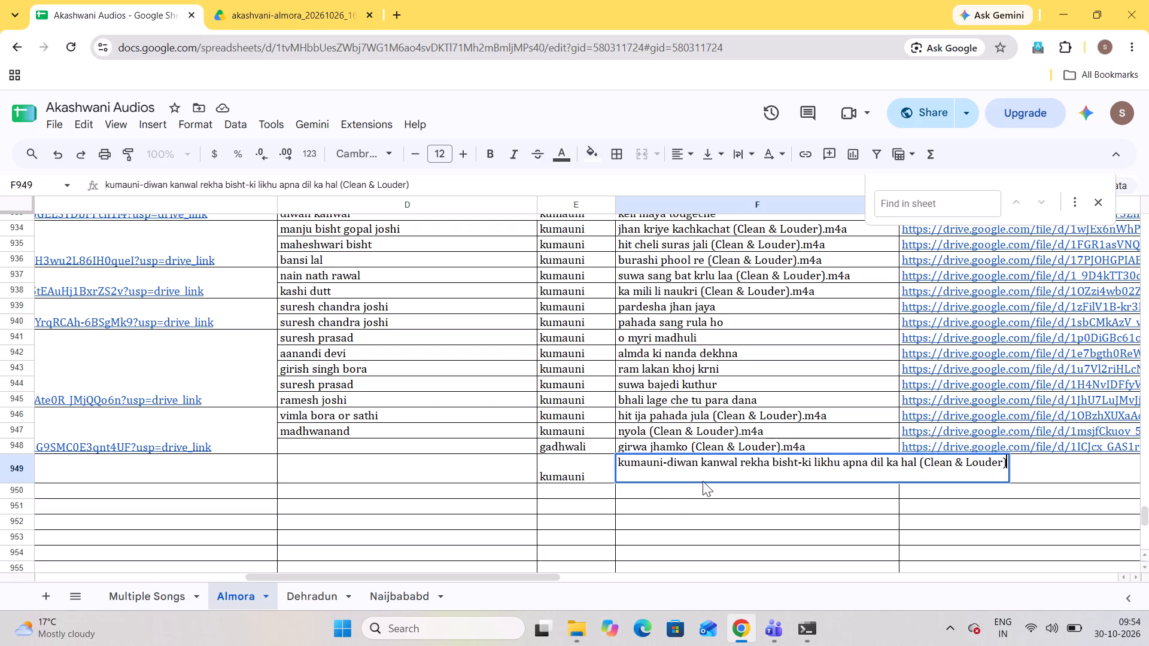
pyautogui.moveTo(668, 465); pyautogui.dragTo(673, 465)
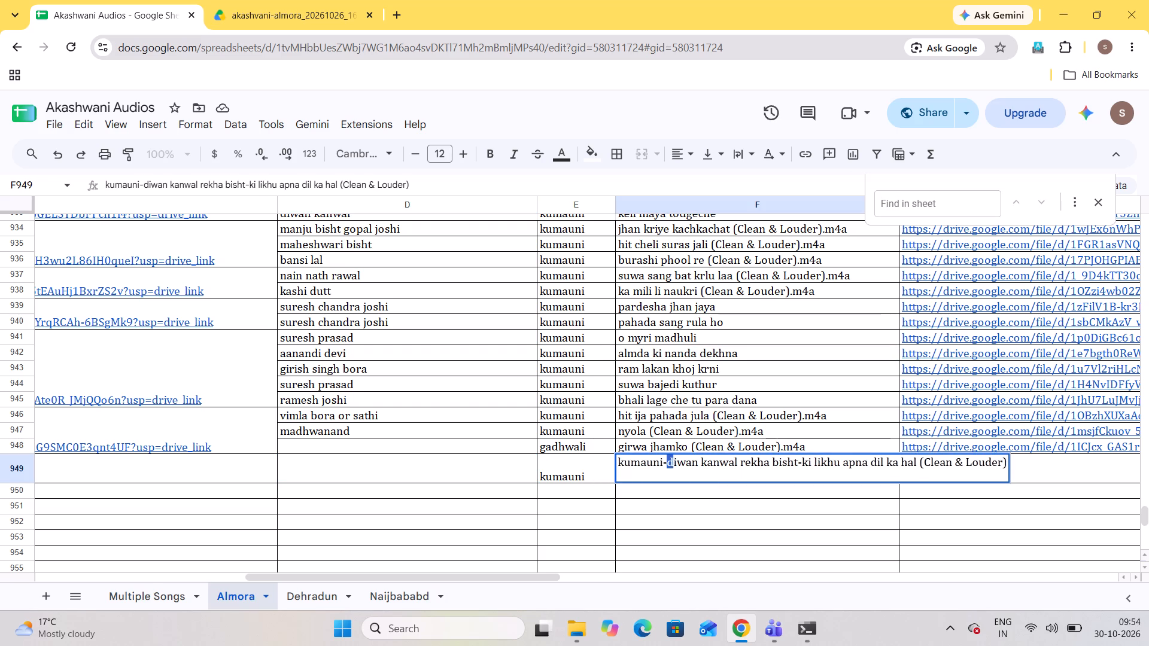
pyautogui.moveTo(673, 465); pyautogui.dragTo(798, 460)
pyautogui.hotkey('ctrl', 'x')
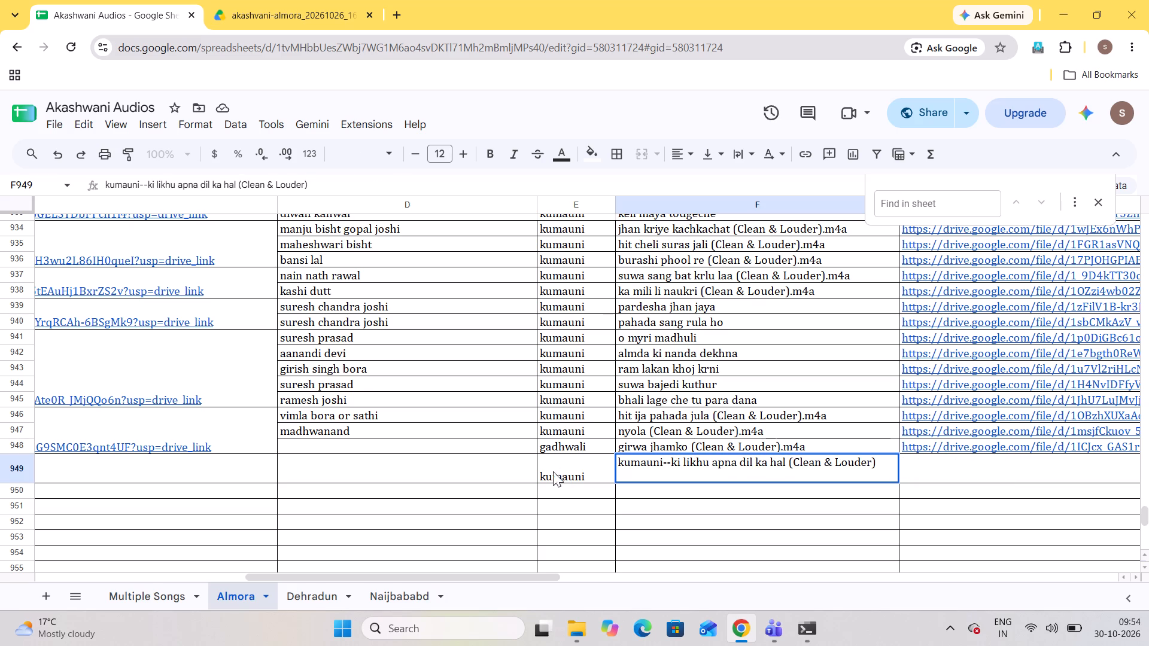
pyautogui.click(516, 477)
pyautogui.hotkey('ctrl', 'v')
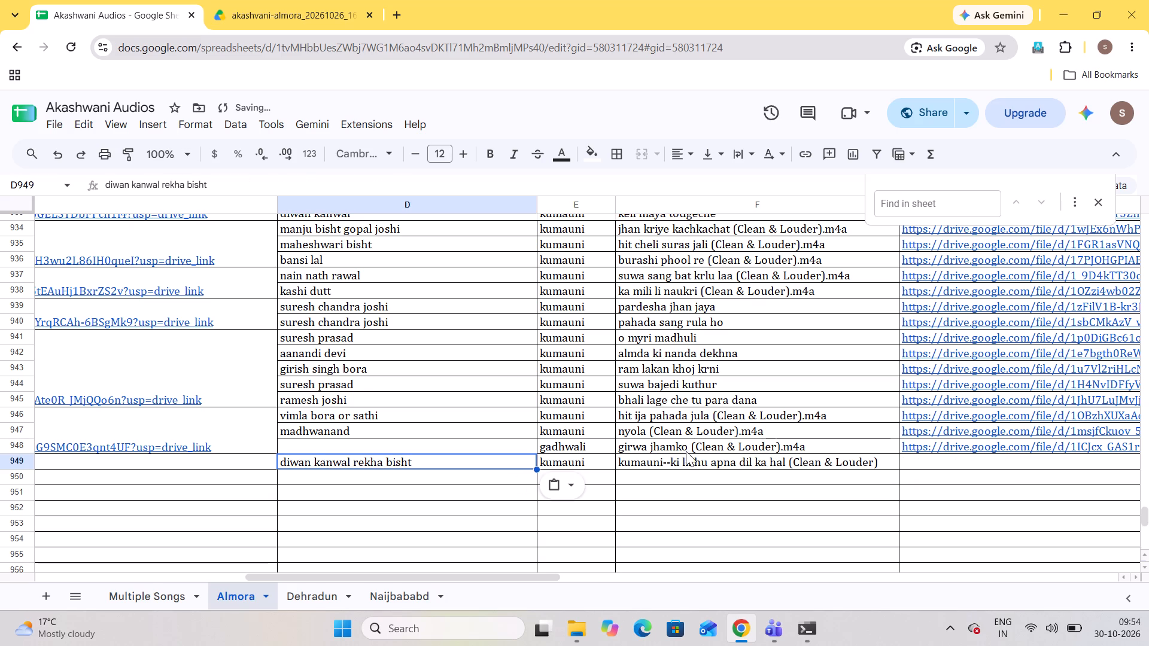
# Remove the leftover "kumauni--" prefix from F949 so the song name reads "ki likhu apna dil ka hal (Clean & Louder)".
pyautogui.doubleClick(670, 464)
pyautogui.click(670, 464)
pyautogui.moveTo(670, 464); pyautogui.dragTo(624, 459)
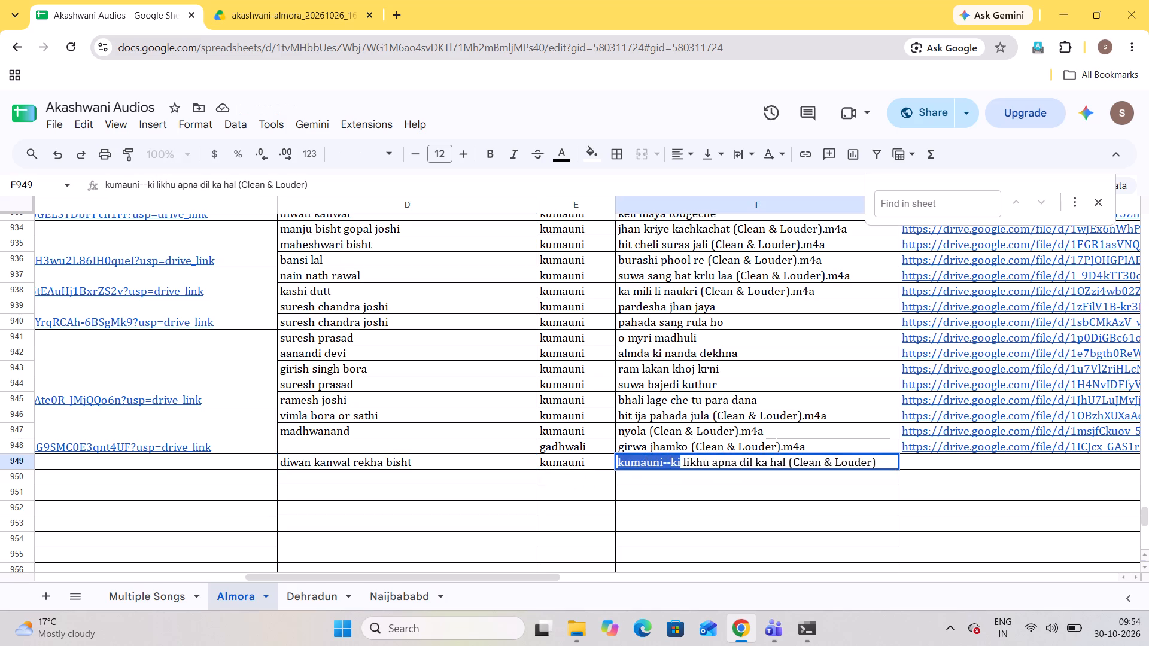
pyautogui.write('ki')
pyautogui.press('Return')
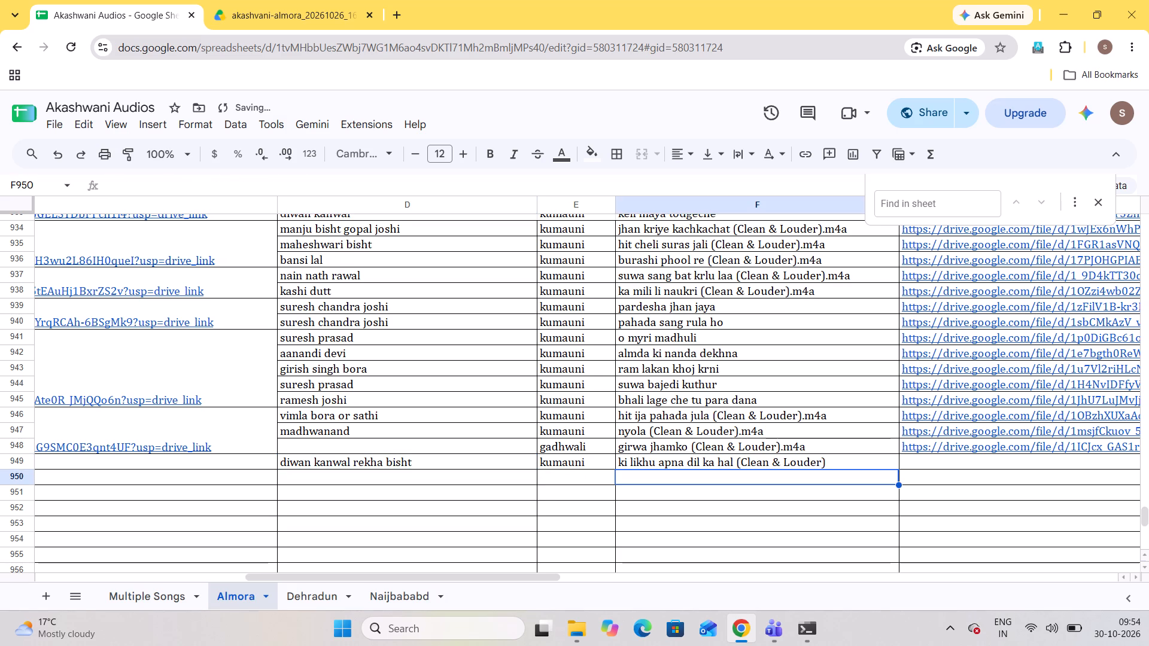
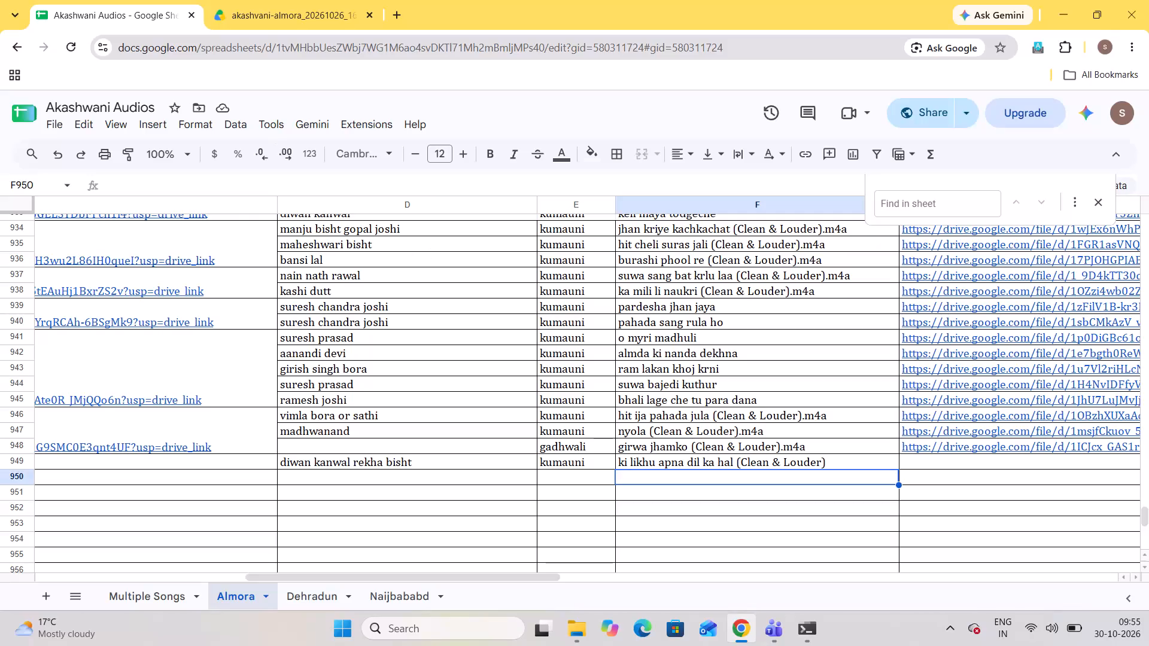
# Copy the full file name of the kumauni "pahado mai (Clean & Louder).m4a" song from its Google Drive folder and return to the Almora sheet.
pyautogui.click(271, 11)
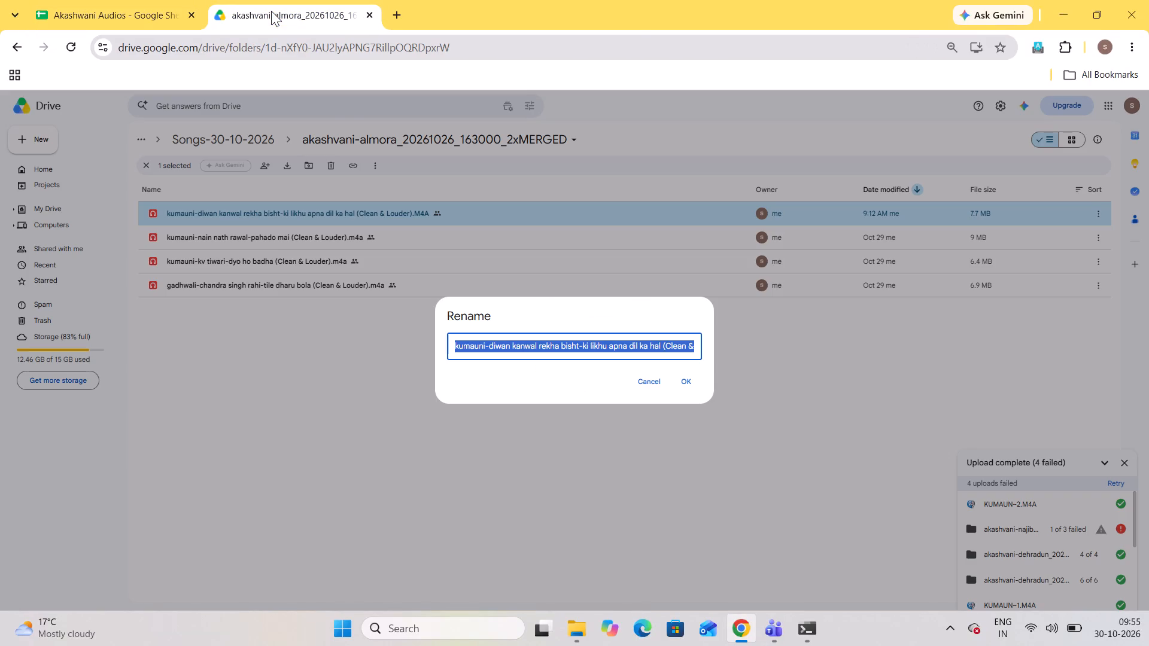
pyautogui.click(247, 327)
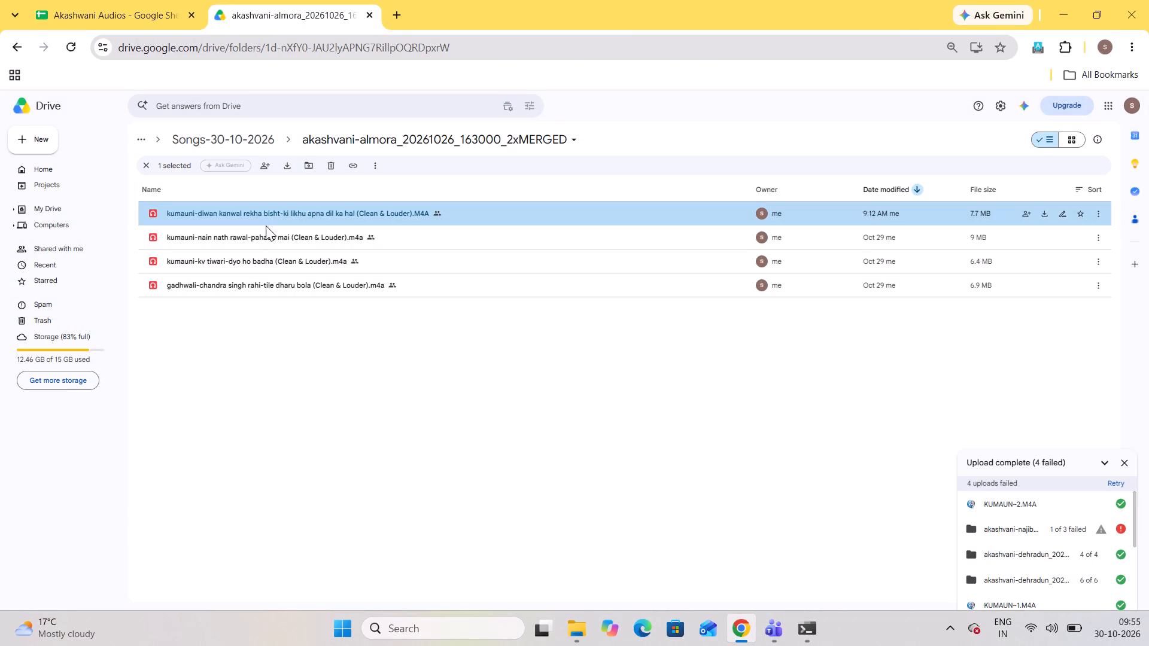
pyautogui.click(259, 239)
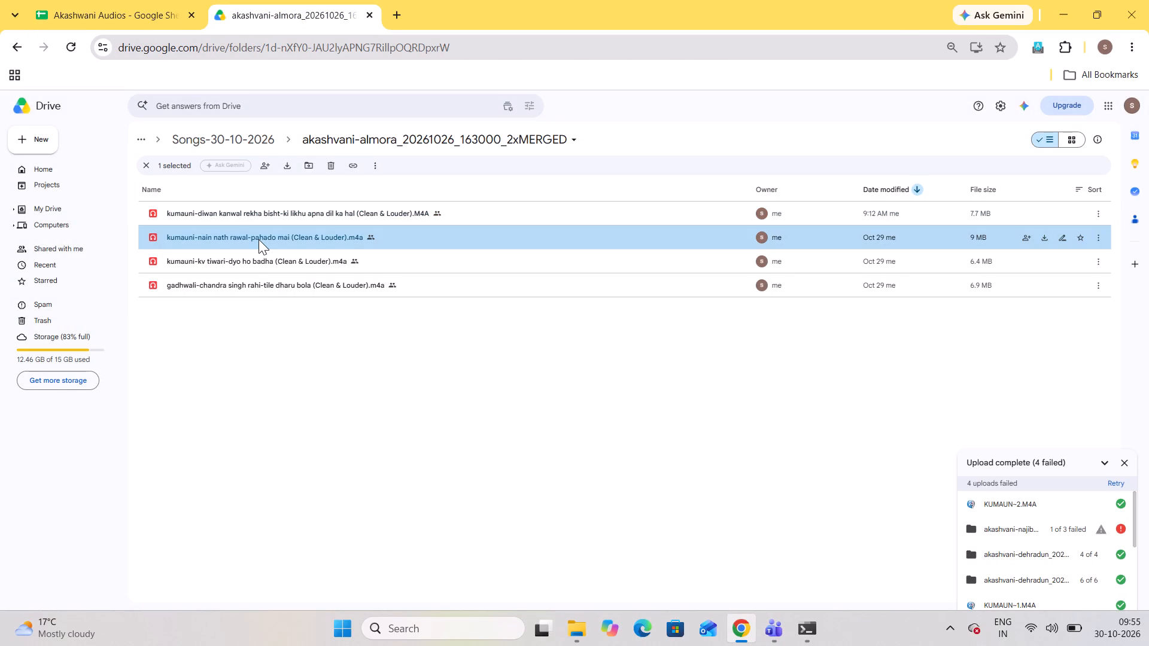
pyautogui.rightClick(259, 239)
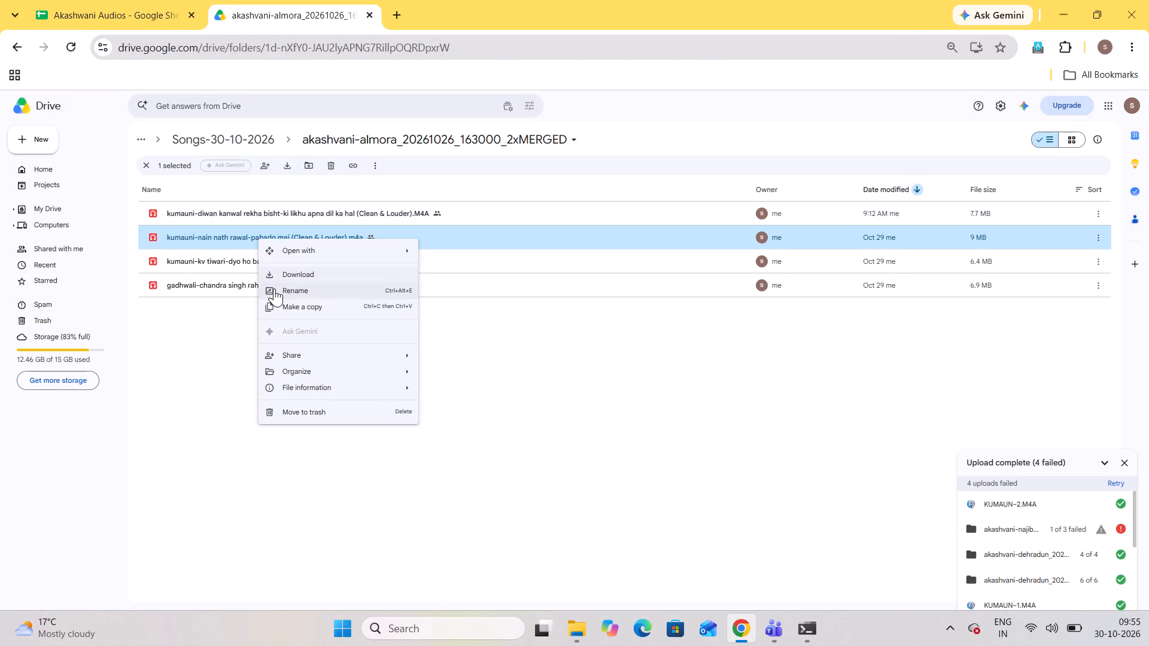
pyautogui.click(274, 288)
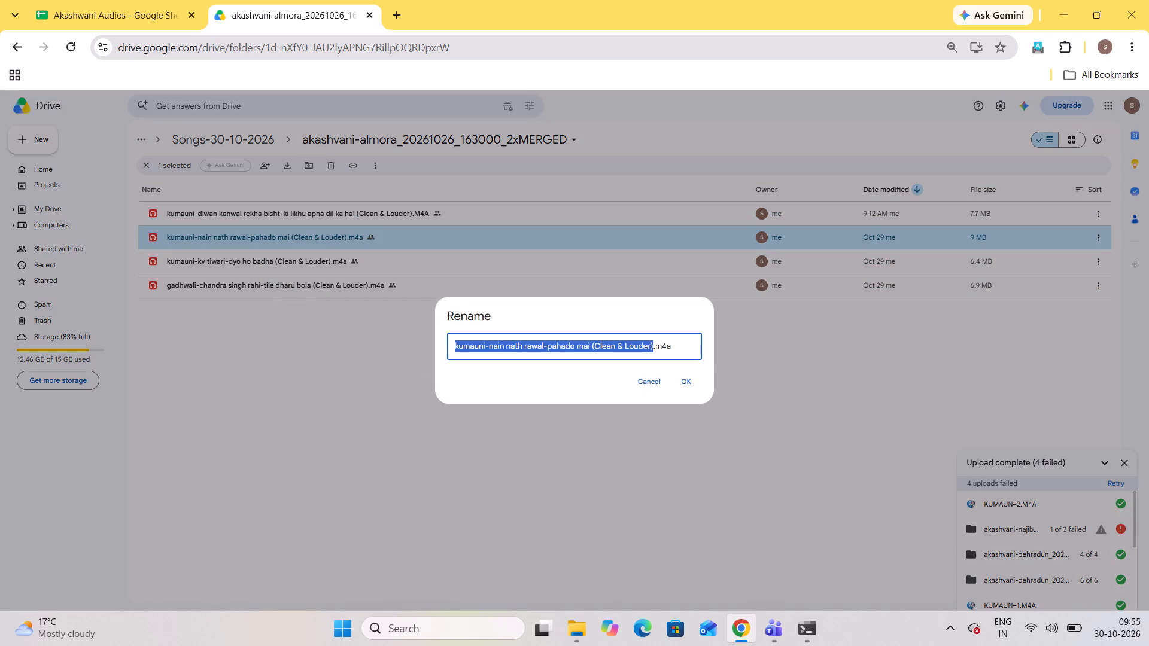
pyautogui.tripleClick(499, 343)
pyautogui.hotkey('ctrl', 'c')
pyautogui.click(168, 20)
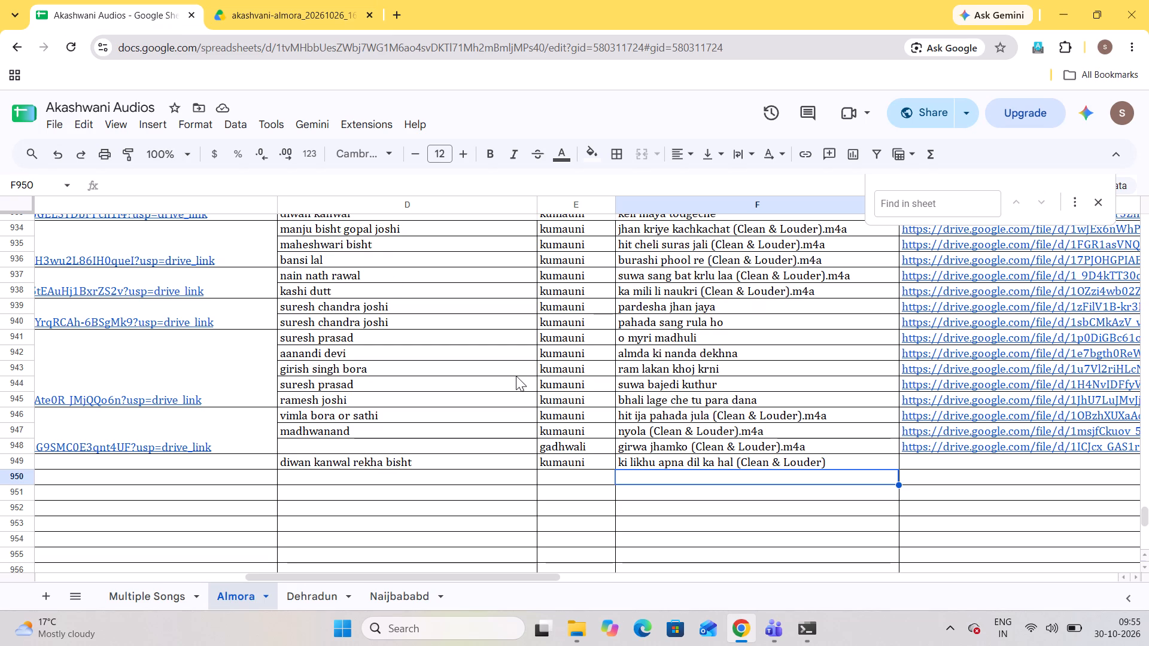
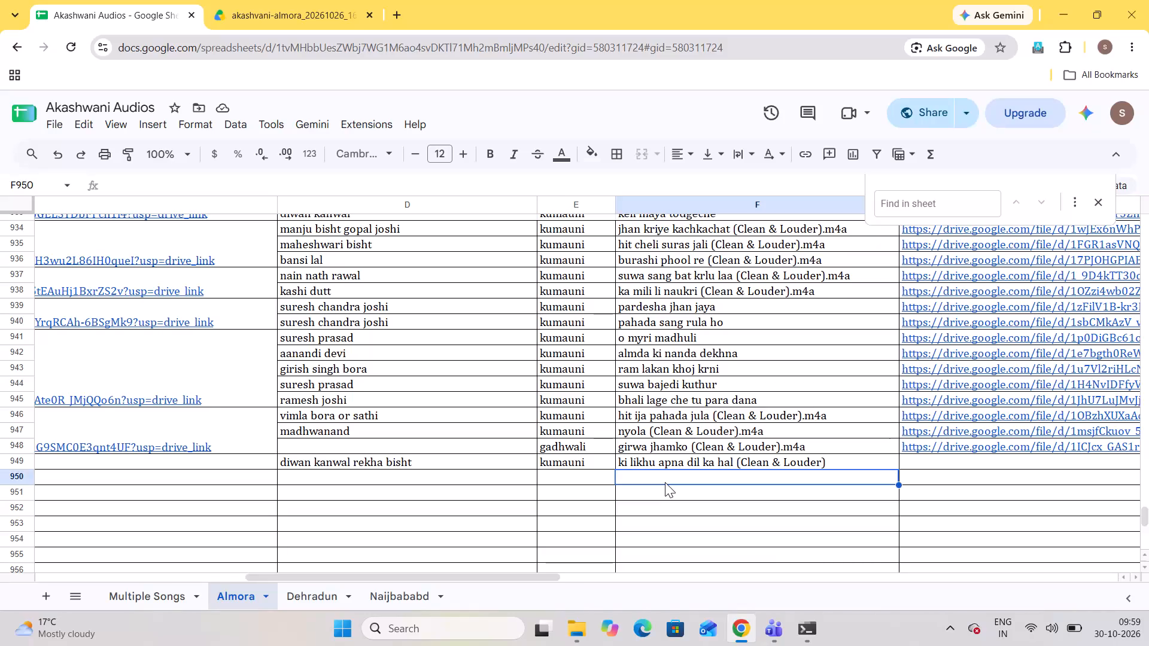
# Copy the full file name of the kumauni "pahado mai (Clean & Louder).m4a" song from Google Drive into Almora cell F950.
pyautogui.hotkey('alt', 'Tab')
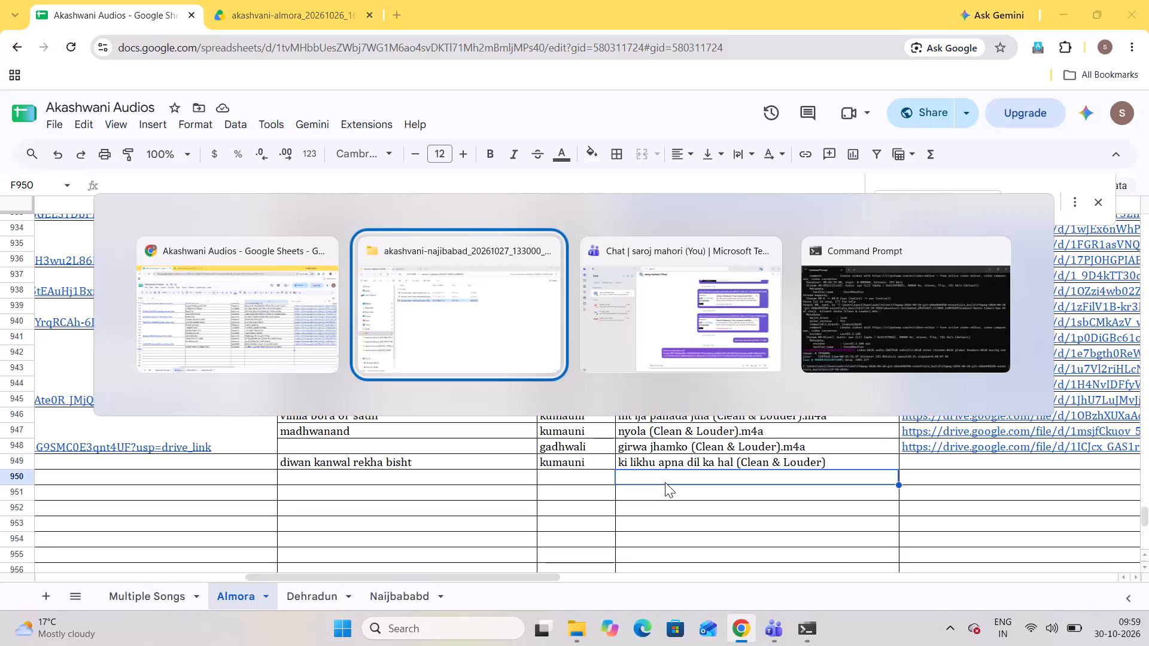
pyautogui.hotkey('alt', 'Left')
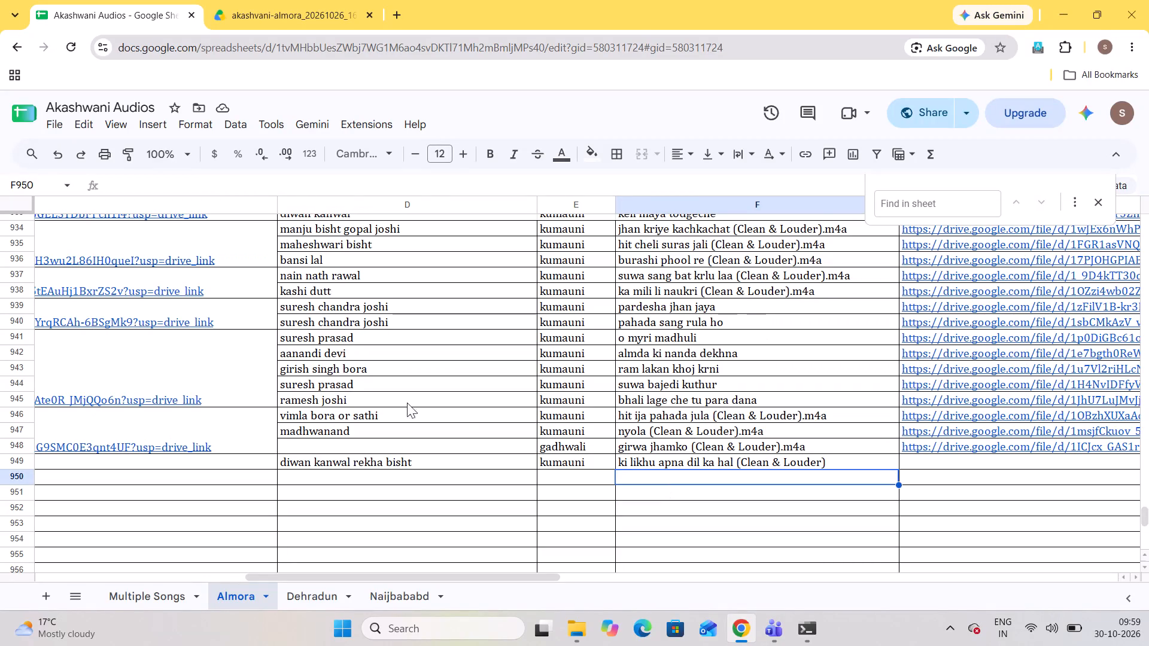
pyautogui.click(246, 9)
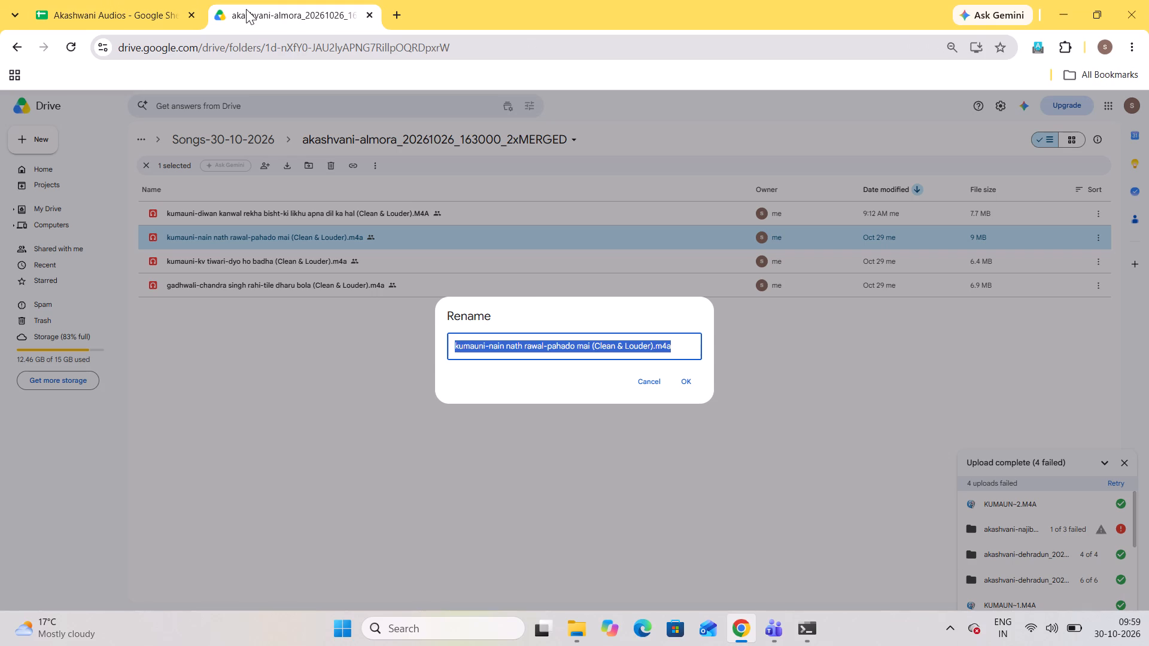
pyautogui.tripleClick(504, 346)
pyautogui.click(504, 346)
pyautogui.hotkey('ctrl', 'c')
pyautogui.click(115, 14)
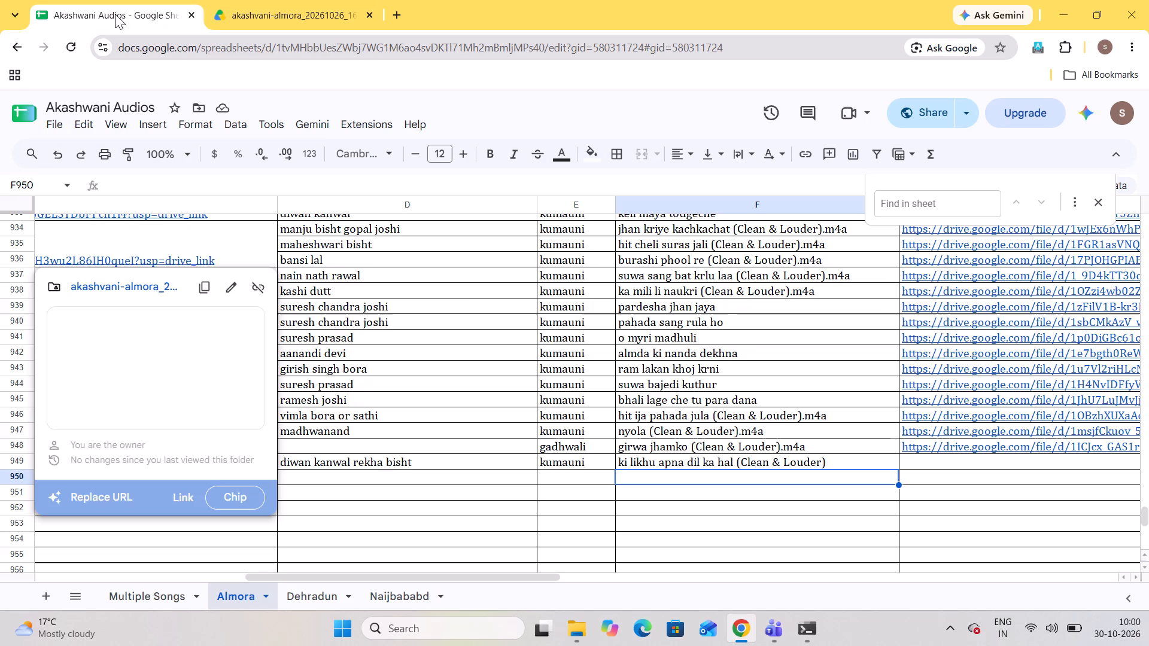
pyautogui.hotkey('ctrl', 'v')
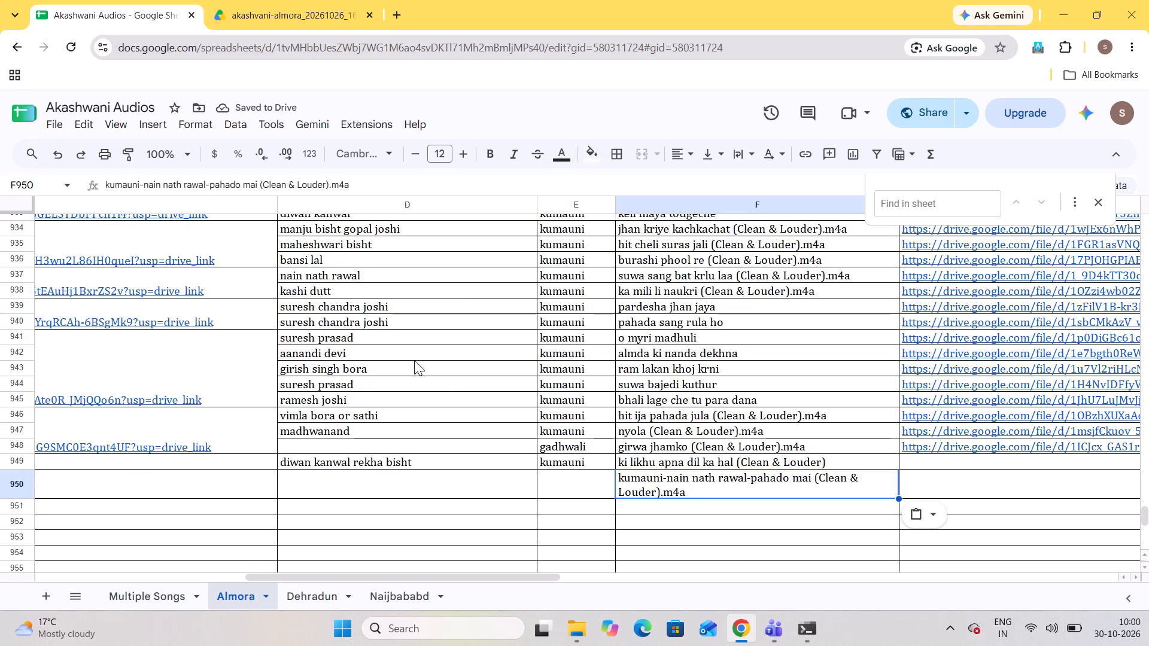
# Copy the full file name of the kumauni "dyo ho badha (Clean & Louder).m4a" song from Google Drive into Almora cell F951.
pyautogui.click(310, 6)
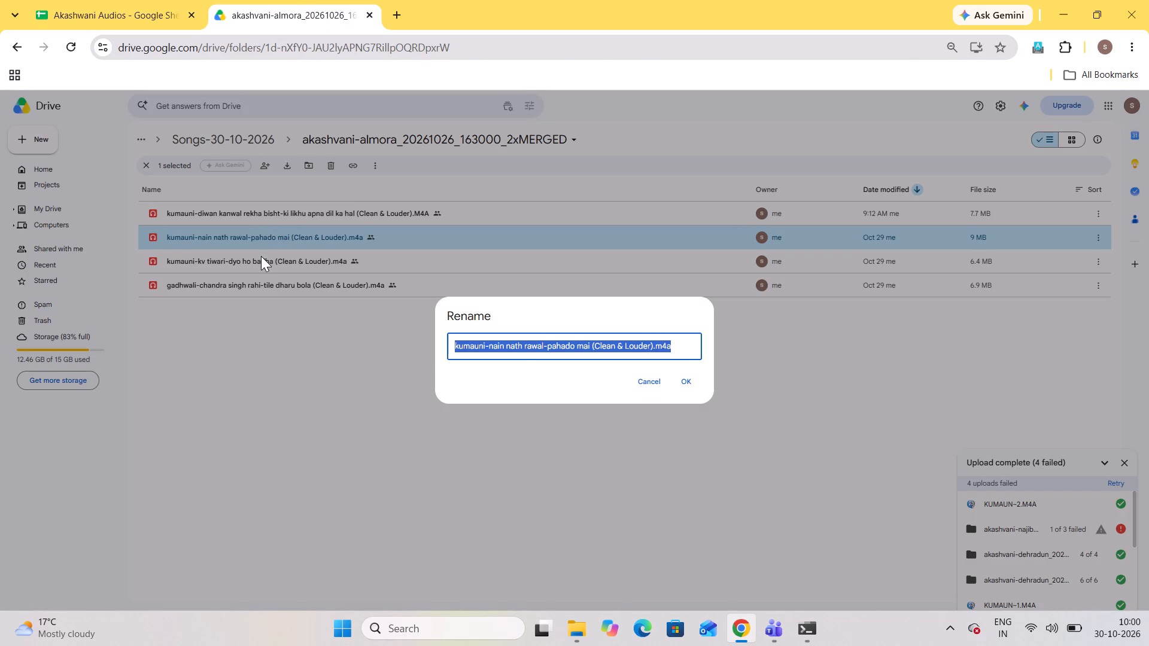
pyautogui.click(261, 256)
pyautogui.click(254, 264)
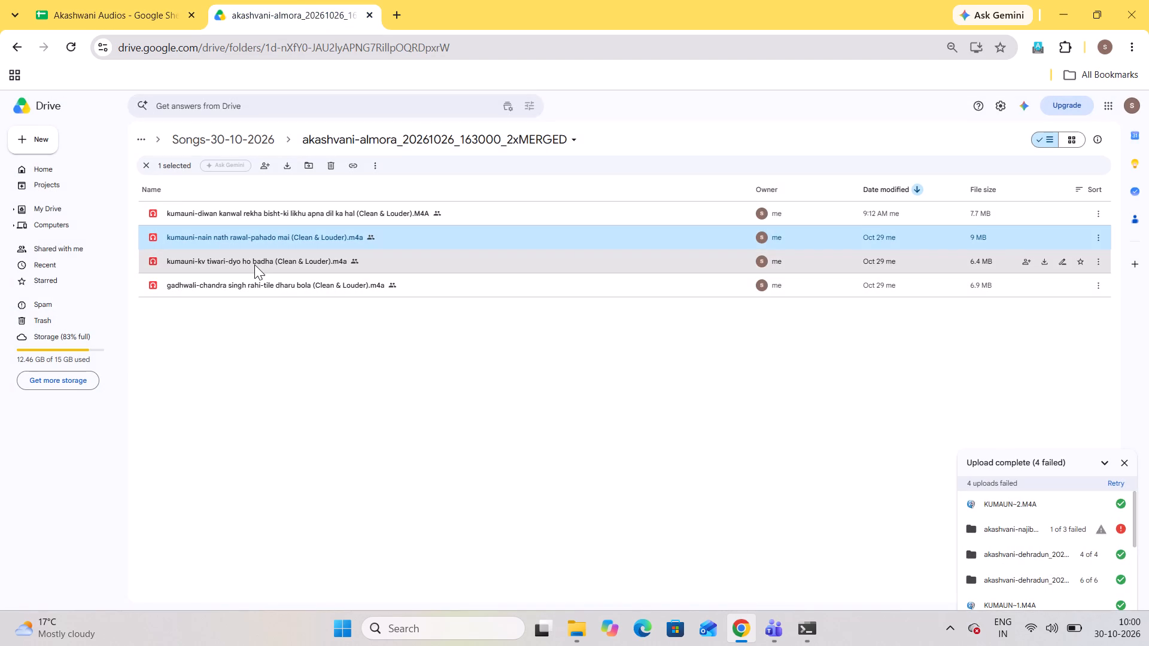
pyautogui.rightClick(254, 264)
pyautogui.click(308, 314)
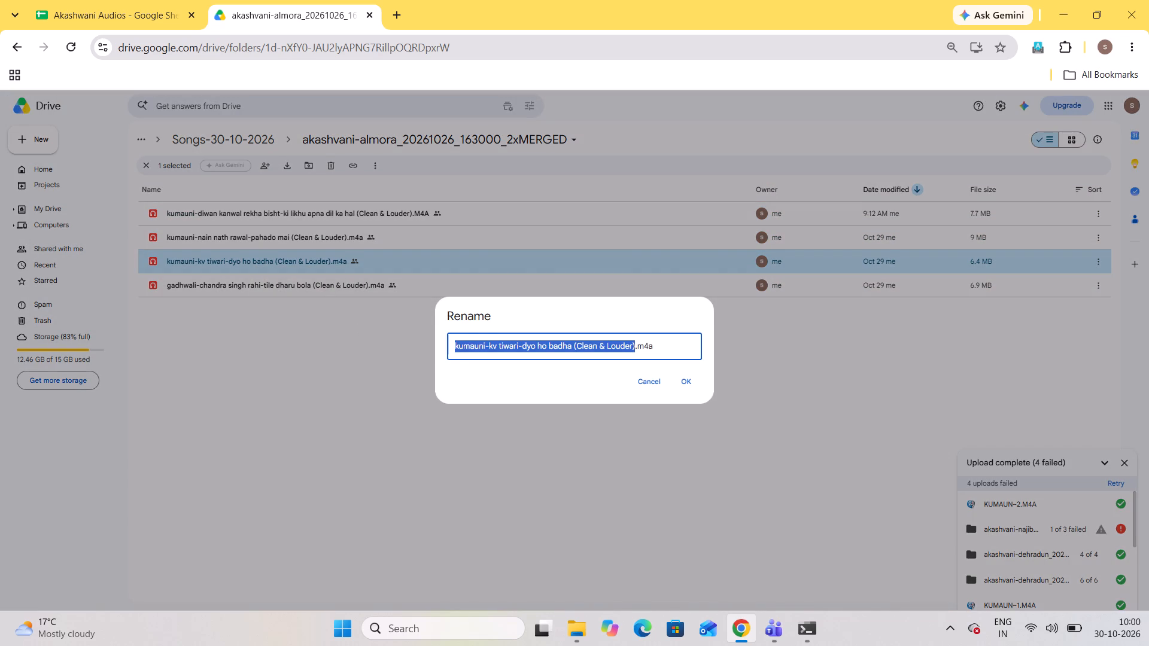
pyautogui.hotkey('ctrl', 'c')
pyautogui.tripleClick(482, 342)
pyautogui.click(482, 342)
pyautogui.hotkey('ctrl', 'c')
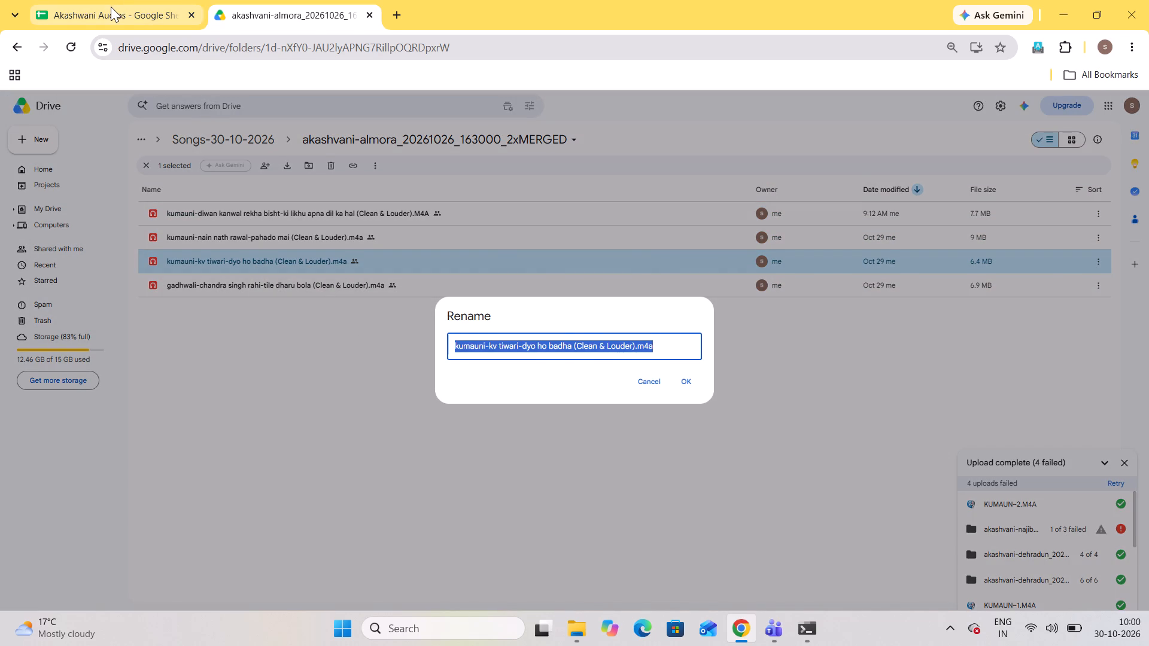
pyautogui.click(111, 7)
pyautogui.click(671, 504)
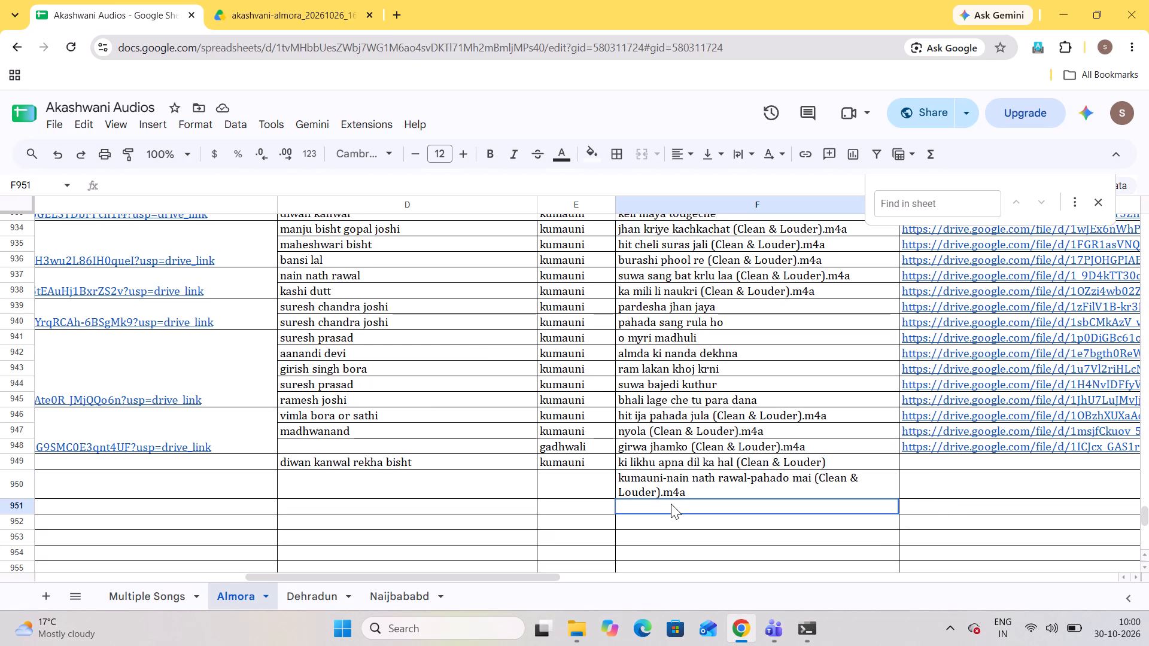
pyautogui.hotkey('ctrl', 'v')
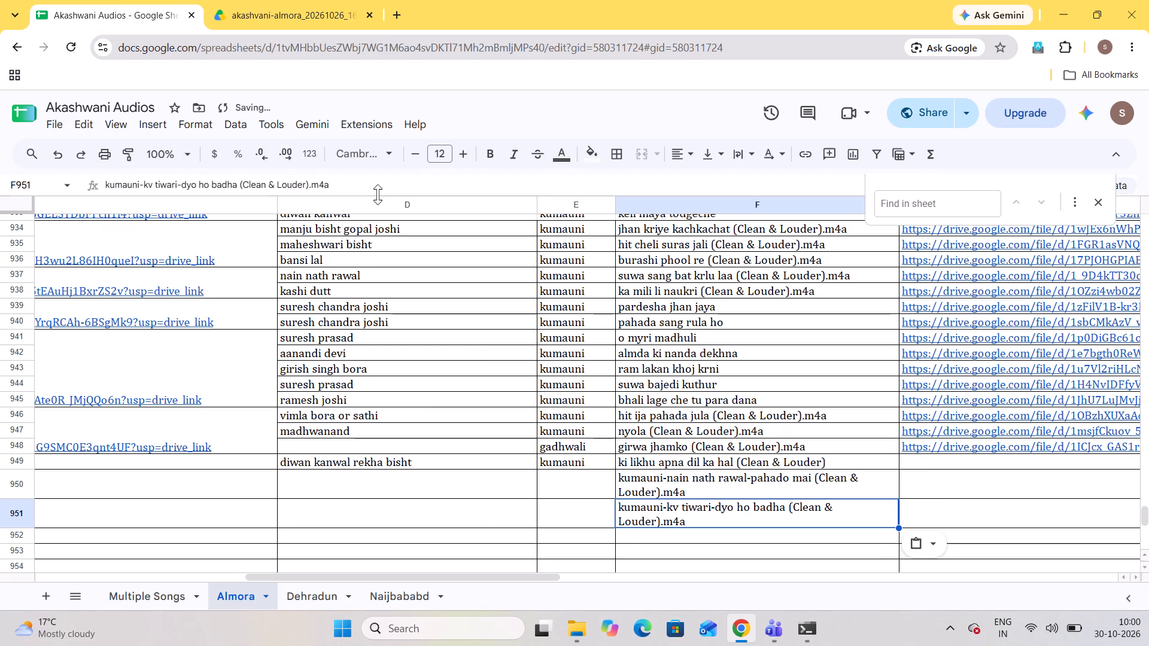
# Copy the full file name of the gadhwali "tile dharu bola (Clean & Louder).m4a" song from Google Drive into Almora cell F952.
pyautogui.click(268, 14)
pyautogui.click(348, 307)
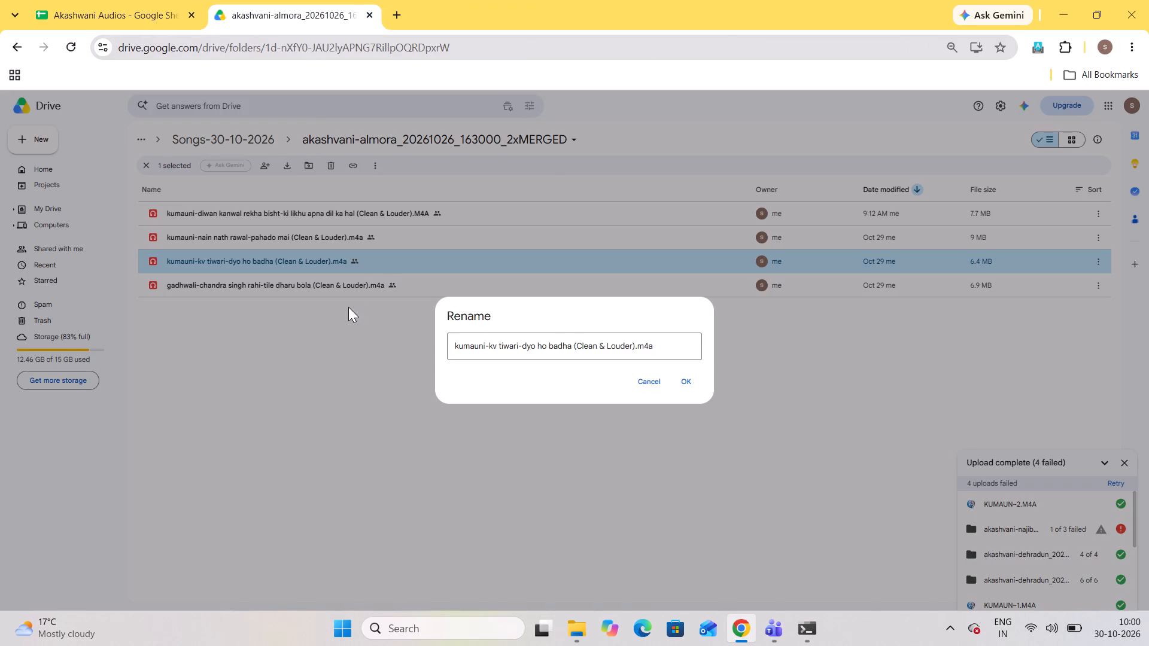
pyautogui.click(322, 285)
pyautogui.rightClick(322, 285)
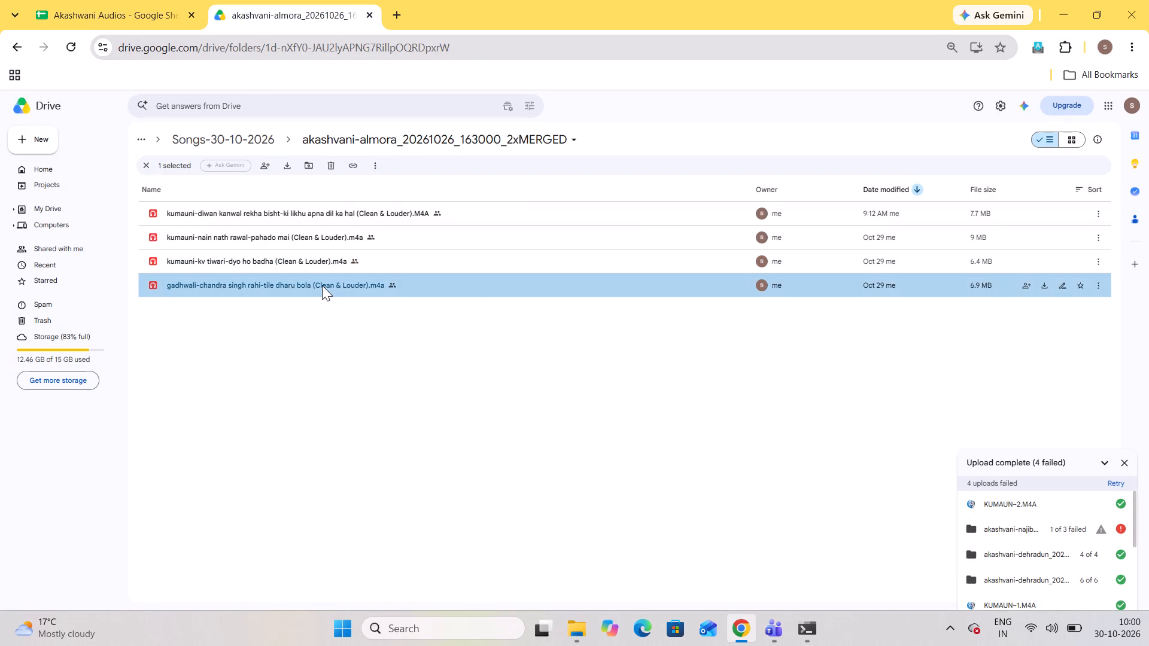
pyautogui.click(370, 334)
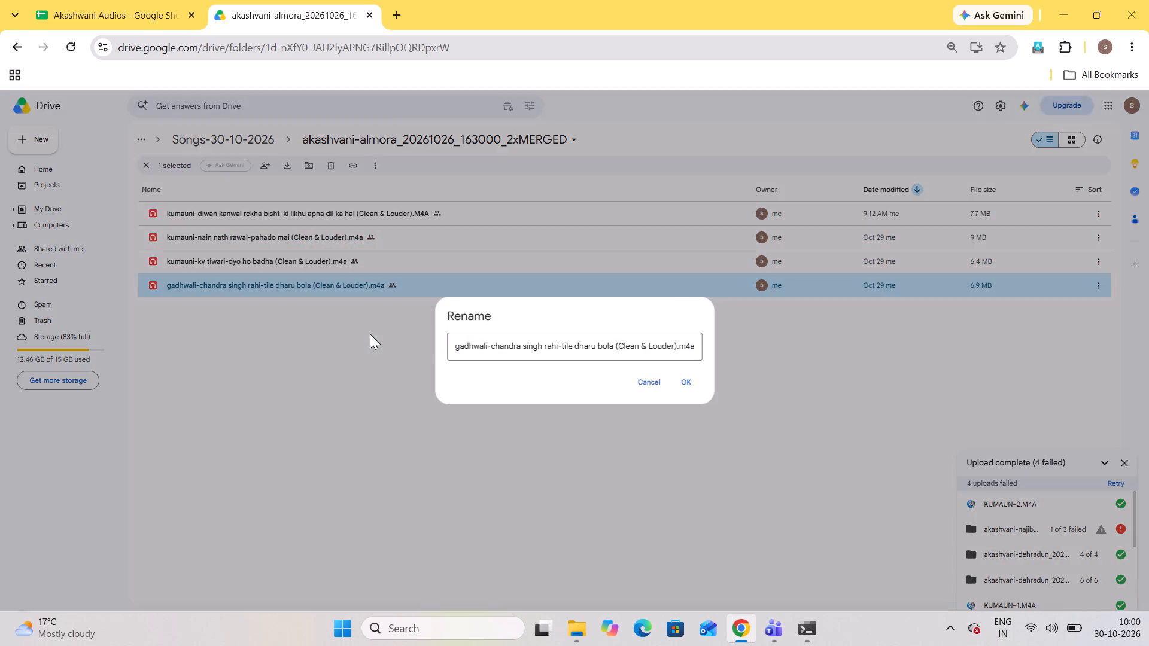
pyautogui.hotkey('ctrl', 'a')
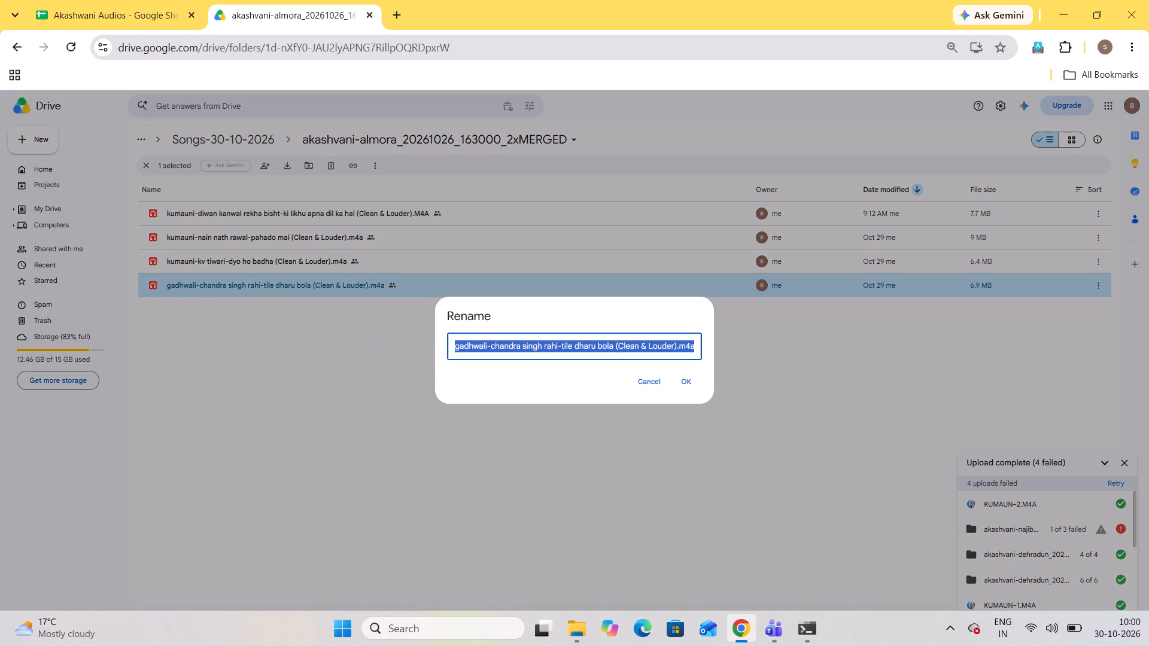
pyautogui.hotkey('ctrl', 'c')
pyautogui.click(153, 22)
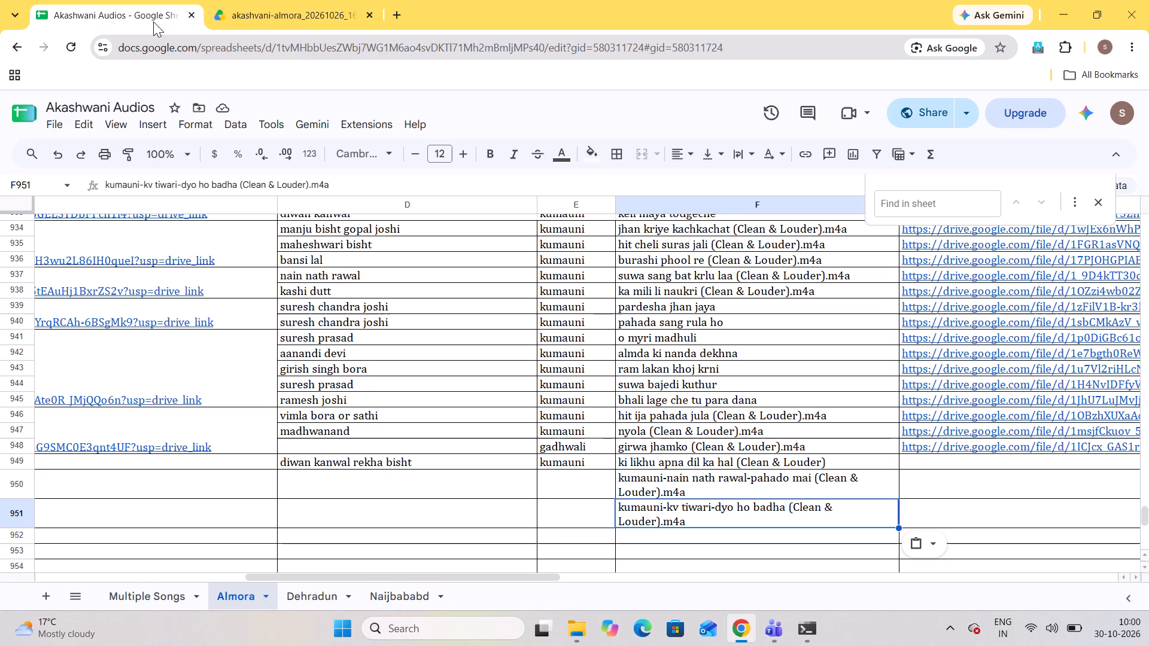
pyautogui.click(638, 538)
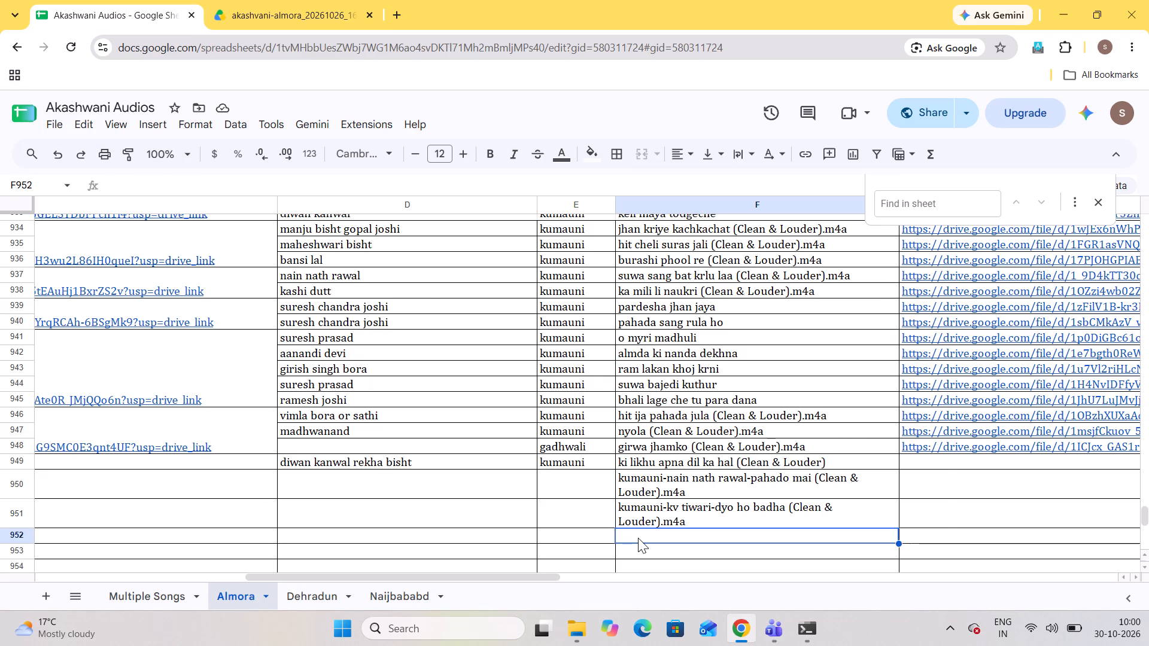
pyautogui.hotkey('ctrl', 'v')
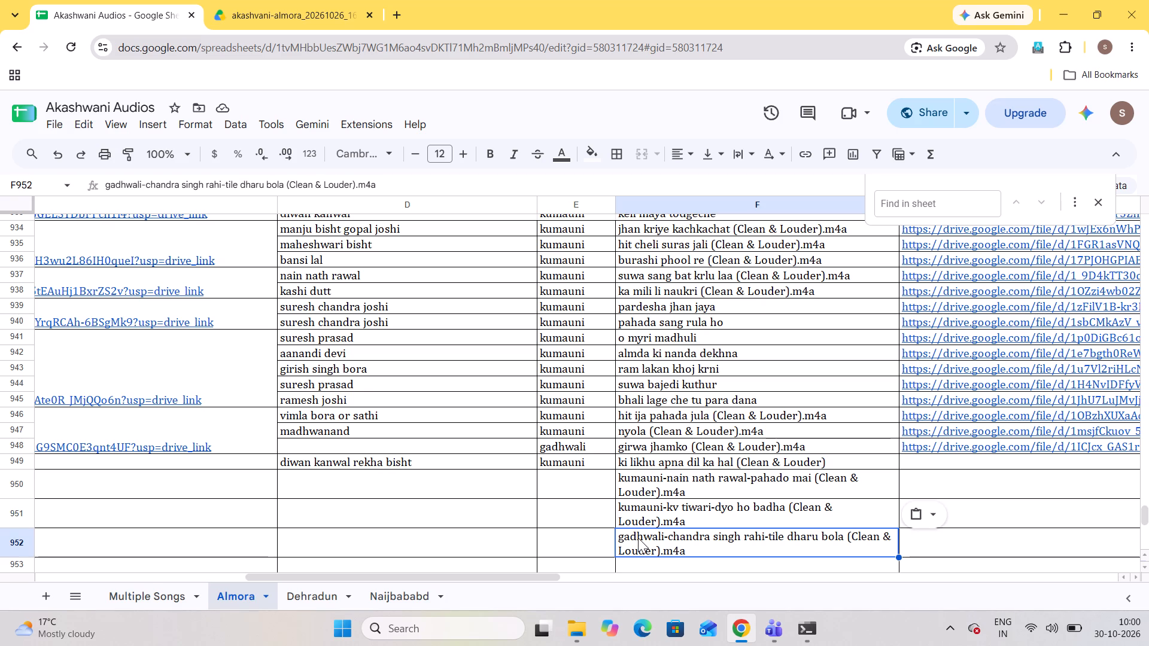
# Fill in the language column for the three new songs: kumauni in rows 950 and 951, gadhwali in row 952.
pyautogui.click(594, 481)
pyautogui.write('ku')
pyautogui.press('Tab')
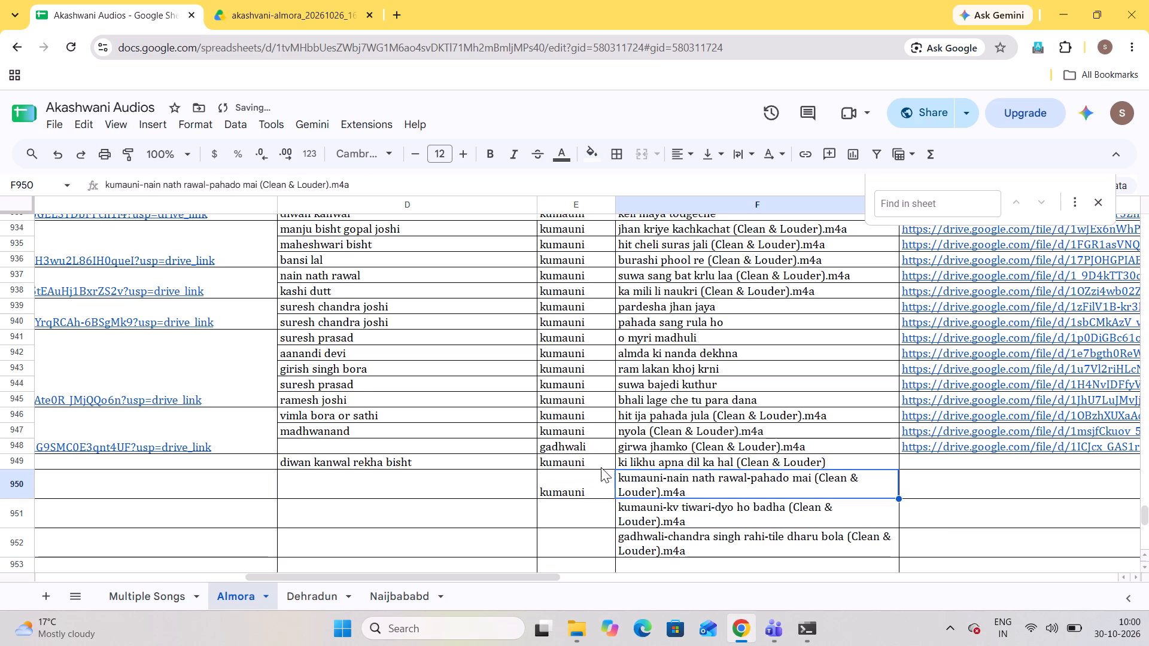
pyautogui.click(583, 515)
pyautogui.write('ku')
pyautogui.press('Tab')
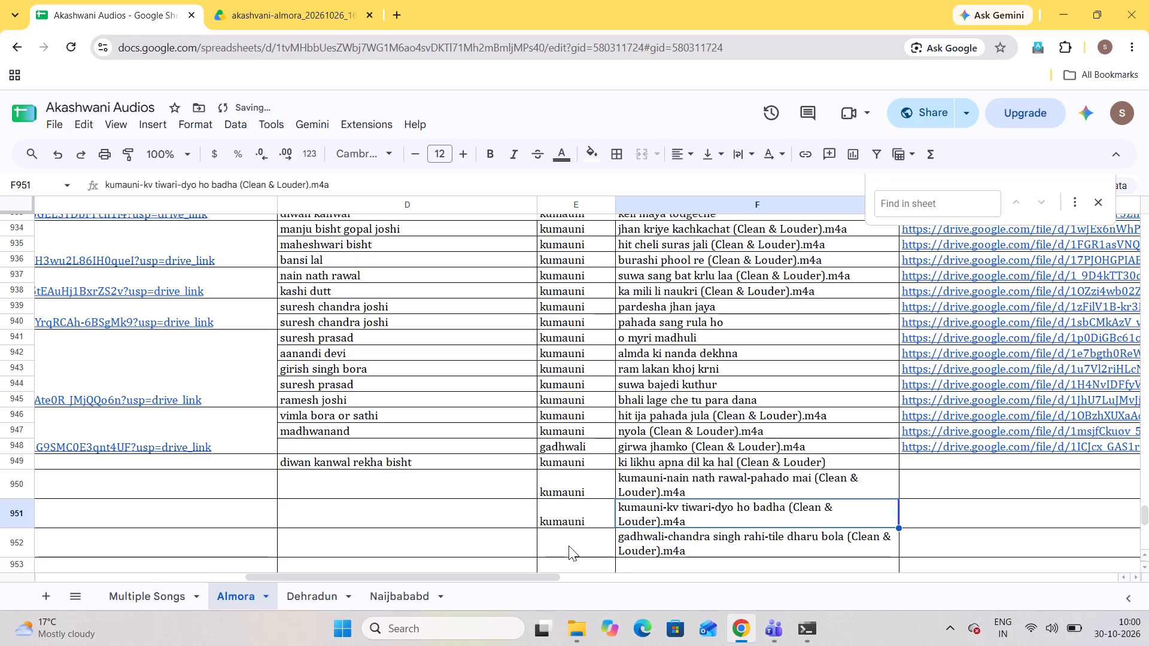
pyautogui.click(569, 546)
pyautogui.write('gadhw')
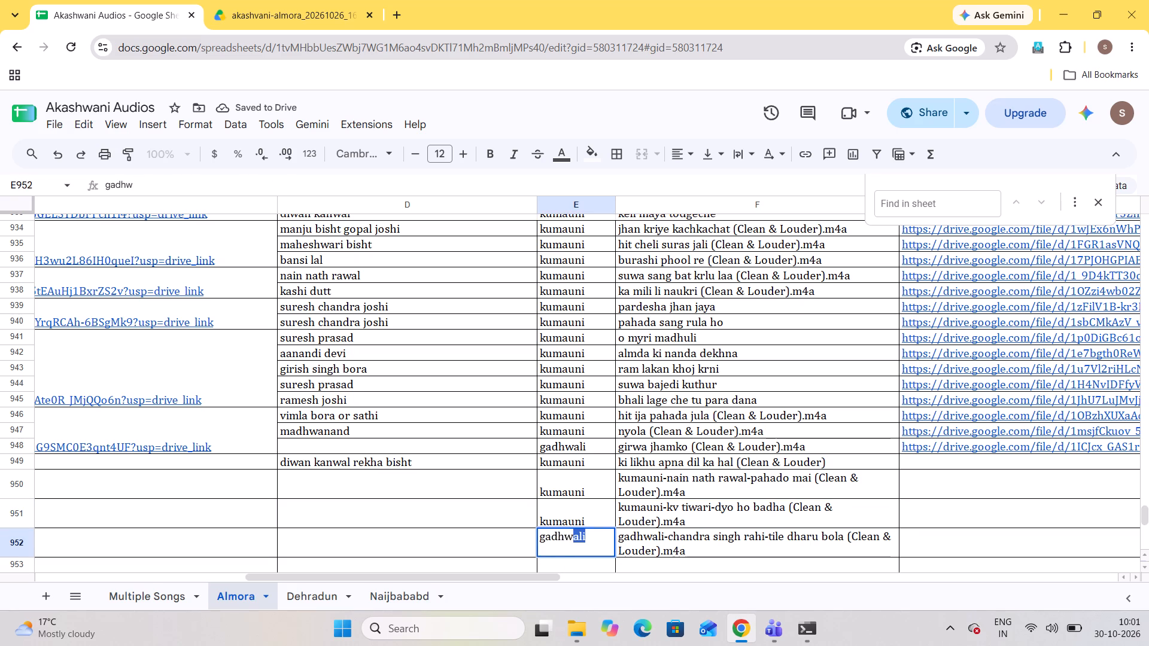
pyautogui.press('Tab')
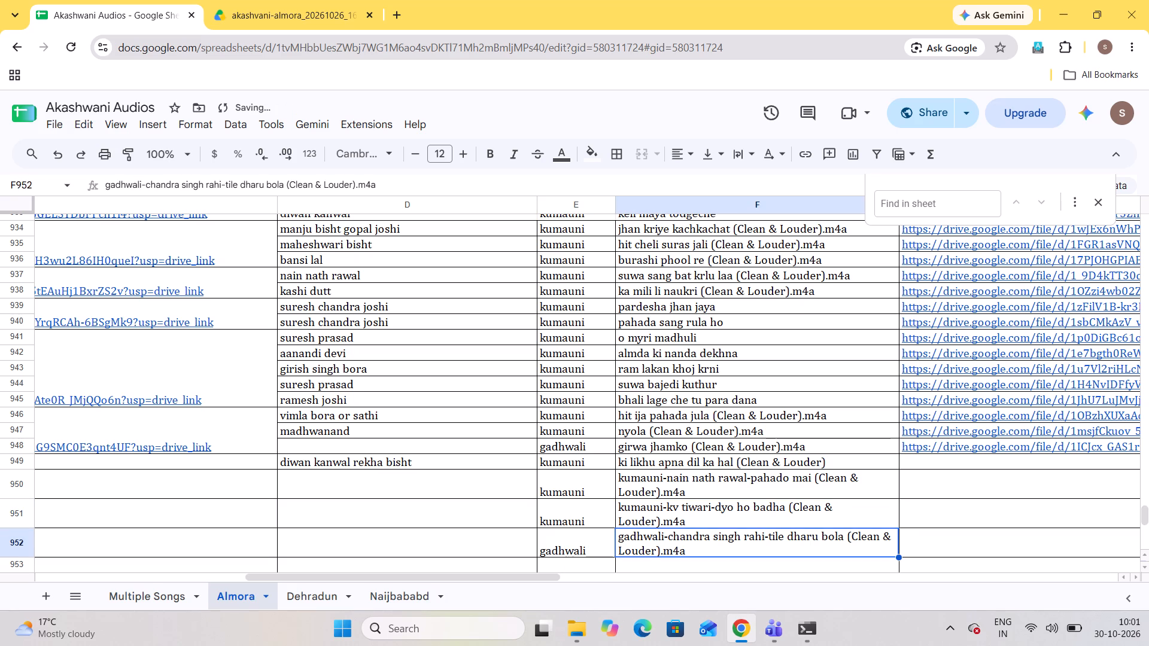
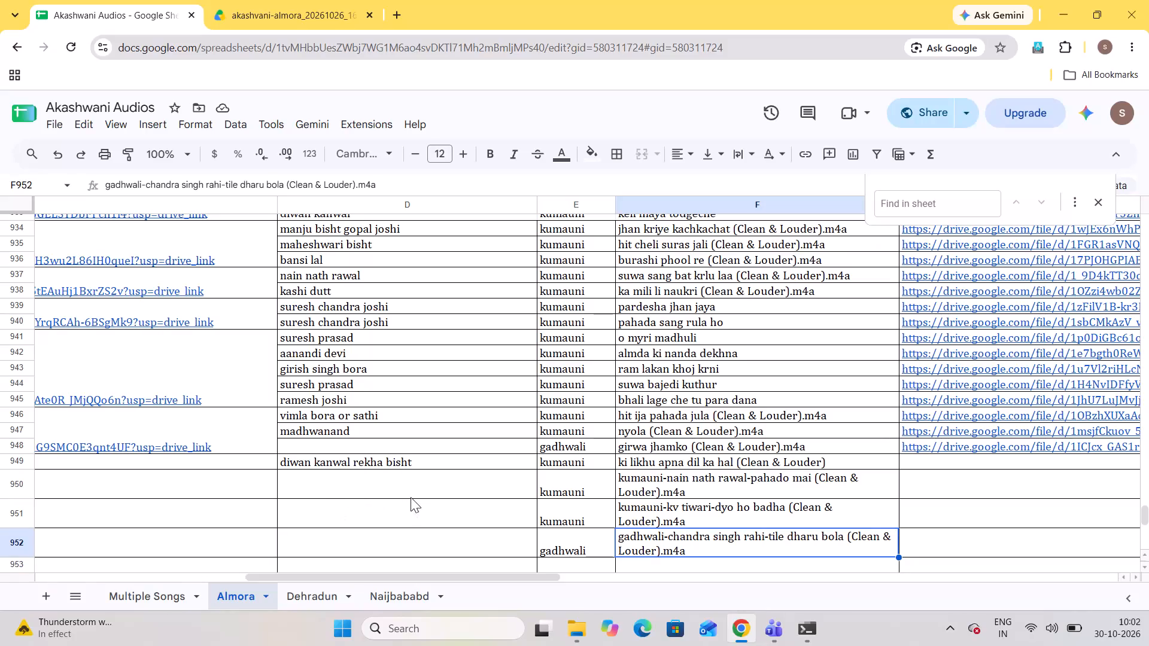
# Move the singer's name out of the "dyo ho badha" file name in F951 into singer cell D951.
pyautogui.click(409, 496)
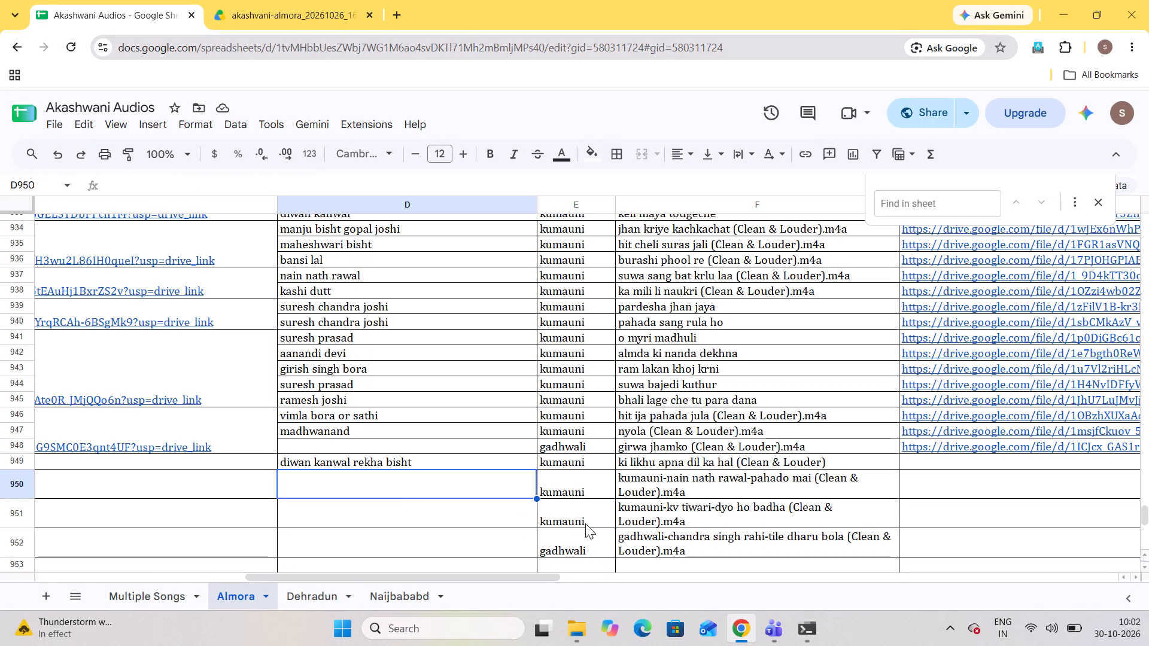
pyautogui.doubleClick(636, 518)
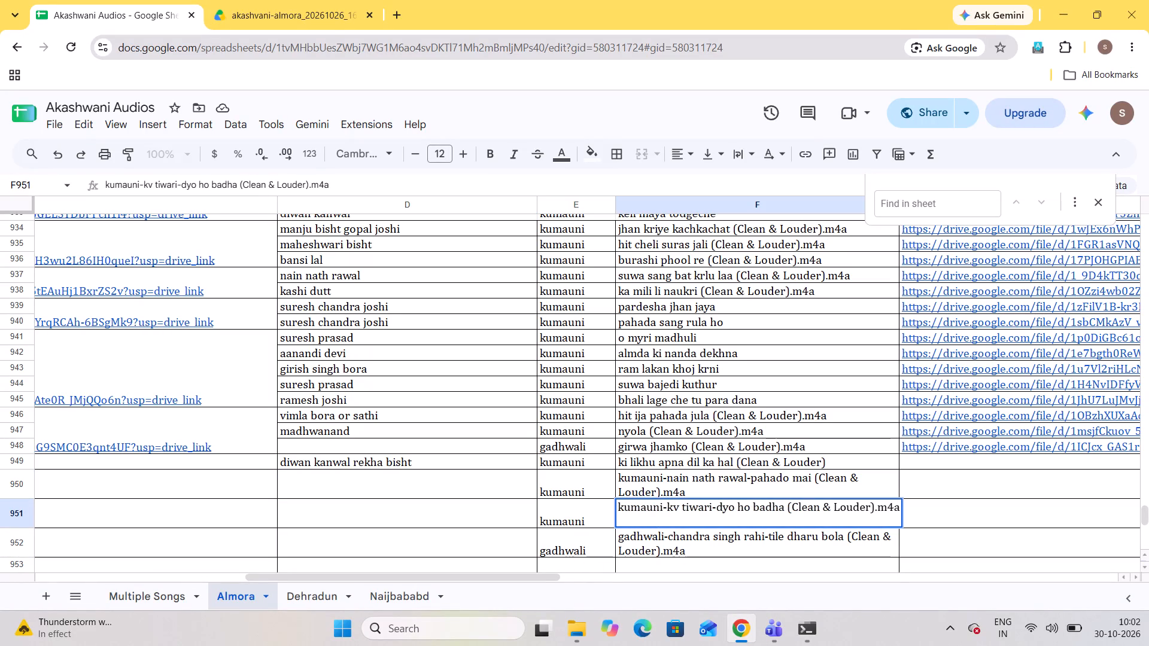
pyautogui.moveTo(668, 507); pyautogui.dragTo(712, 509)
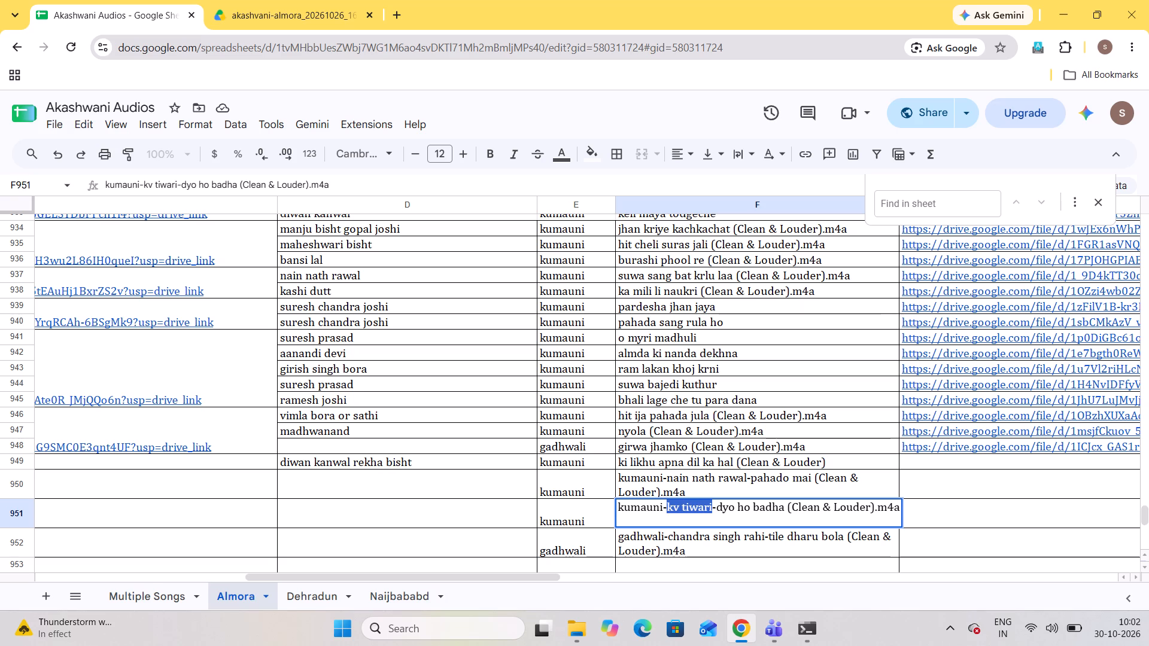
pyautogui.moveTo(712, 509); pyautogui.dragTo(712, 509)
pyautogui.hotkey('ctrl', 'x')
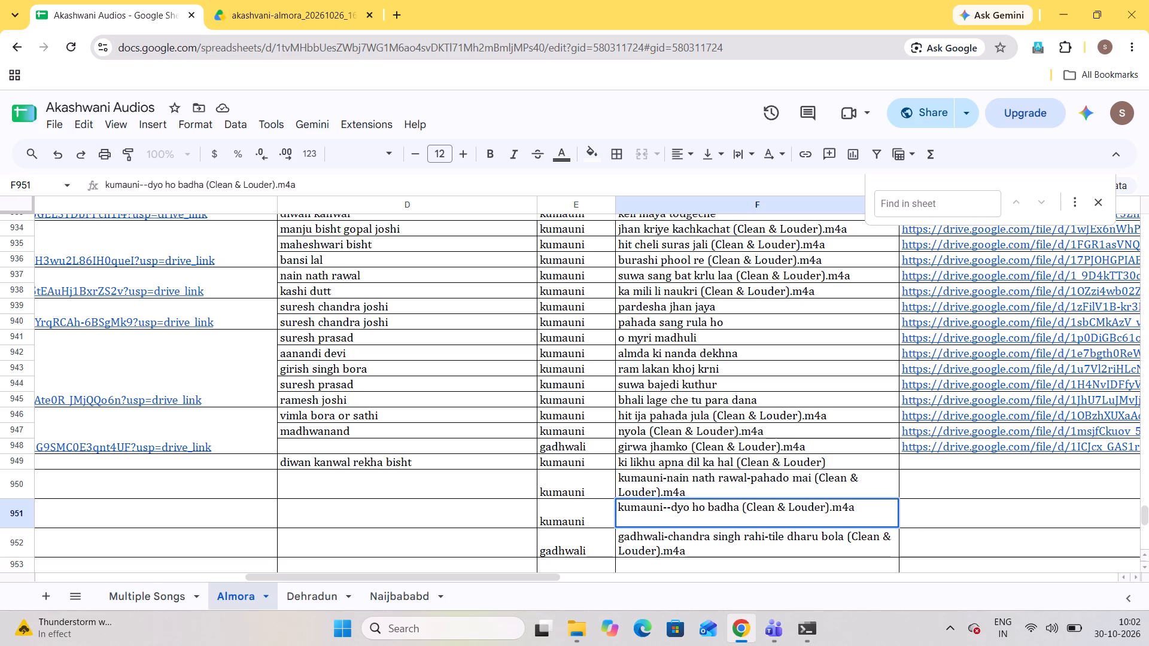
pyautogui.click(378, 519)
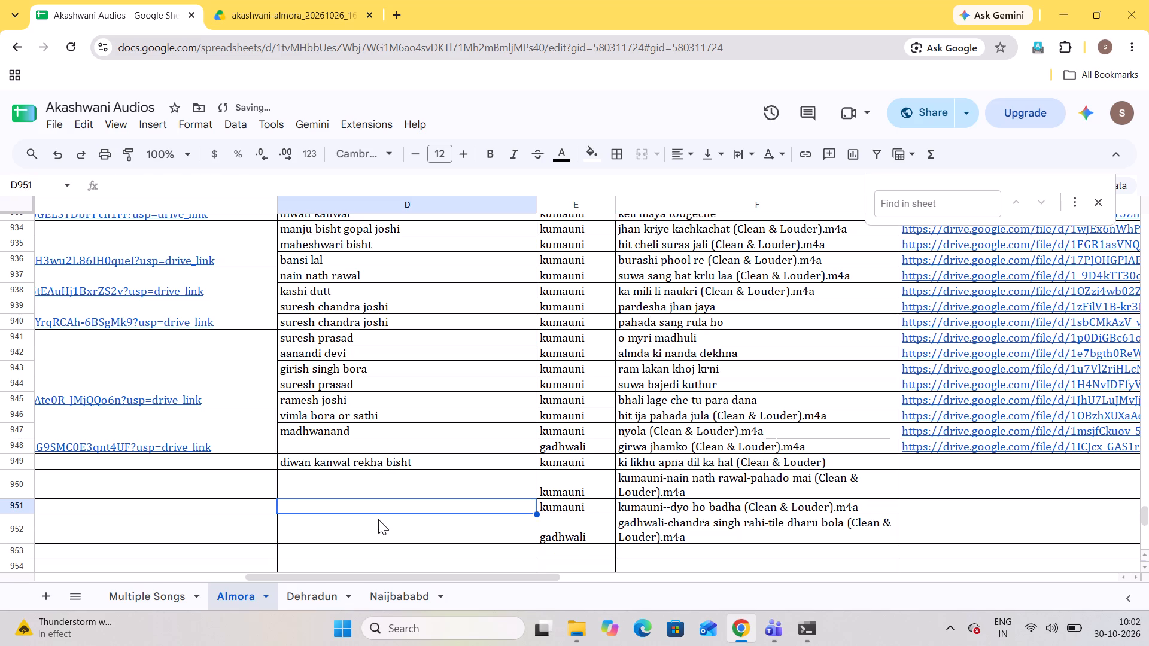
pyautogui.hotkey('ctrl', 'v')
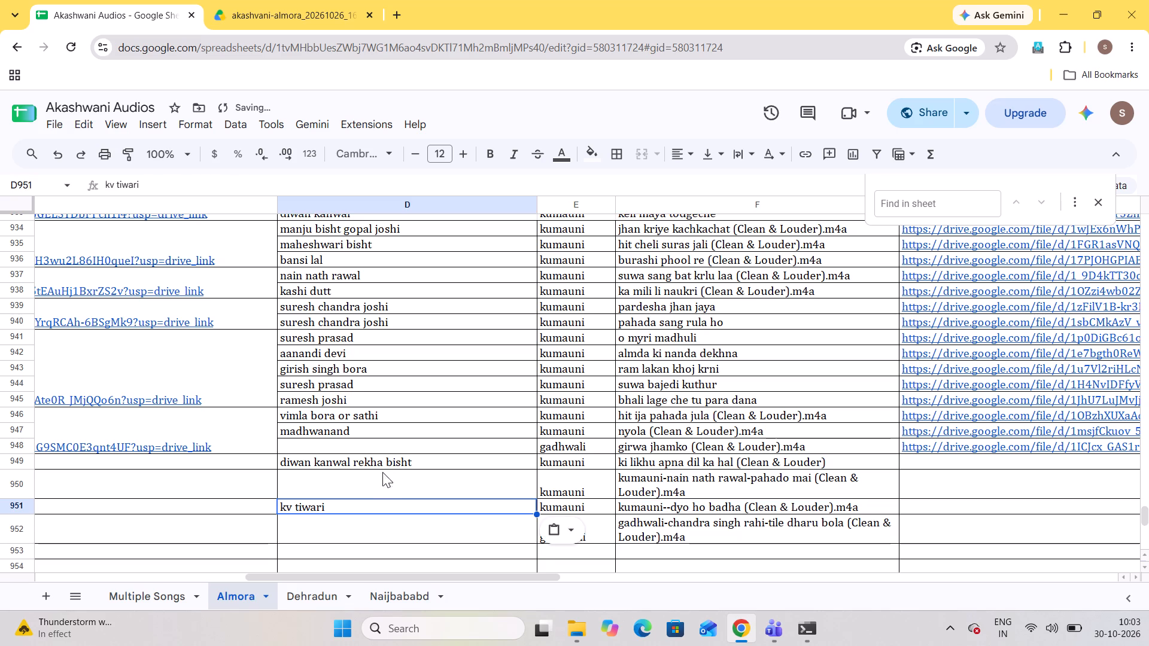
# Move the singer's name out of the "pahado mai" file name in F950 into singer cell D950.
pyautogui.tripleClick(699, 487)
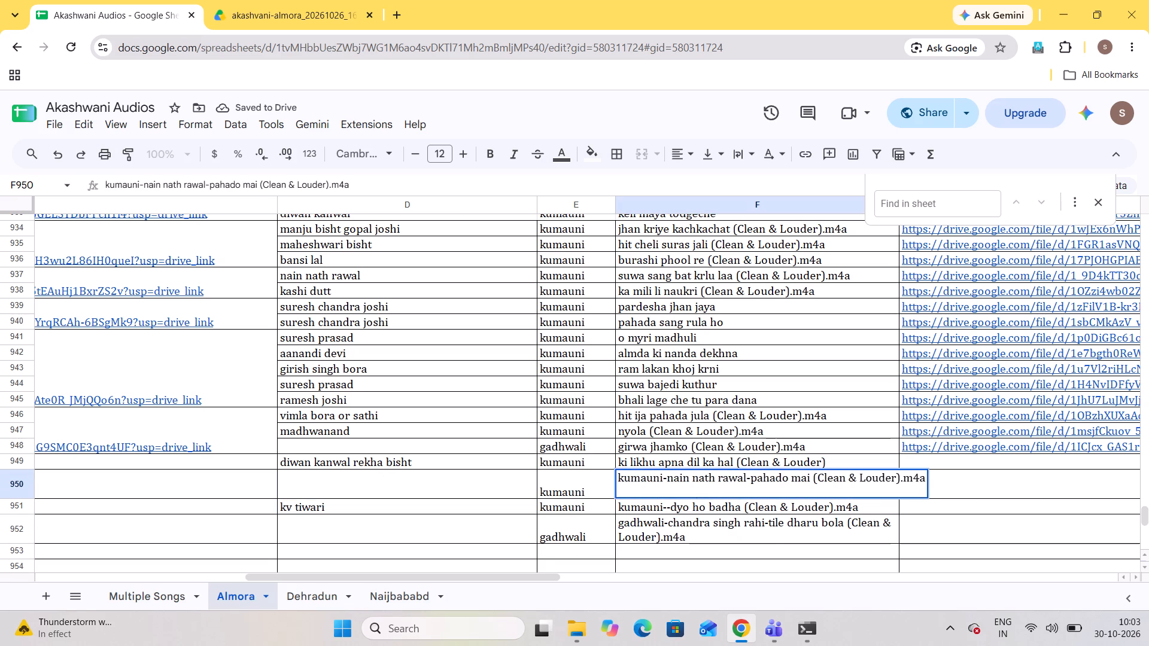
pyautogui.moveTo(668, 476); pyautogui.dragTo(730, 478)
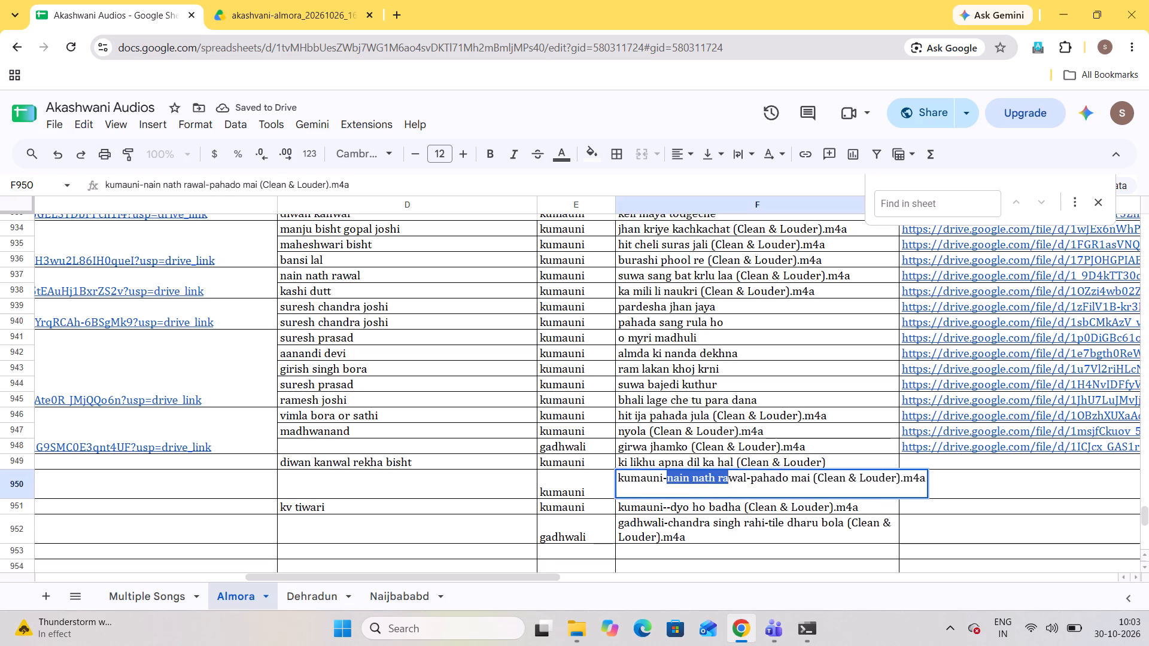
pyautogui.moveTo(730, 478); pyautogui.dragTo(746, 476)
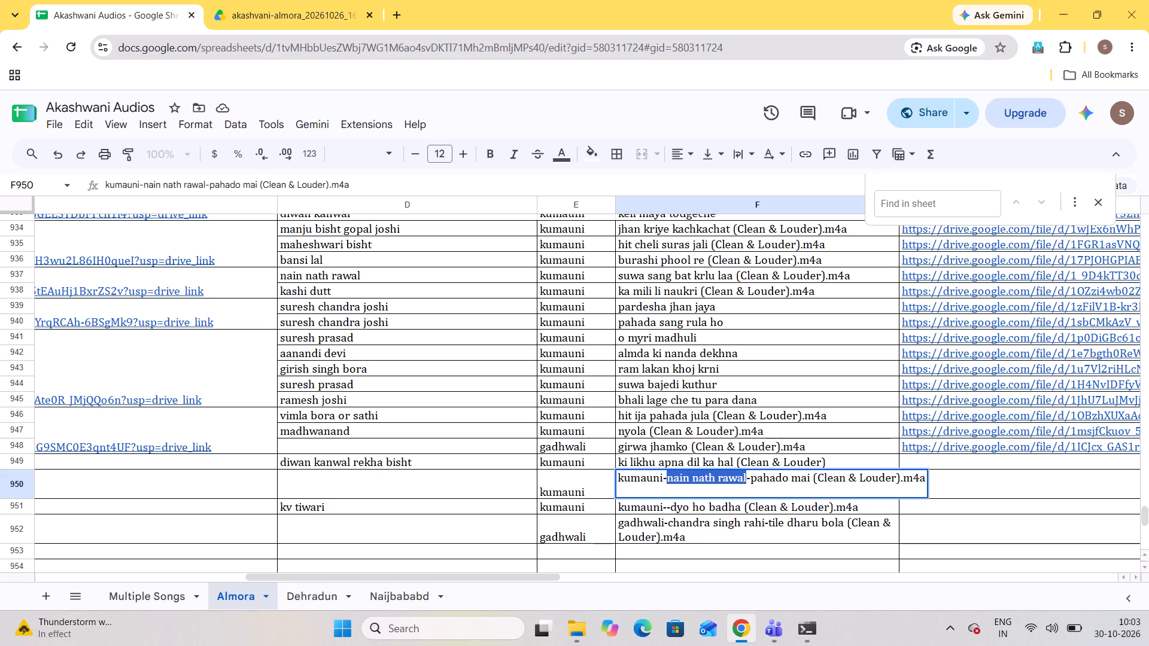
pyautogui.hotkey('ctrl', 'x')
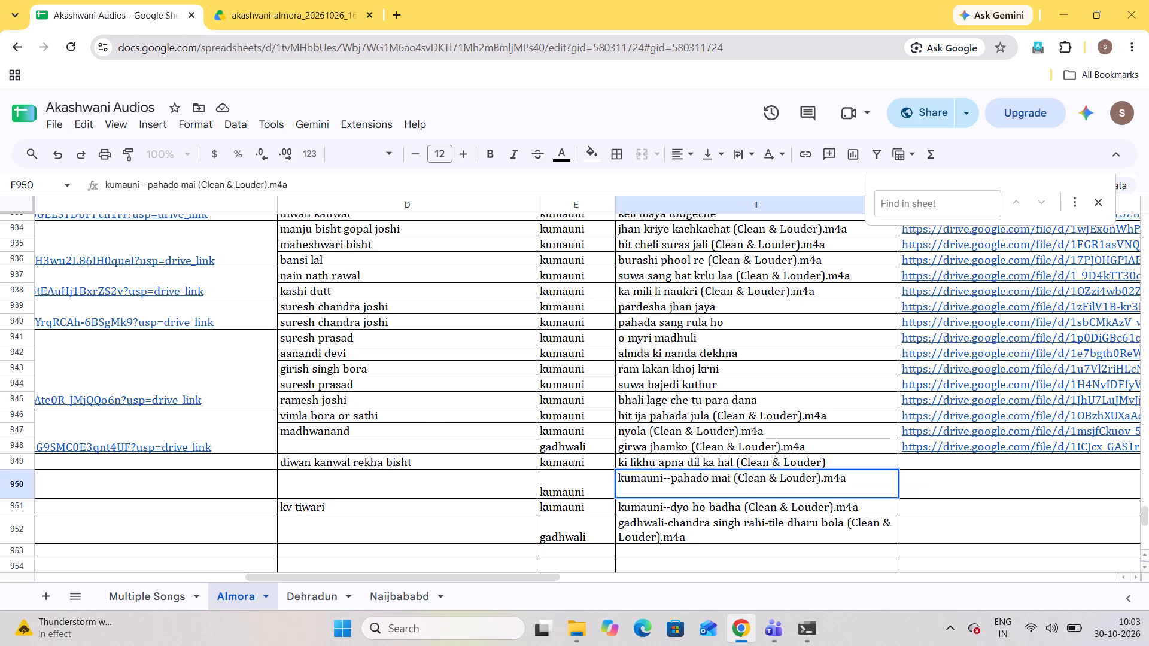
pyautogui.click(386, 479)
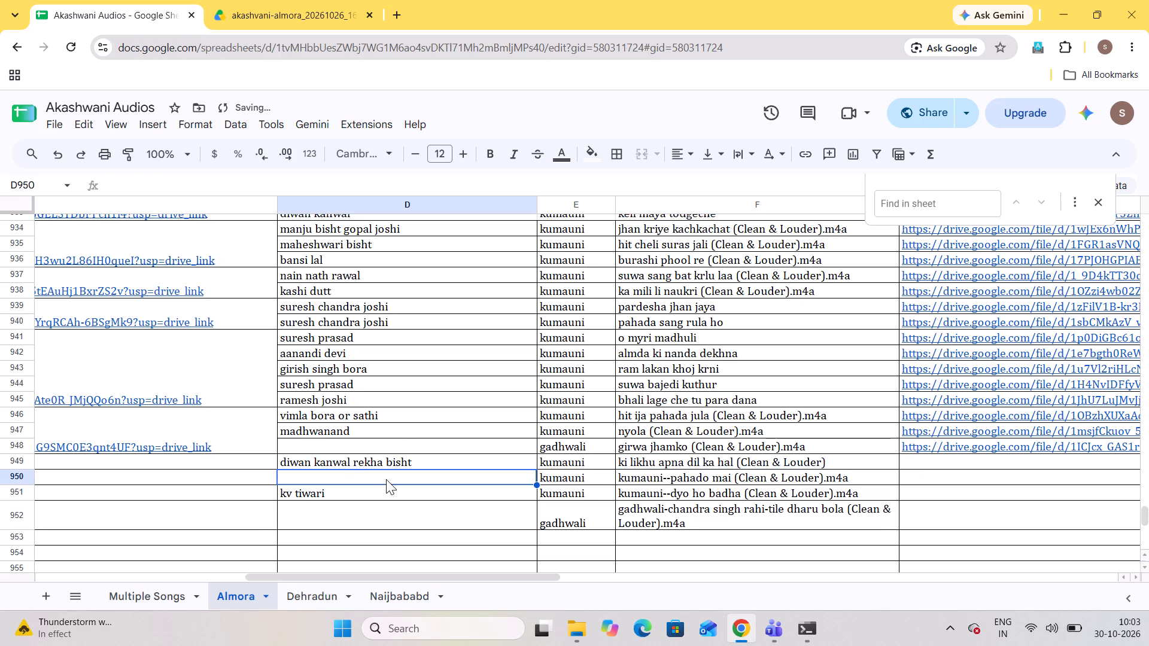
pyautogui.hotkey('ctrl', 'v')
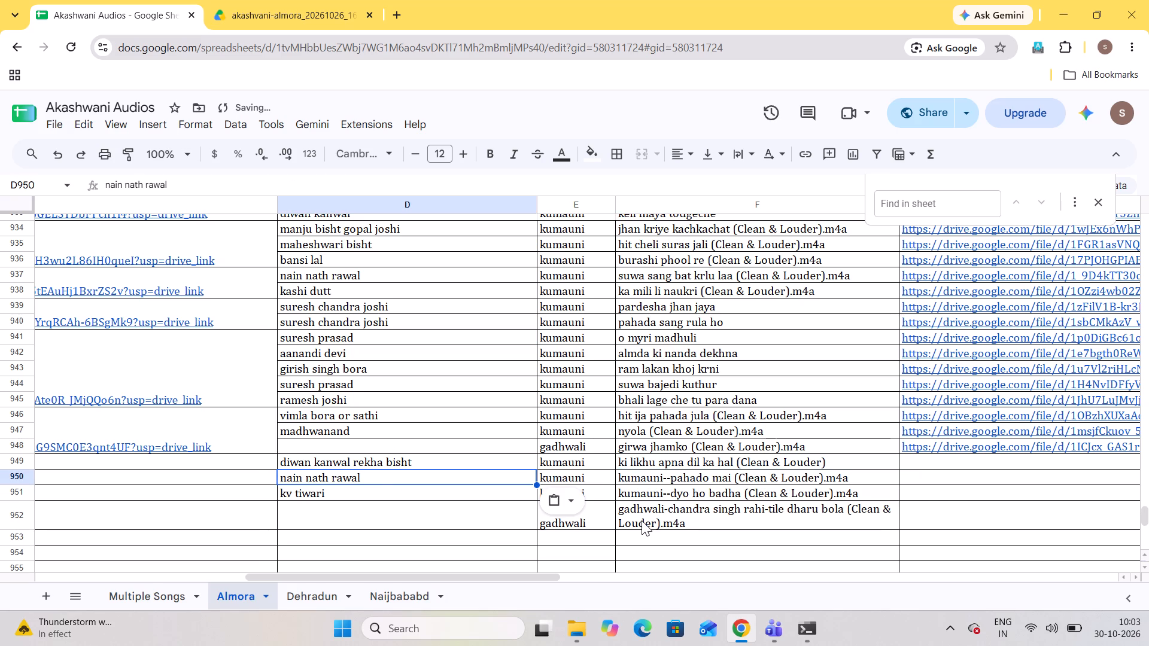
# Move the singer's name out of the "tile dharu bola" file name in F952 into singer cell D952.
pyautogui.doubleClick(642, 520)
pyautogui.moveTo(667, 511); pyautogui.dragTo(742, 511)
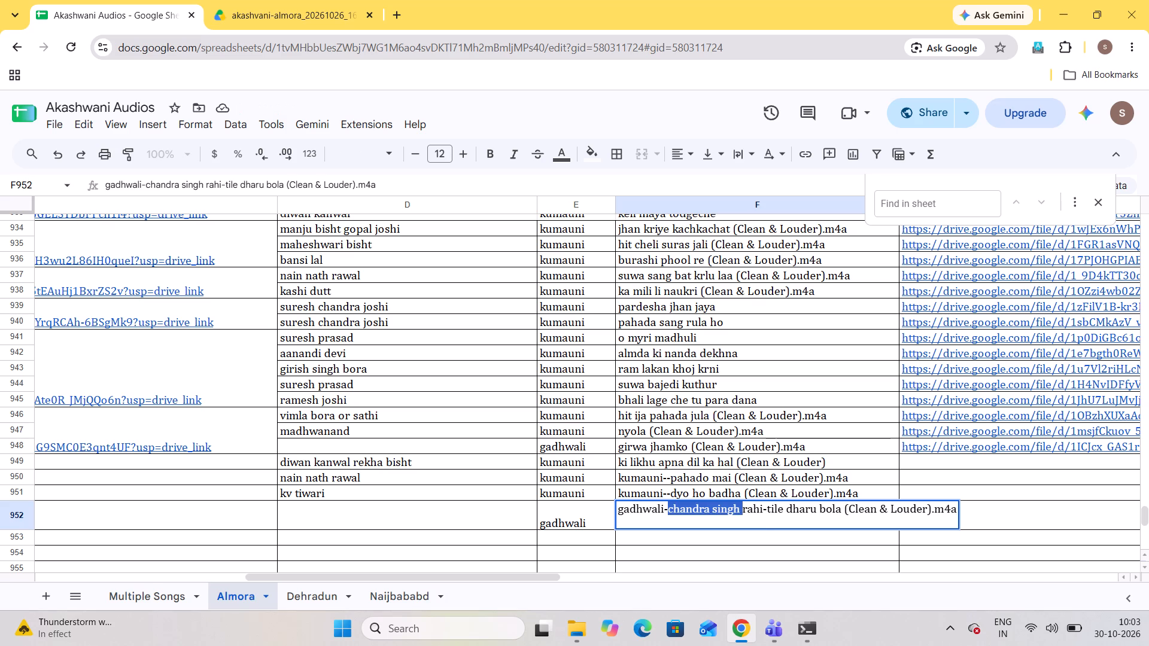
pyautogui.moveTo(764, 507); pyautogui.dragTo(744, 507)
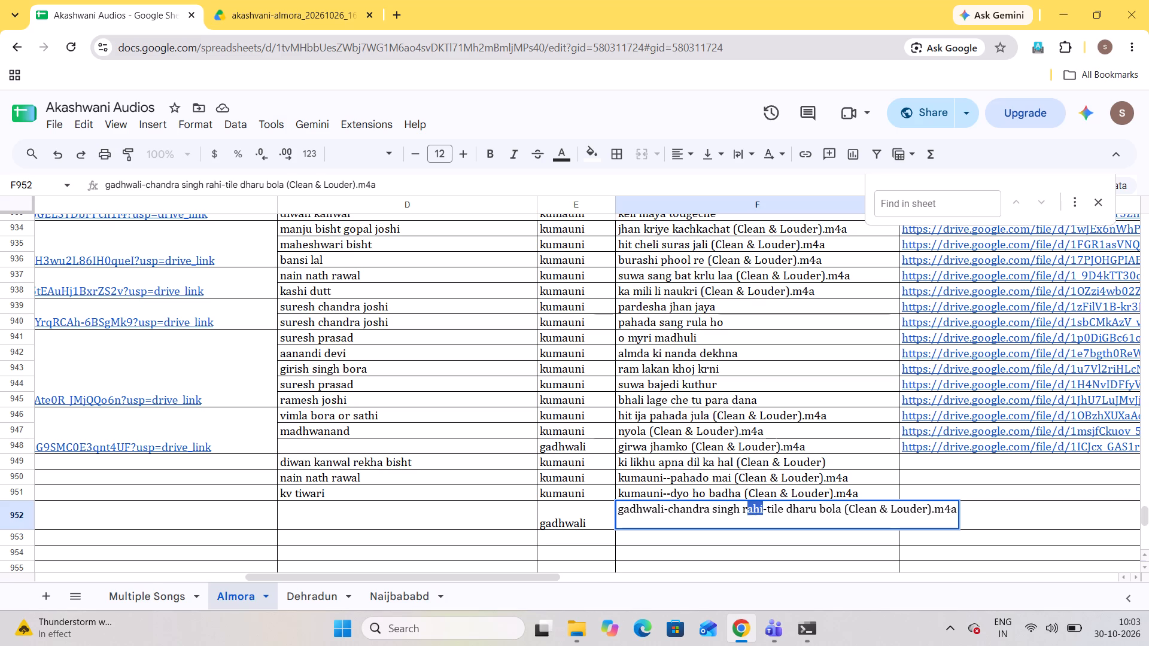
pyautogui.moveTo(744, 507); pyautogui.dragTo(670, 507)
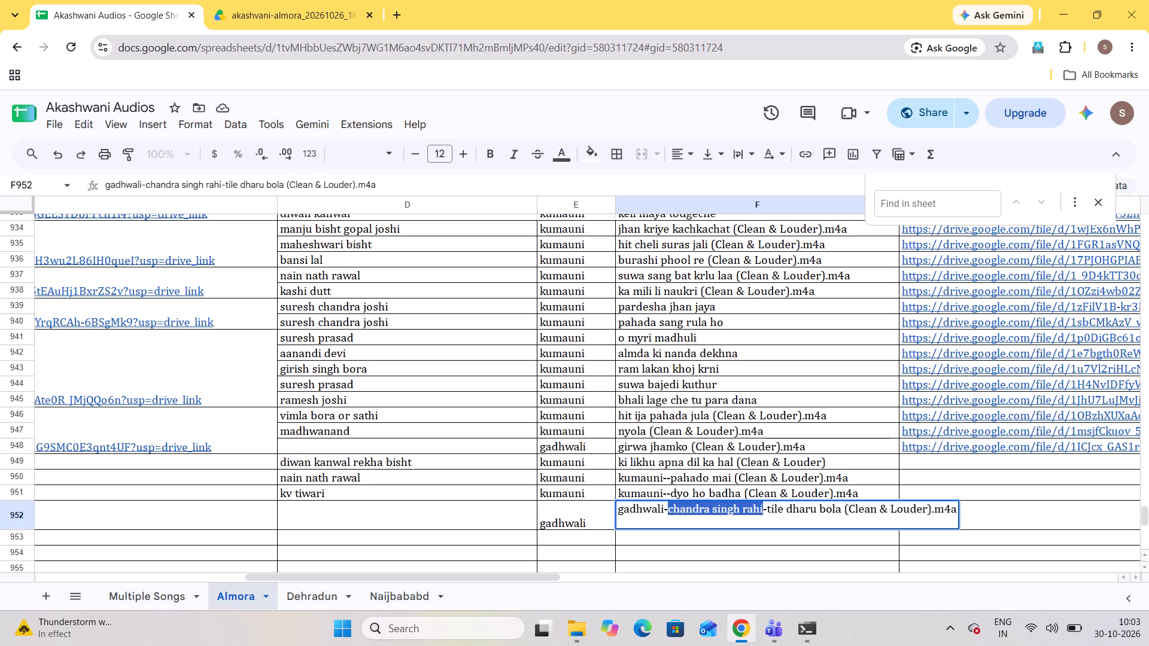
pyautogui.hotkey('ctrl', 'x')
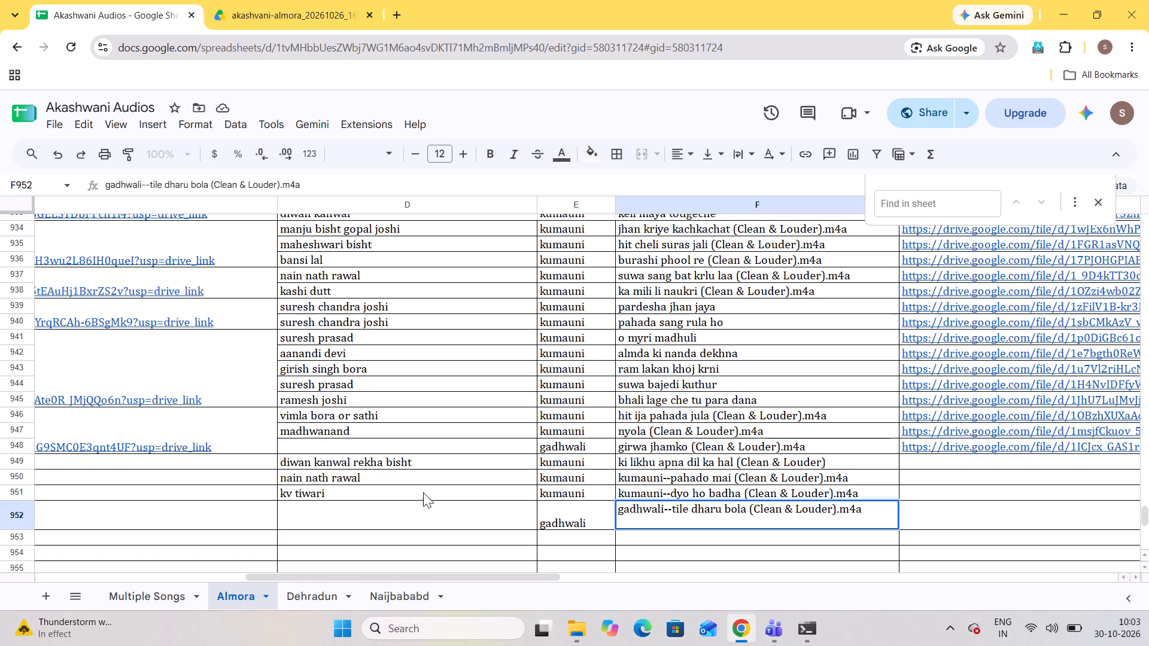
pyautogui.click(396, 513)
pyautogui.hotkey('ctrl', 'v')
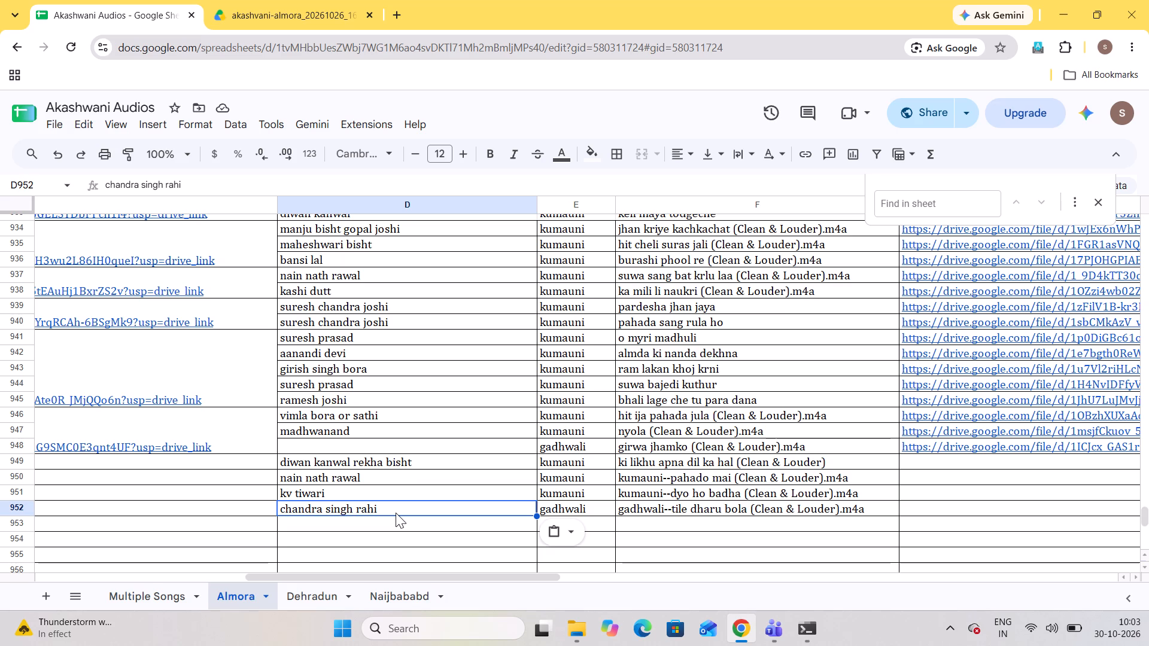
# Rewrite the initials of the singer's name in D951 as "K.V", keeping the surname.
pyautogui.doubleClick(318, 493)
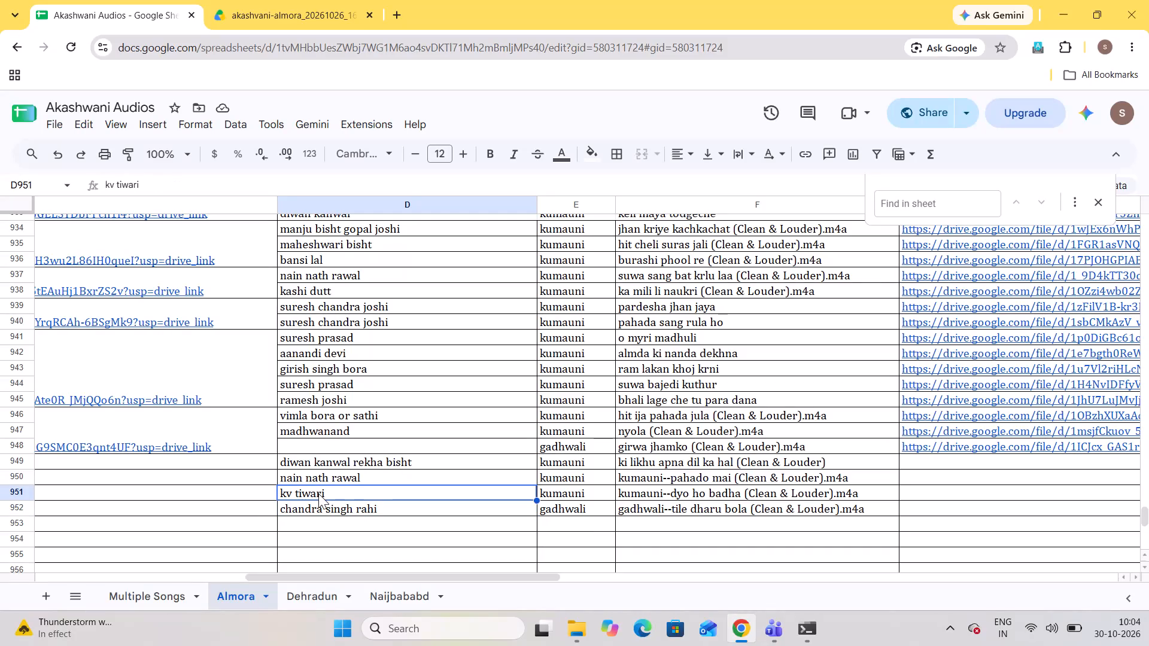
pyautogui.moveTo(291, 493); pyautogui.dragTo(268, 486)
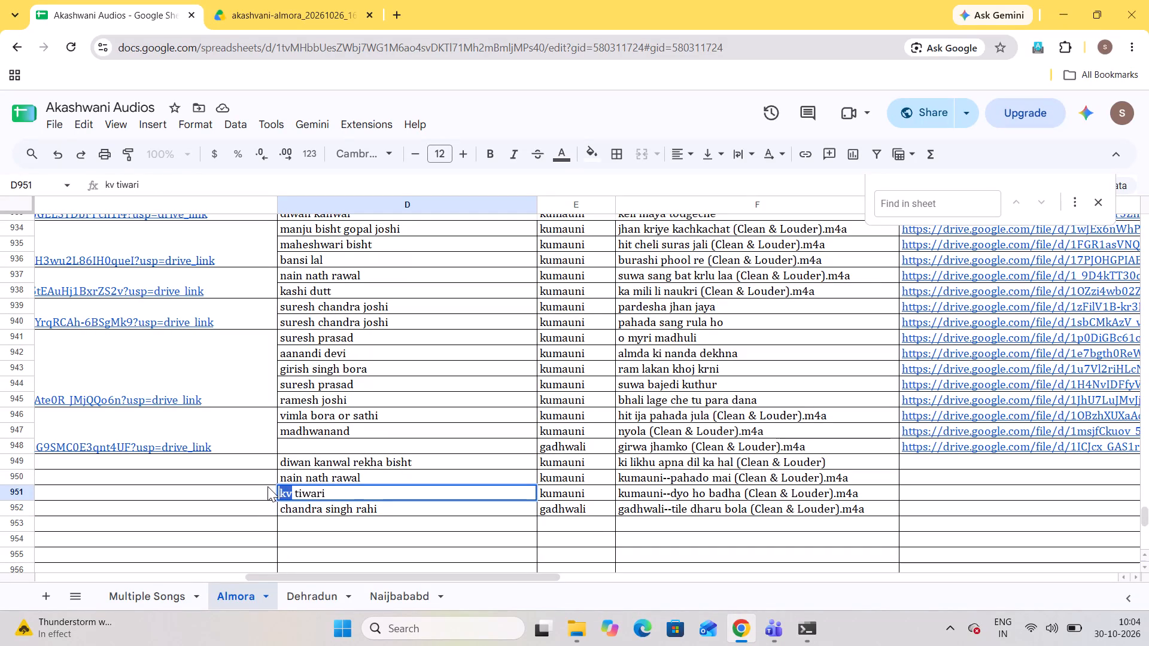
pyautogui.write('K.V')
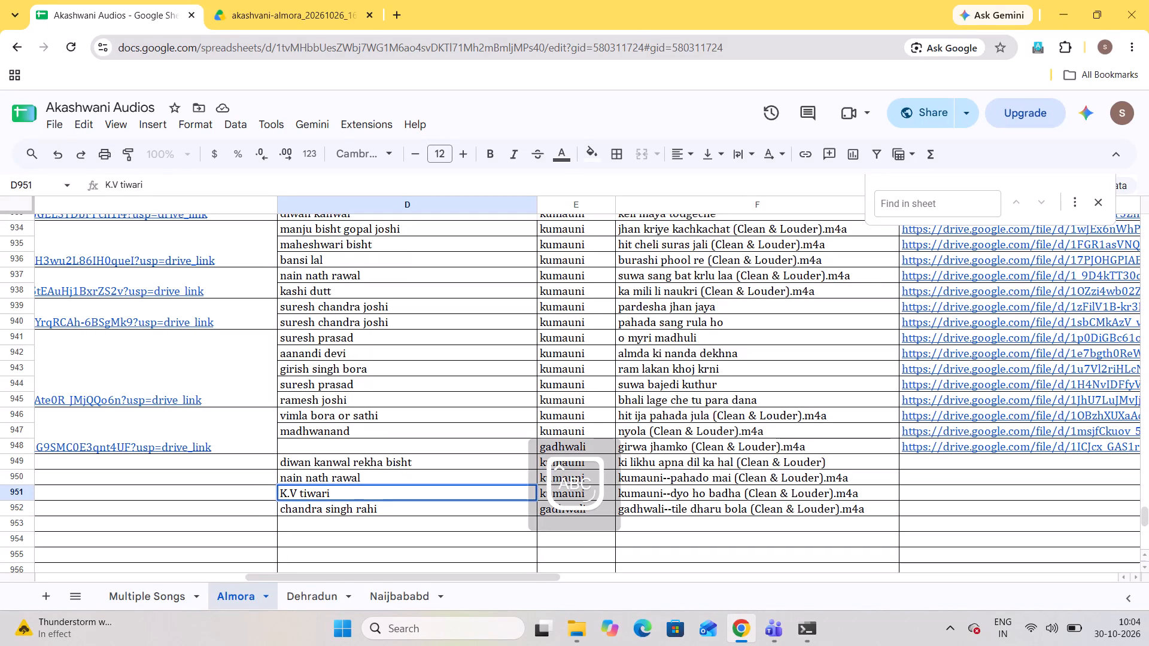
pyautogui.click(268, 486)
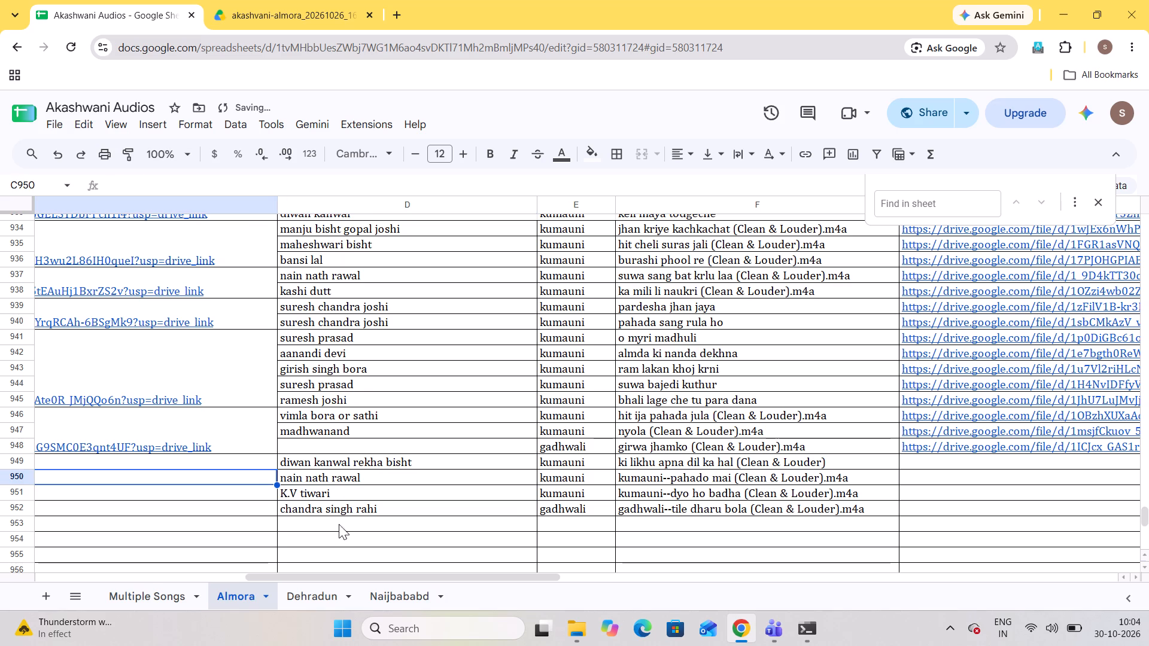
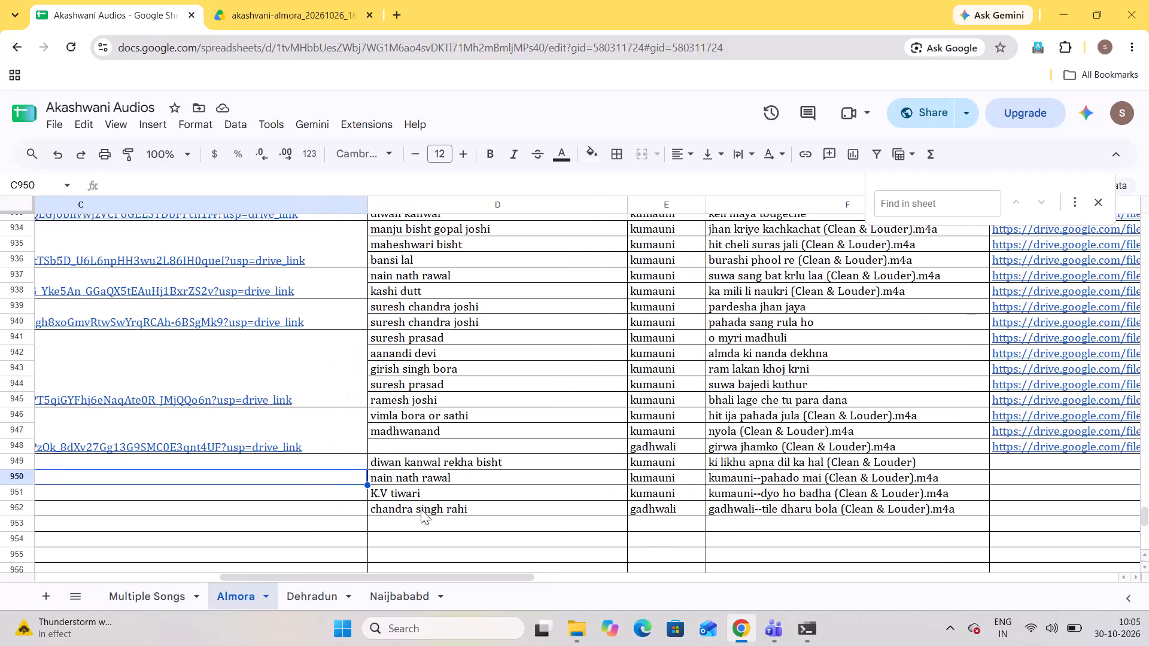
# Copy the share link of the Drive folder akashvani-almora_20261026_163000_2xMERGED into folder link cell C949 of the Almora sheet.
pyautogui.hscroll(4, 422, 509)
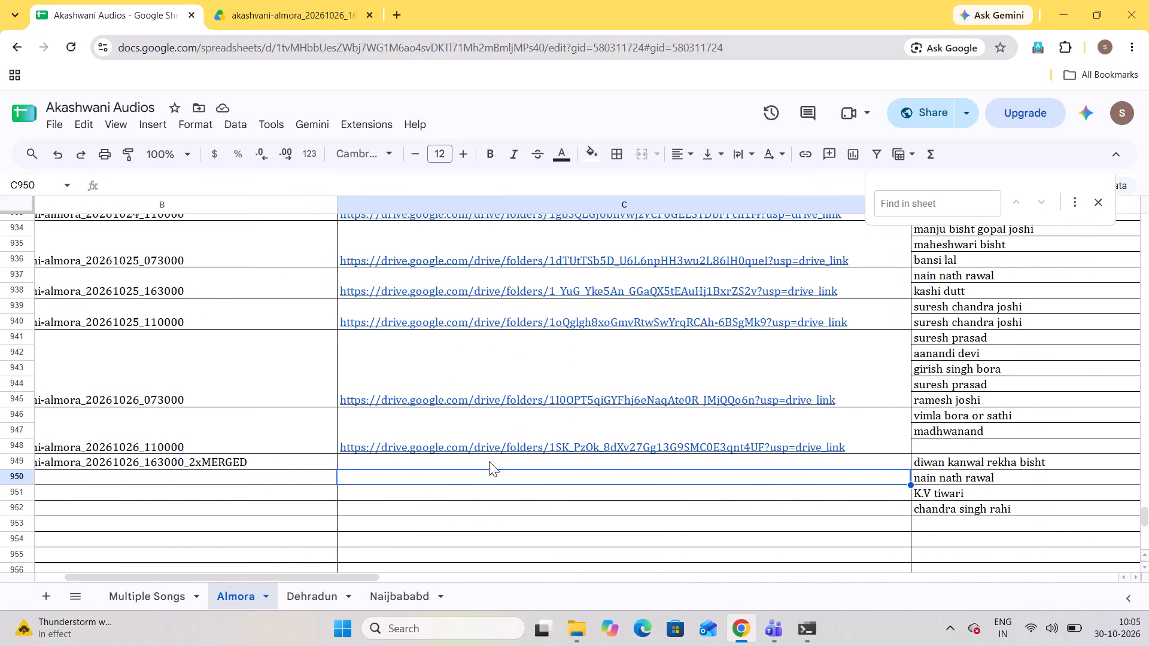
pyautogui.click(488, 461)
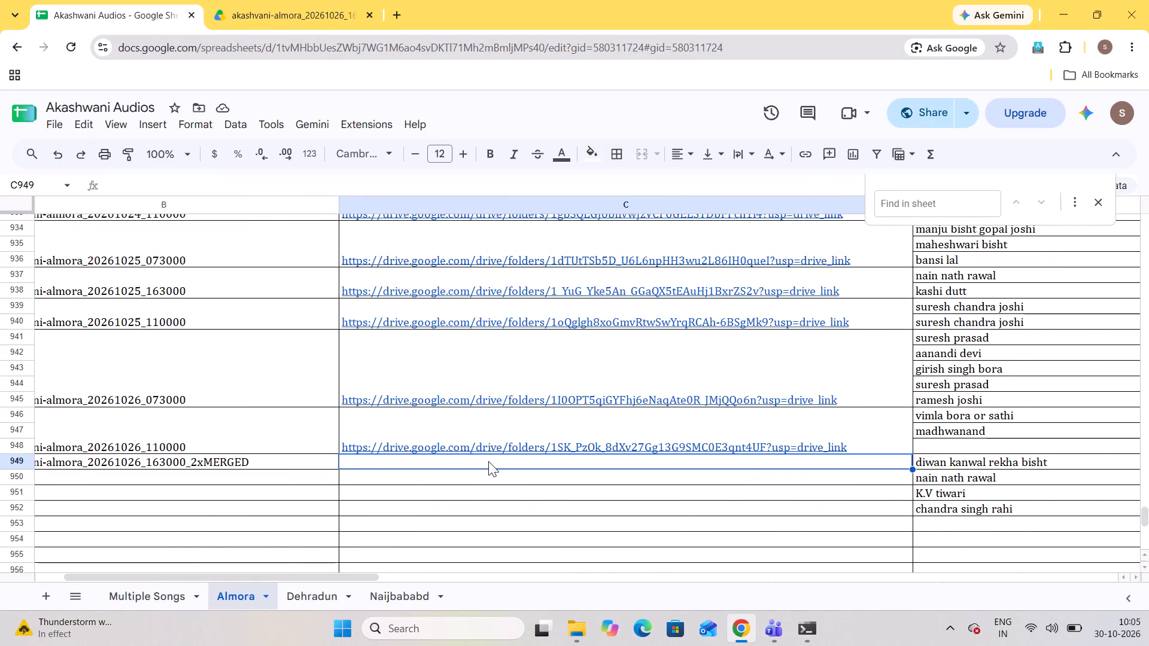
pyautogui.hscroll(-2, 488, 461)
pyautogui.hscroll(1, 488, 461)
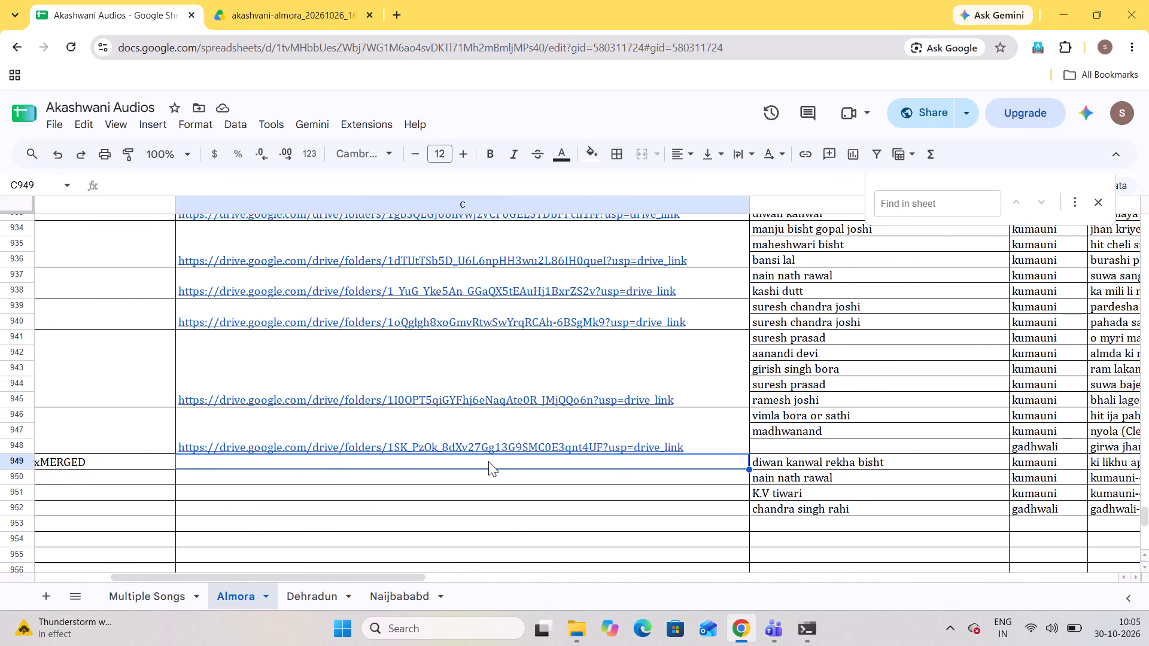
pyautogui.hscroll(1, 488, 461)
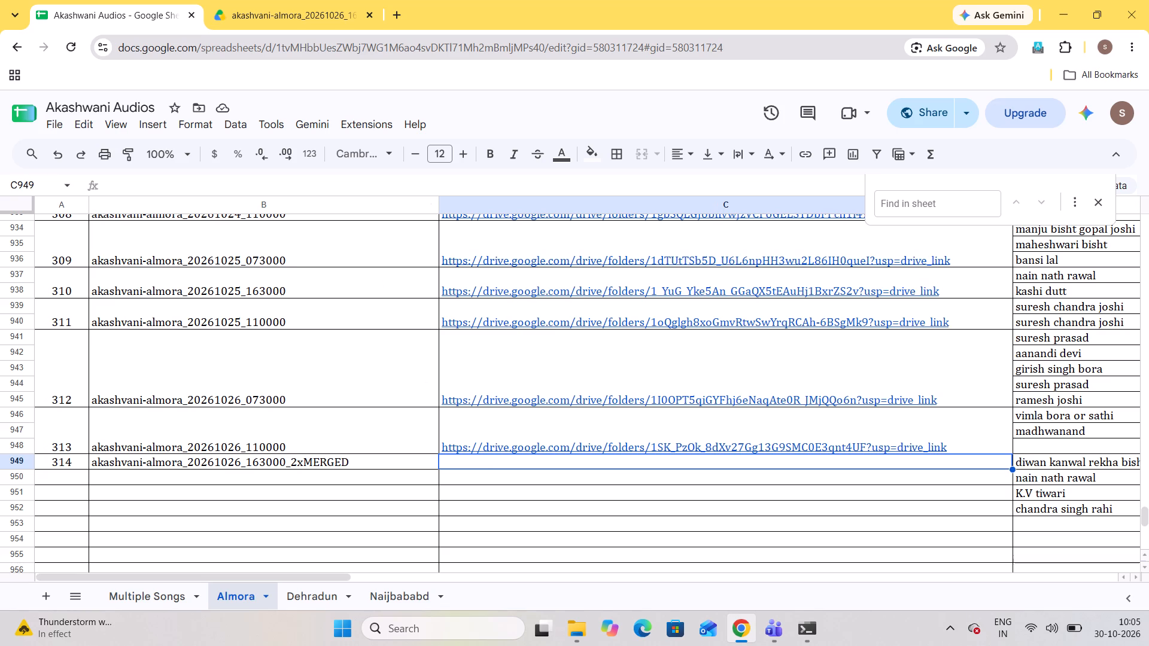
pyautogui.click(324, 19)
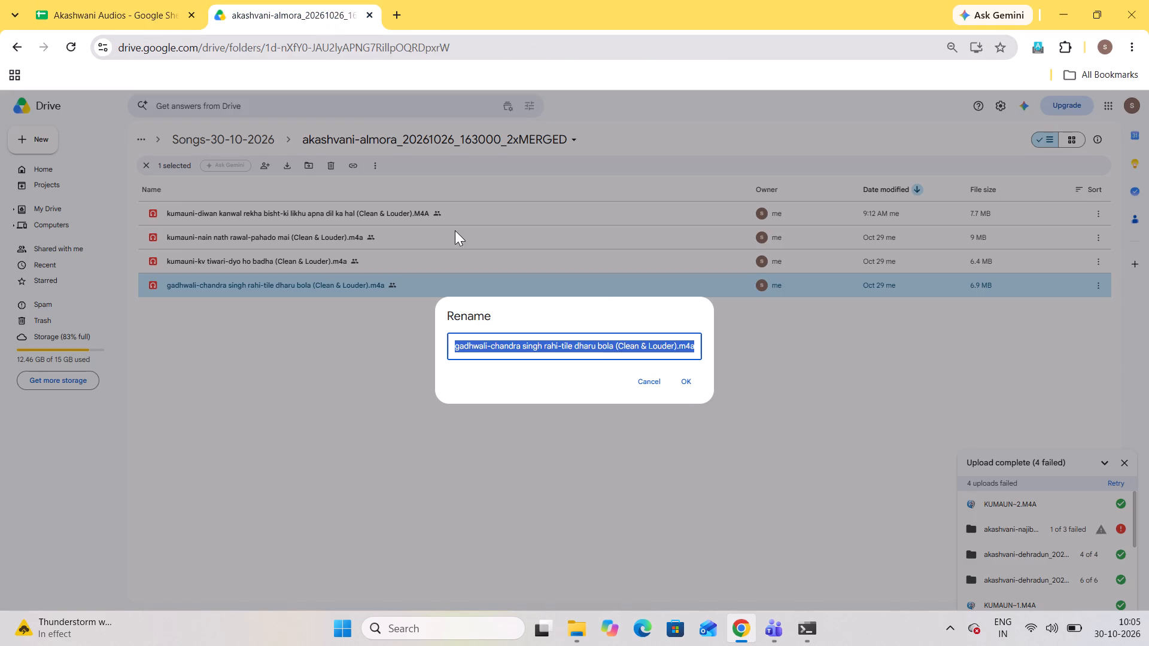
pyautogui.click(449, 186)
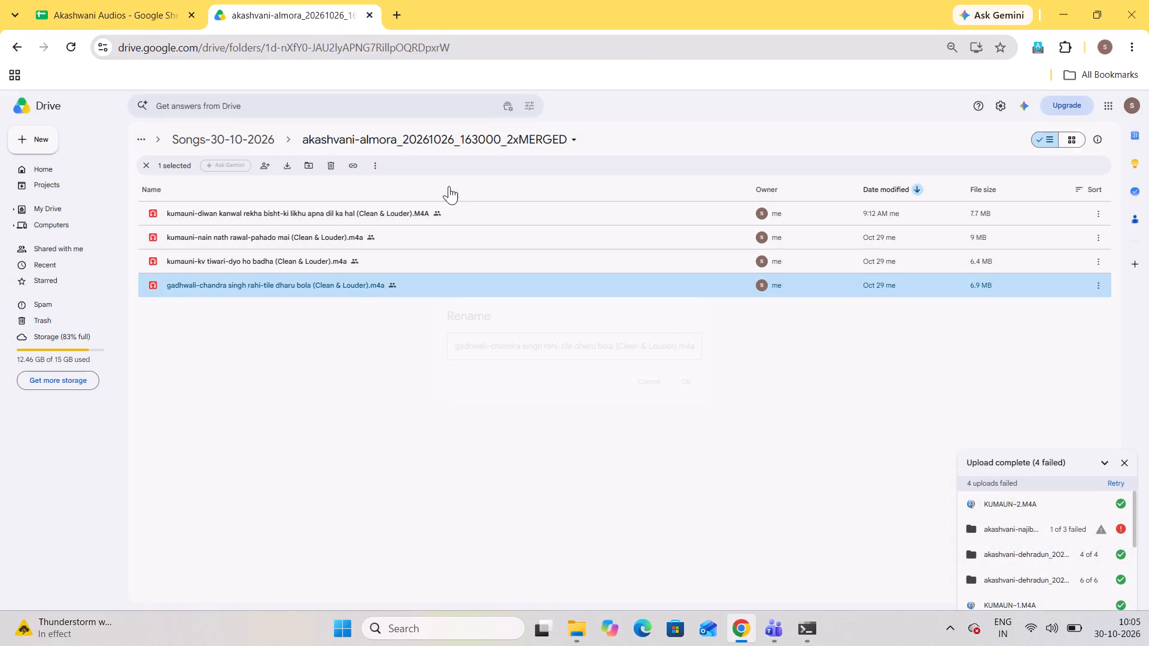
pyautogui.click(566, 142)
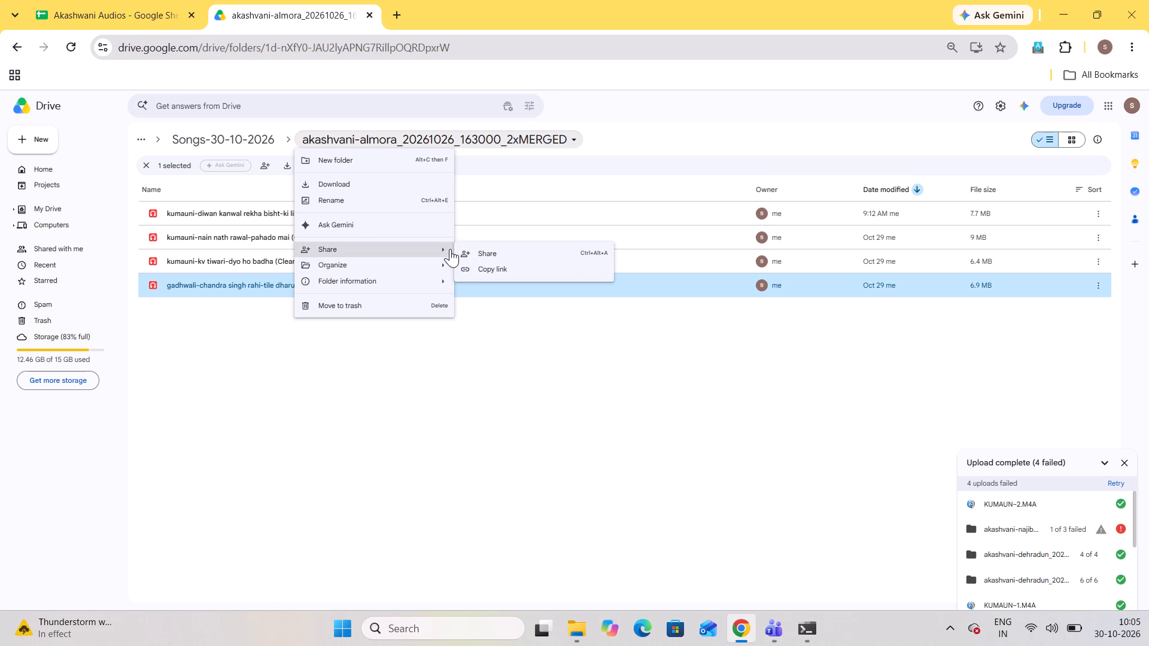
pyautogui.click(471, 269)
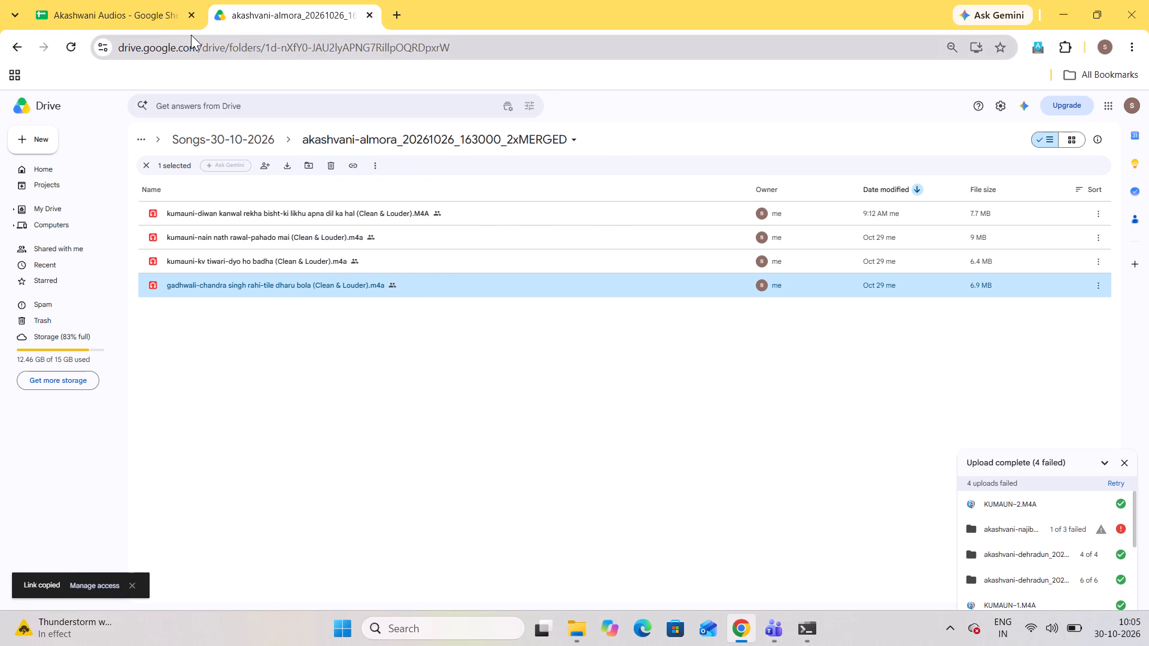
pyautogui.click(157, 13)
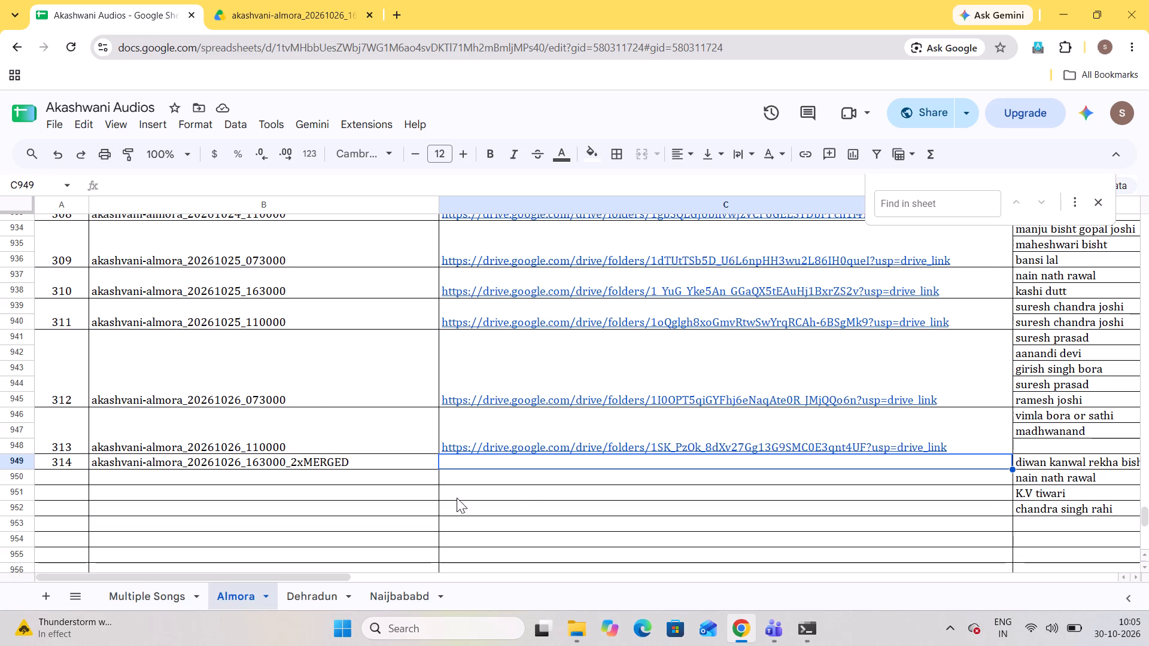
pyautogui.hotkey('ctrl', 'v')
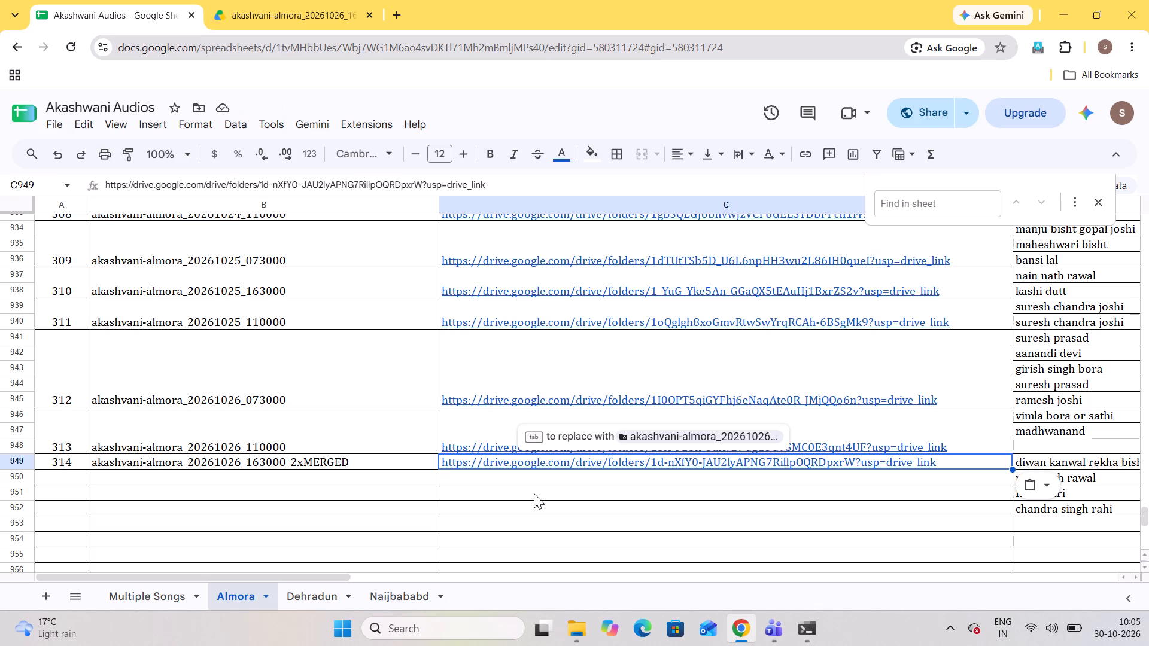
# Merge folder link cells C949 to C952 so the link spans the folder's four song rows.
pyautogui.hscroll(-4, 534, 493)
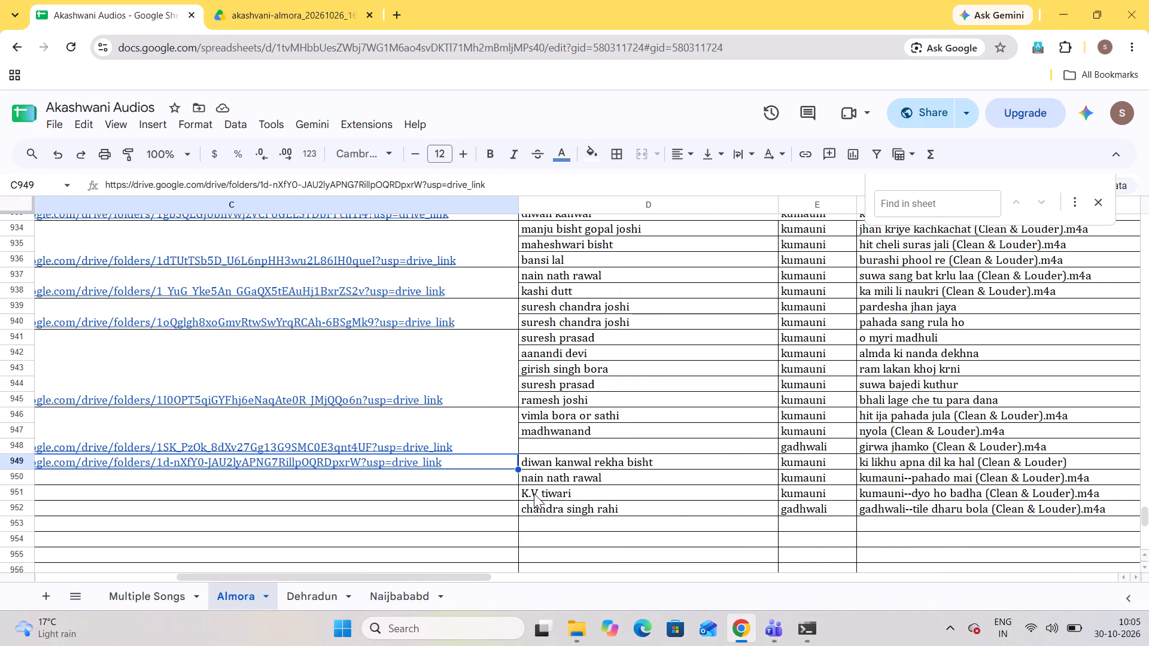
pyautogui.keyDown('ctrl'); pyautogui.click(501, 476); pyautogui.keyUp('ctrl')
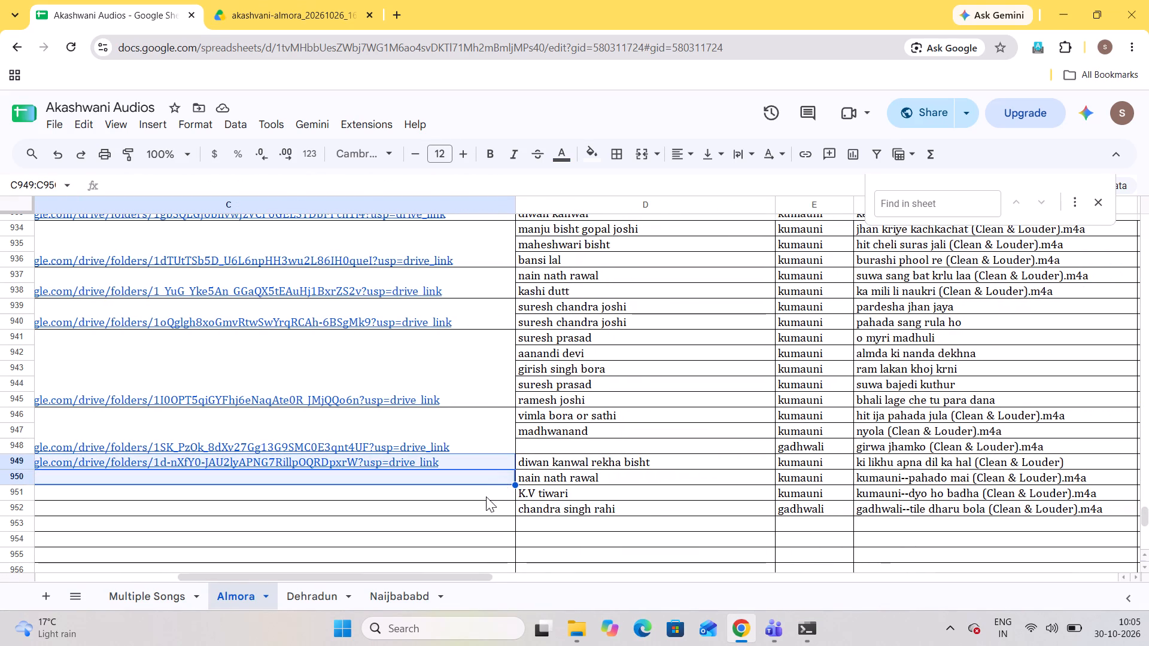
pyautogui.keyDown('ctrl'); pyautogui.click(486, 496); pyautogui.keyUp('ctrl')
pyautogui.keyDown('ctrl'); pyautogui.click(481, 508); pyautogui.keyUp('ctrl')
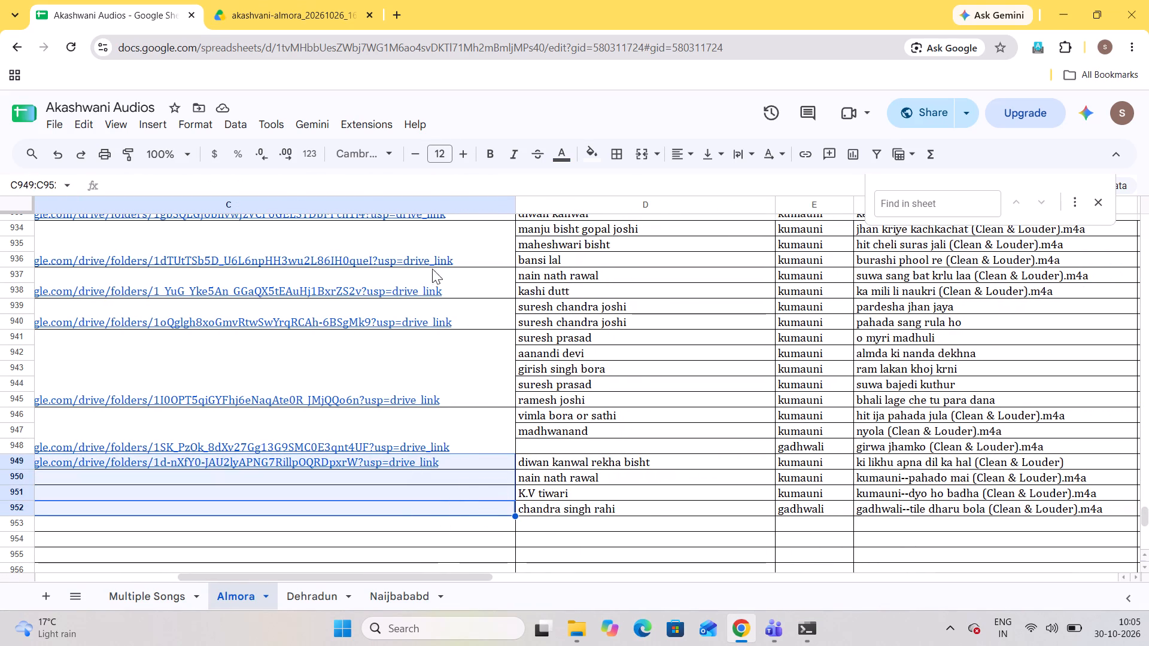
pyautogui.click(647, 153)
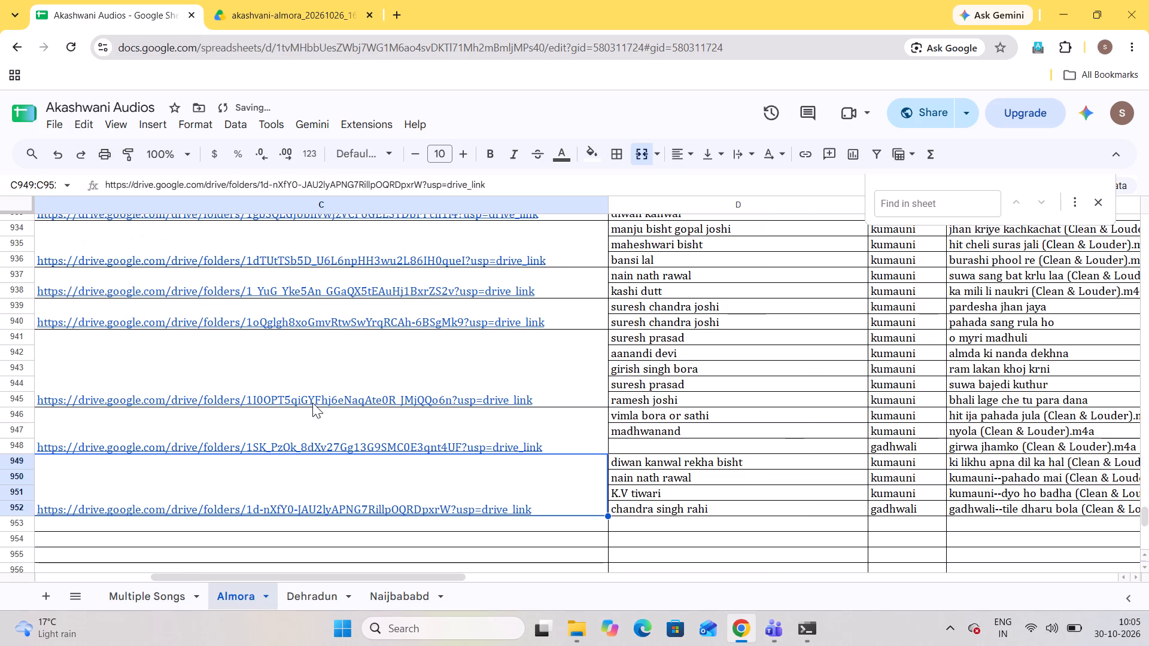
# Merge folder name cells B949 to B952 for the akashvani-almora_20261026_163000_2xMERGED entry.
pyautogui.hscroll(4, 282, 462)
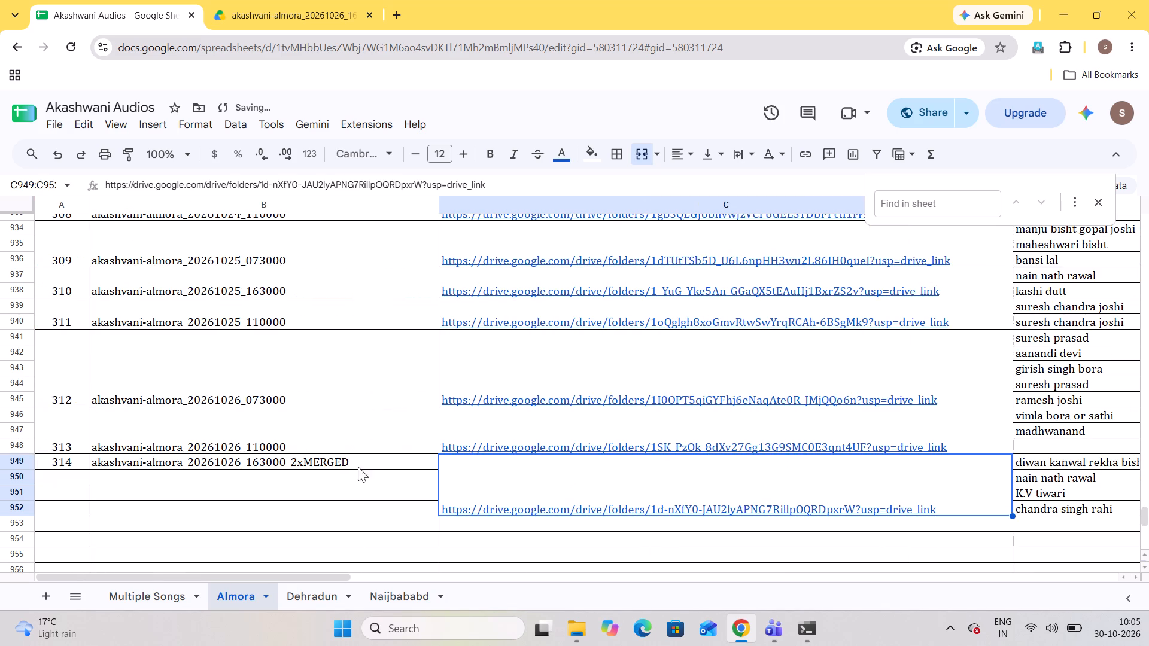
pyautogui.keyDown('ctrl'); pyautogui.click(371, 461); pyautogui.keyUp('ctrl')
pyautogui.click(371, 461)
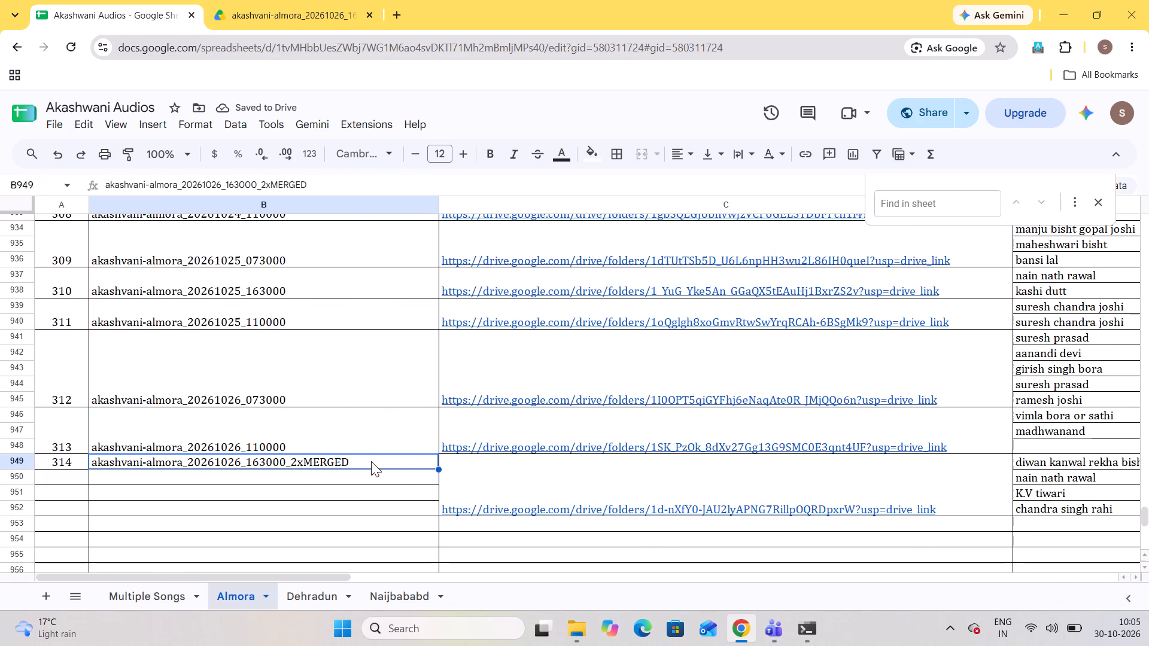
pyautogui.keyDown('ctrl'); pyautogui.click(363, 486); pyautogui.keyUp('ctrl')
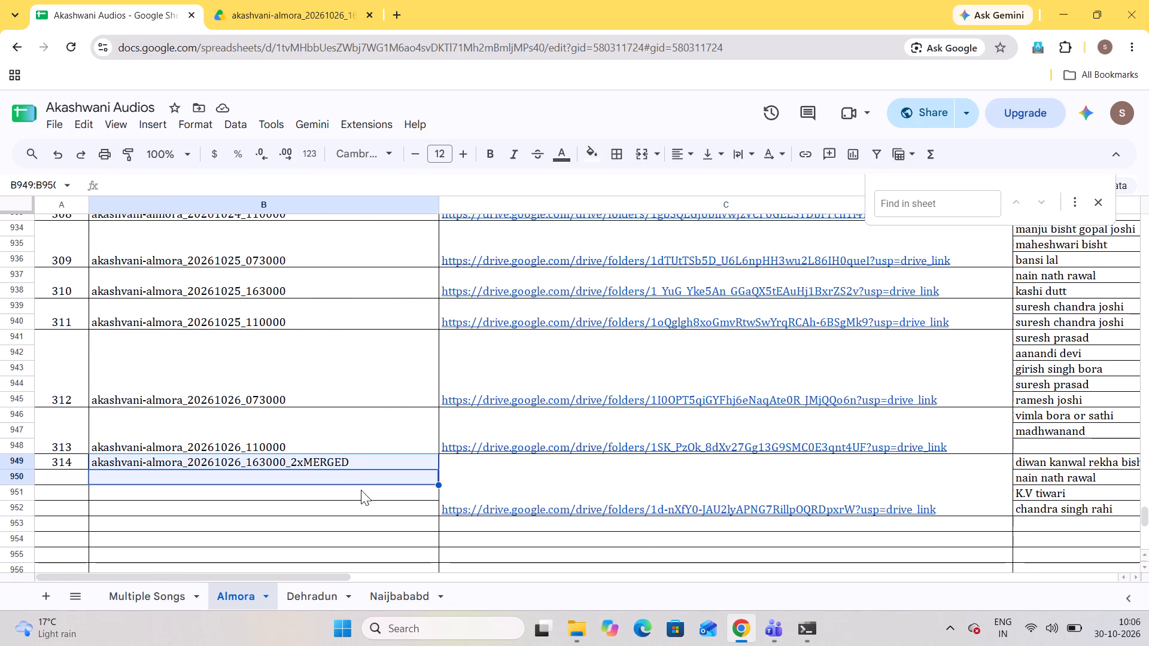
pyautogui.keyDown('ctrl'); pyautogui.click(361, 492); pyautogui.keyUp('ctrl')
pyautogui.keyDown('ctrl'); pyautogui.click(360, 505); pyautogui.keyUp('ctrl')
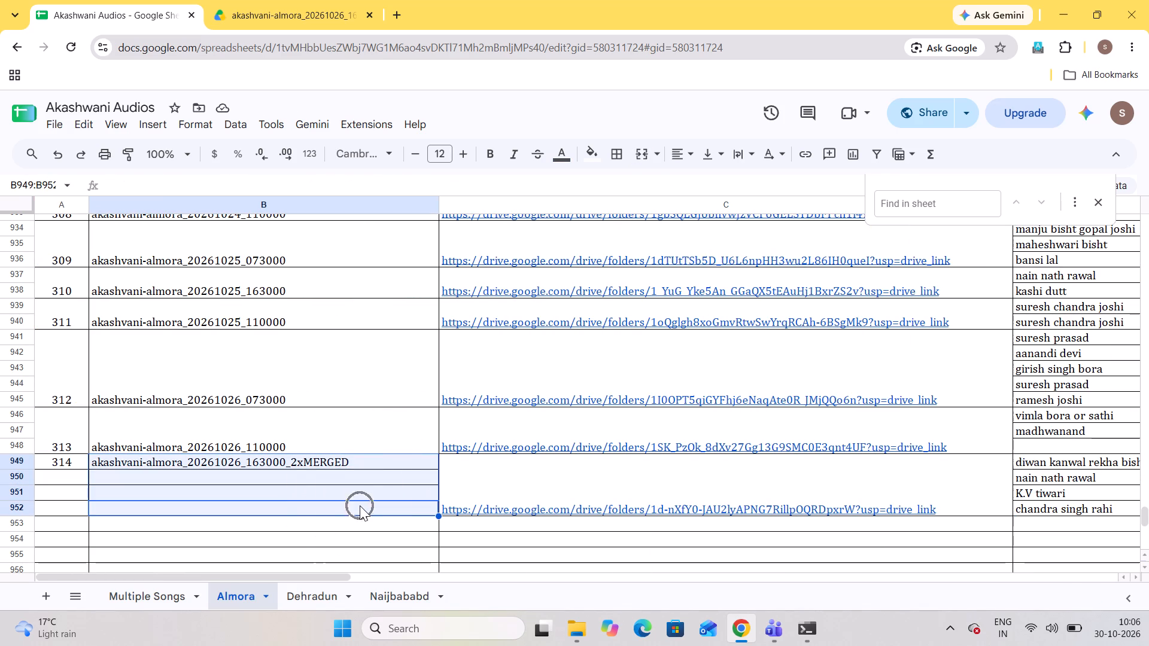
pyautogui.click(645, 150)
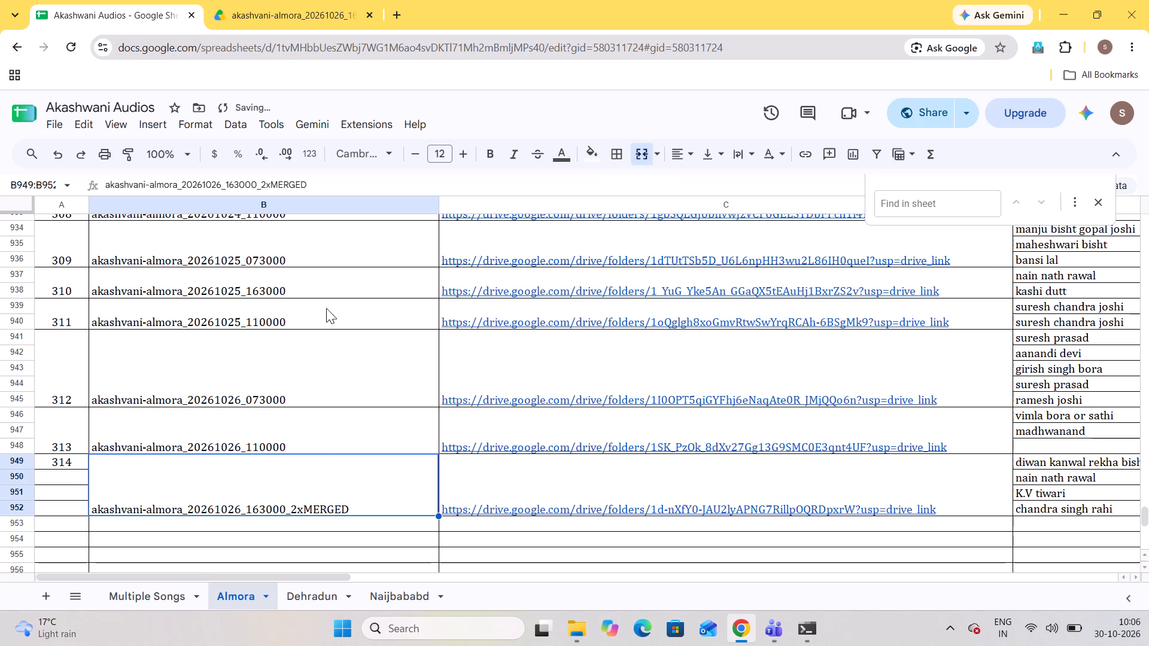
# Merge serial number cells A949 to A952 for entry 314.
pyautogui.click(51, 458)
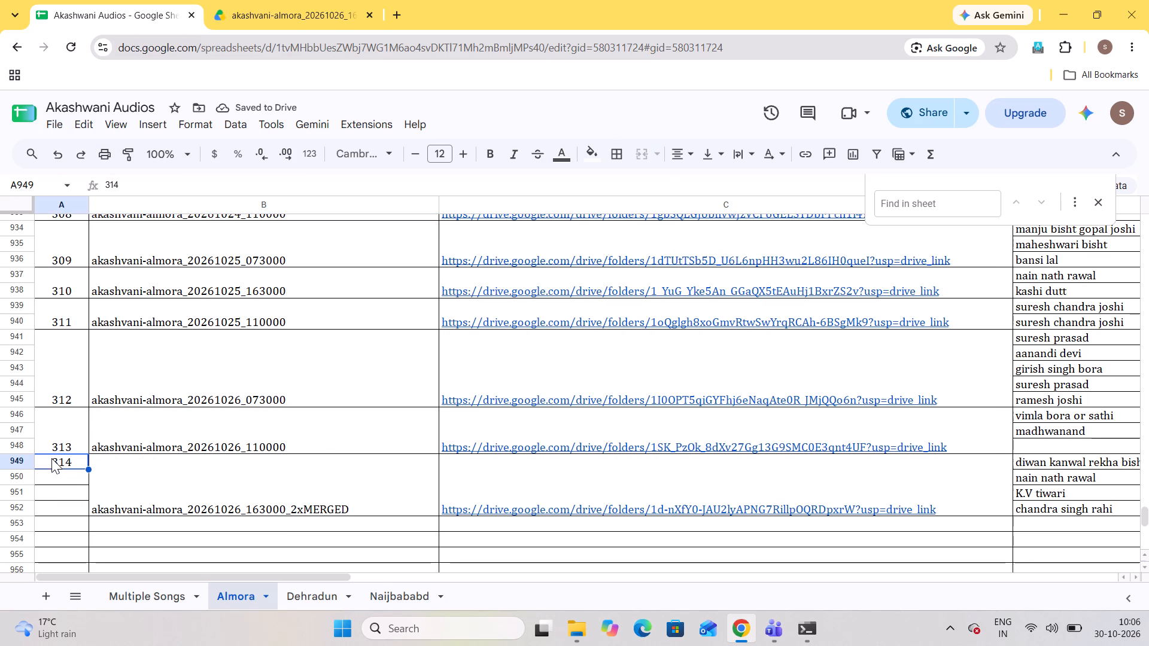
pyautogui.keyDown('ctrl'); pyautogui.click(45, 478); pyautogui.keyUp('ctrl')
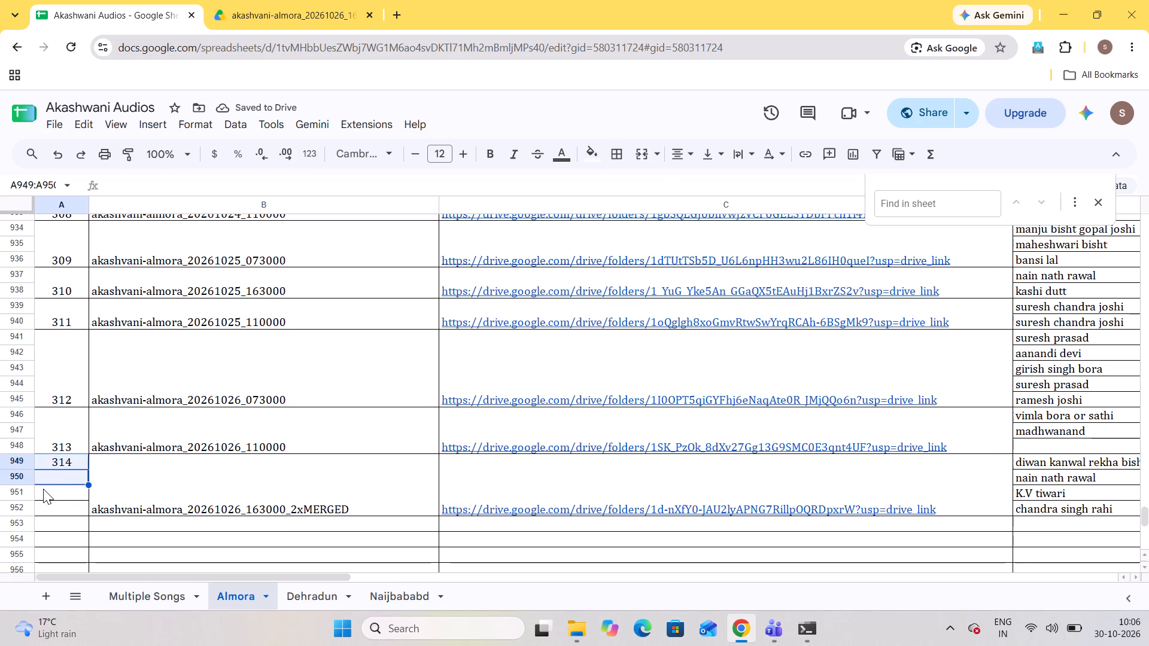
pyautogui.keyDown('ctrl'); pyautogui.click(43, 493); pyautogui.keyUp('ctrl')
pyautogui.keyDown('ctrl'); pyautogui.click(47, 510); pyautogui.keyUp('ctrl')
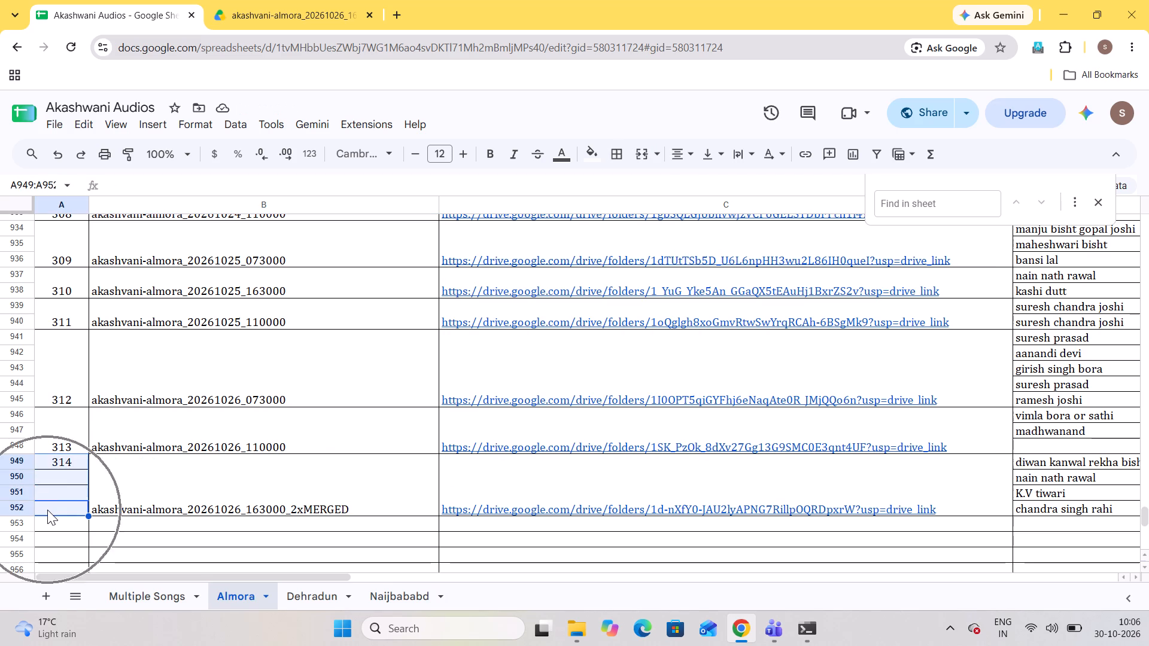
pyautogui.click(646, 161)
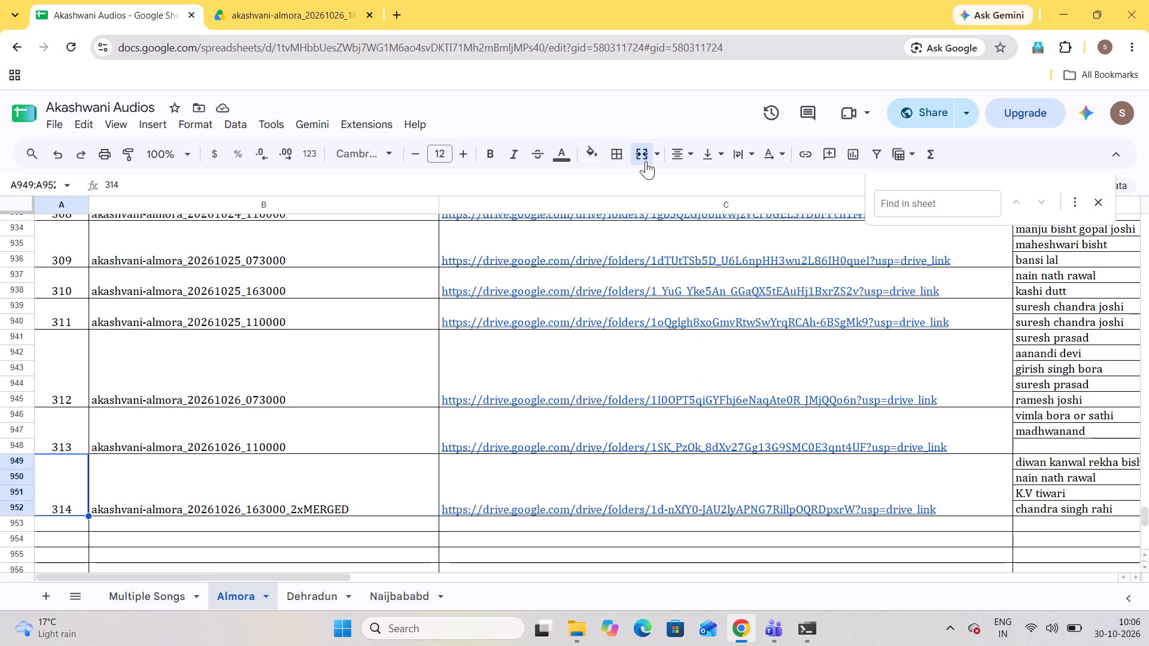
# Copy the Drive share link of the "ki likhu apna dil ka hal" file into song link cell G949.
pyautogui.click(327, 14)
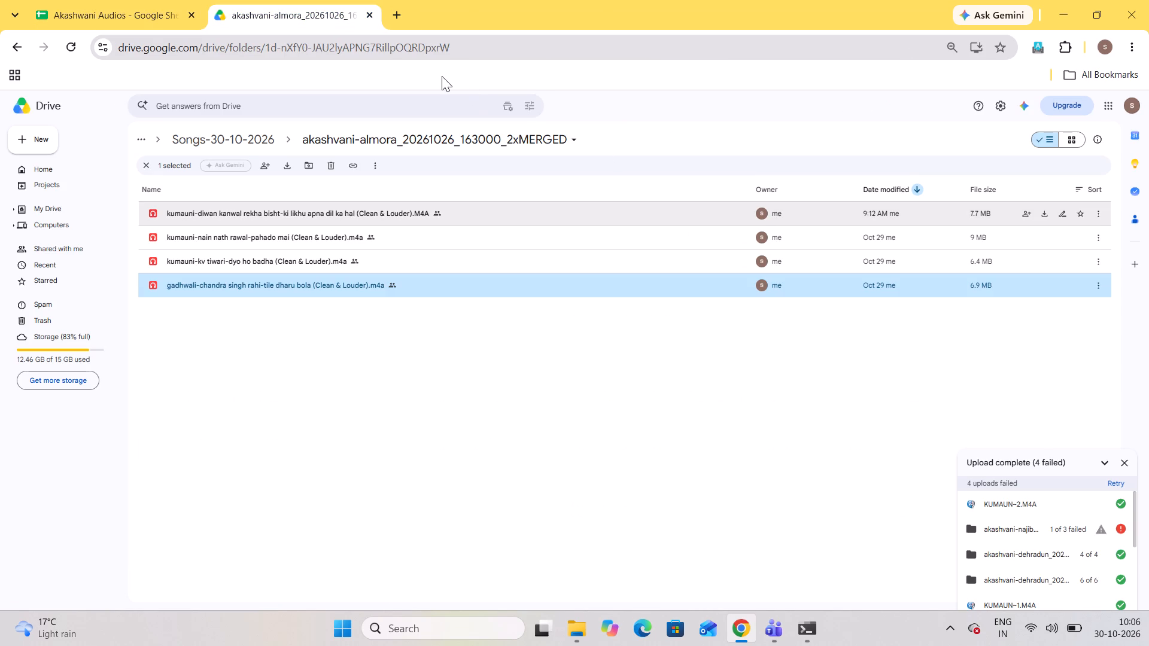
pyautogui.click(156, 8)
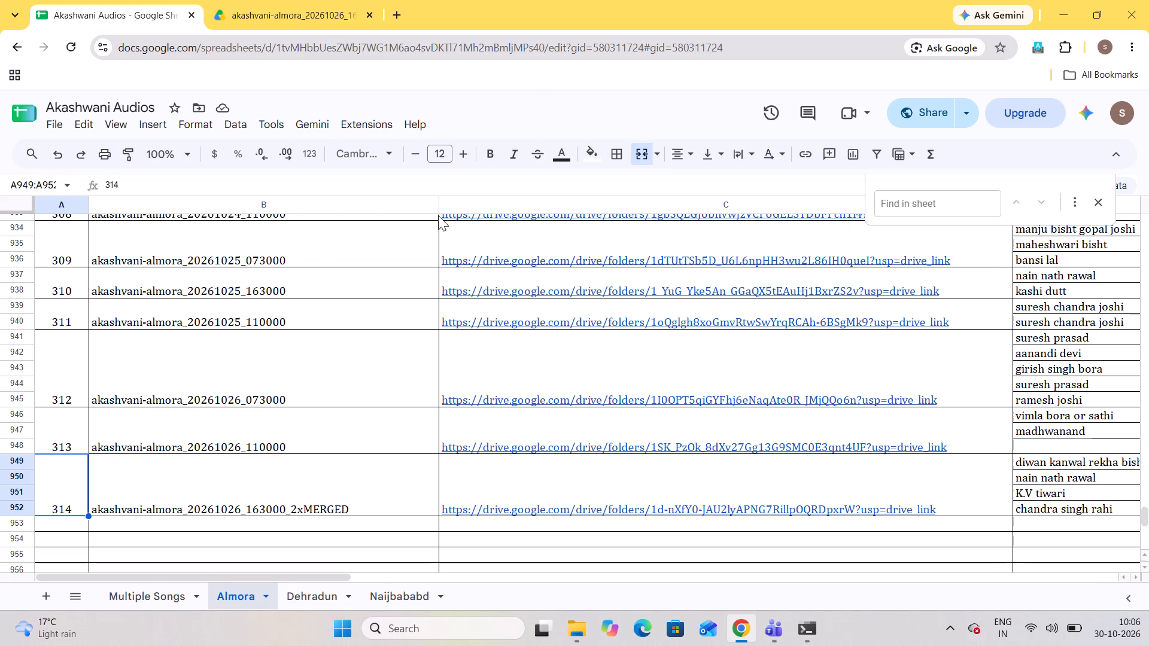
pyautogui.hscroll(-6, 645, 333)
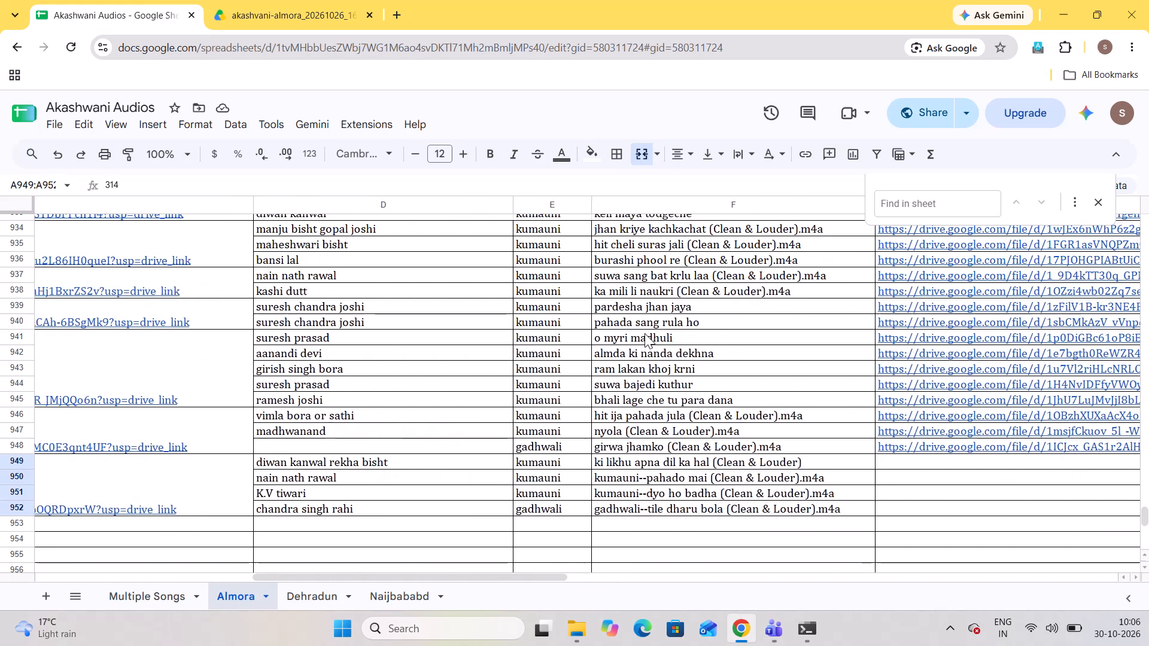
pyautogui.hscroll(-1, 645, 333)
pyautogui.scroll(-2, 645, 333)
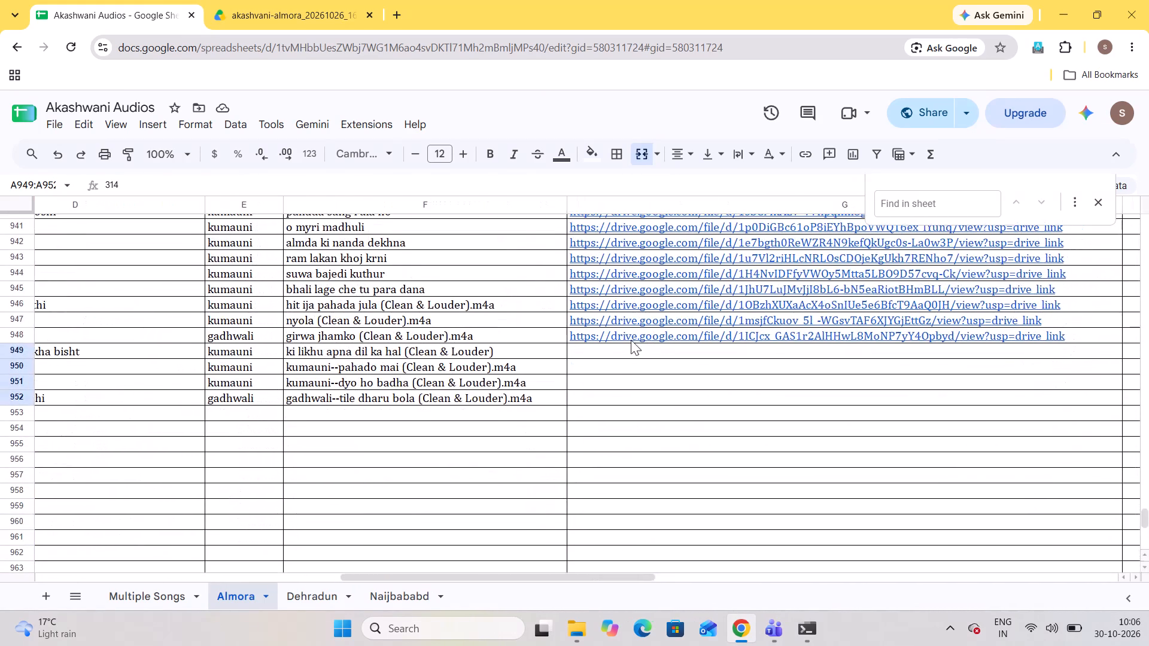
pyautogui.click(610, 352)
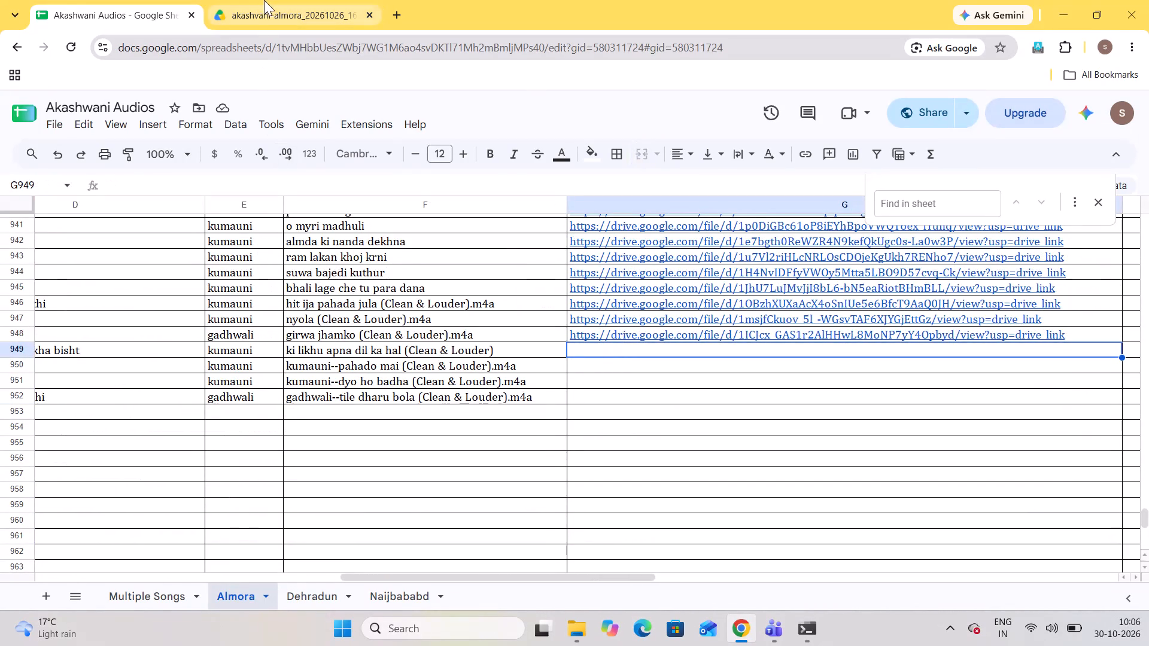
pyautogui.click(259, 7)
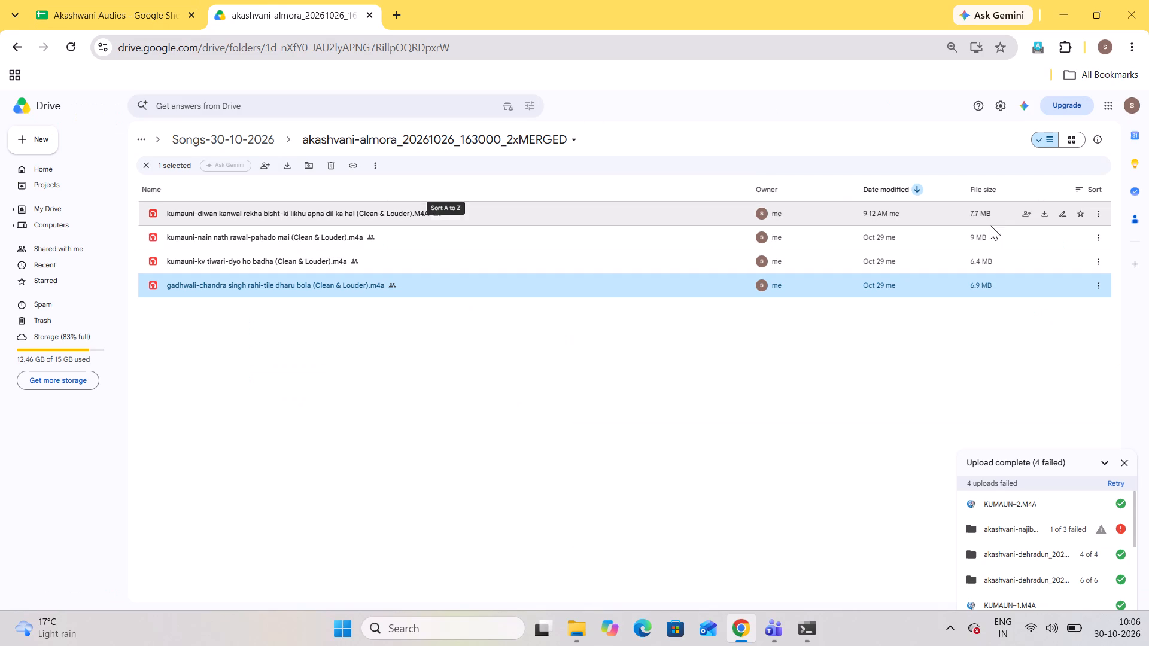
pyautogui.click(1096, 218)
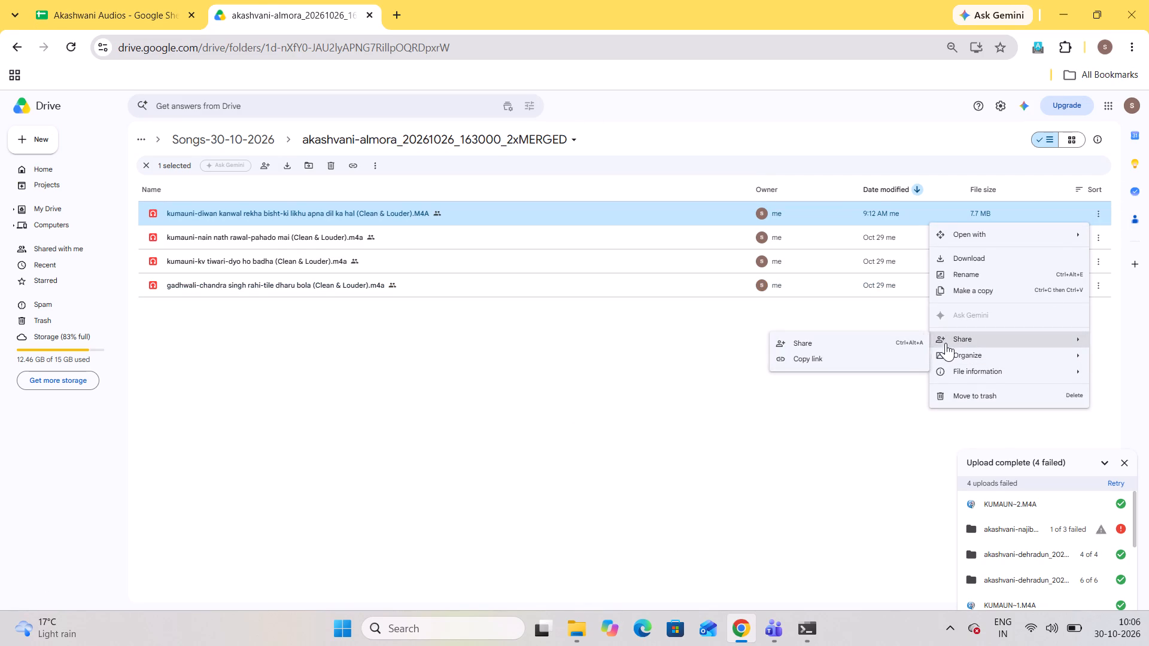
pyautogui.click(910, 358)
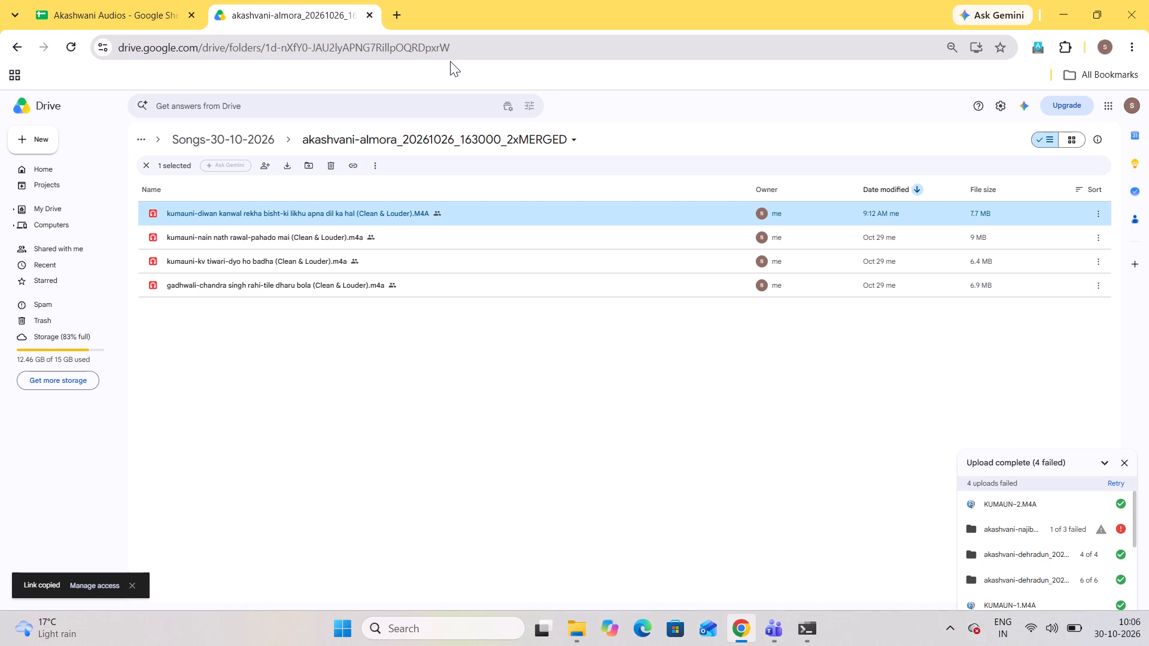
pyautogui.click(150, 9)
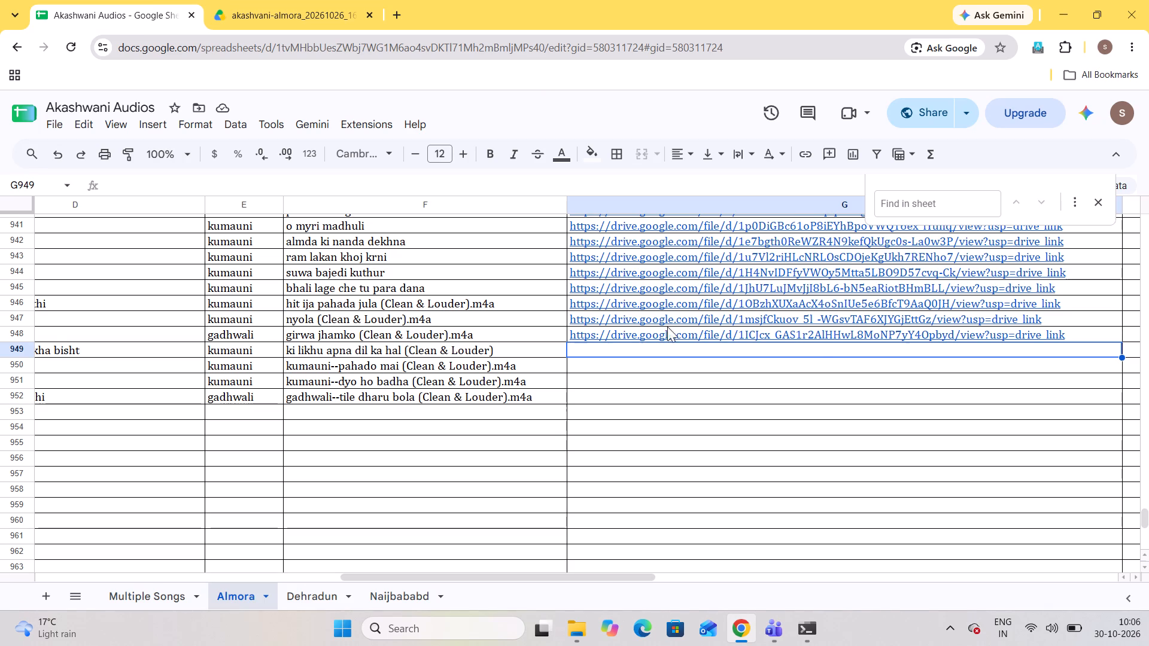
pyautogui.hotkey('ctrl', 'v')
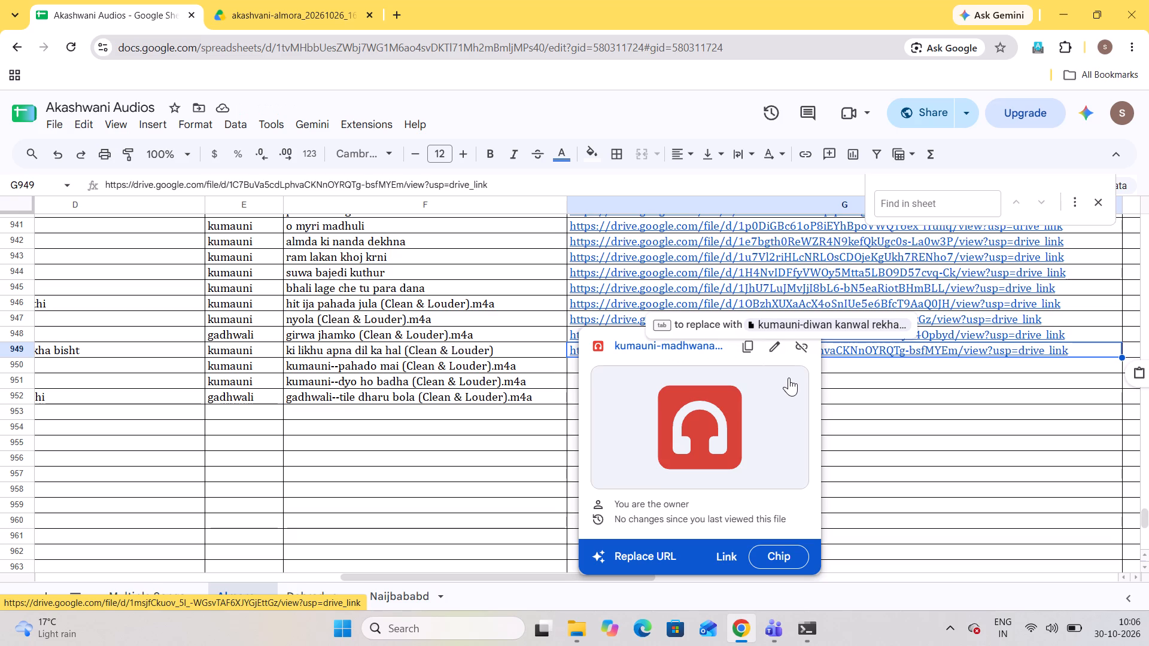
# Copy the Drive share link of the "pahado mai" file into song link cell G950.
pyautogui.click(865, 362)
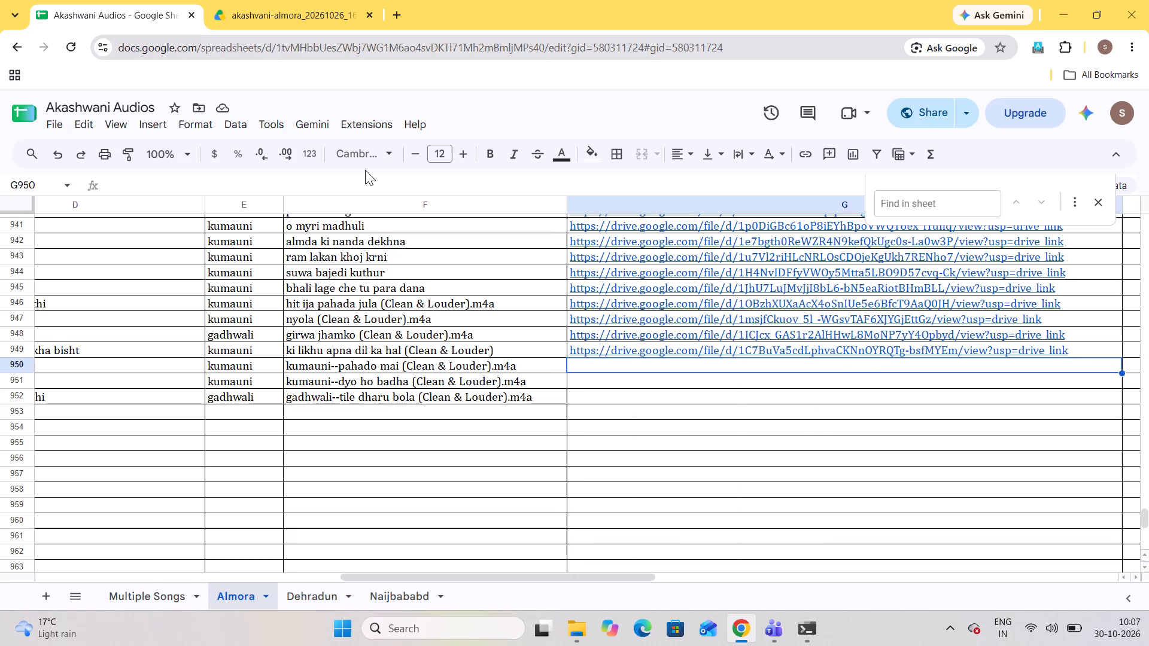
pyautogui.click(300, 21)
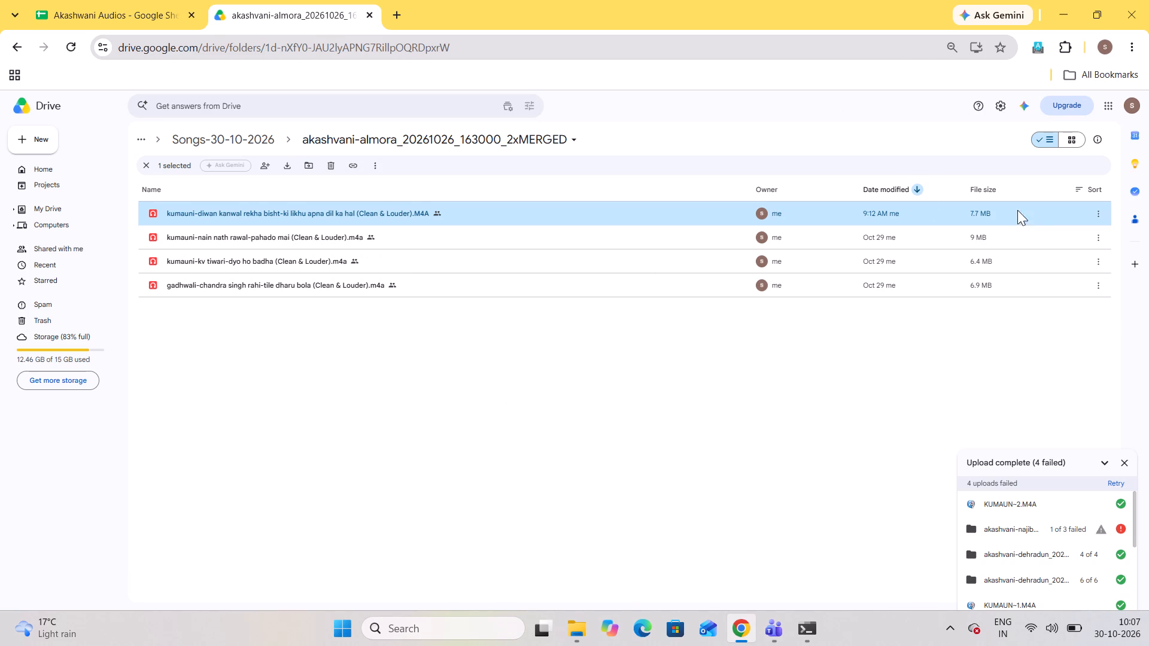
pyautogui.click(1097, 237)
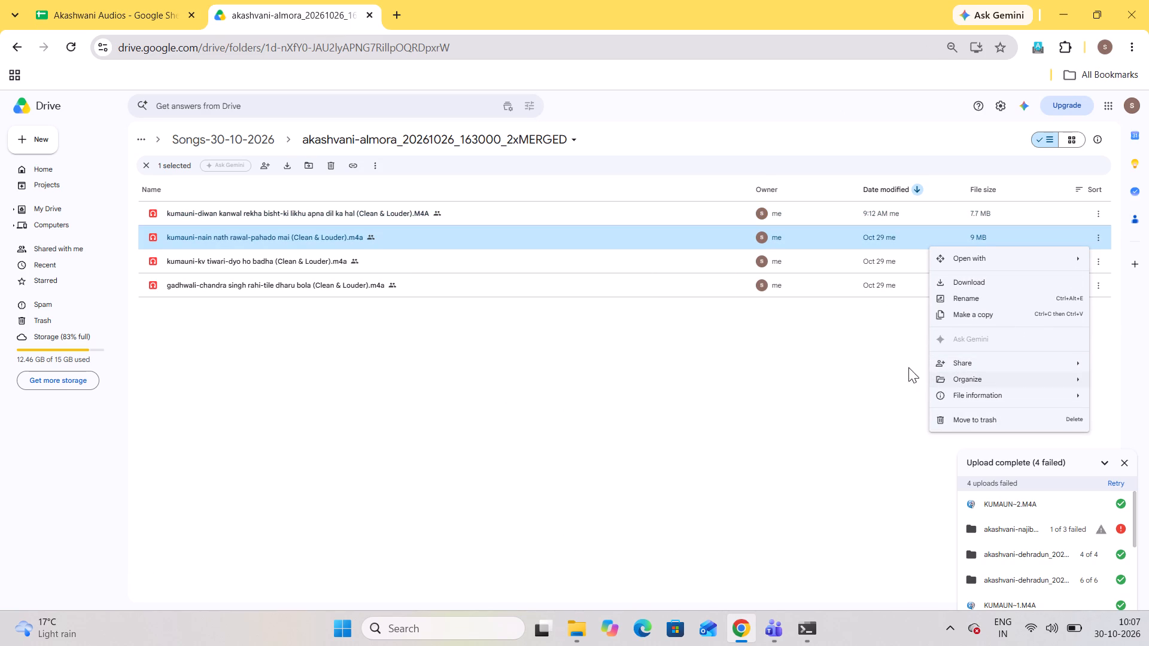
pyautogui.click(898, 382)
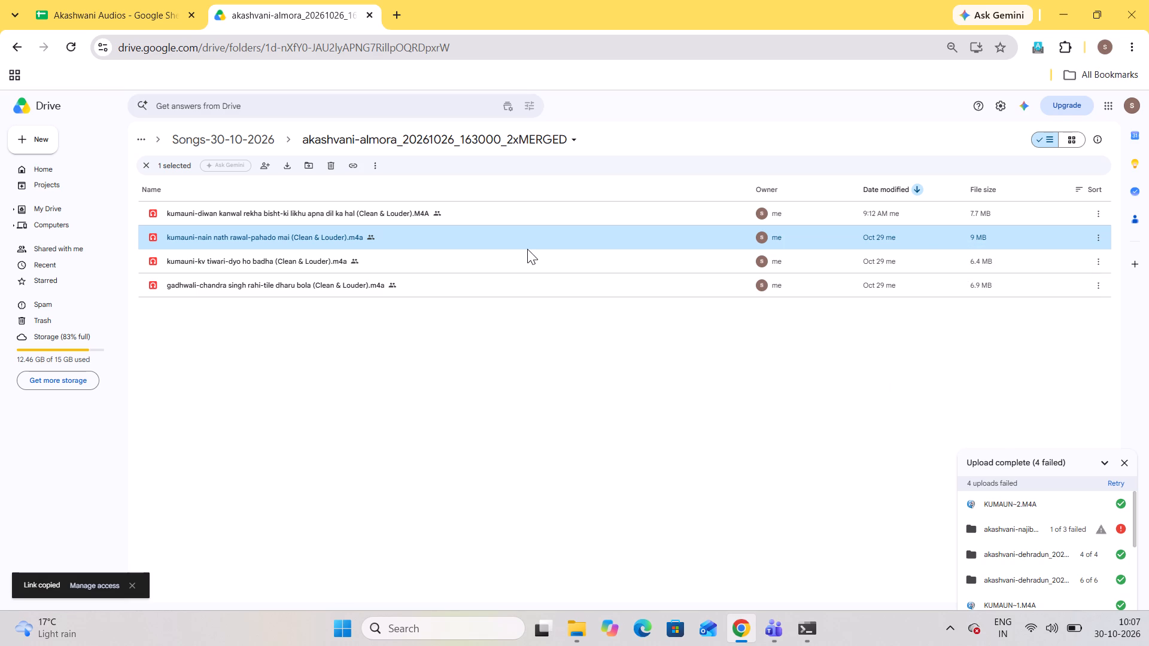
pyautogui.click(147, 12)
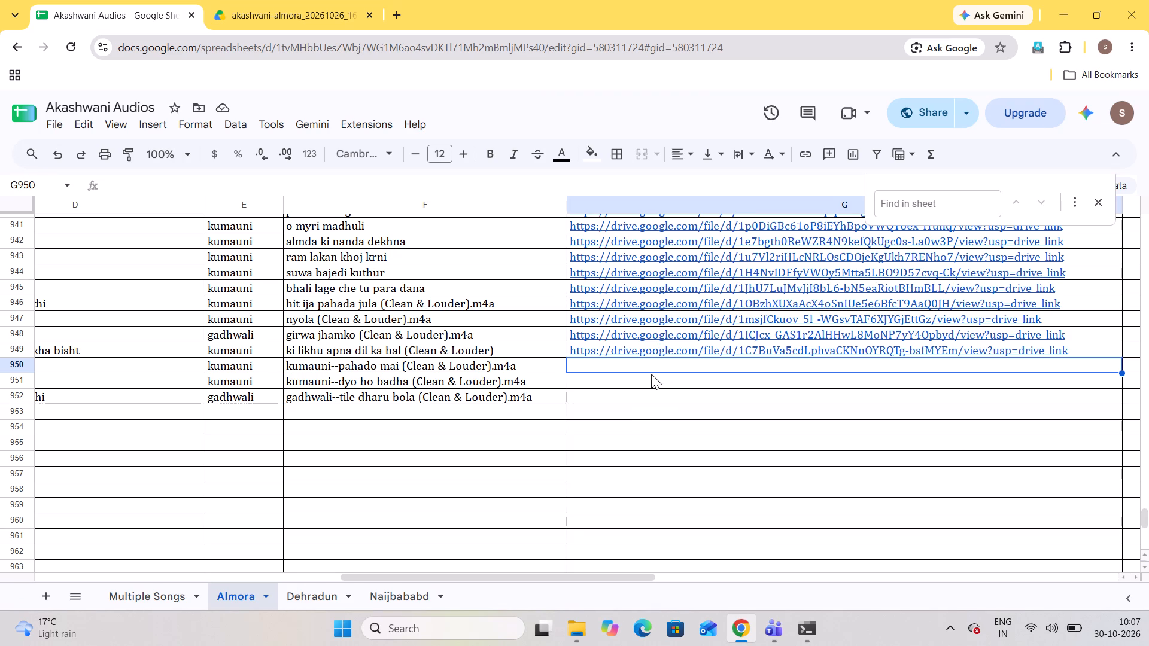
pyautogui.hotkey('ctrl', 'v')
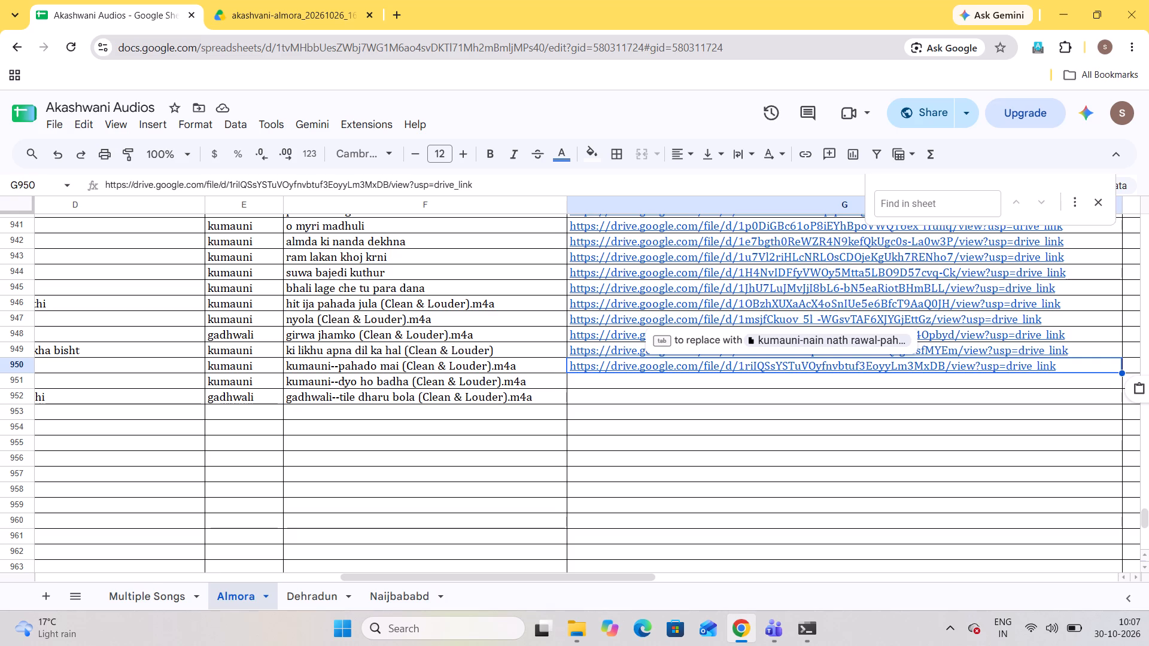
# Copy the Drive share link of the "dyo ho badha" file into song link cell G951.
pyautogui.click(622, 387)
pyautogui.click(317, 10)
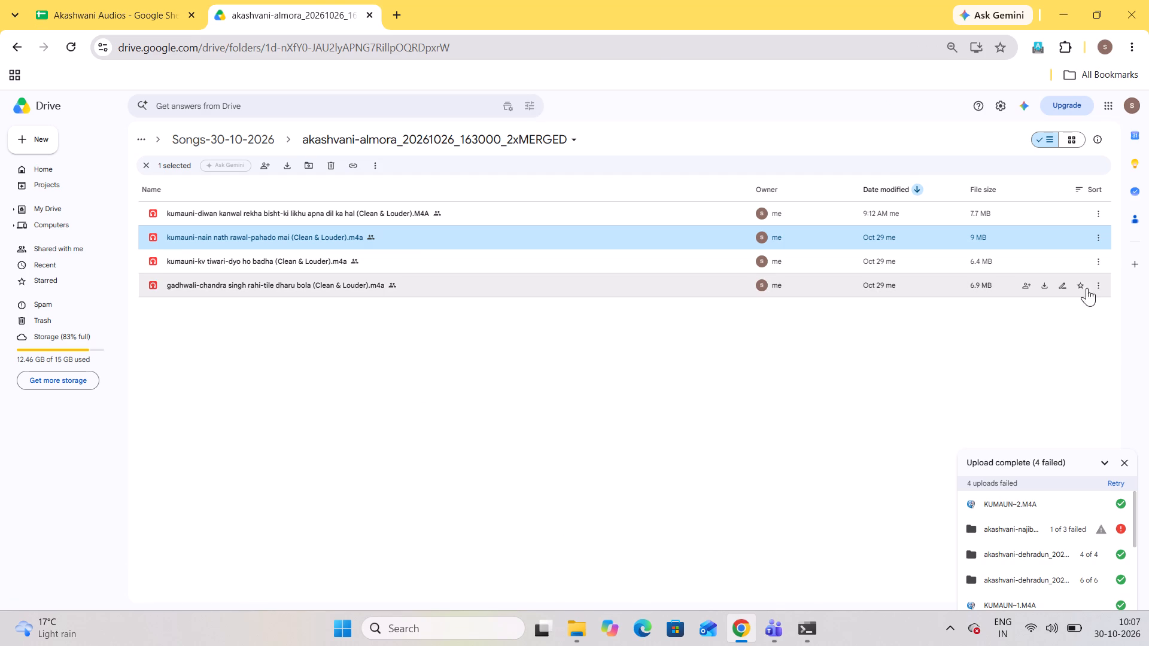
pyautogui.click(1103, 259)
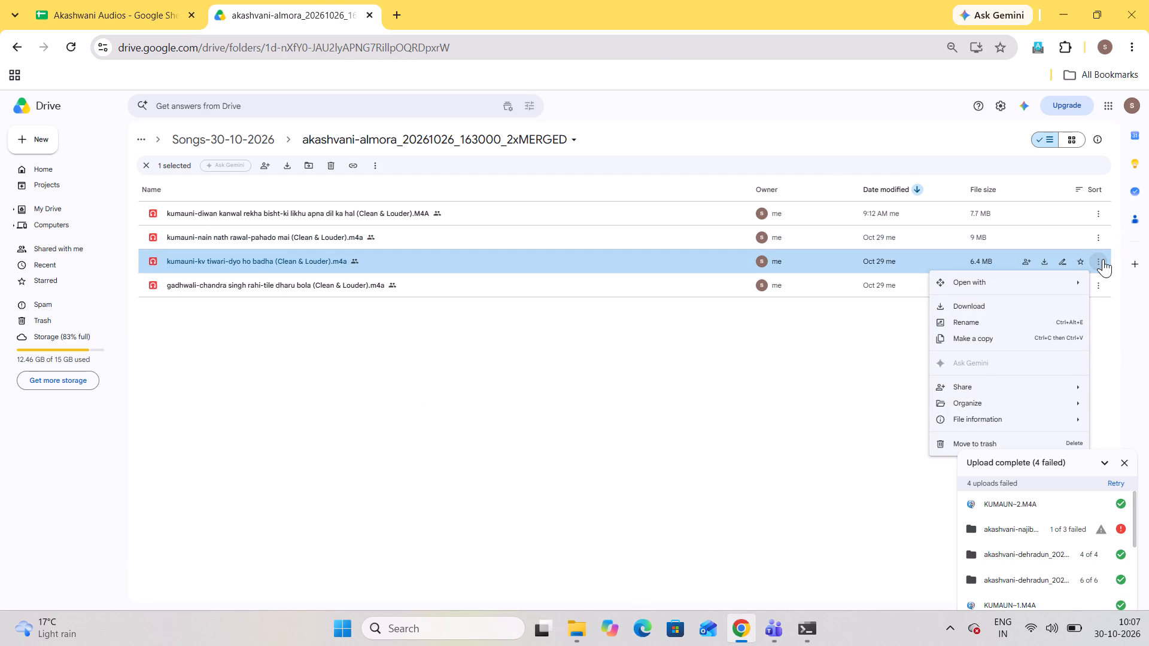
pyautogui.click(891, 403)
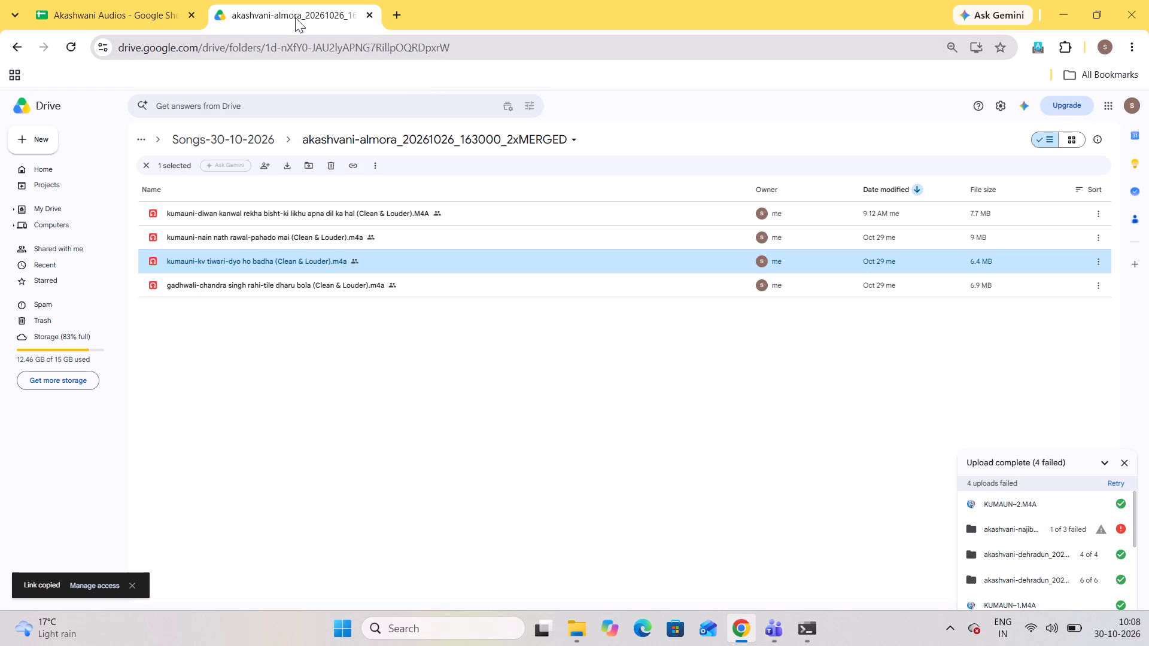
pyautogui.click(154, 0)
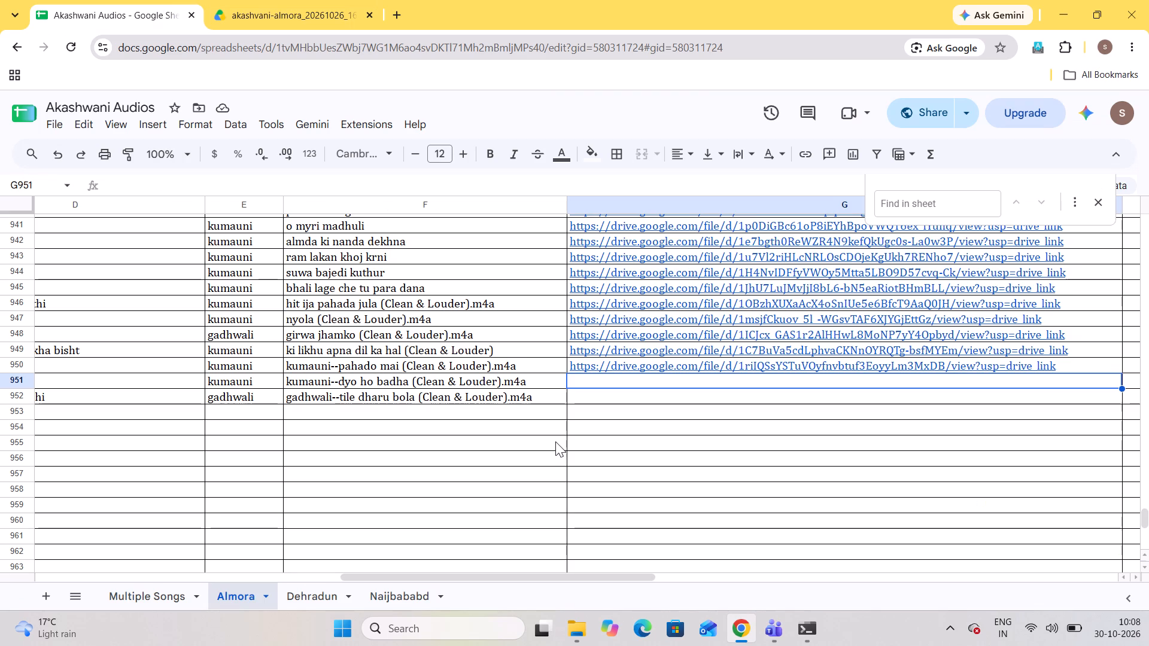
pyautogui.hotkey('ctrl', 'v')
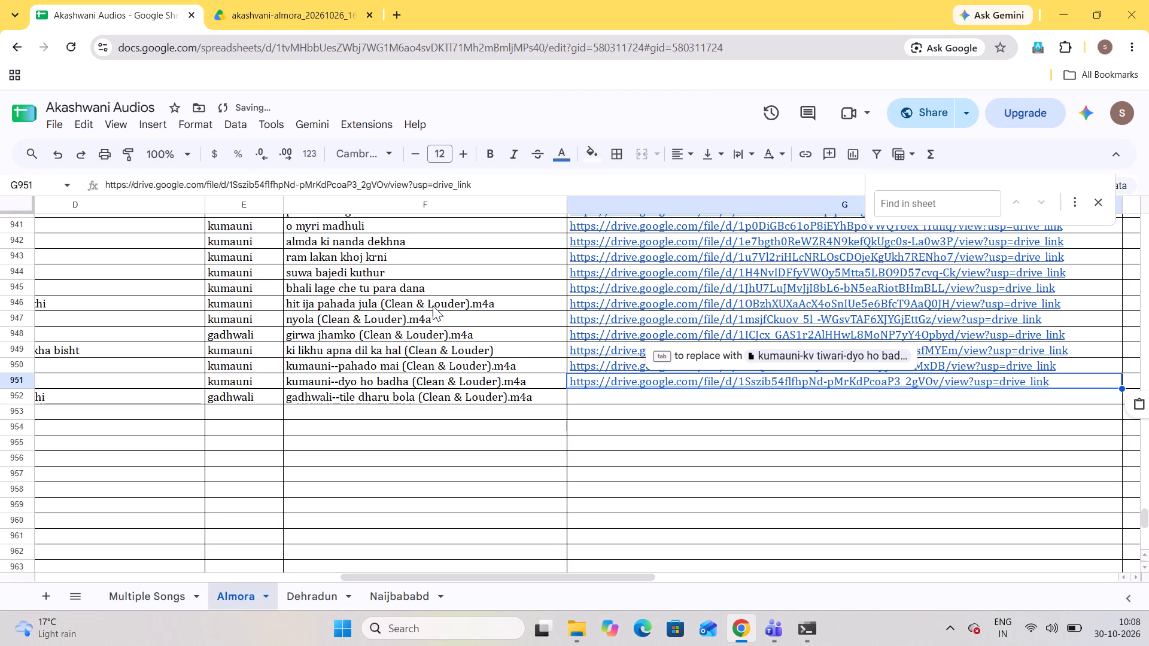
# Copy the Drive share link of the "tile dharu bola" file into song link cell G952.
pyautogui.click(263, 13)
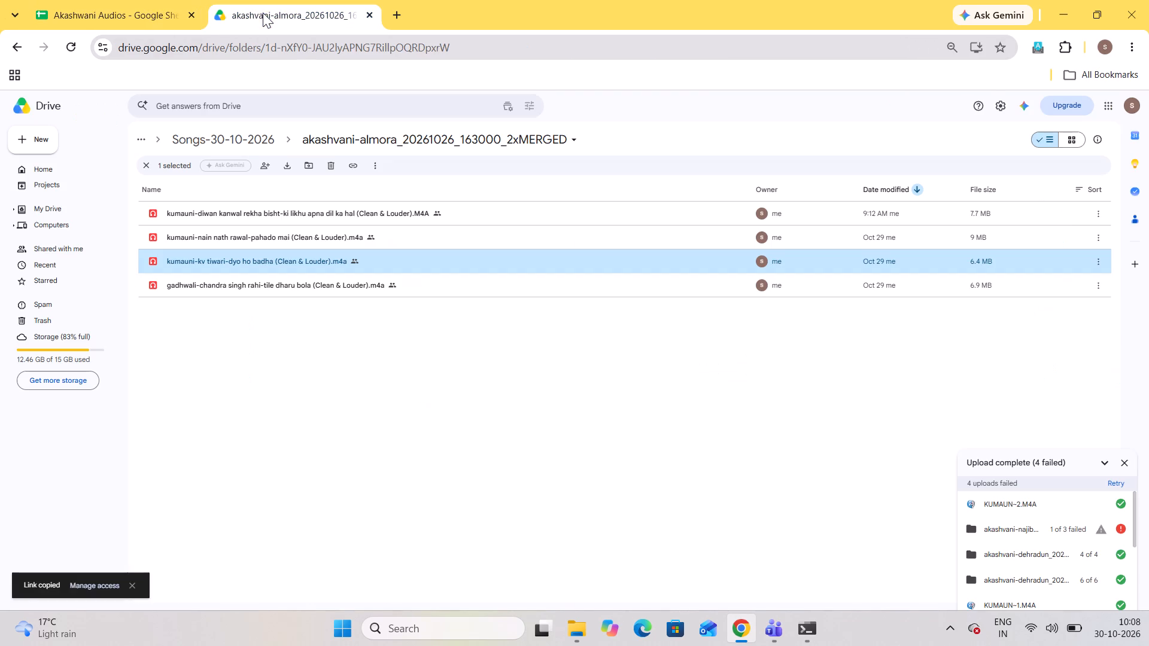
pyautogui.click(1095, 281)
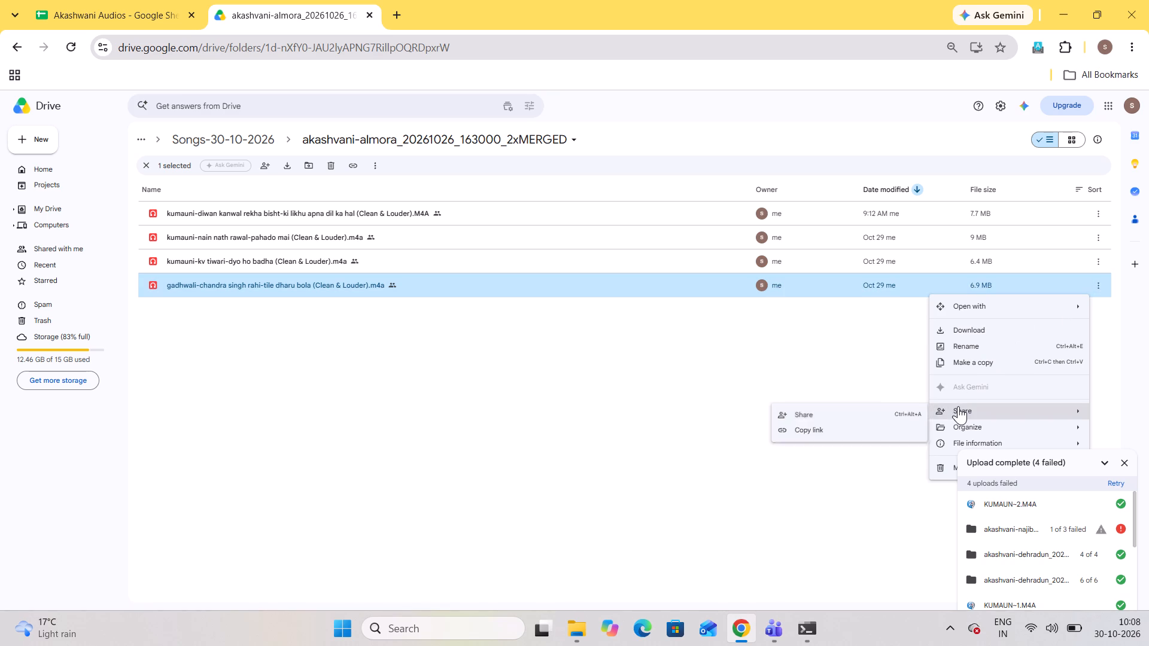
pyautogui.click(874, 435)
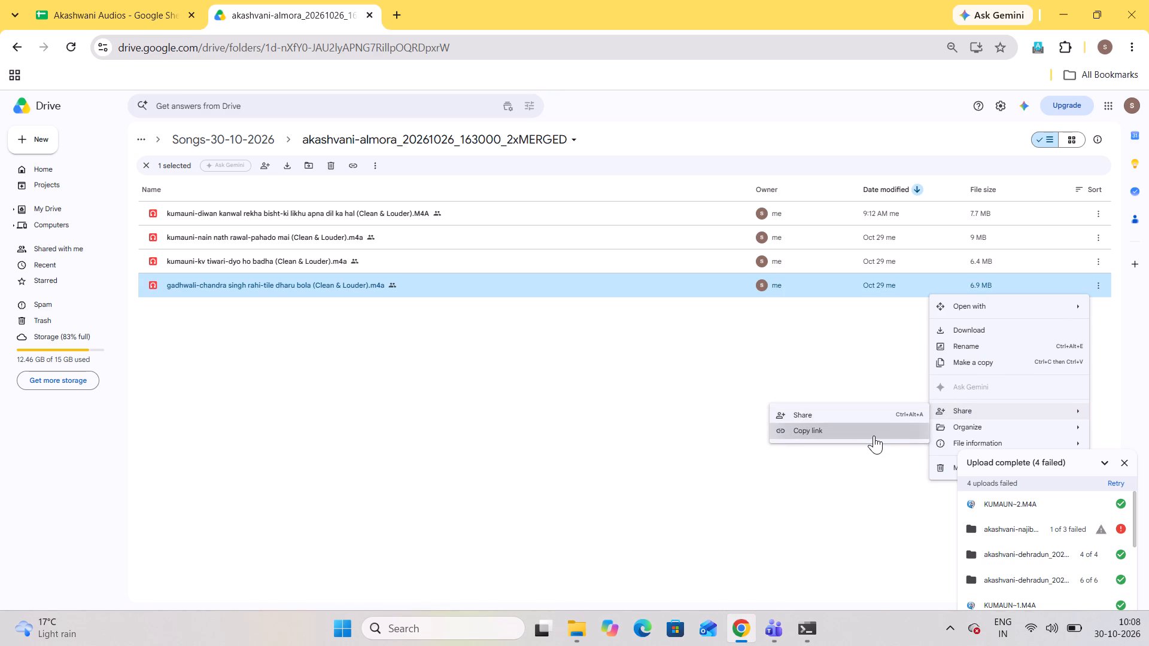
pyautogui.click(152, 6)
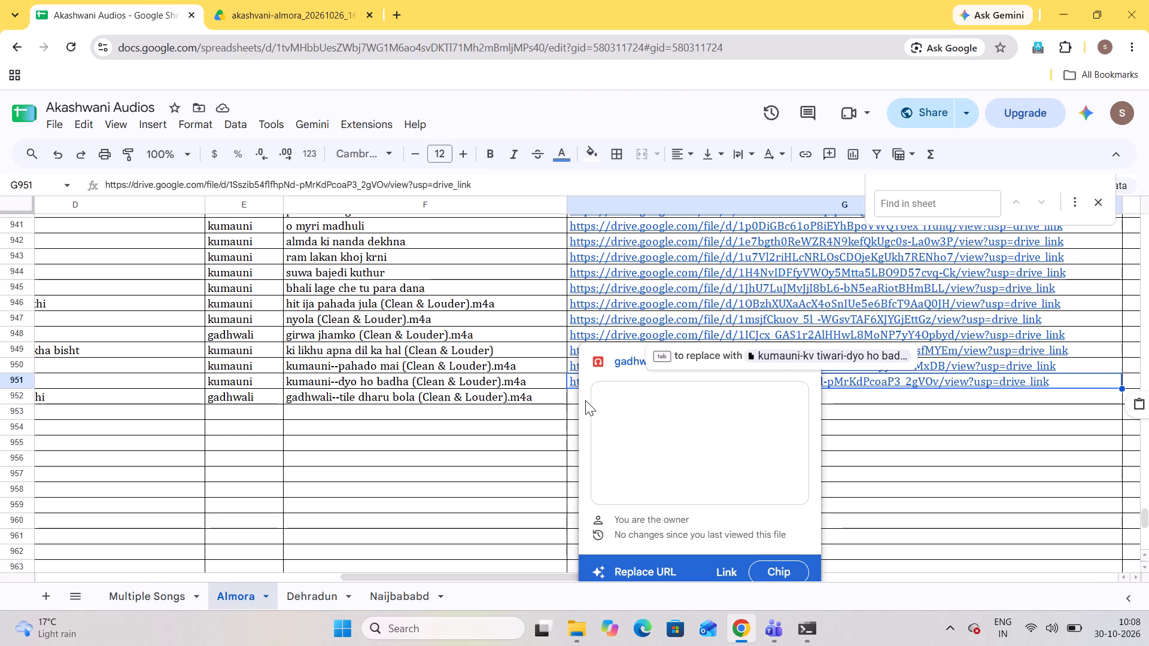
pyautogui.click(585, 400)
pyautogui.click(573, 399)
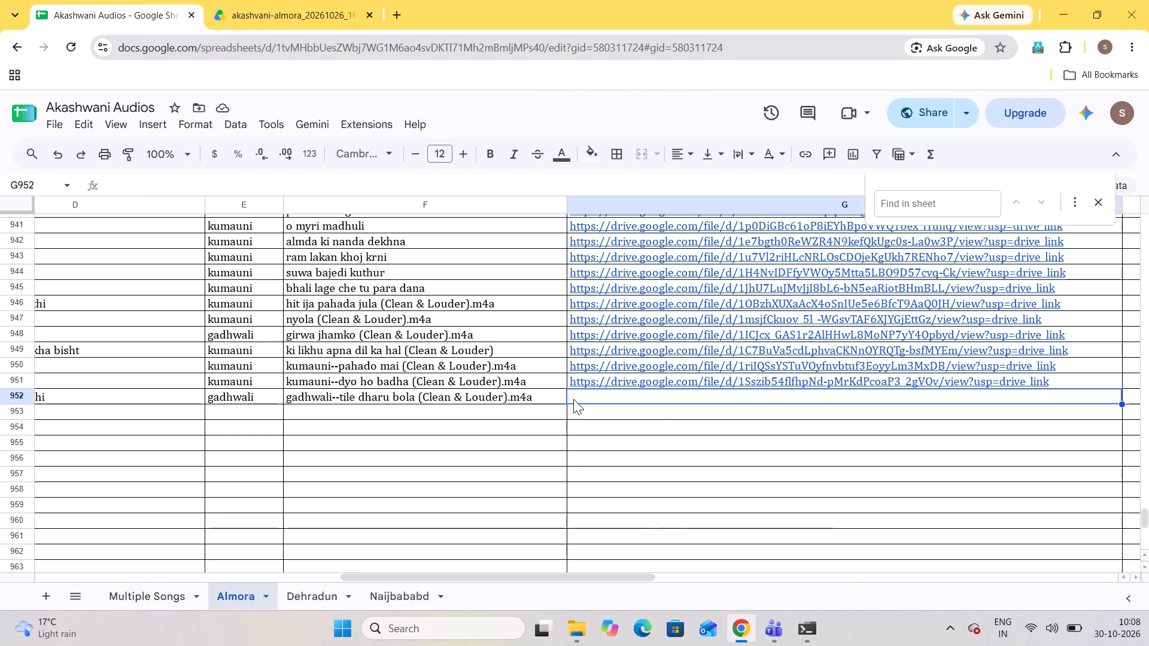
pyautogui.hotkey('ctrl', 'v')
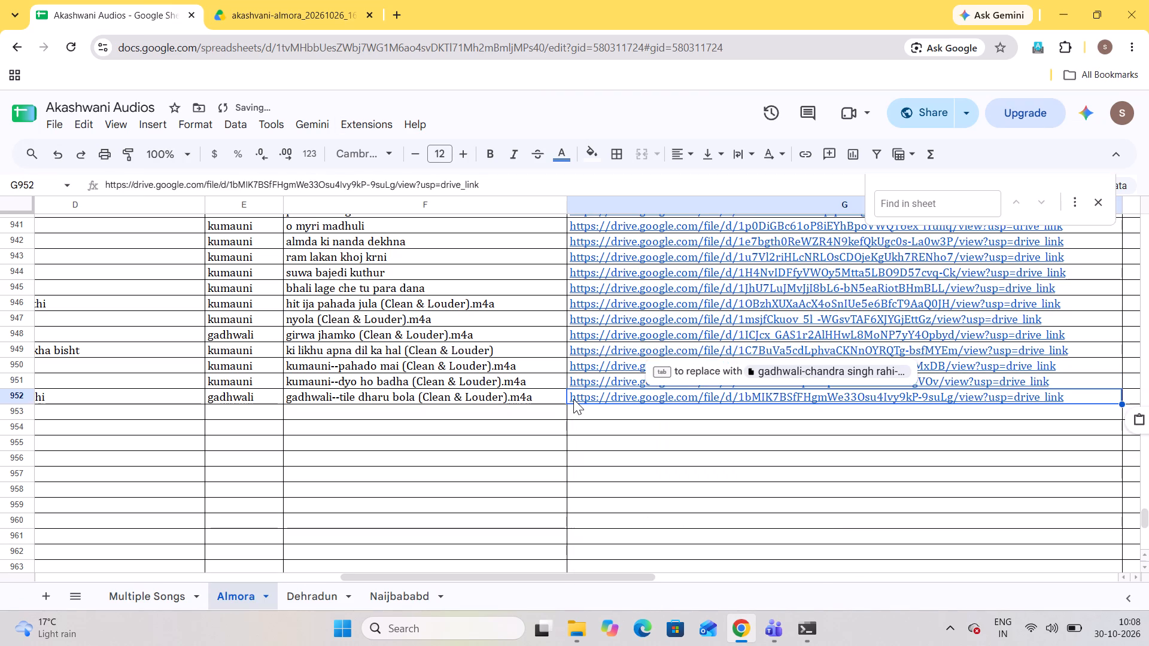
# Remove the "gadhwali--" prefix from the "tile dharu bola" song name in F952.
pyautogui.doubleClick(379, 398)
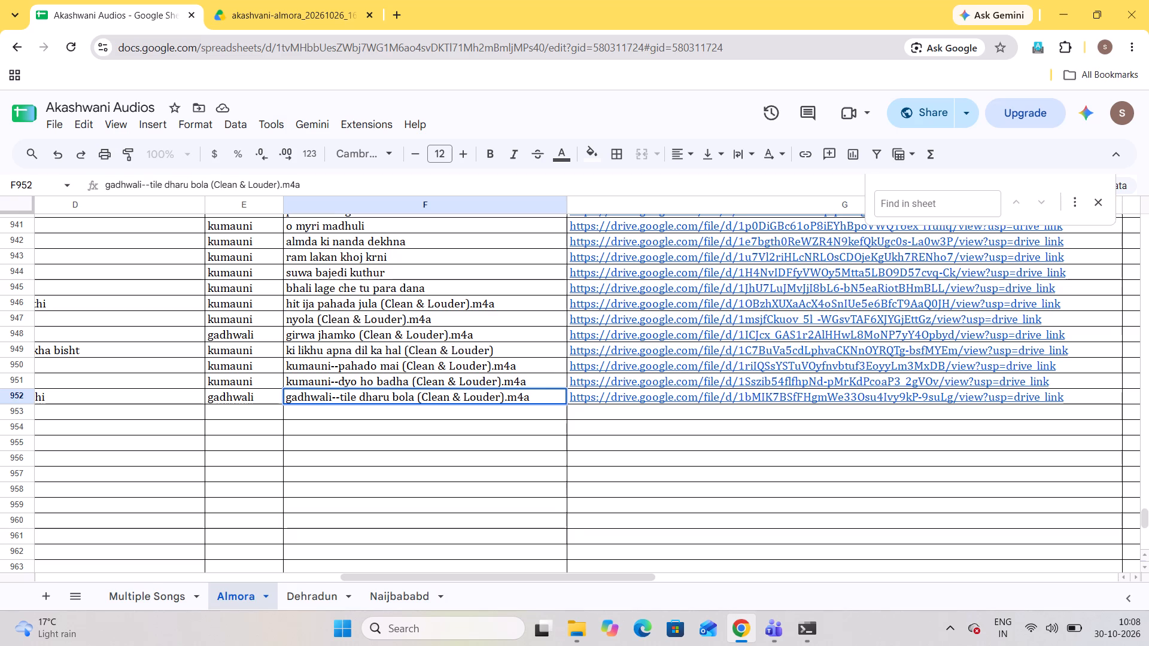
pyautogui.doubleClick(324, 404)
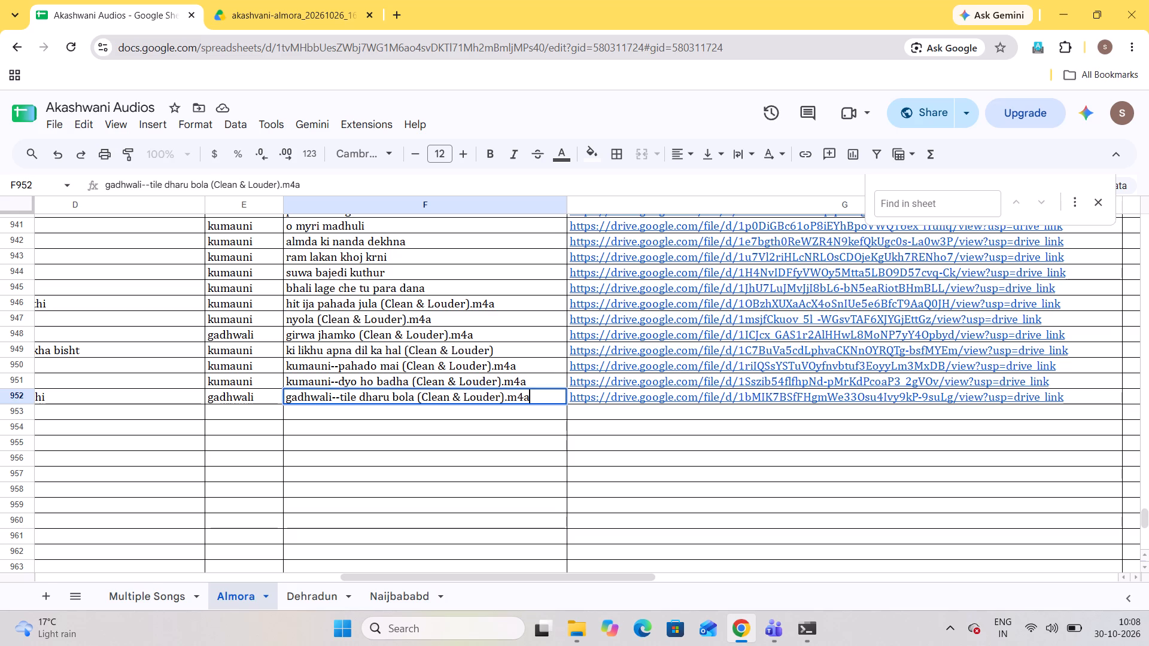
pyautogui.doubleClick(336, 400)
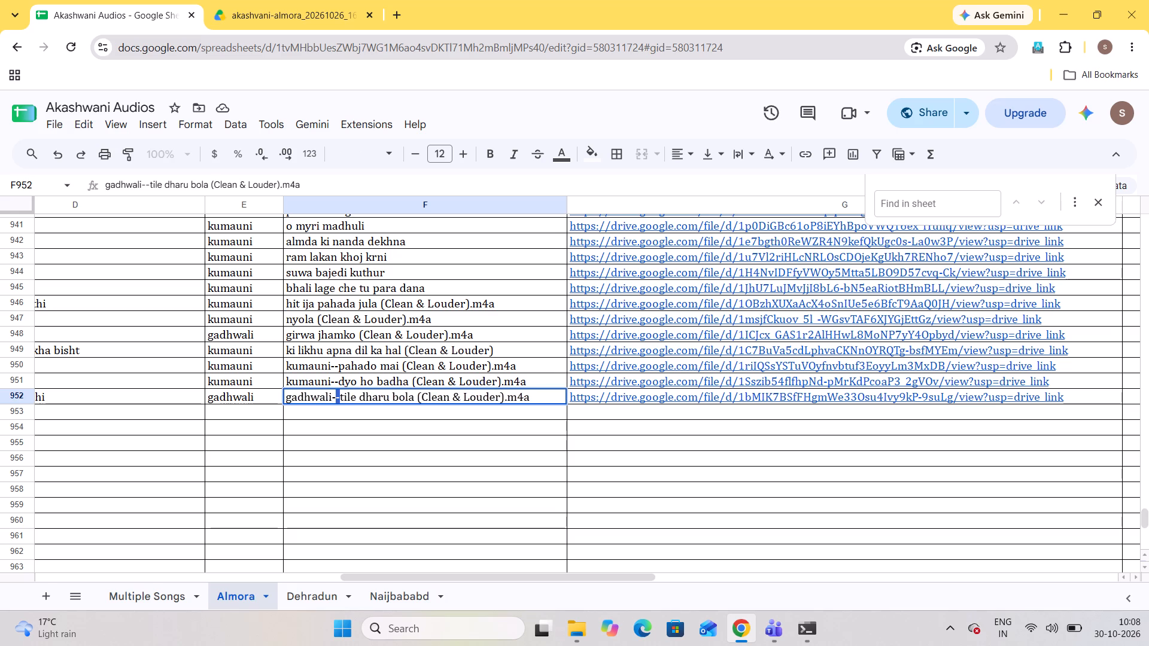
pyautogui.click(341, 396)
pyautogui.moveTo(341, 396); pyautogui.dragTo(275, 400)
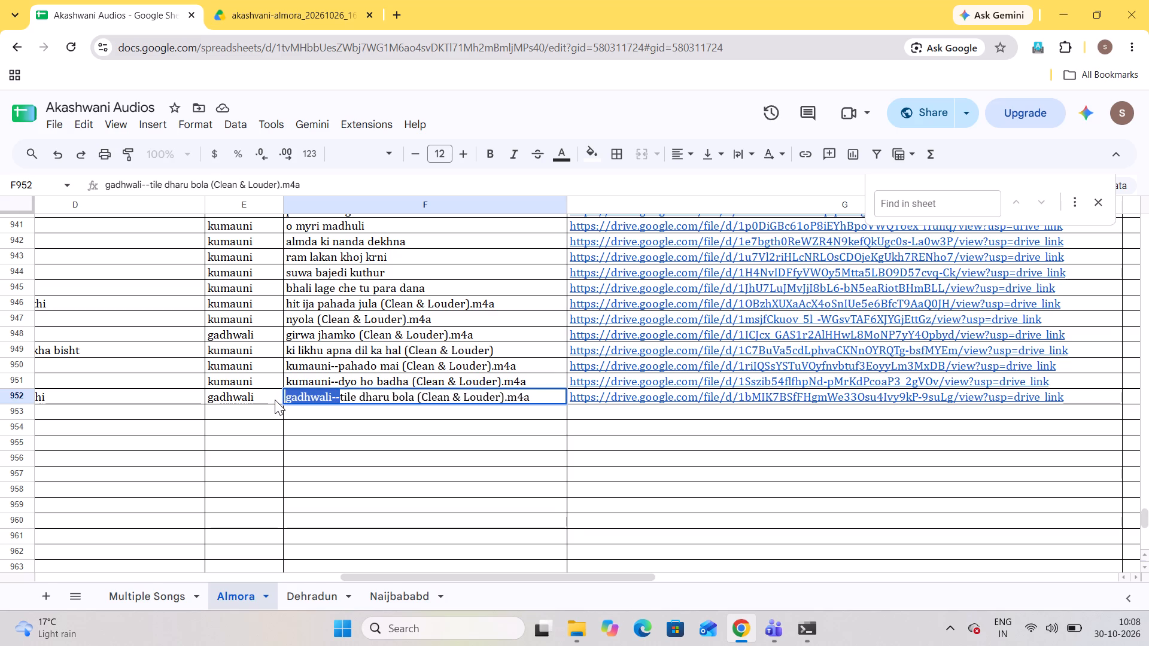
pyautogui.press('BackSpace')
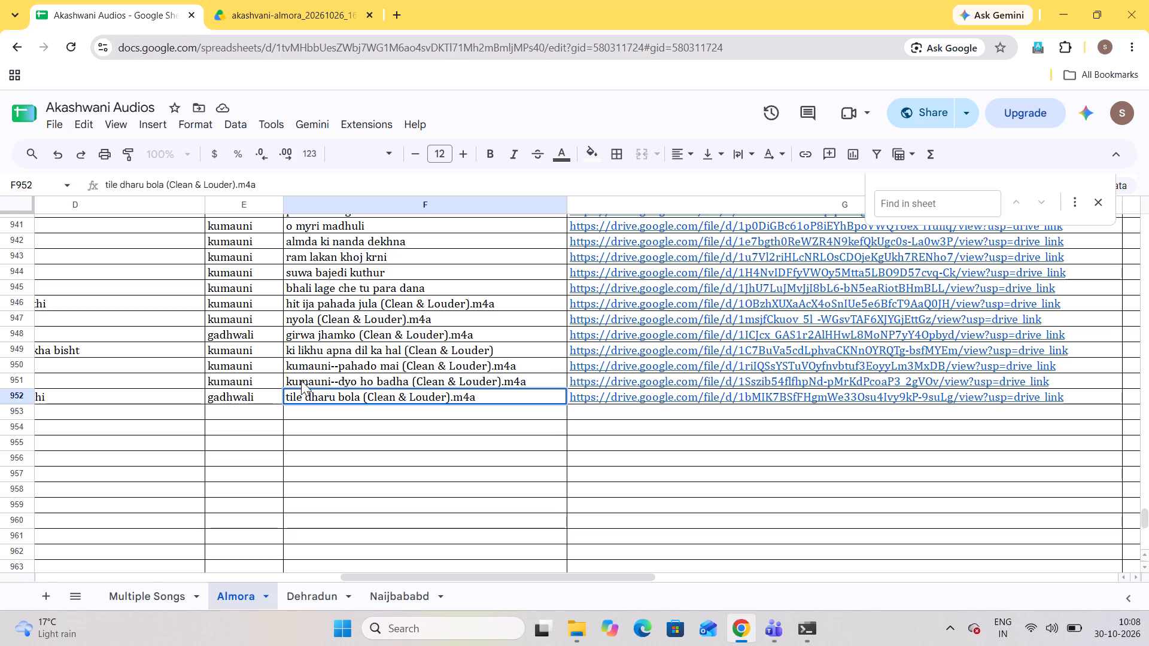
# Remove the "kumauni--" prefix from the song names in F951 and F950, leaving "dyo ho badha" and "pahado mai" at their start.
pyautogui.tripleClick(308, 377)
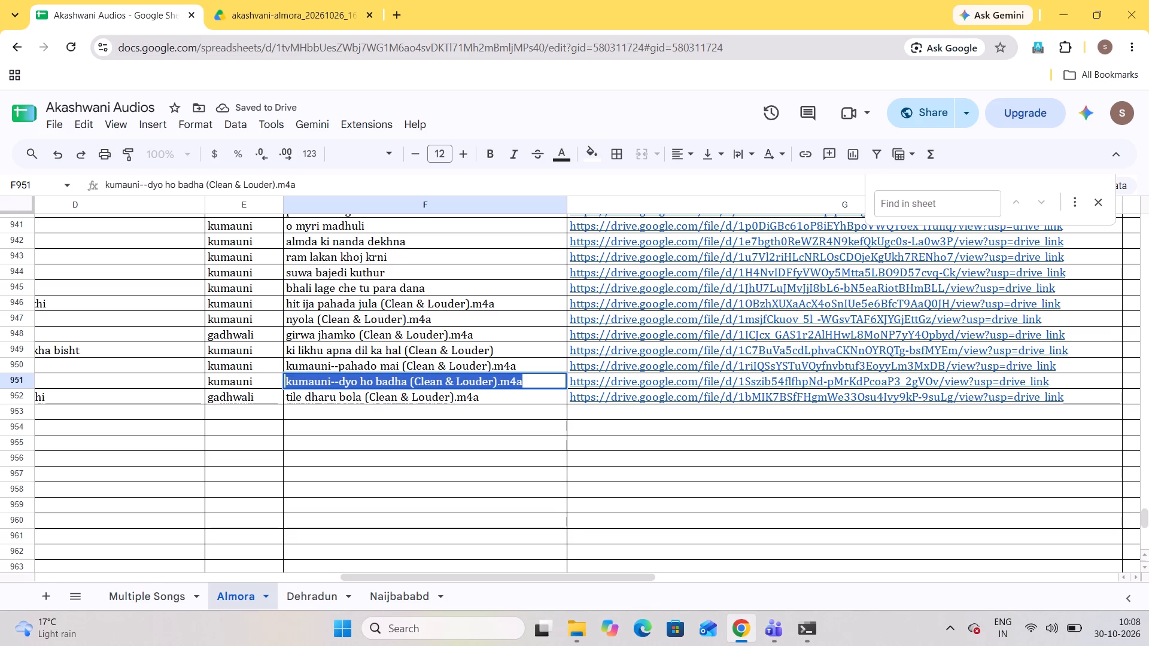
pyautogui.click(338, 377)
pyautogui.moveTo(338, 377); pyautogui.dragTo(264, 382)
pyautogui.press('BackSpace')
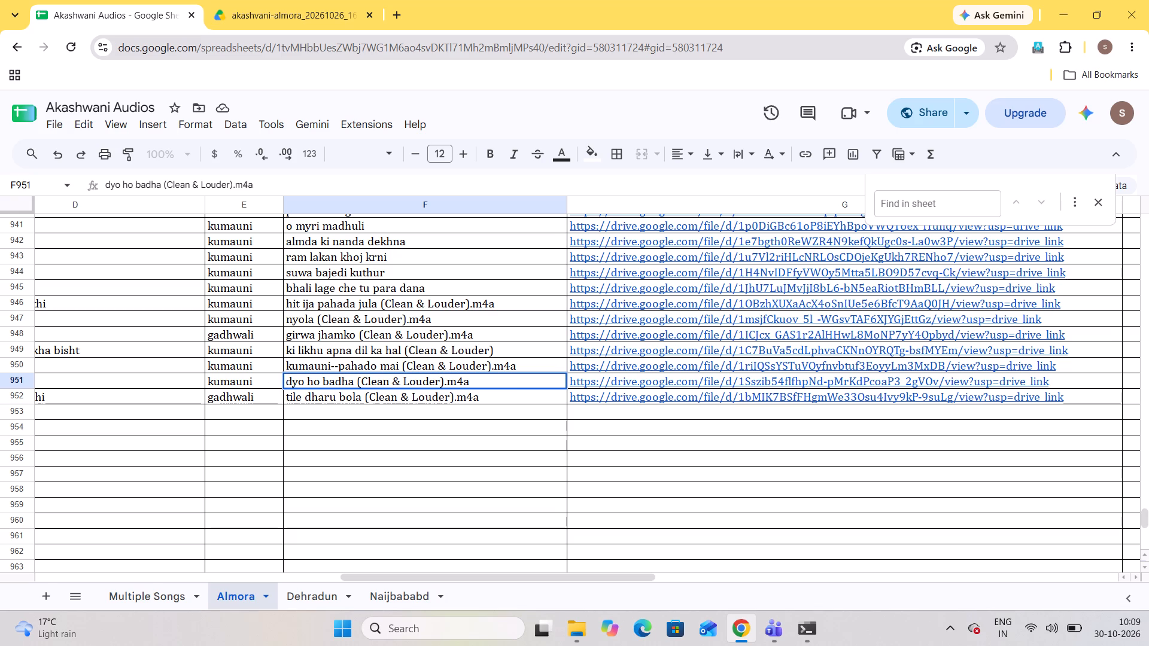
pyautogui.doubleClick(303, 367)
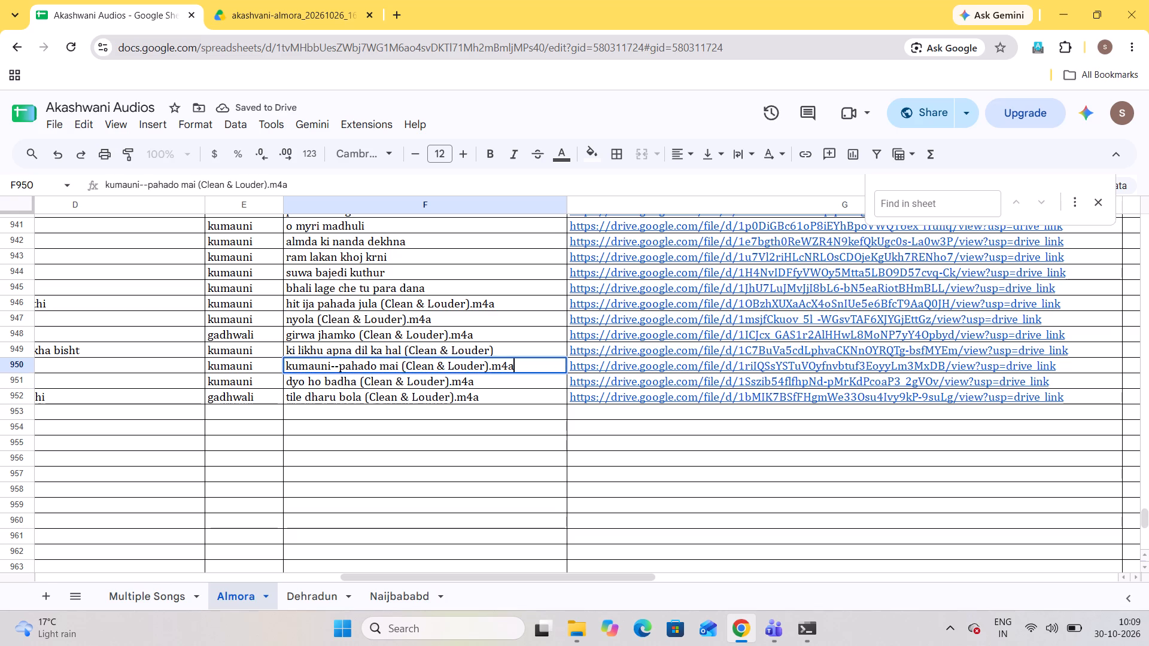
pyautogui.moveTo(341, 367); pyautogui.dragTo(273, 362)
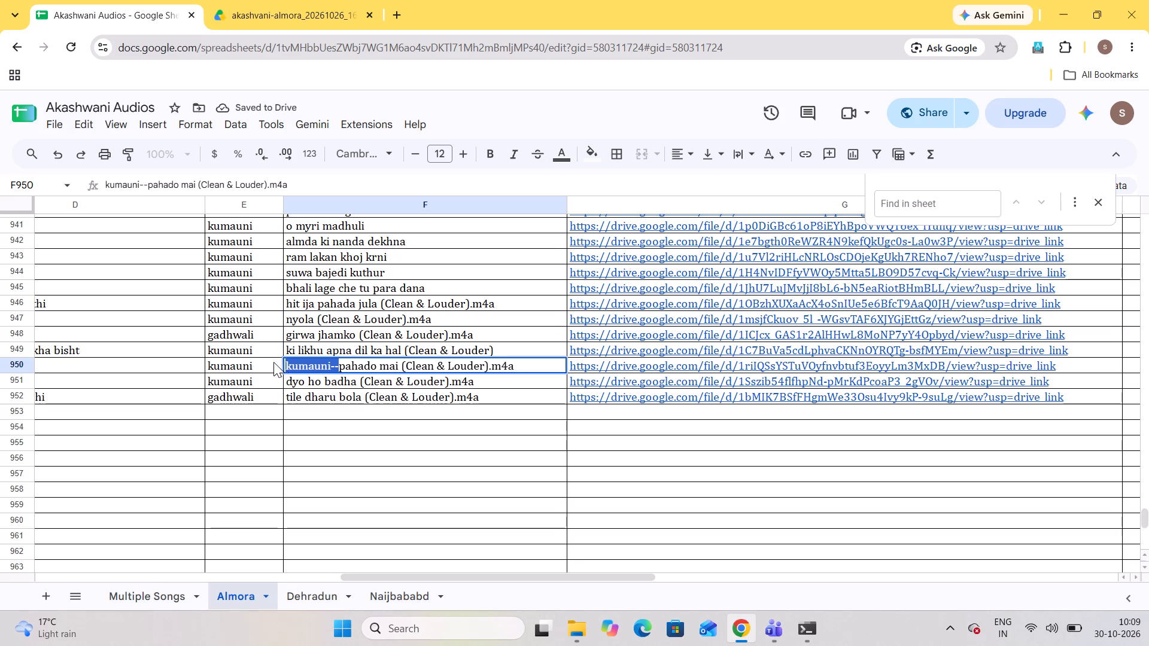
pyautogui.moveTo(273, 362); pyautogui.dragTo(262, 362)
pyautogui.press('BackSpace')
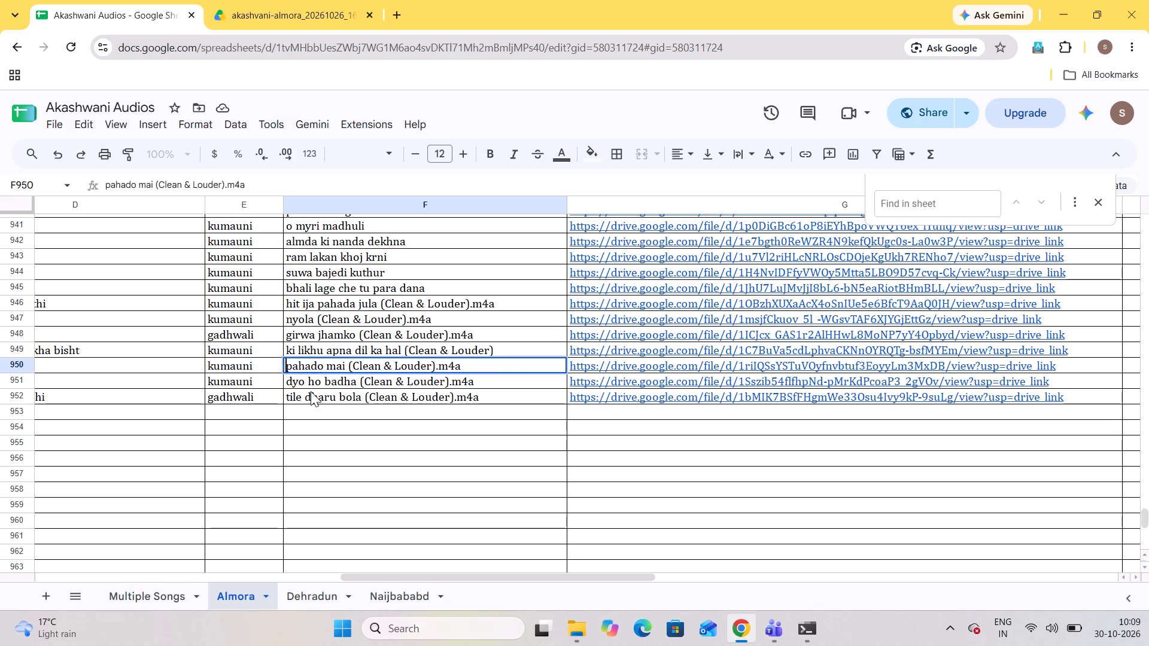
pyautogui.click(311, 391)
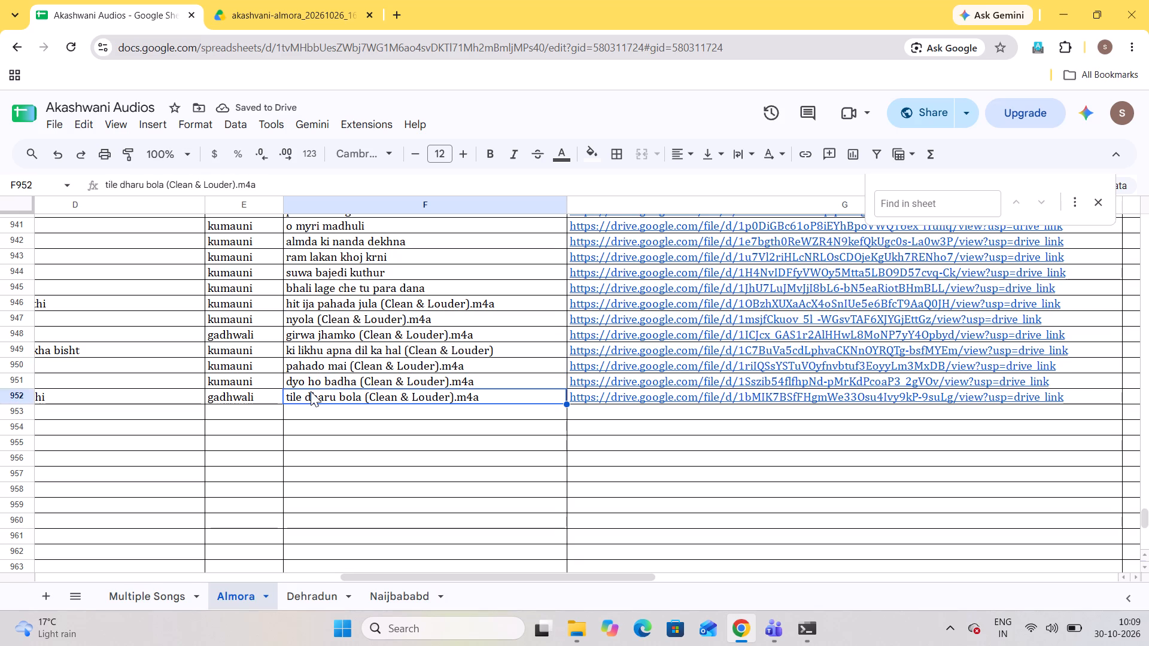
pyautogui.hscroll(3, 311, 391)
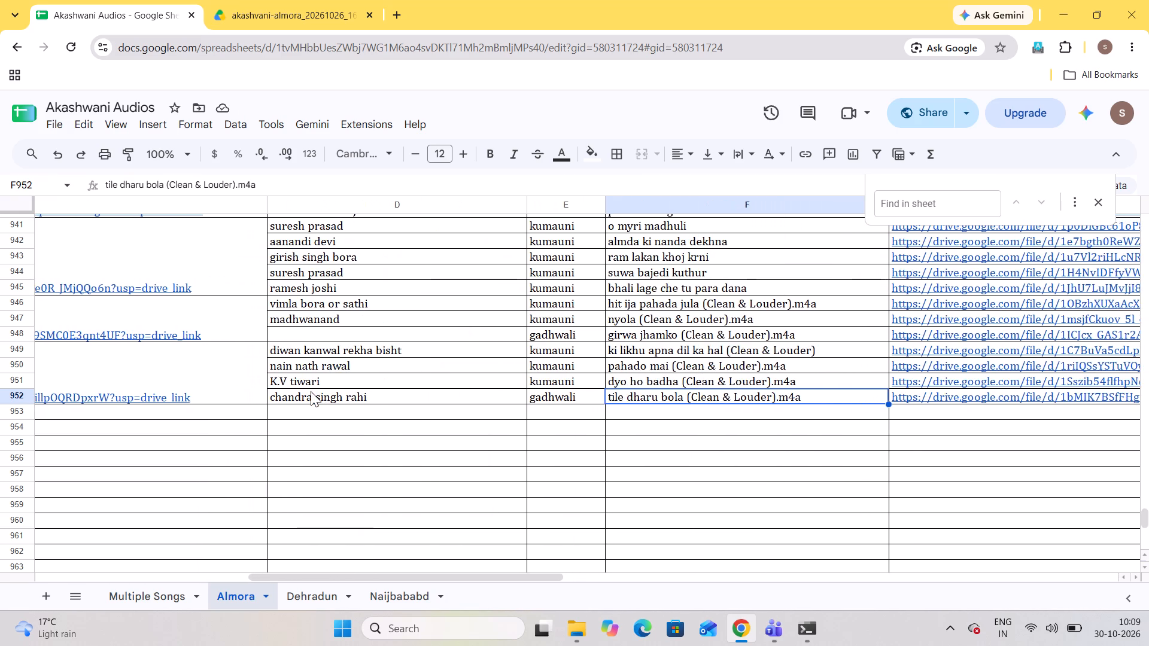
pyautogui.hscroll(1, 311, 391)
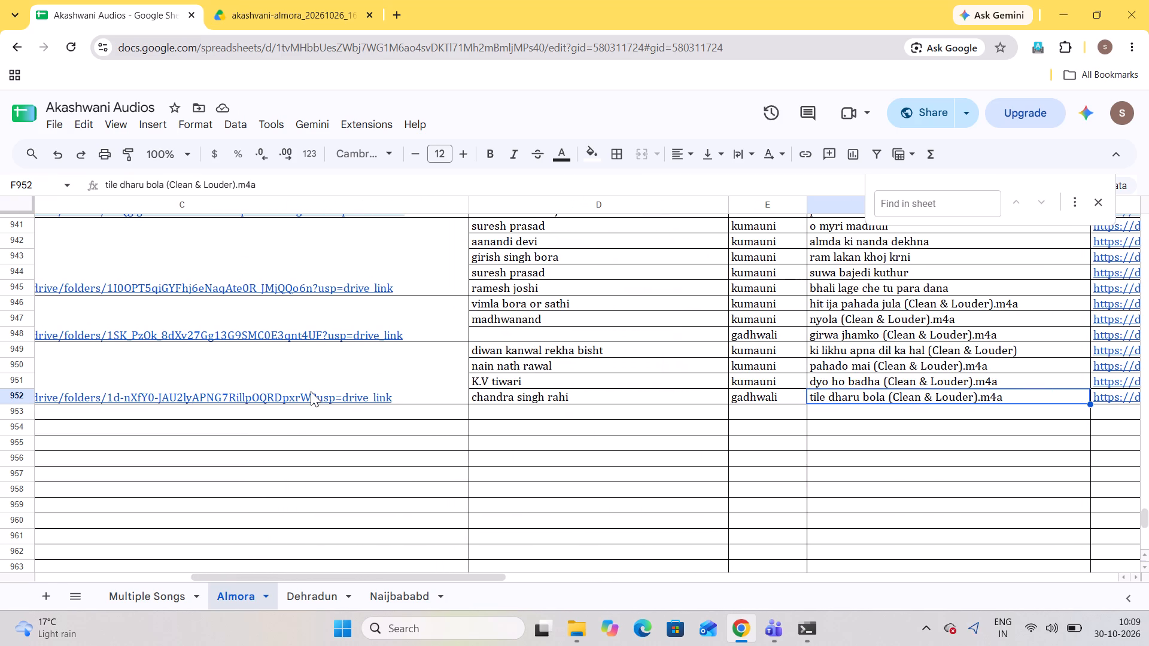
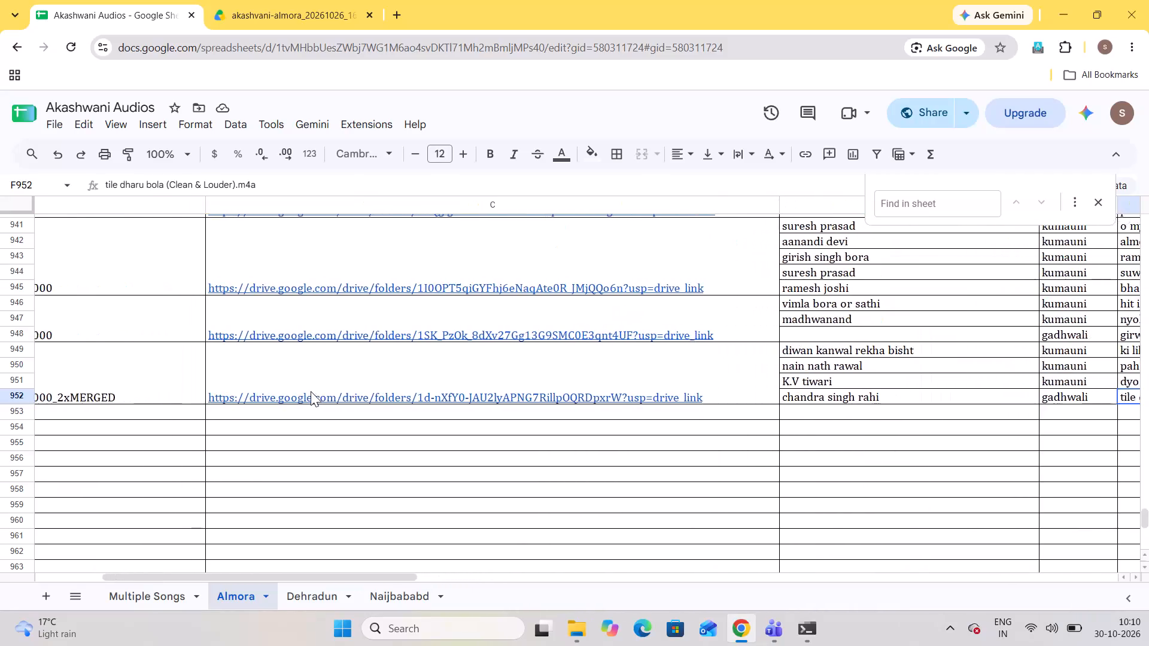
# Enter serial number 315 in cell A953 of the Almora sheet.
pyautogui.hscroll(2, 311, 391)
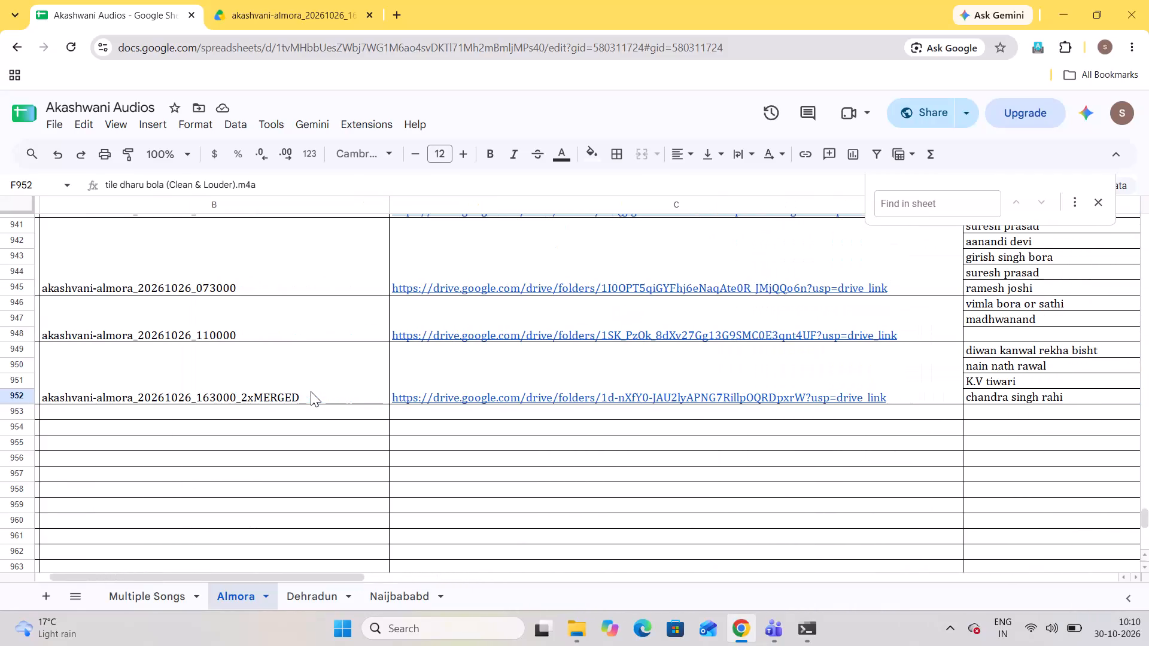
pyautogui.click(48, 416)
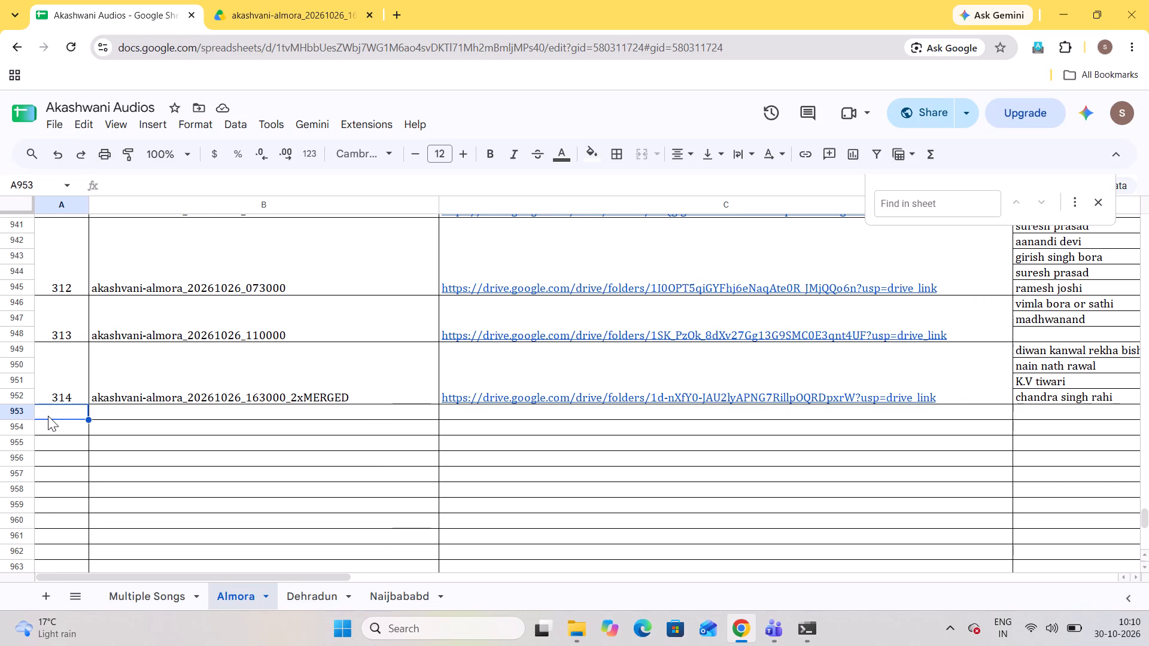
pyautogui.write('315')
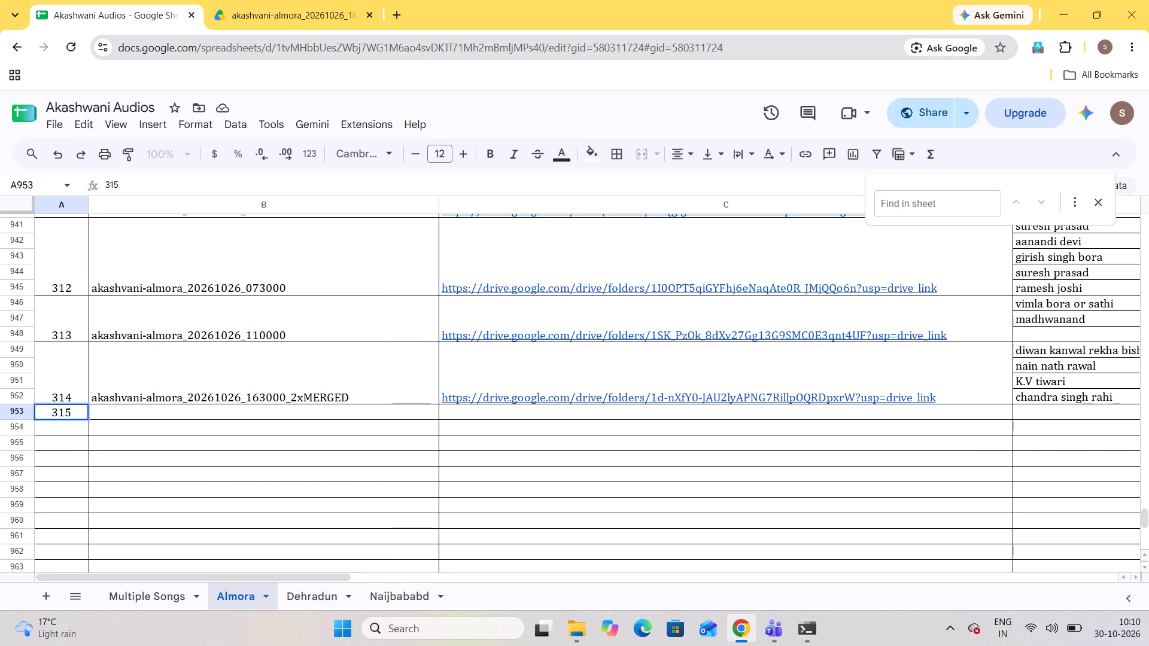
# Copy the Drive folder name akashvani-almora_20261027_110000_2xMERGED from Songs-30-10-2026 into folder name cell B953.
pyautogui.click(123, 416)
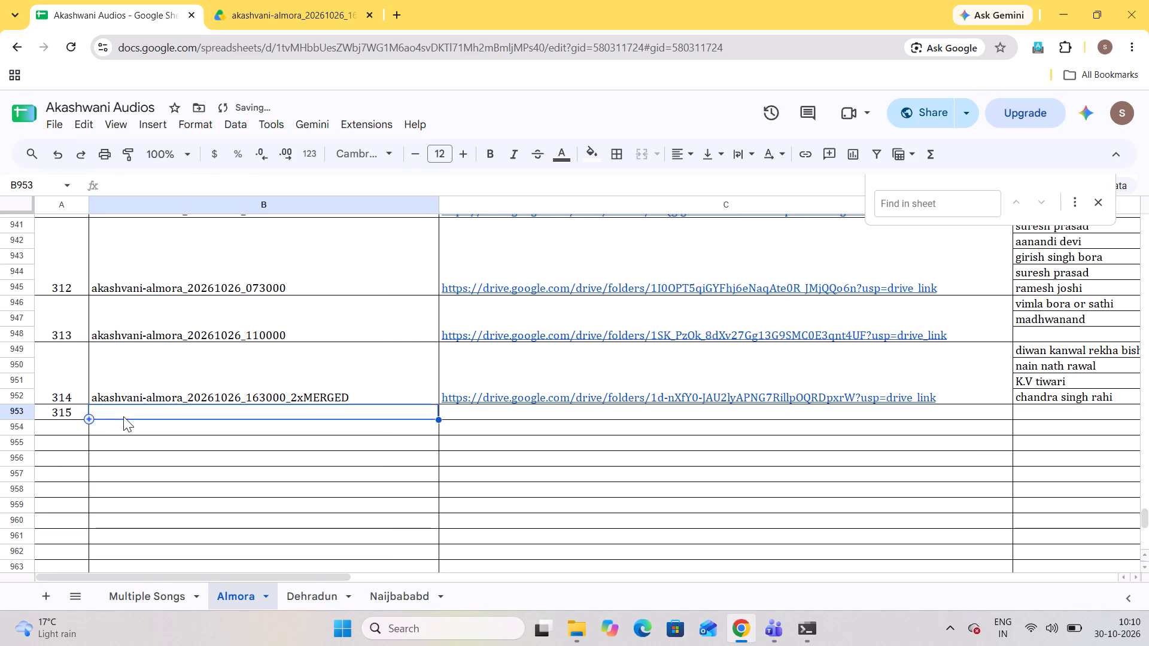
pyautogui.click(316, 7)
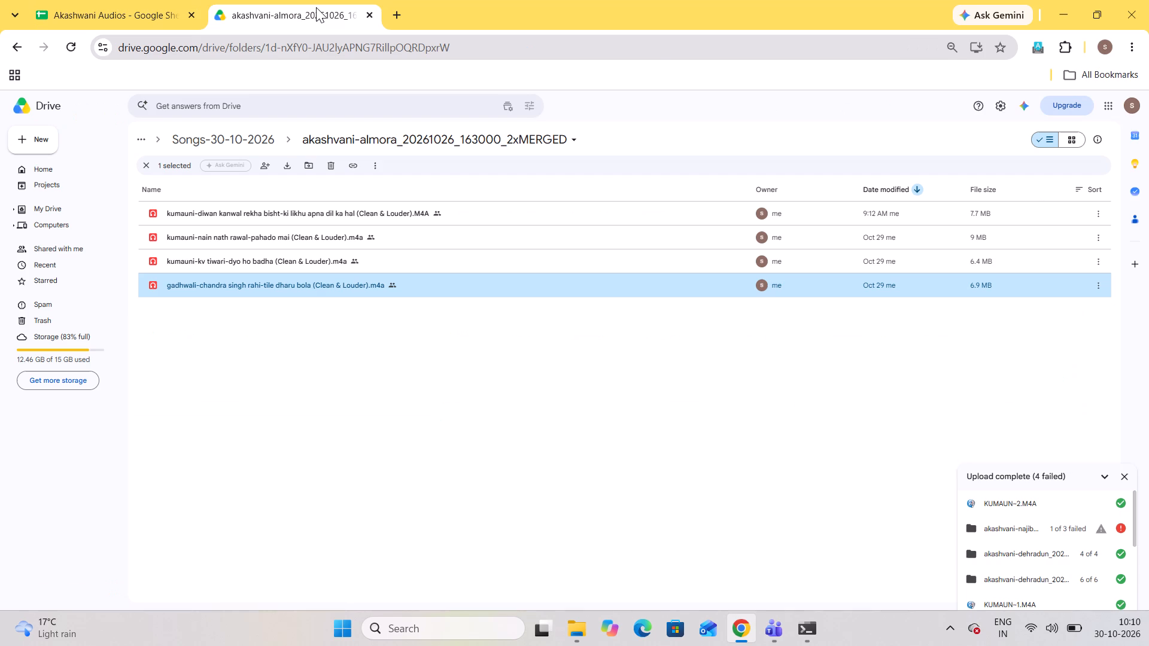
pyautogui.click(254, 136)
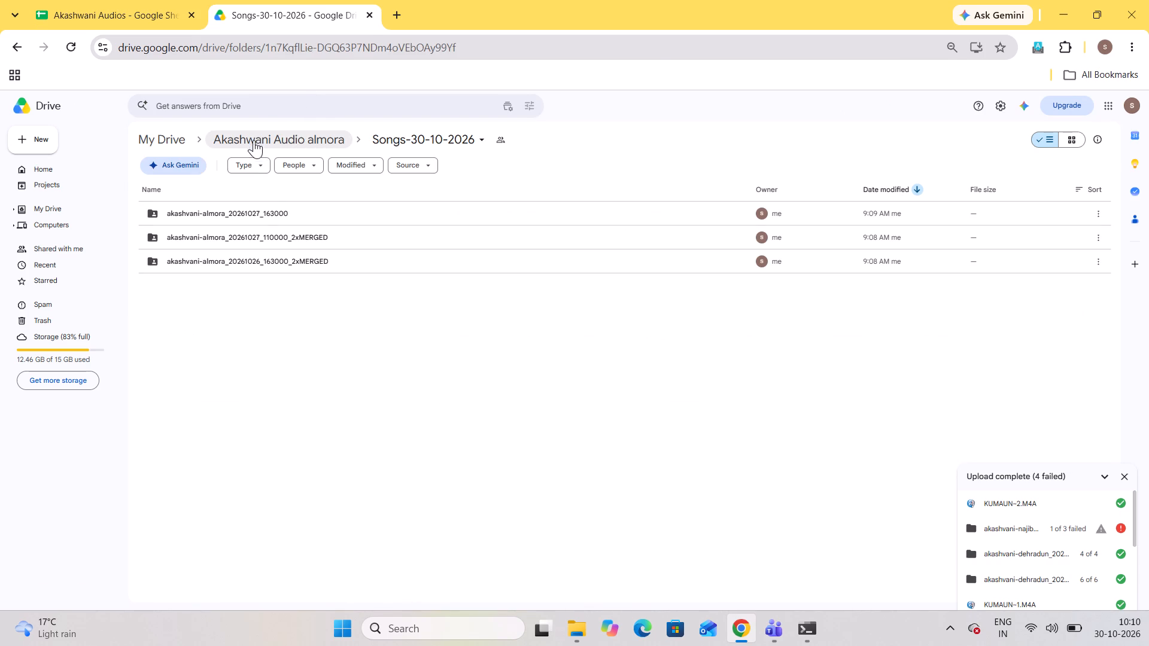
pyautogui.click(270, 245)
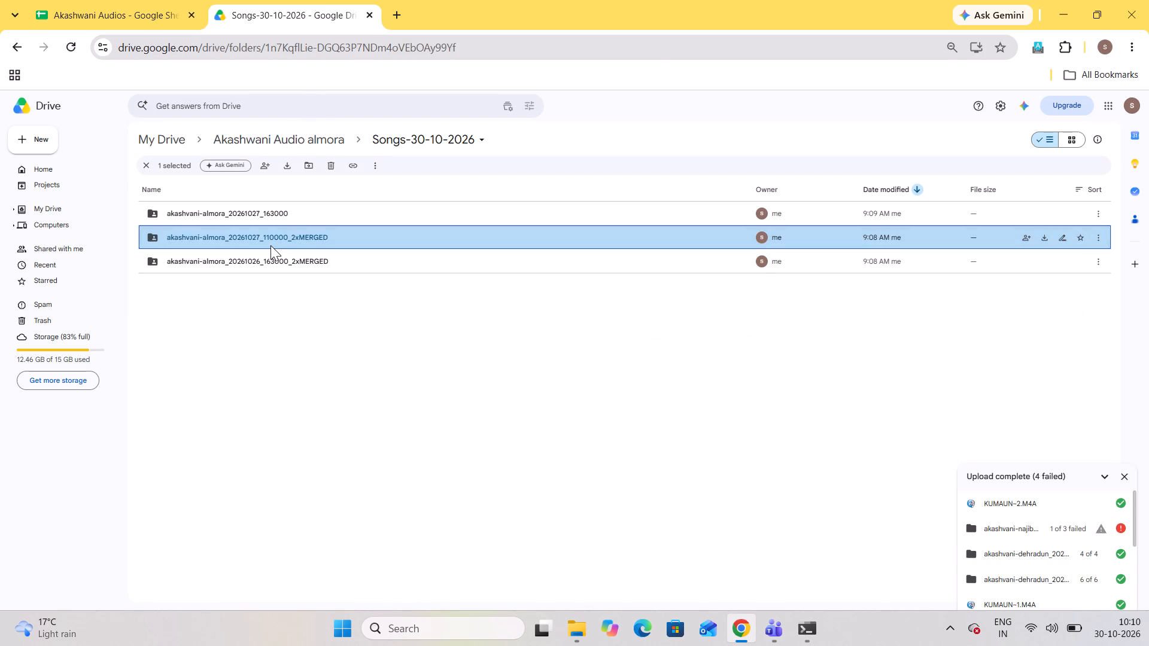
pyautogui.doubleClick(276, 236)
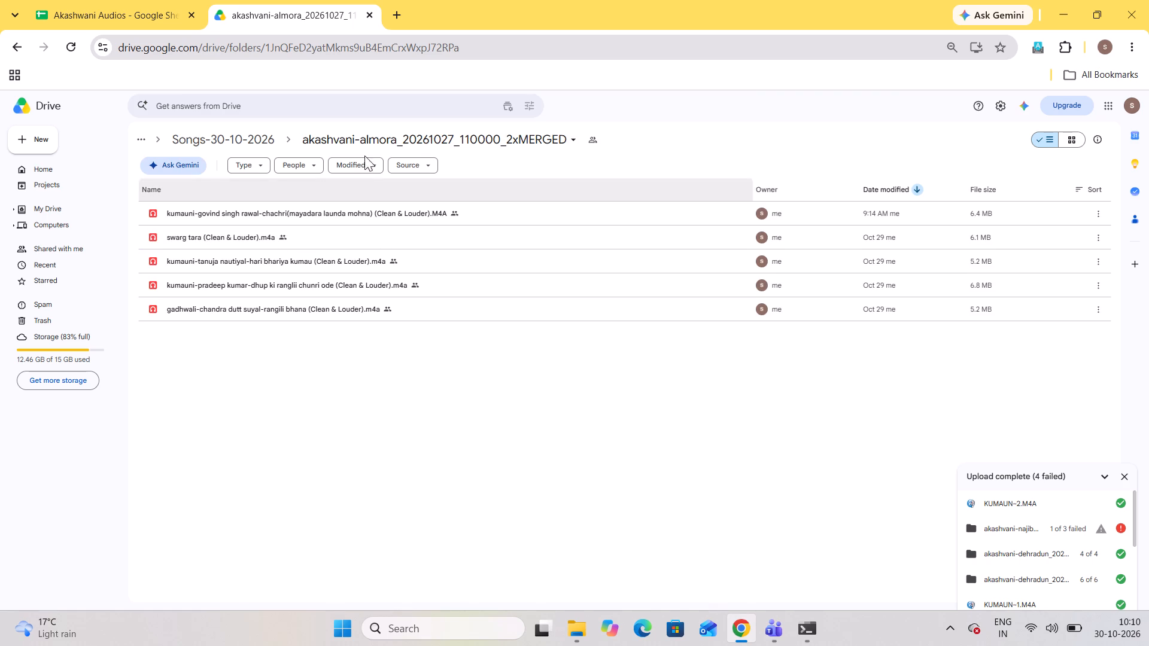
pyautogui.rightClick(437, 137)
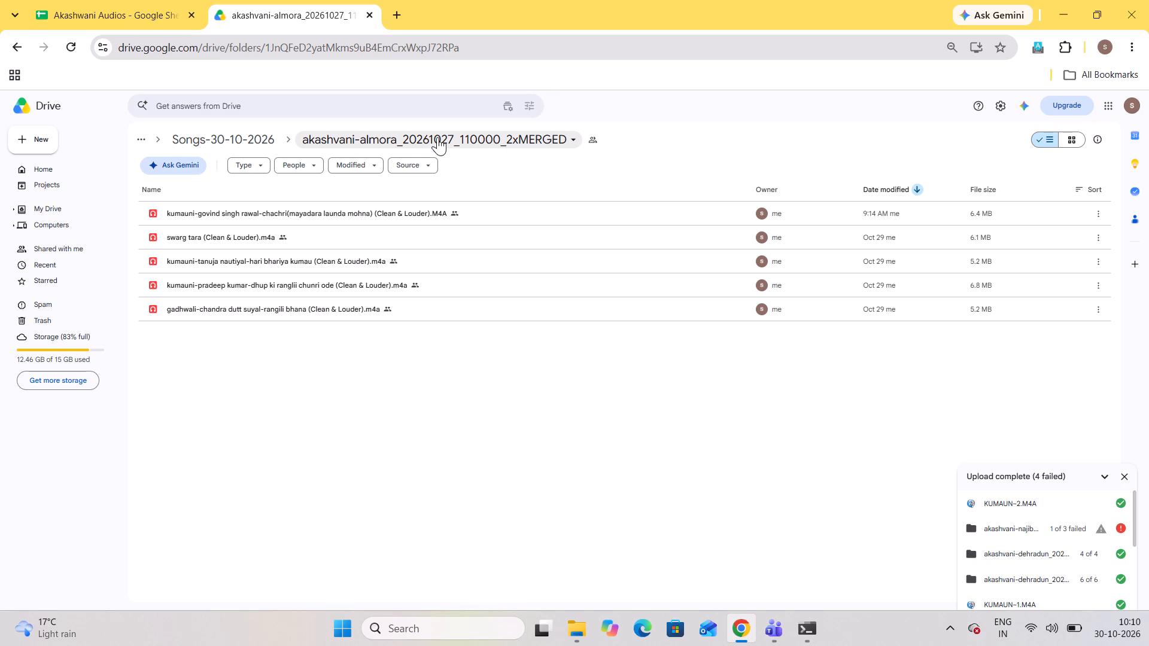
pyautogui.rightClick(437, 137)
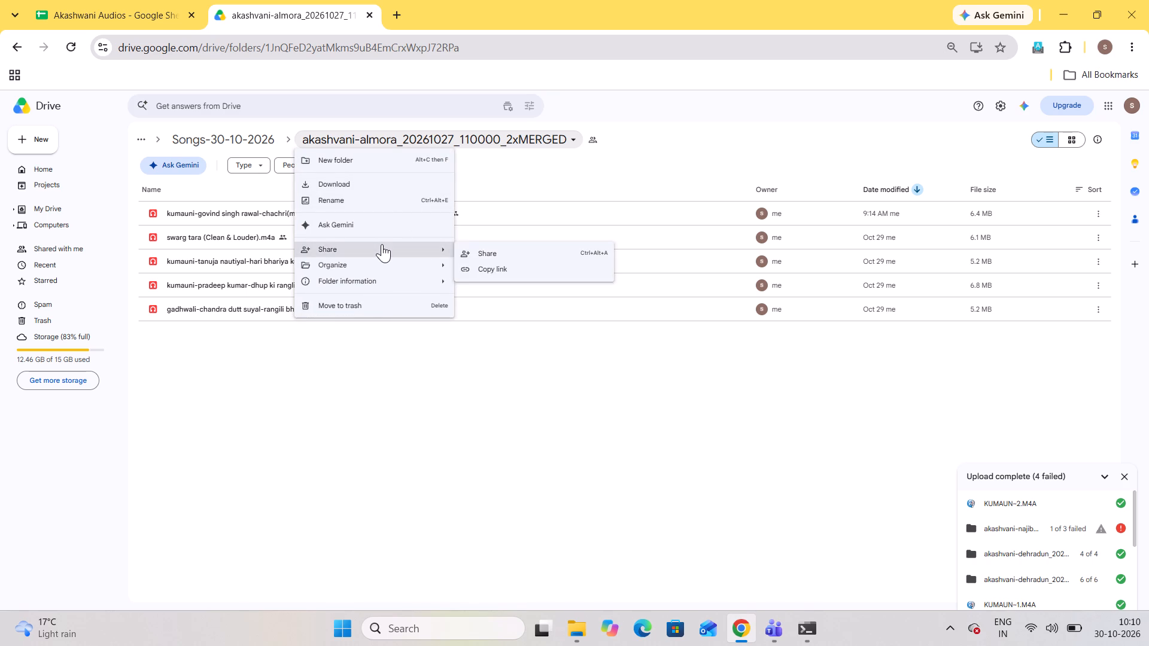
pyautogui.click(396, 198)
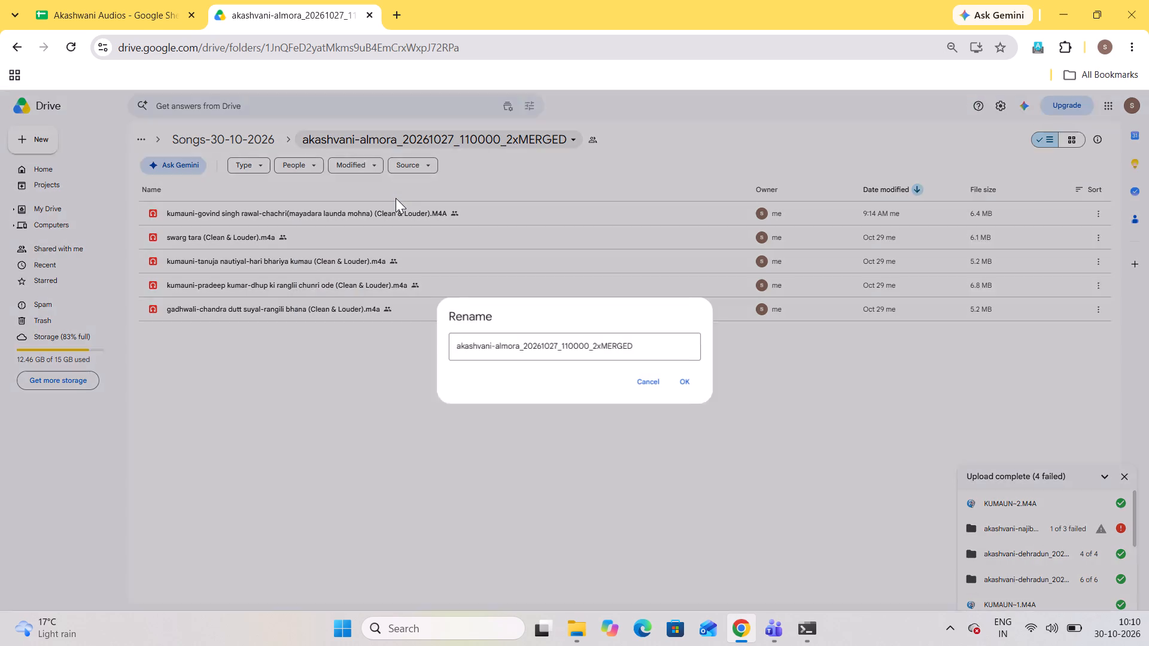
pyautogui.hotkey('ctrl', 'c')
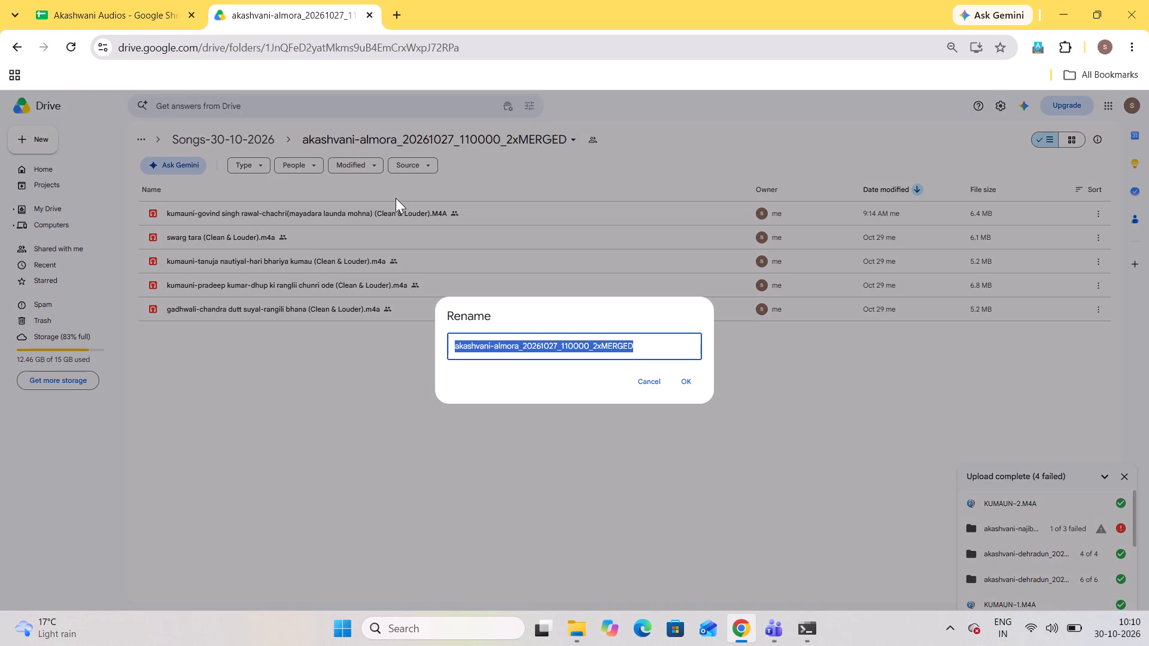
pyautogui.click(130, 25)
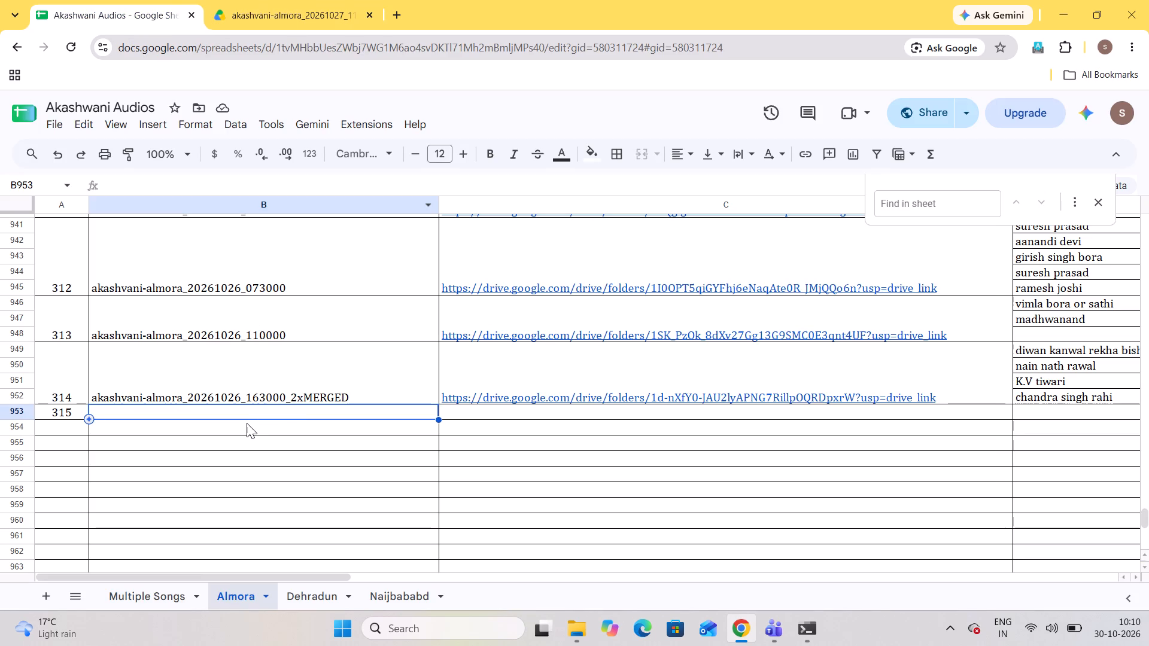
pyautogui.hotkey('ctrl', 'v')
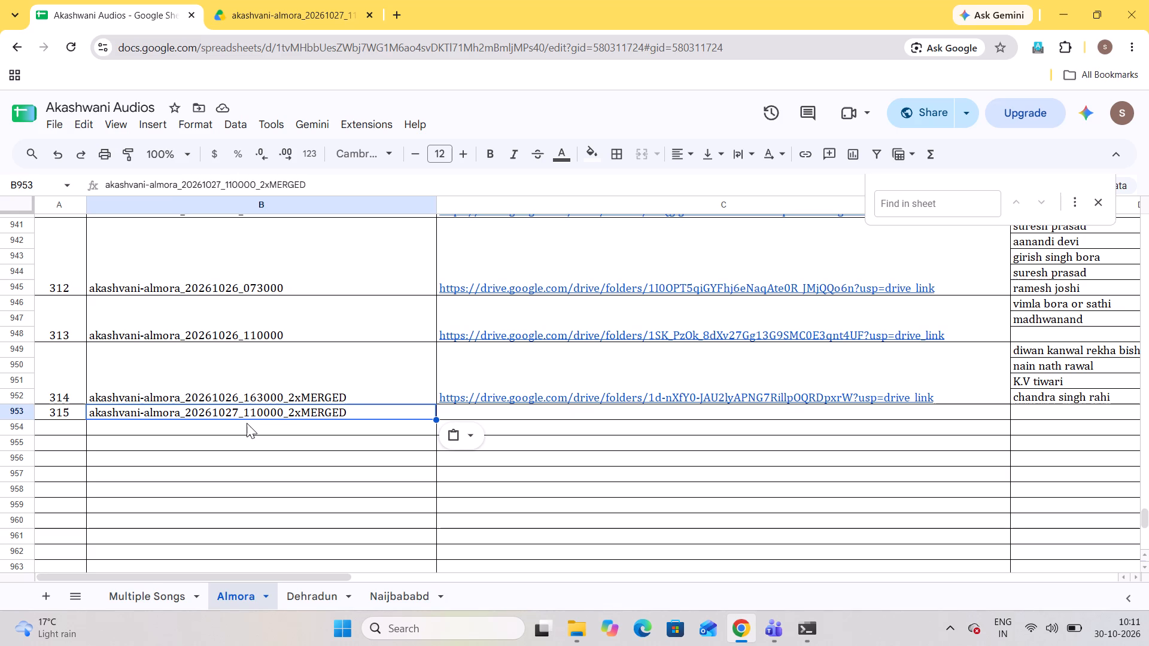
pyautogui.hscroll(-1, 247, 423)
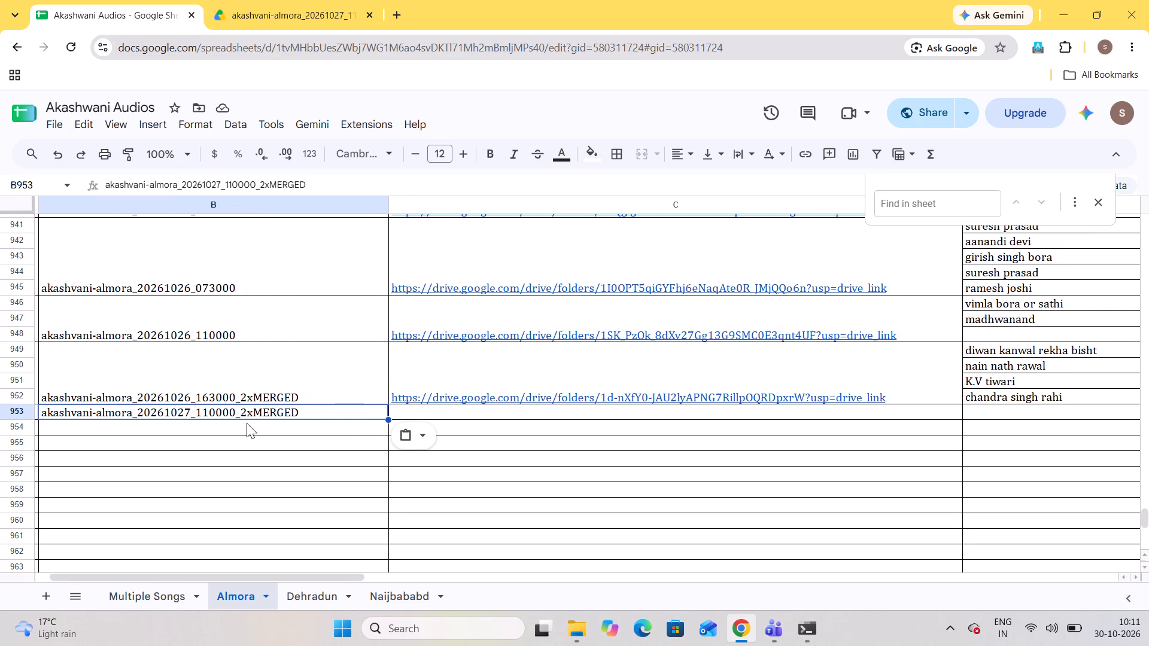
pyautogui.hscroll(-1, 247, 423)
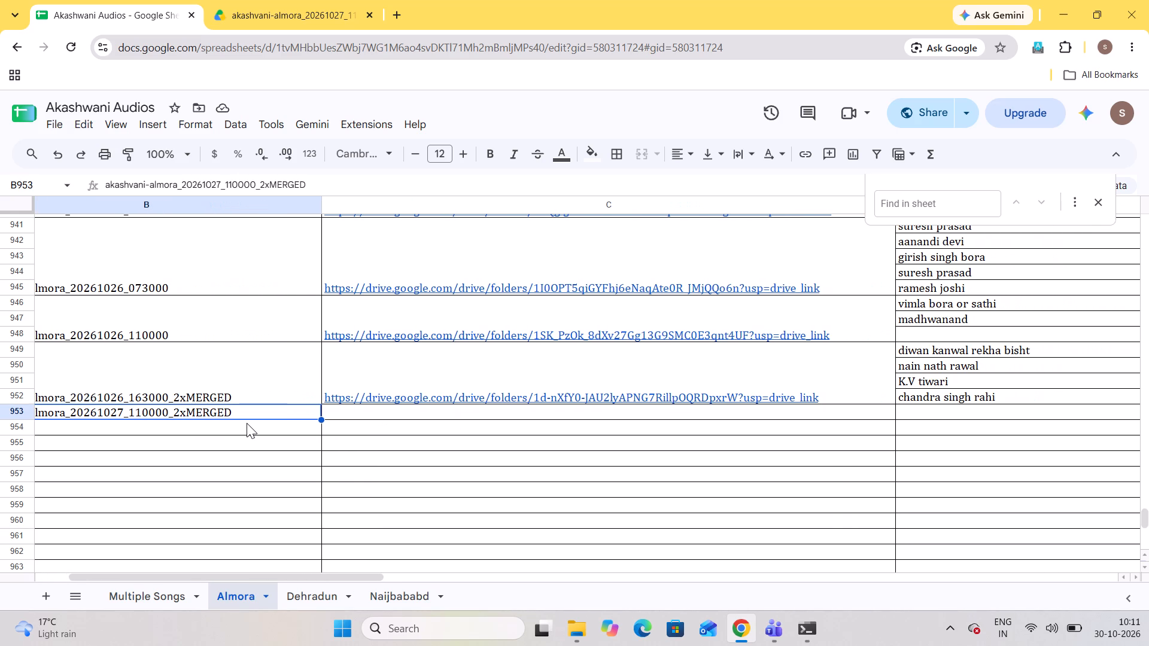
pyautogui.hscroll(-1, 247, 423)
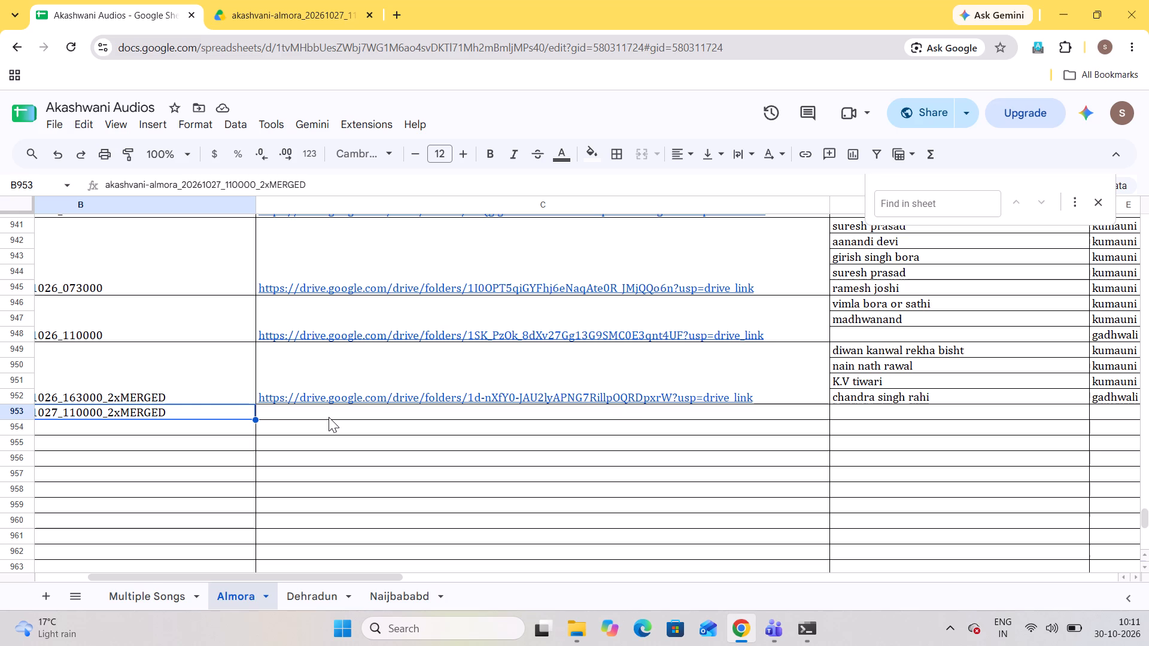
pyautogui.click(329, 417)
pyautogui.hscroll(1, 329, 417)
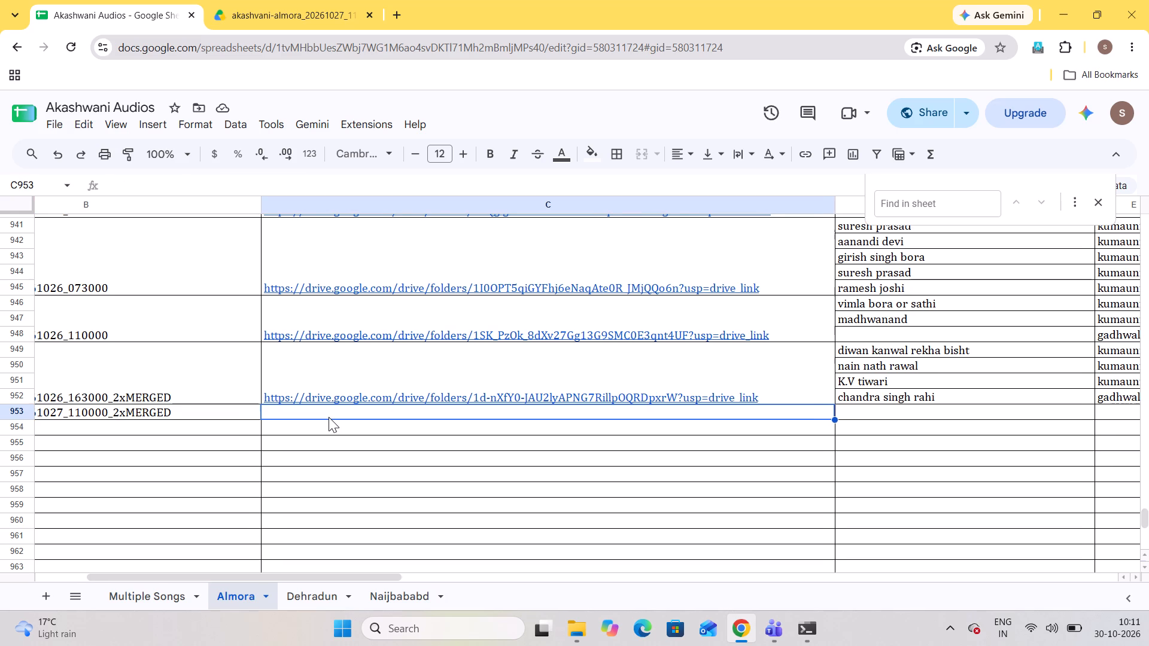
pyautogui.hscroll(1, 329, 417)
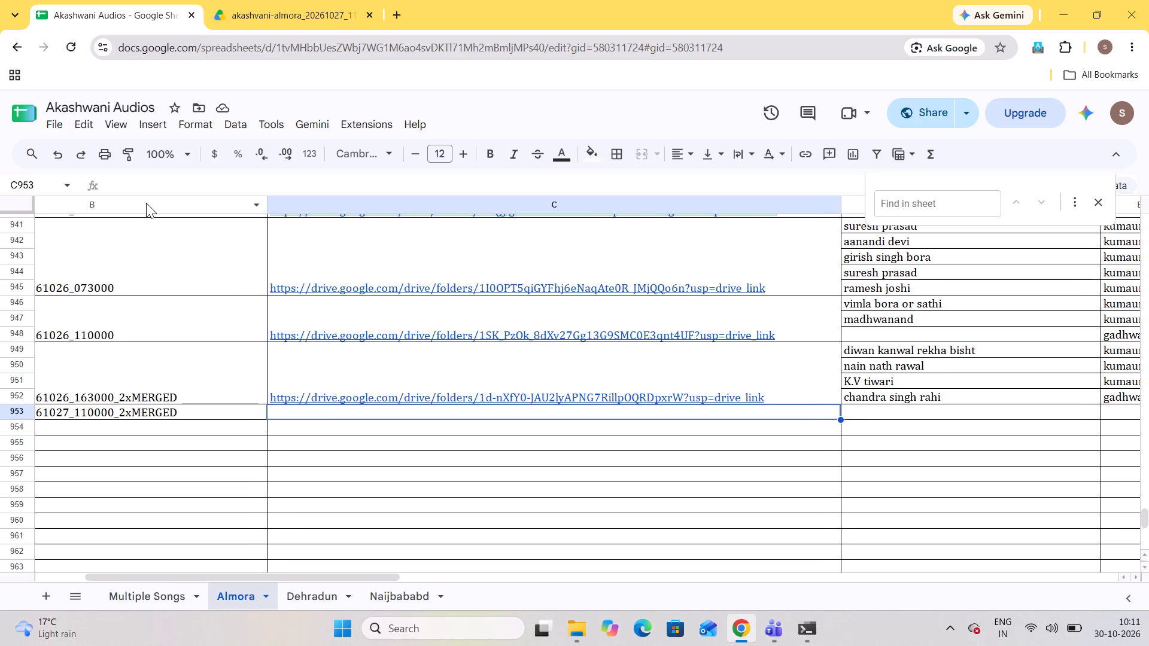
# Copy the full file name of the Kumauni song "chachri(mayadara launda mohna) (Clean & Louder).M4A" from Drive into song name cell F953.
pyautogui.click(332, 2)
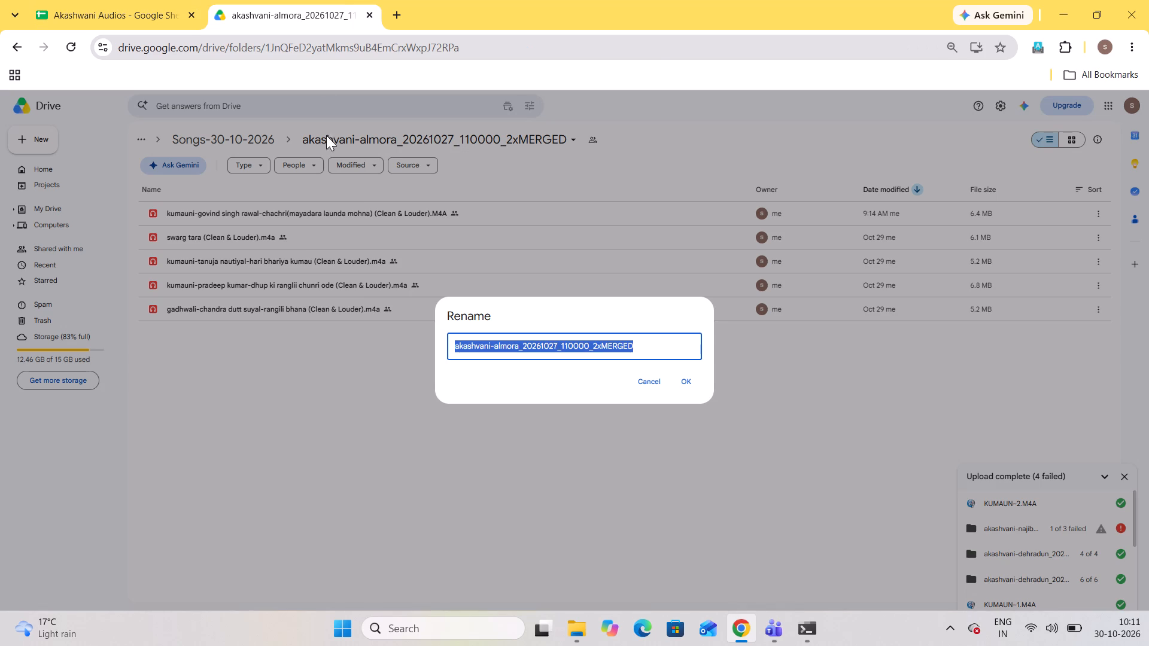
pyautogui.click(448, 220)
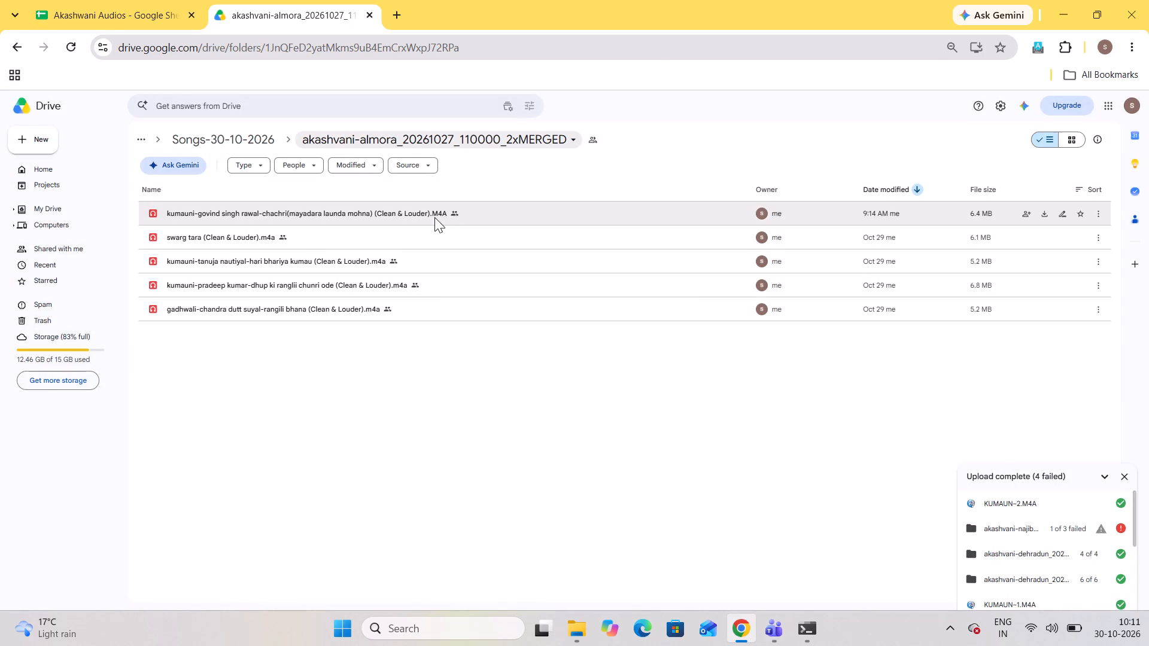
pyautogui.click(423, 215)
pyautogui.rightClick(423, 215)
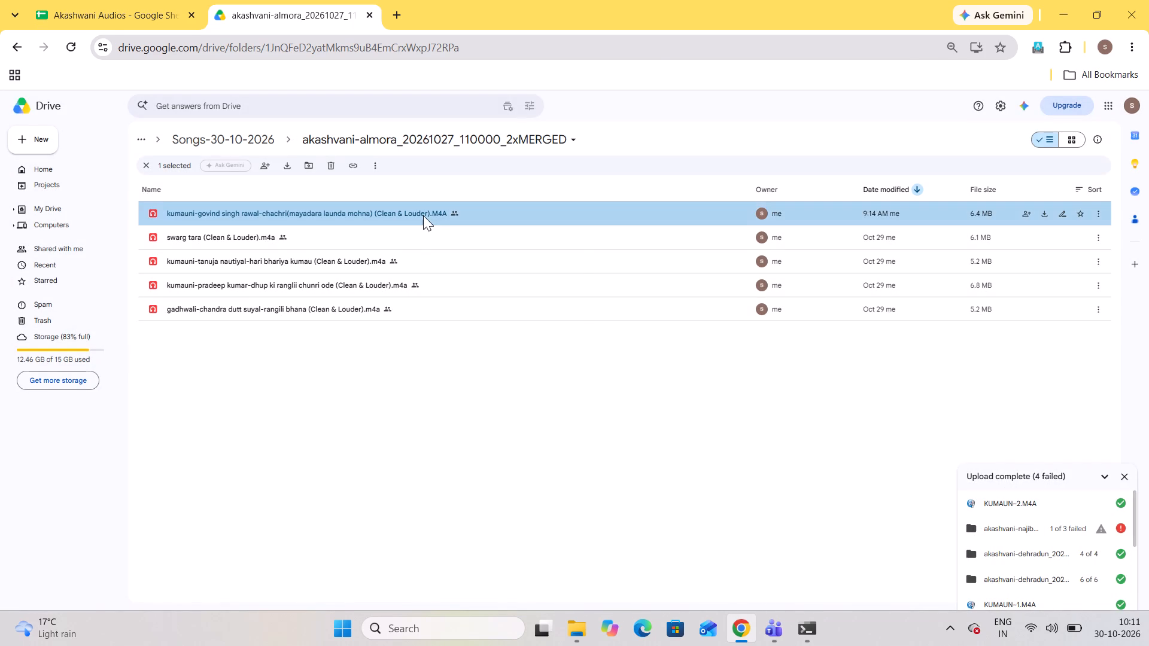
pyautogui.click(433, 264)
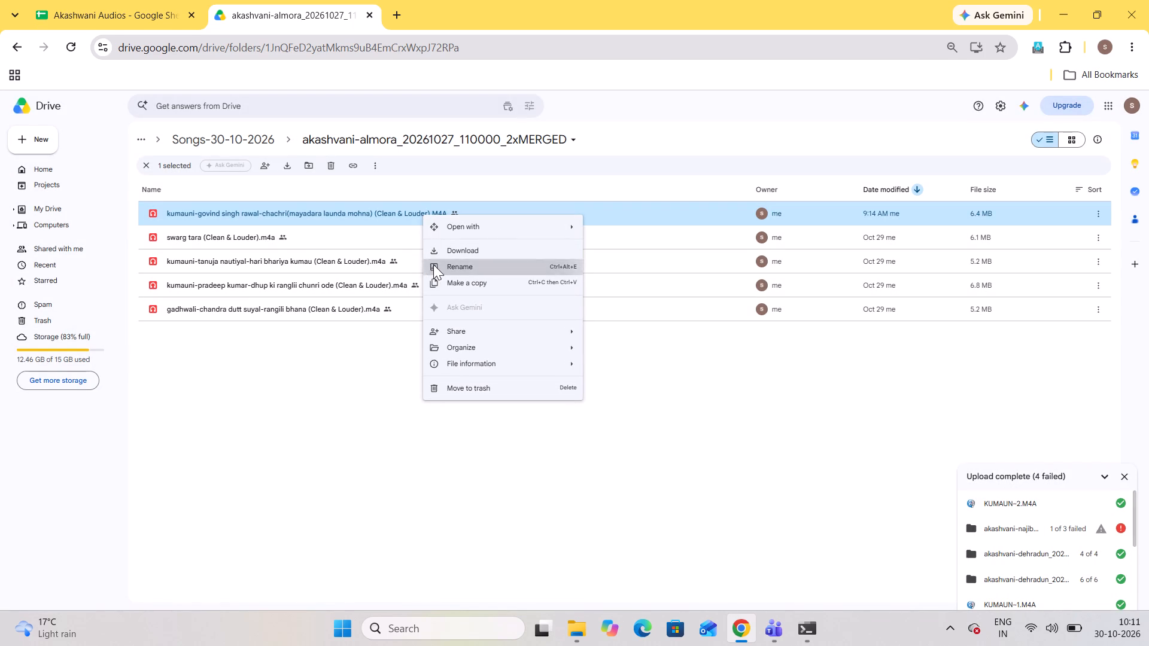
pyautogui.tripleClick(495, 346)
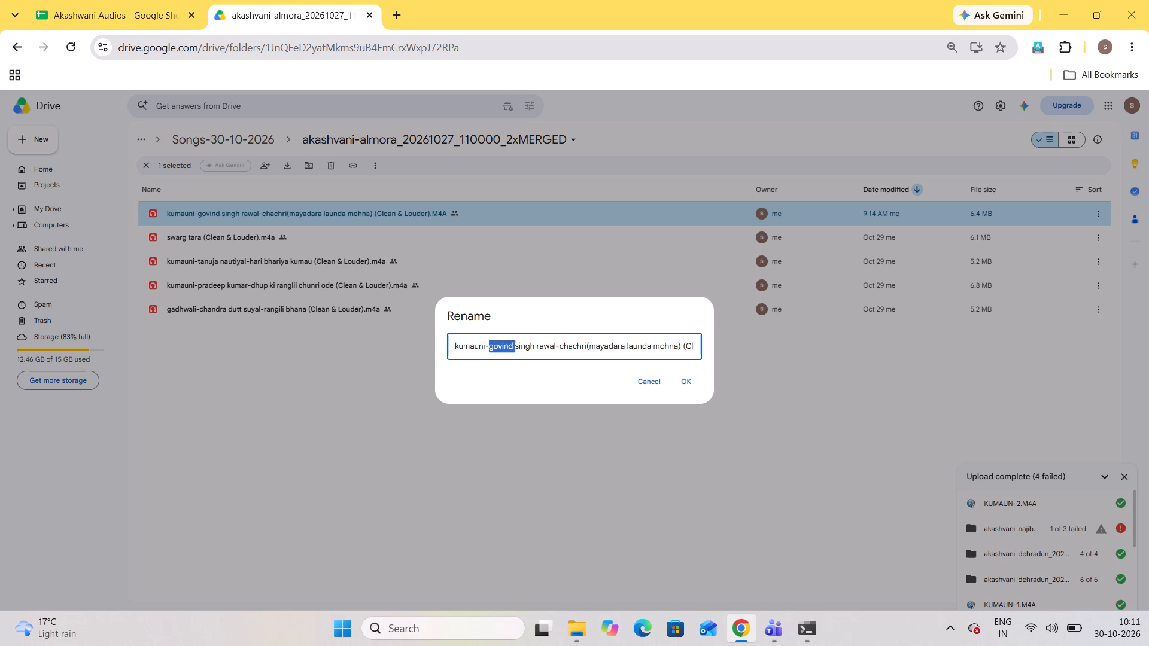
pyautogui.click(495, 346)
pyautogui.hotkey('ctrl', 'c')
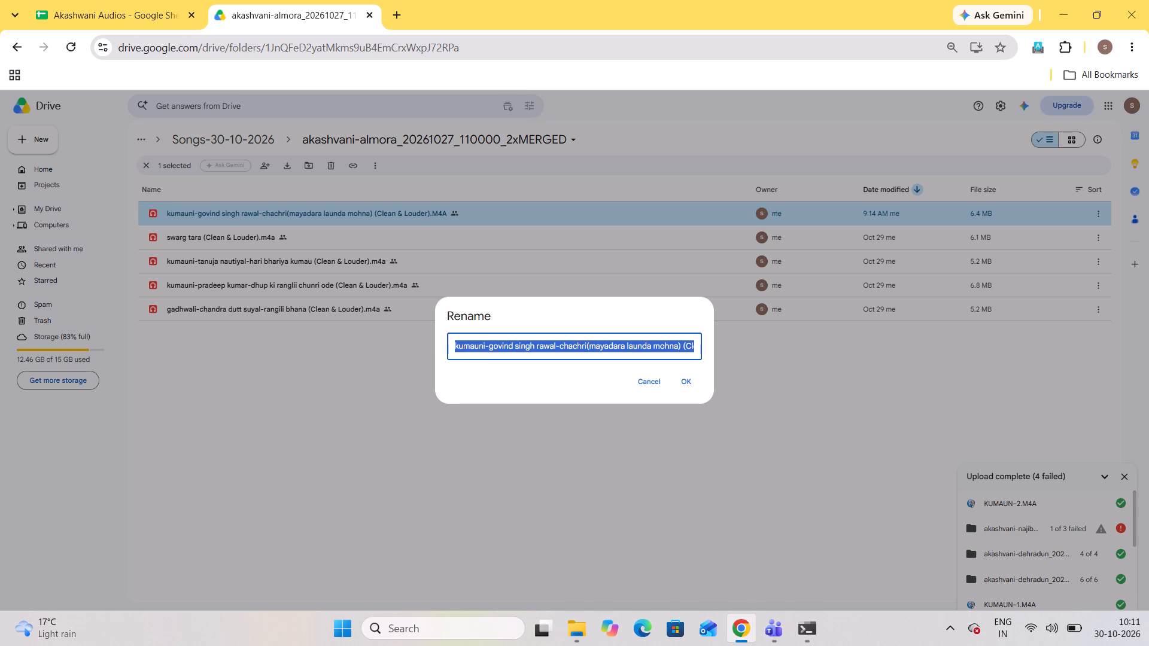
pyautogui.click(125, 19)
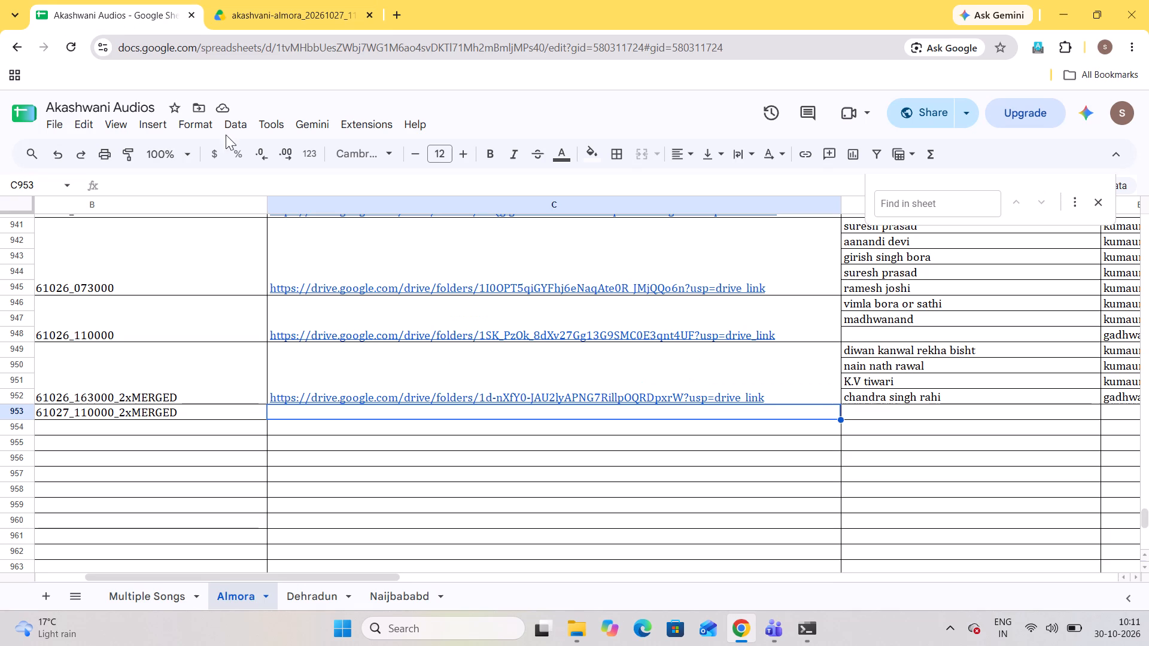
pyautogui.hscroll(-4, 604, 414)
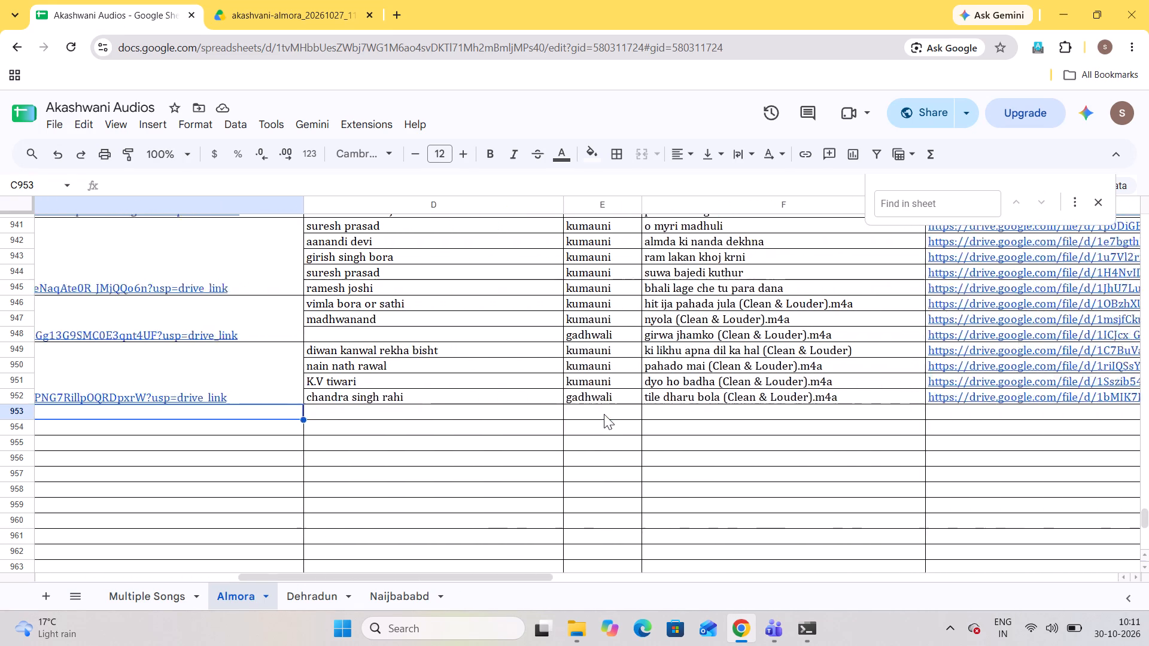
pyautogui.hscroll(-1, 604, 414)
pyautogui.click(604, 414)
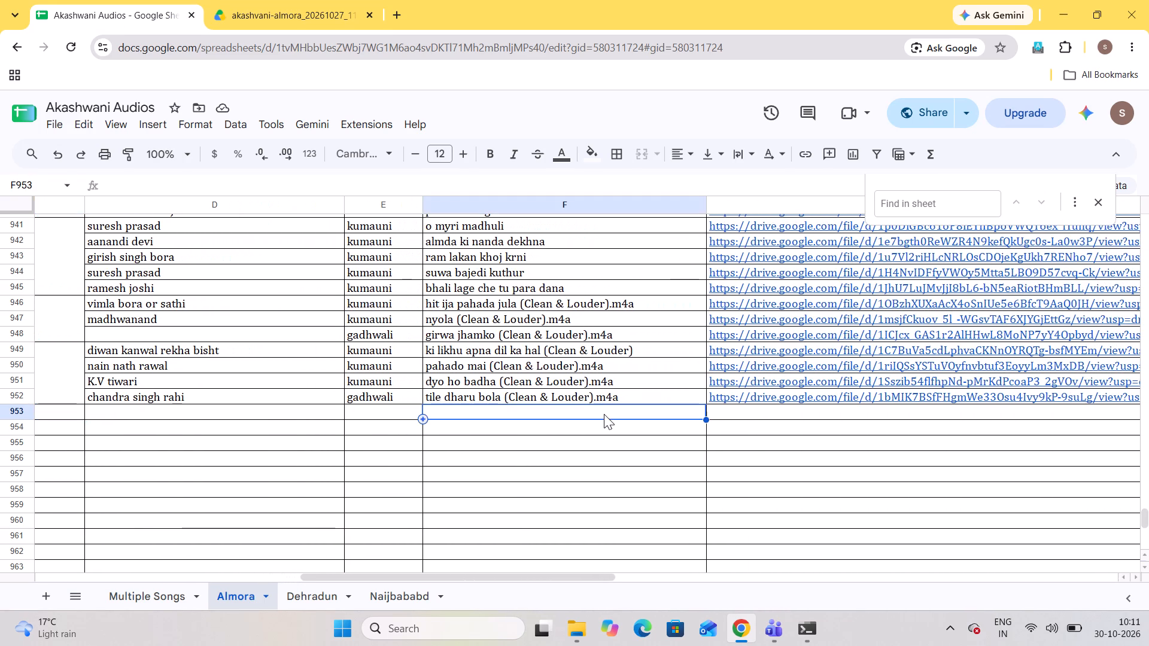
pyautogui.hotkey('ctrl', 'v')
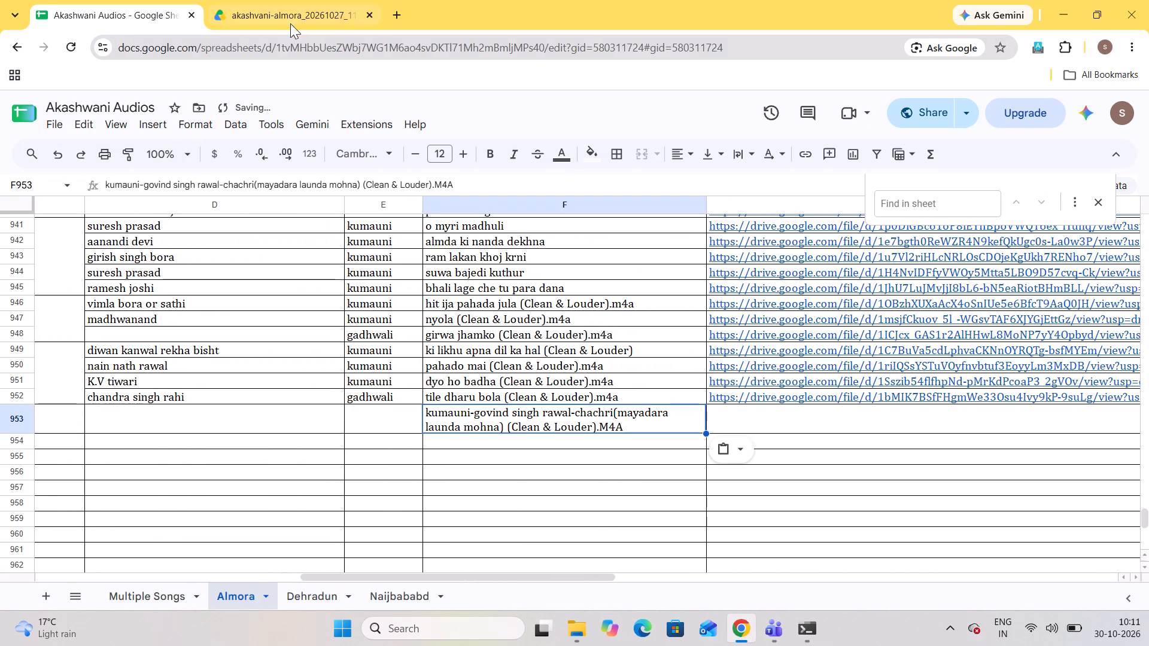
# Copy the file name "swarg tara (Clean & Louder)" without its extension from the Drive folder into song name cell F954.
pyautogui.click(291, 19)
pyautogui.click(310, 234)
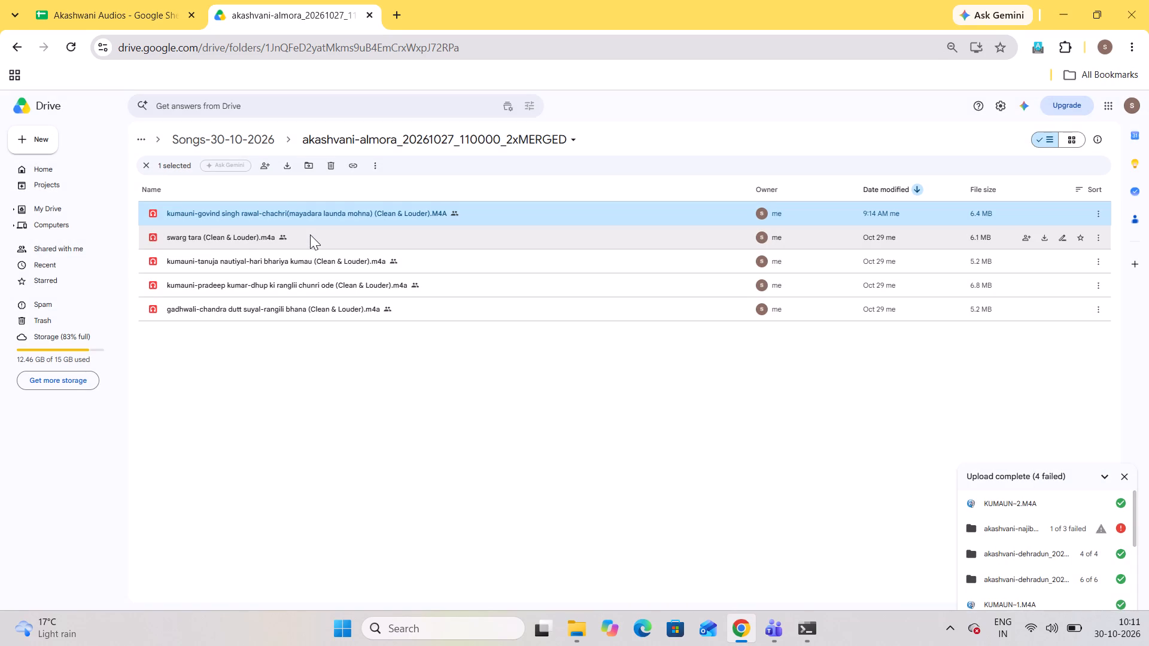
pyautogui.click(283, 236)
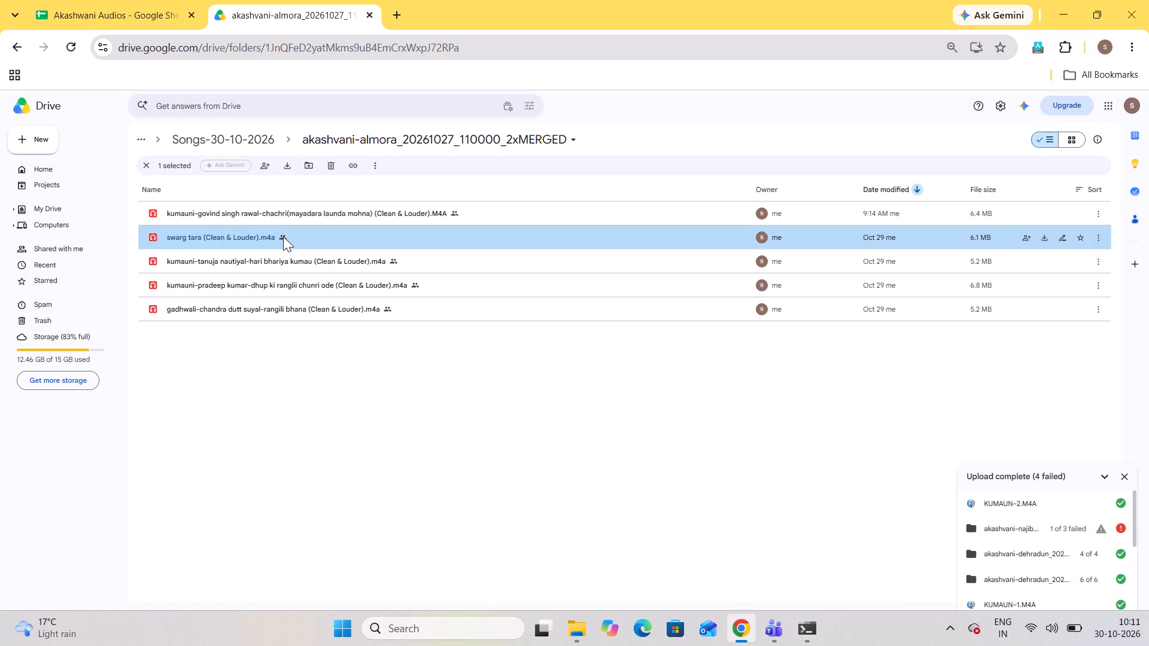
pyautogui.rightClick(283, 236)
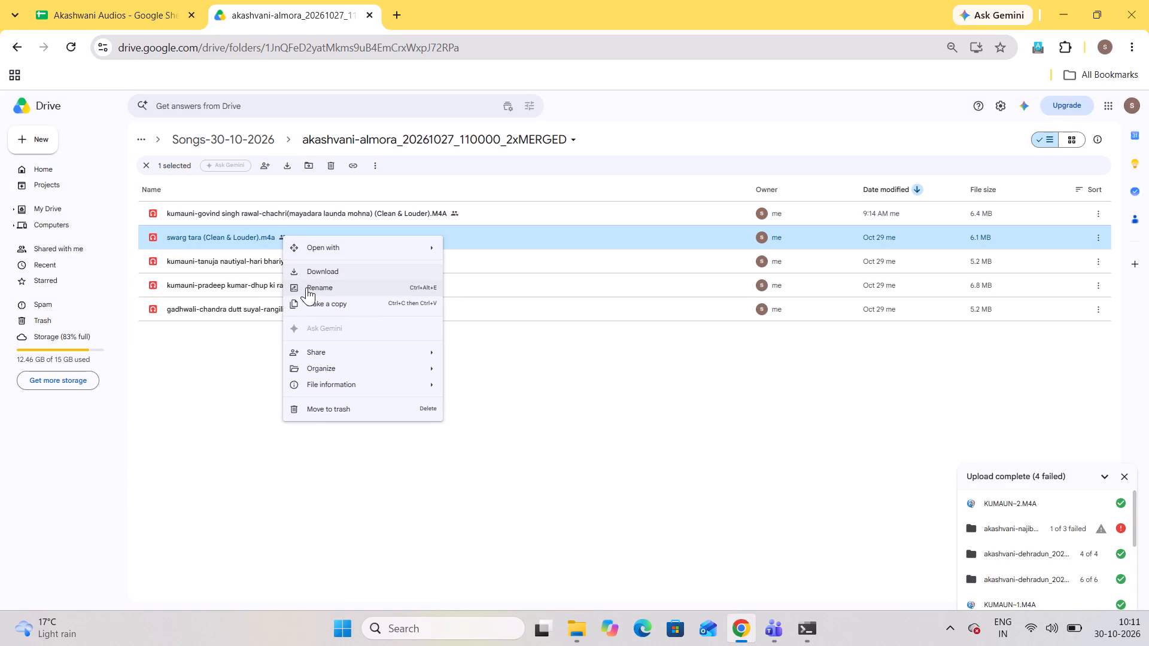
pyautogui.click(306, 287)
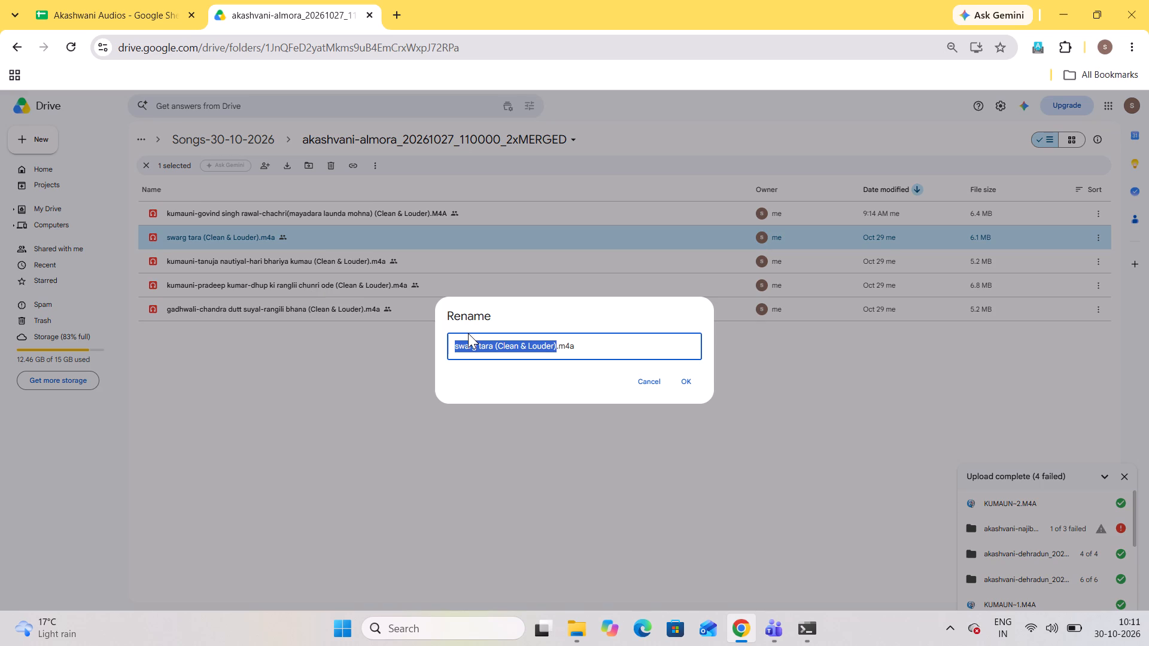
pyautogui.hotkey('ctrl', 'c')
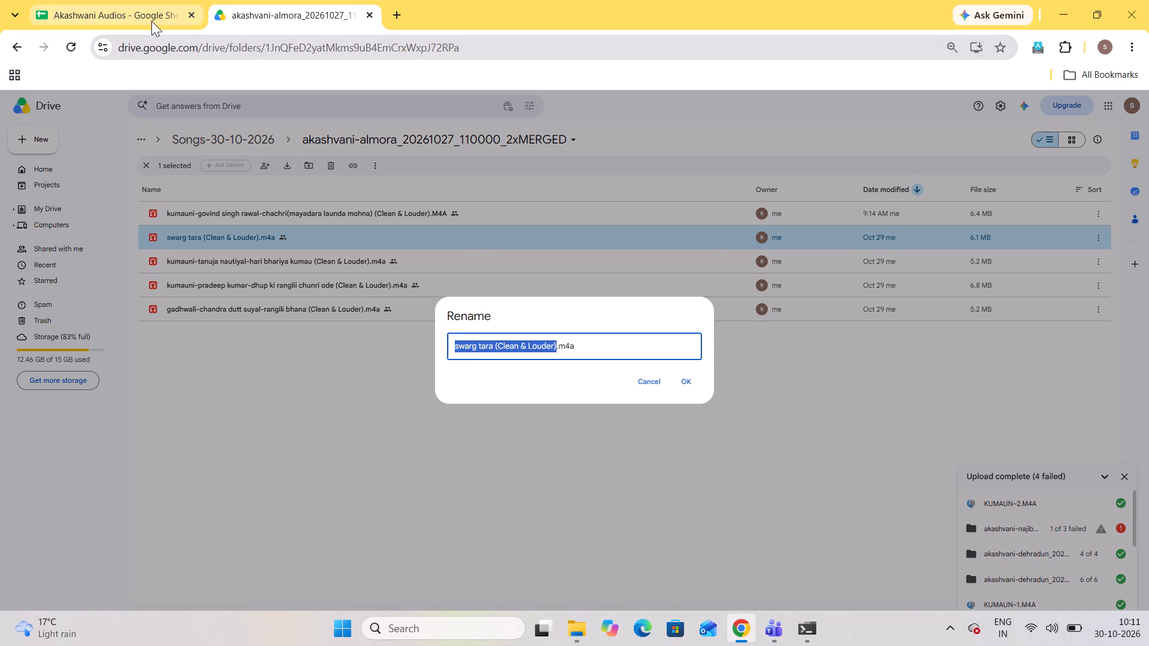
pyautogui.click(151, 21)
pyautogui.click(453, 440)
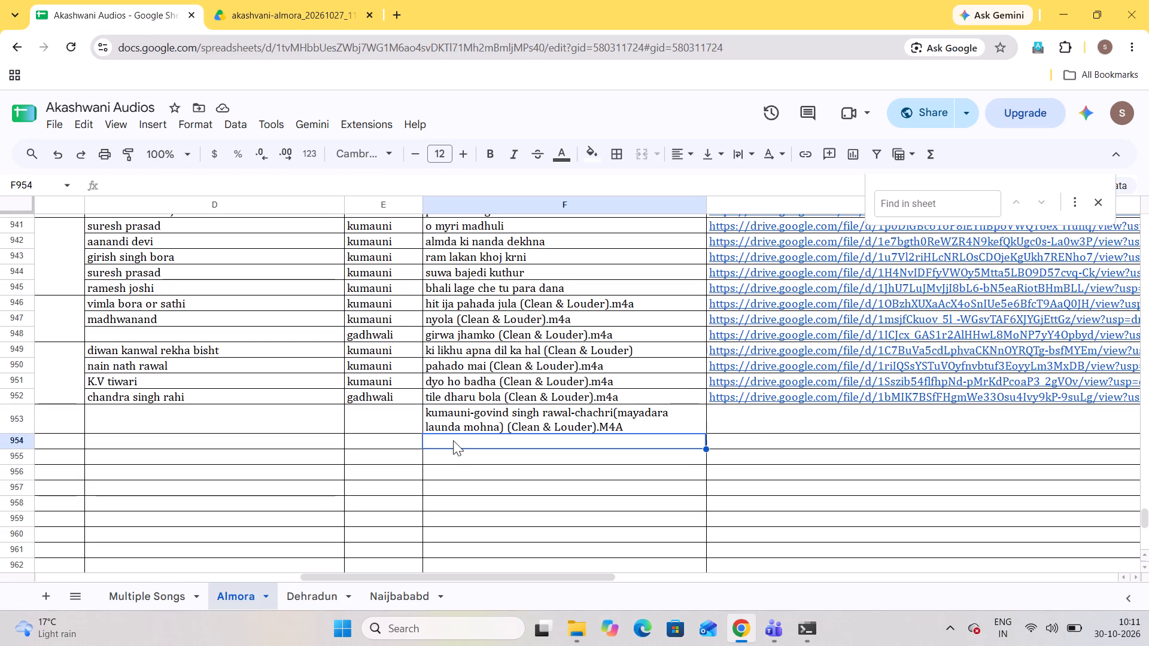
pyautogui.hotkey('ctrl', 'v')
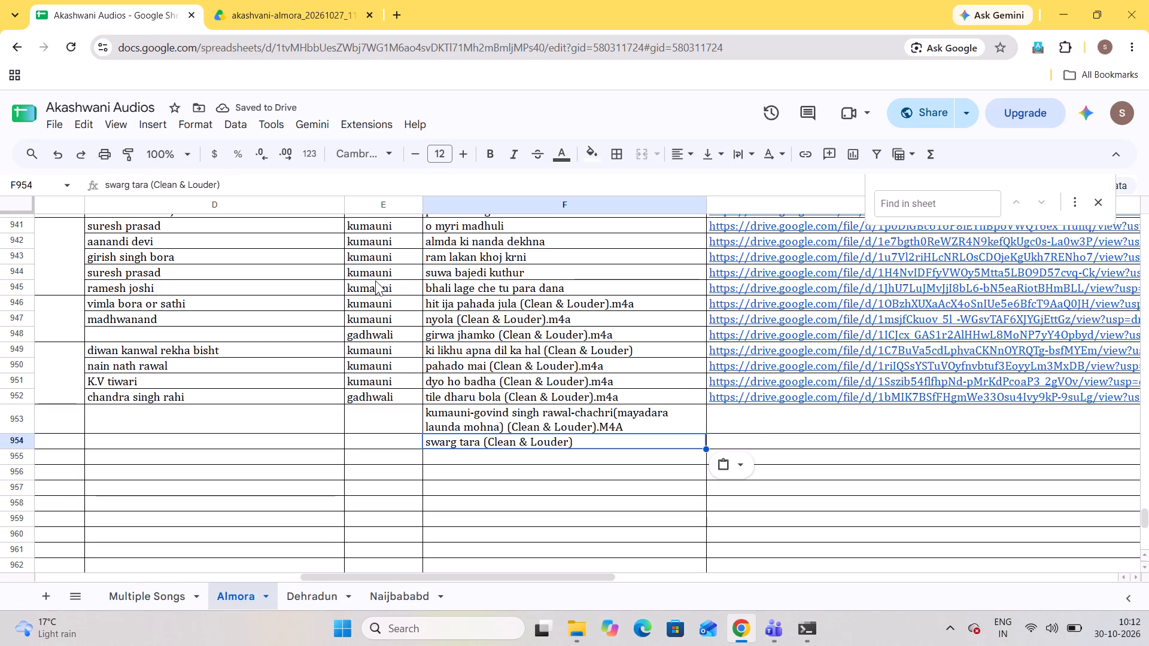
# Copy the file name of the Kumauni song "hari bhariya kumau (Clean & Louder)" without its extension from Drive into cell F955.
pyautogui.click(245, 14)
pyautogui.click(265, 250)
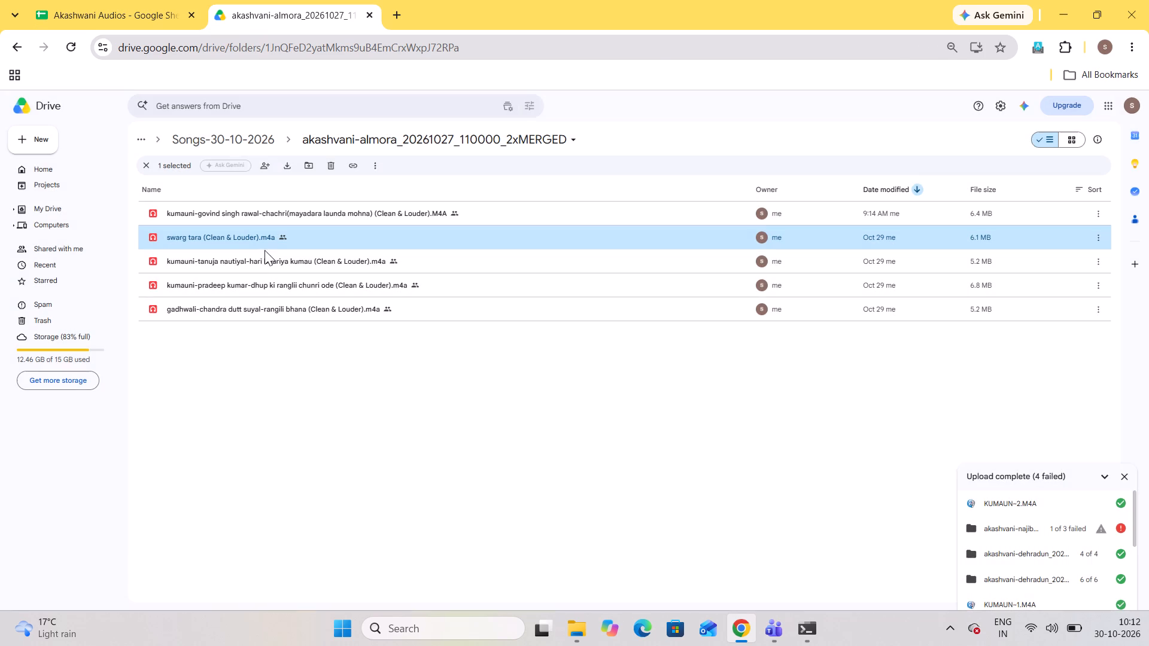
pyautogui.click(262, 258)
pyautogui.rightClick(262, 258)
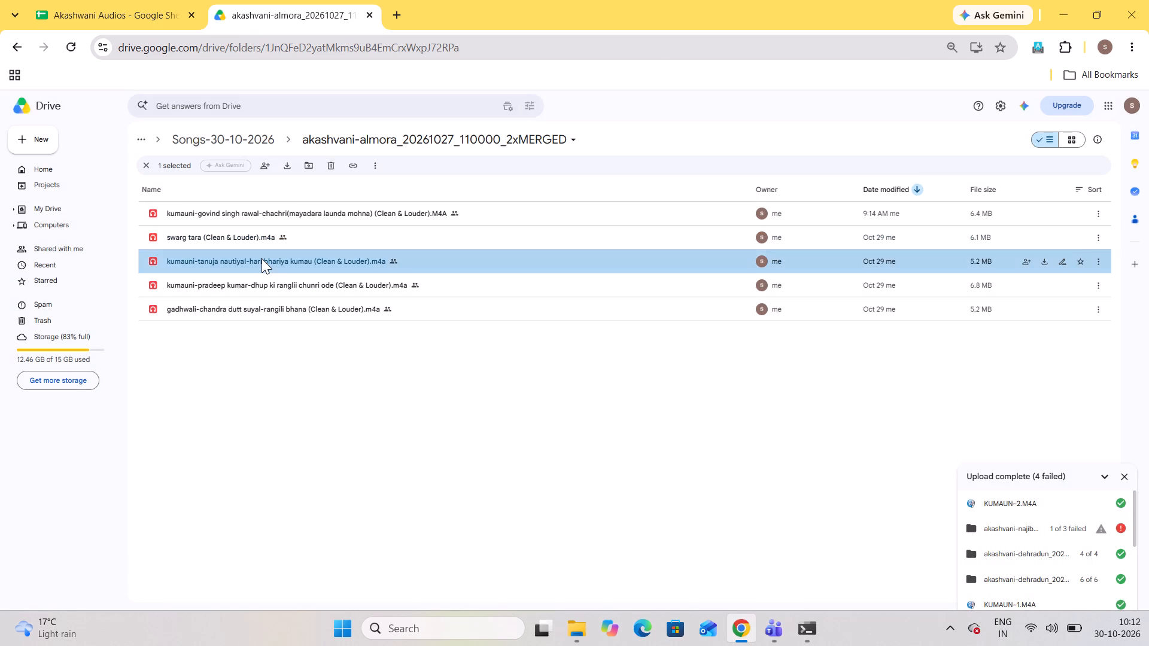
pyautogui.click(289, 309)
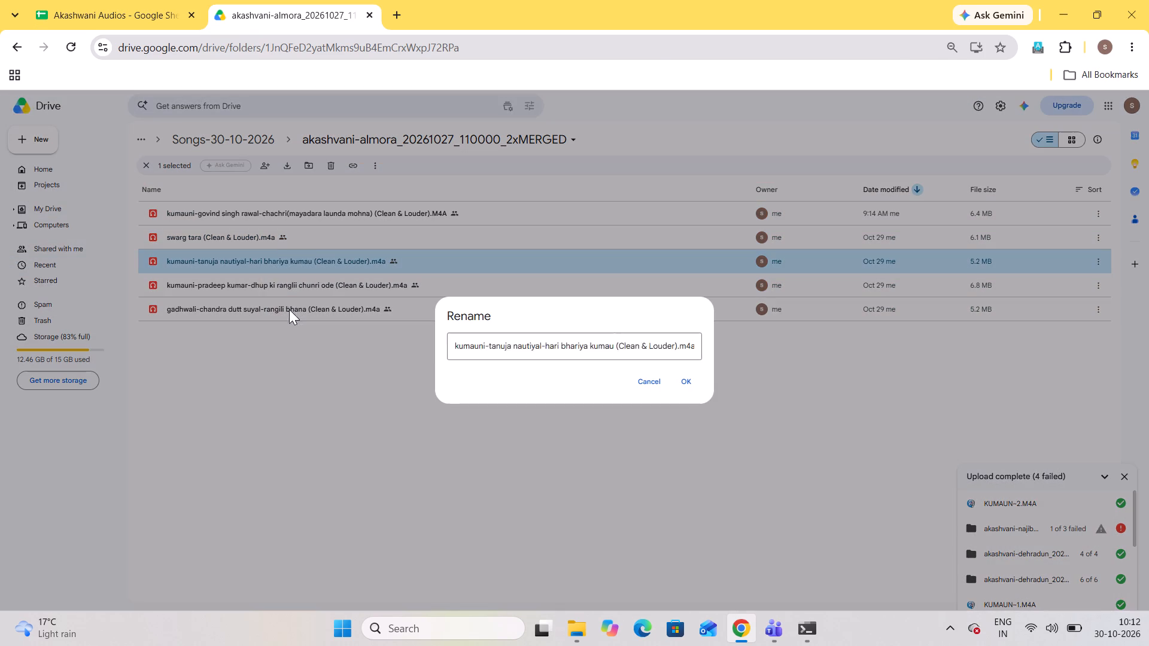
pyautogui.hotkey('ctrl', 'c')
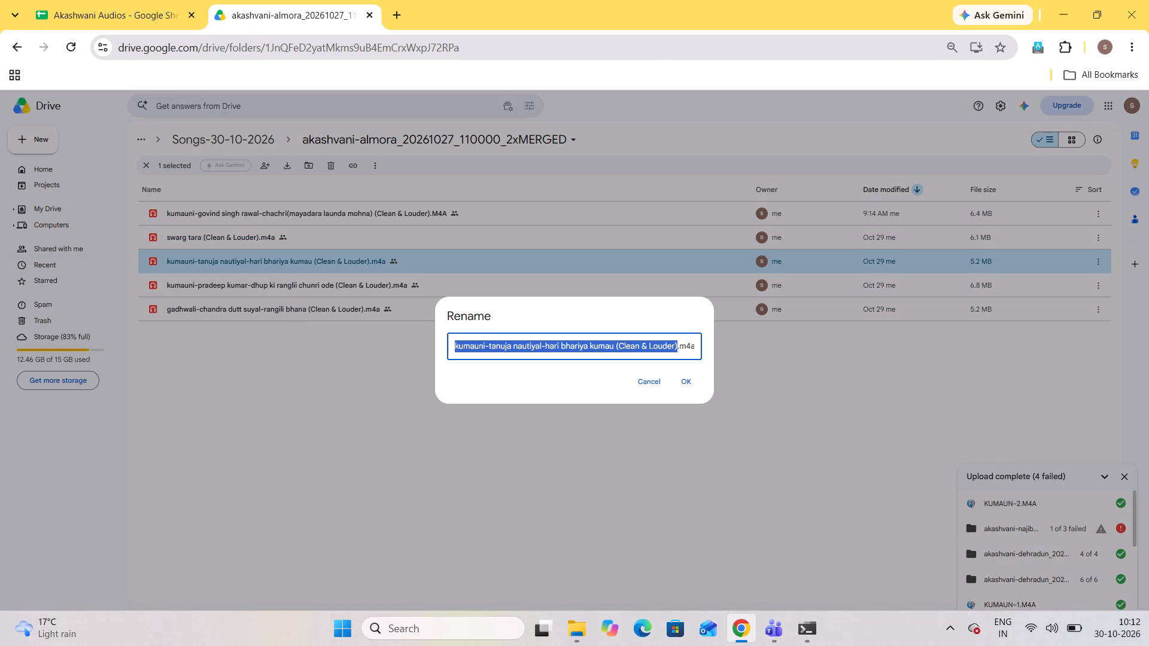
pyautogui.click(103, 0)
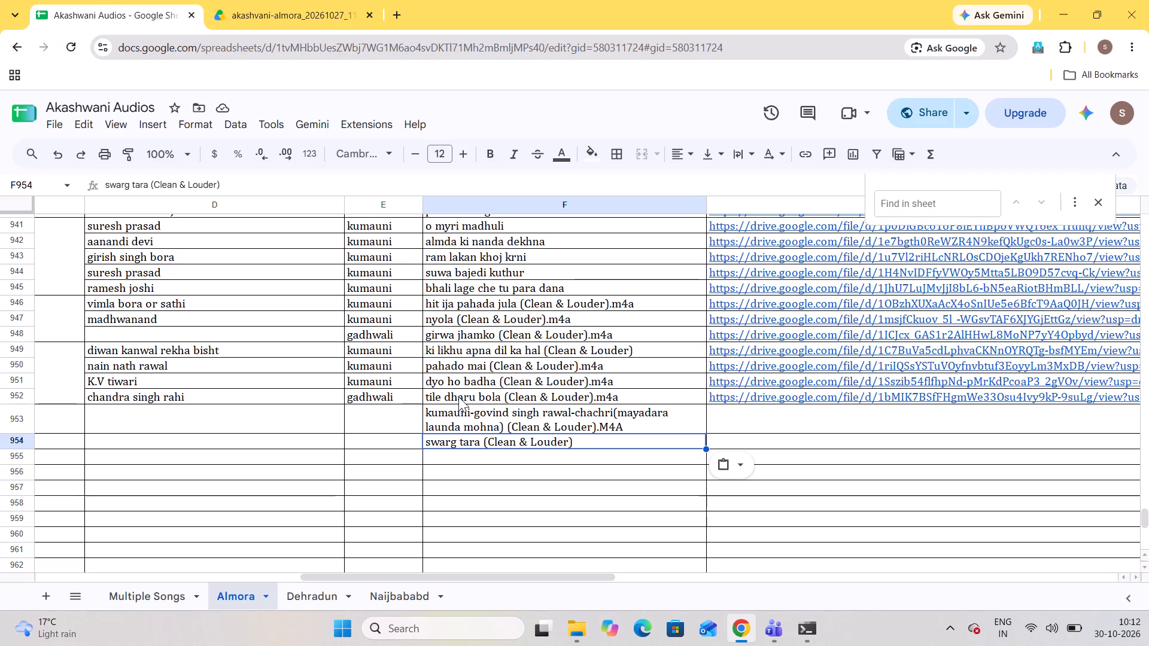
pyautogui.click(448, 461)
pyautogui.hotkey('ctrl', 'v')
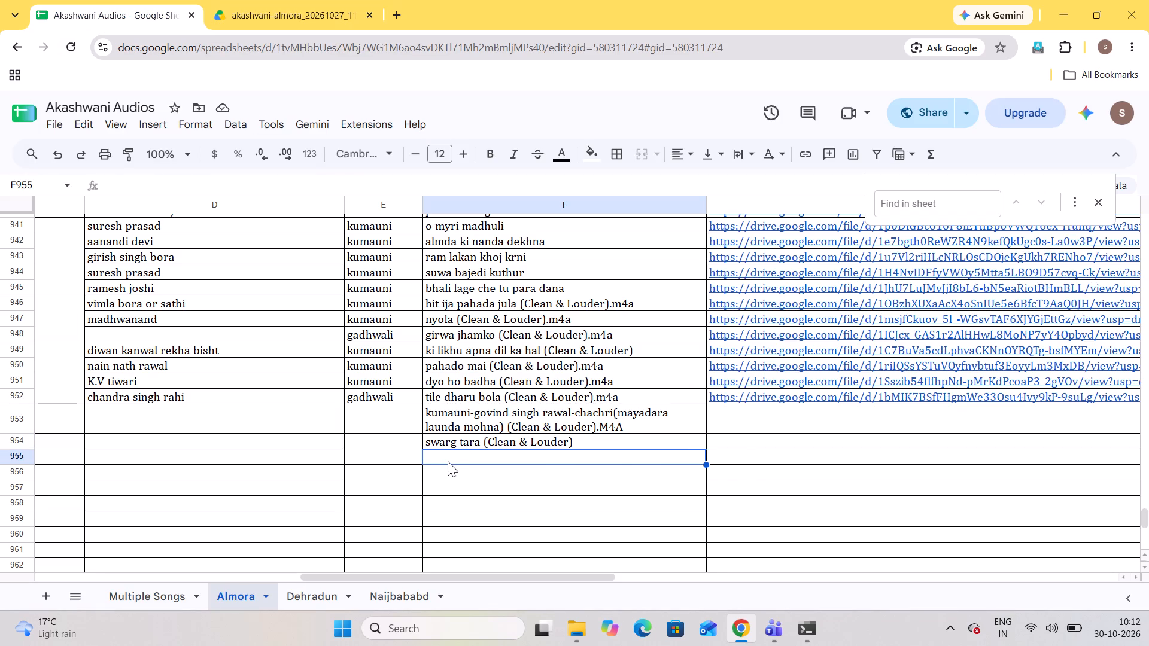
# Copy the full file name of the Kumauni song "dhup ki ranglii chunri ode (Clean & Louder).m4a" from Drive into cell F956.
pyautogui.click(287, 5)
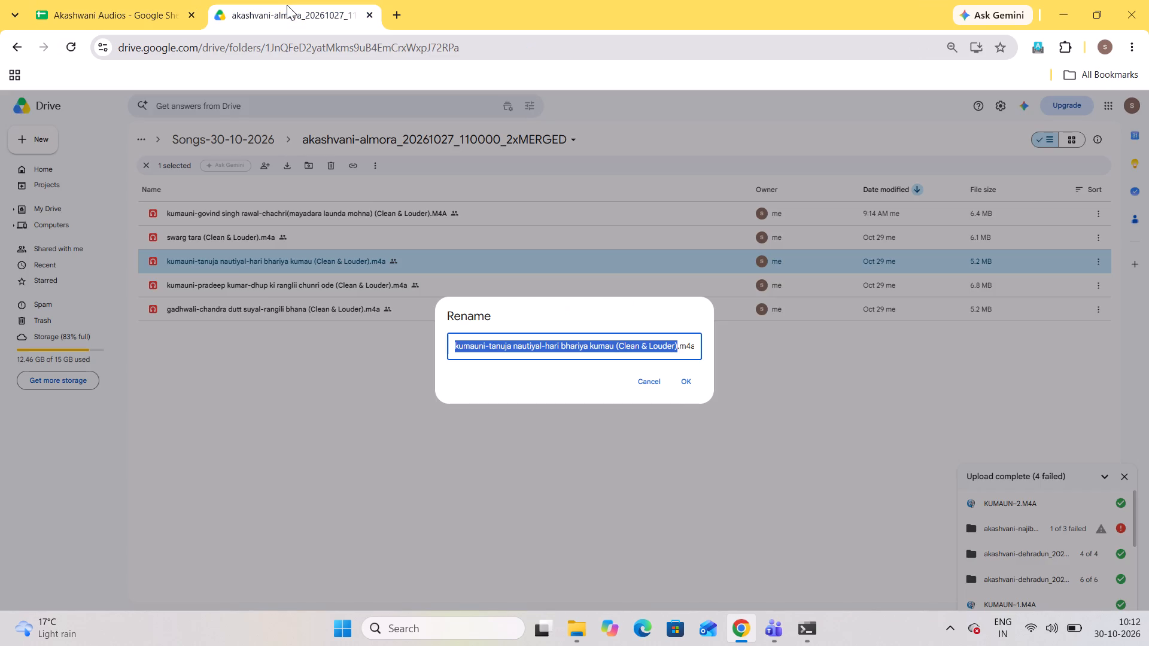
pyautogui.doubleClick(226, 278)
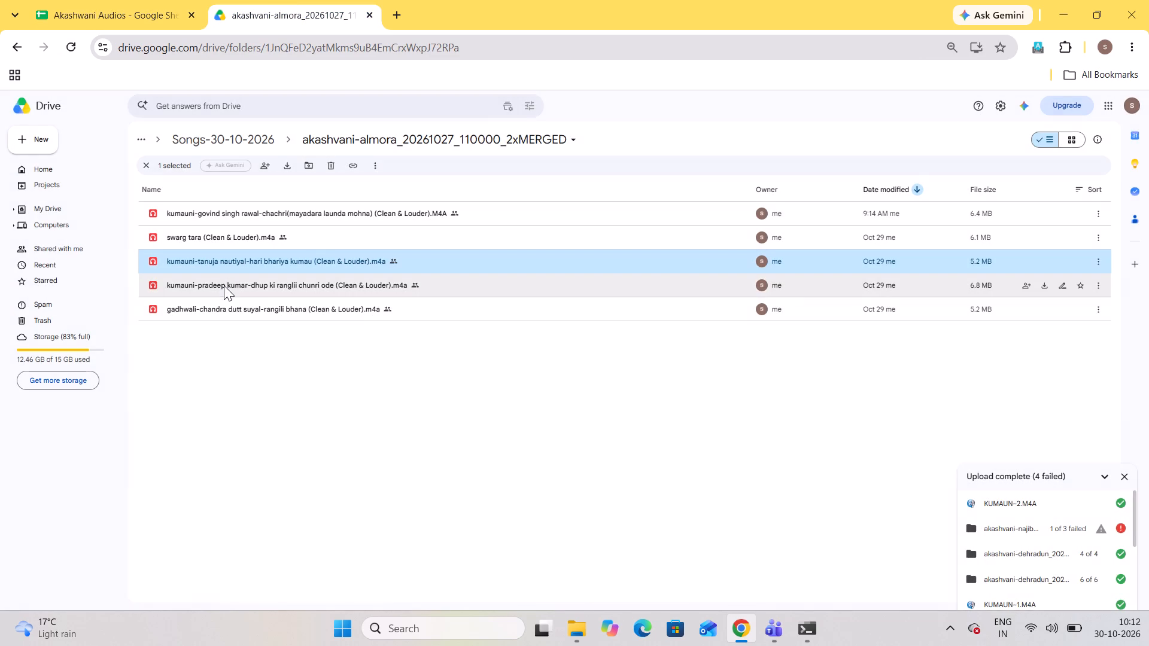
pyautogui.click(223, 287)
pyautogui.rightClick(223, 287)
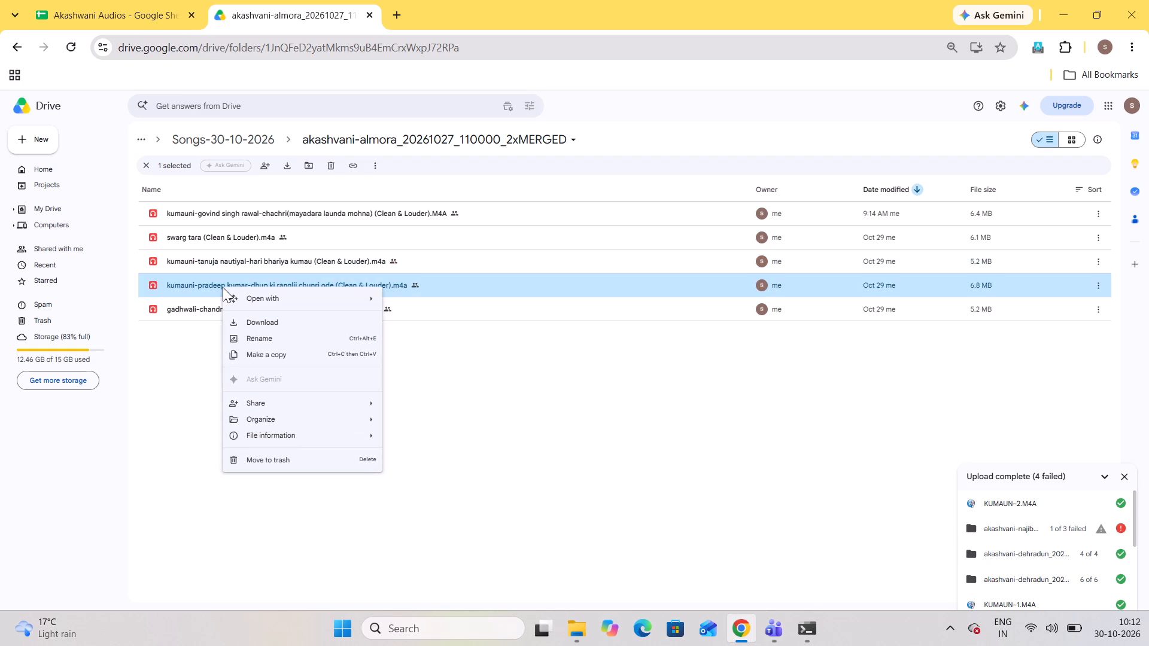
pyautogui.click(239, 337)
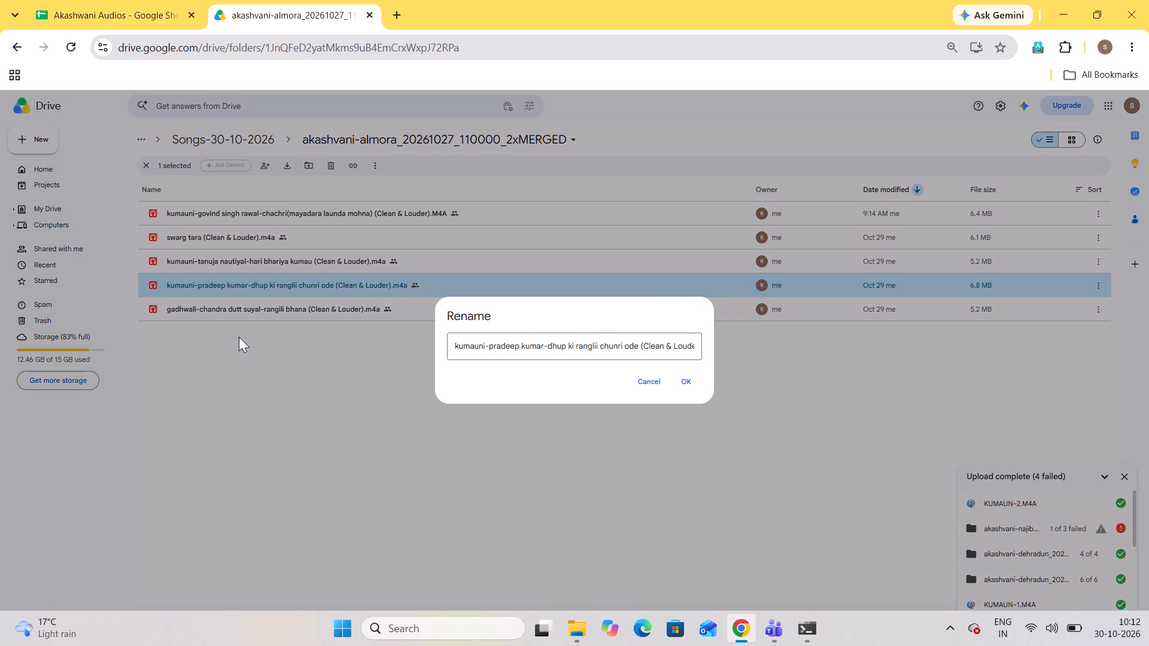
pyautogui.tripleClick(490, 343)
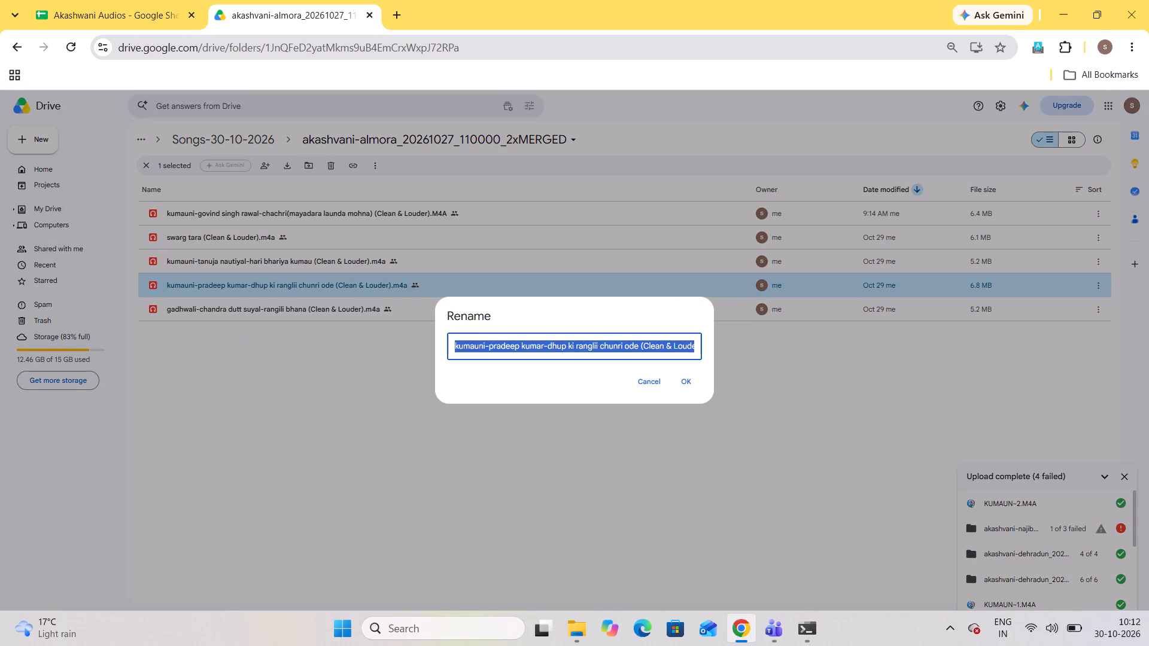
pyautogui.hotkey('ctrl', 'c')
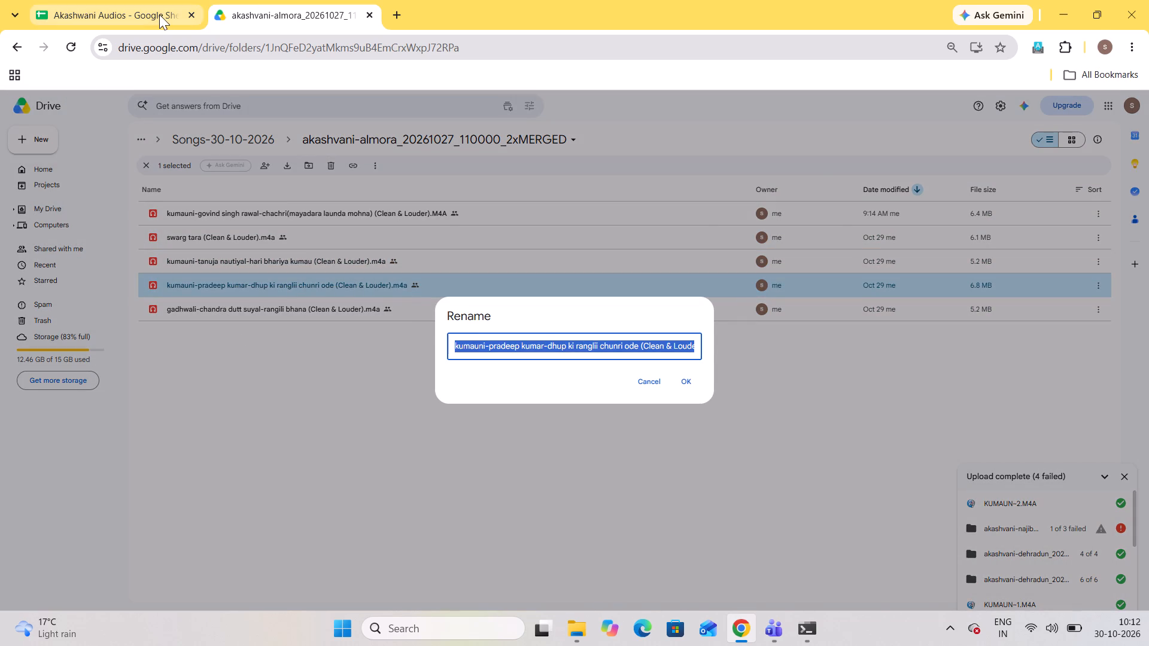
pyautogui.click(159, 14)
pyautogui.click(506, 483)
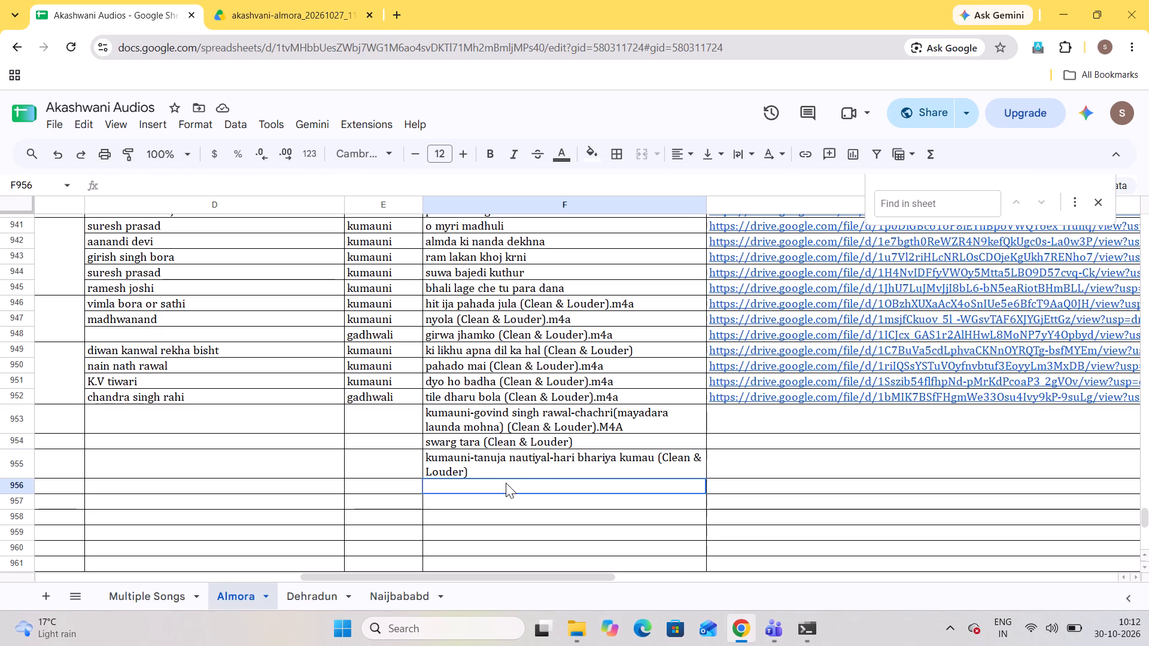
pyautogui.hotkey('ctrl', 'v')
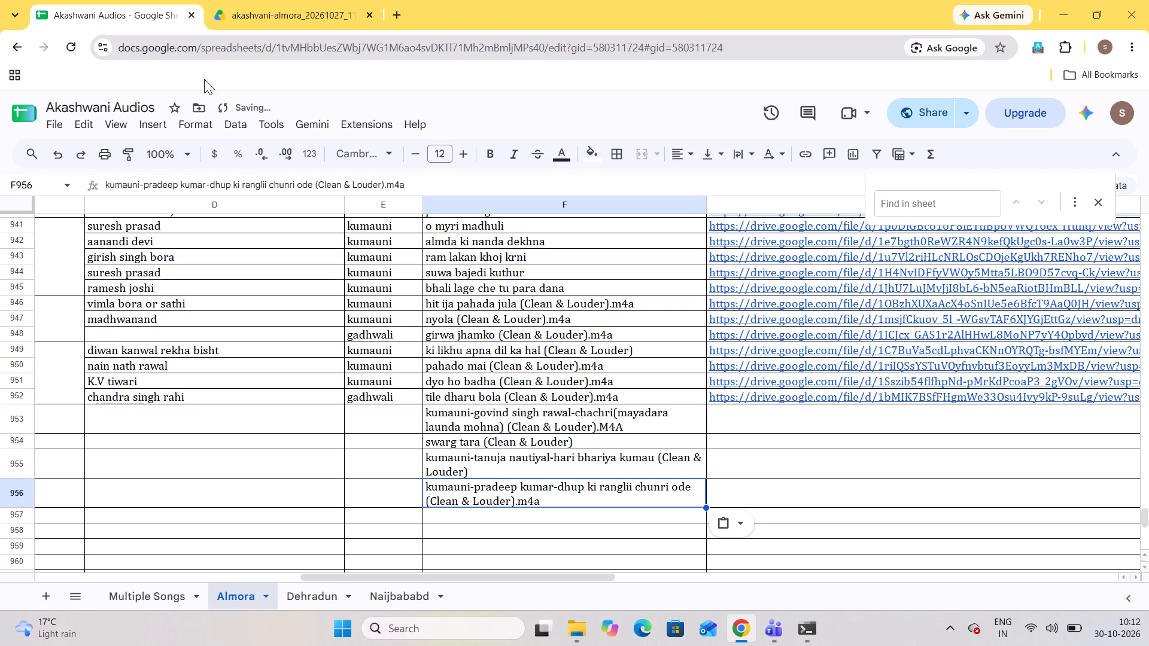
# Copy the full file name of the Gadhwali song "rangili bhana (Clean & Louder).m4a" from Drive into cell F957.
pyautogui.click(278, 4)
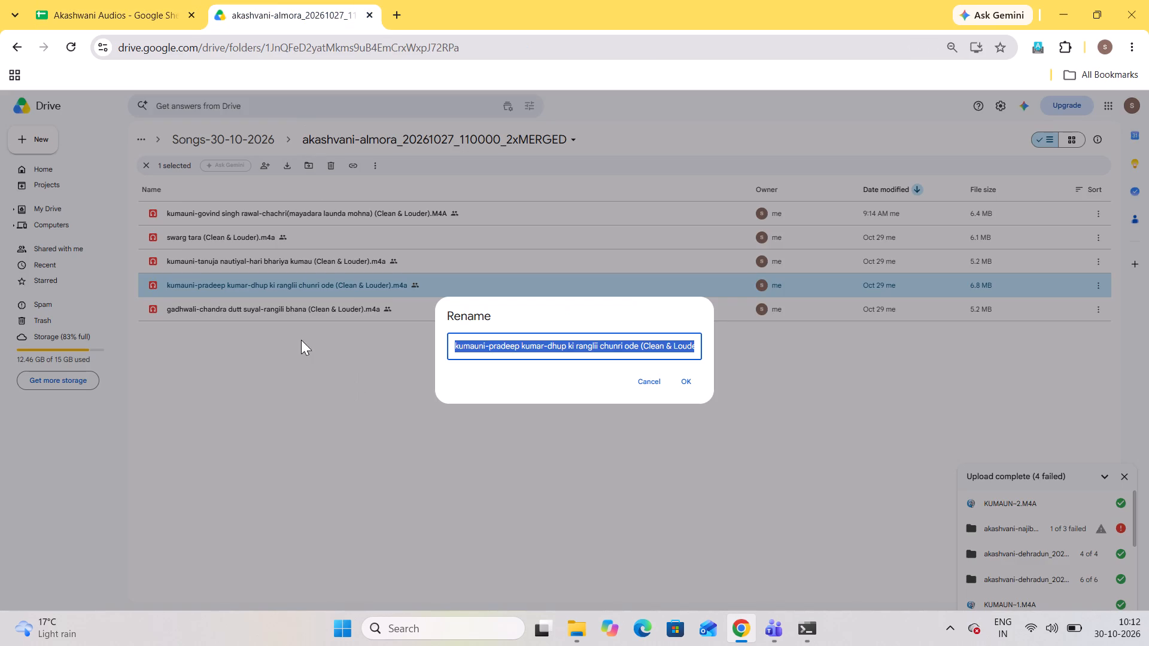
pyautogui.click(294, 315)
pyautogui.click(292, 314)
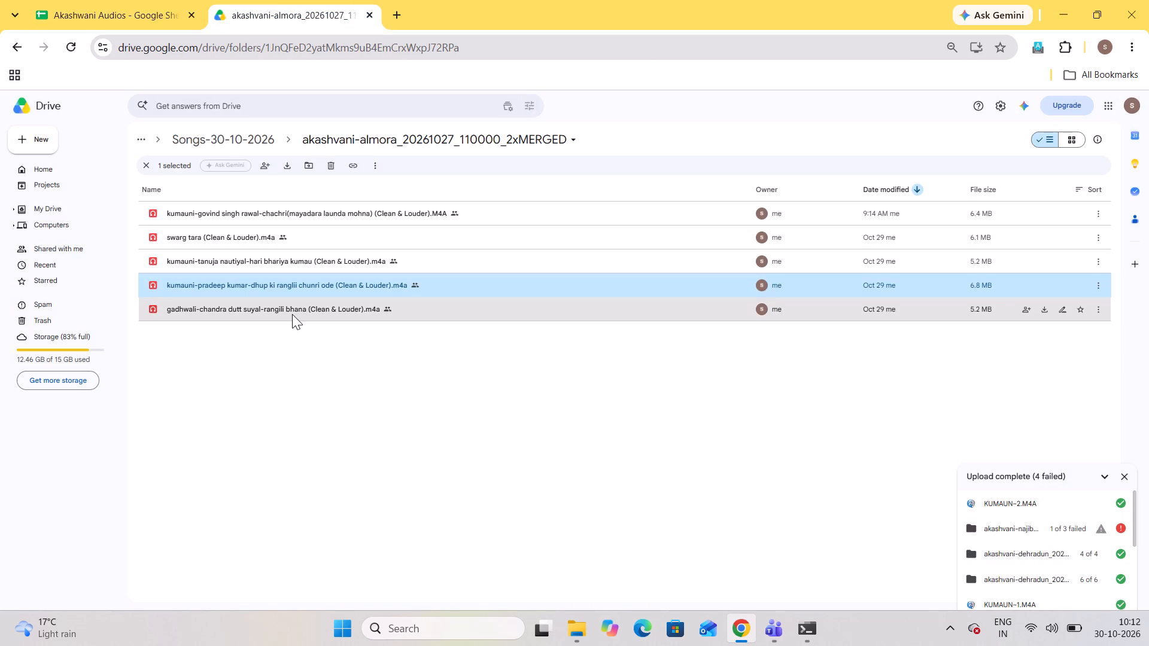
pyautogui.rightClick(292, 314)
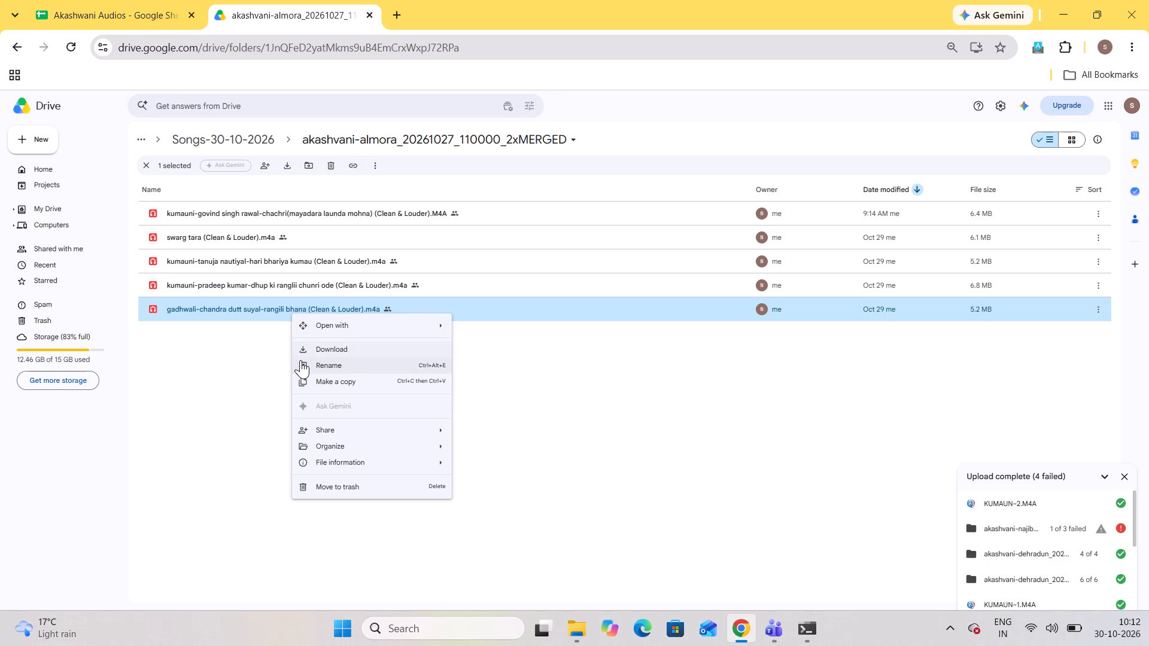
pyautogui.click(300, 360)
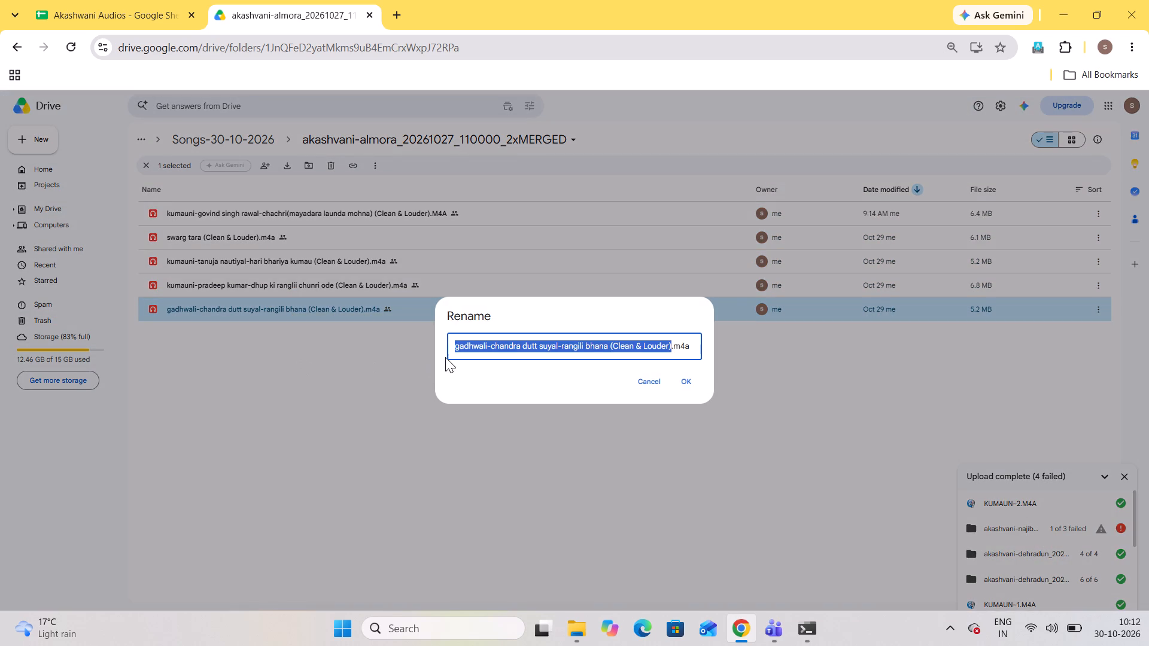
pyautogui.hotkey('ctrl', 'a')
pyautogui.hotkey('ctrl', 'c')
pyautogui.click(151, 13)
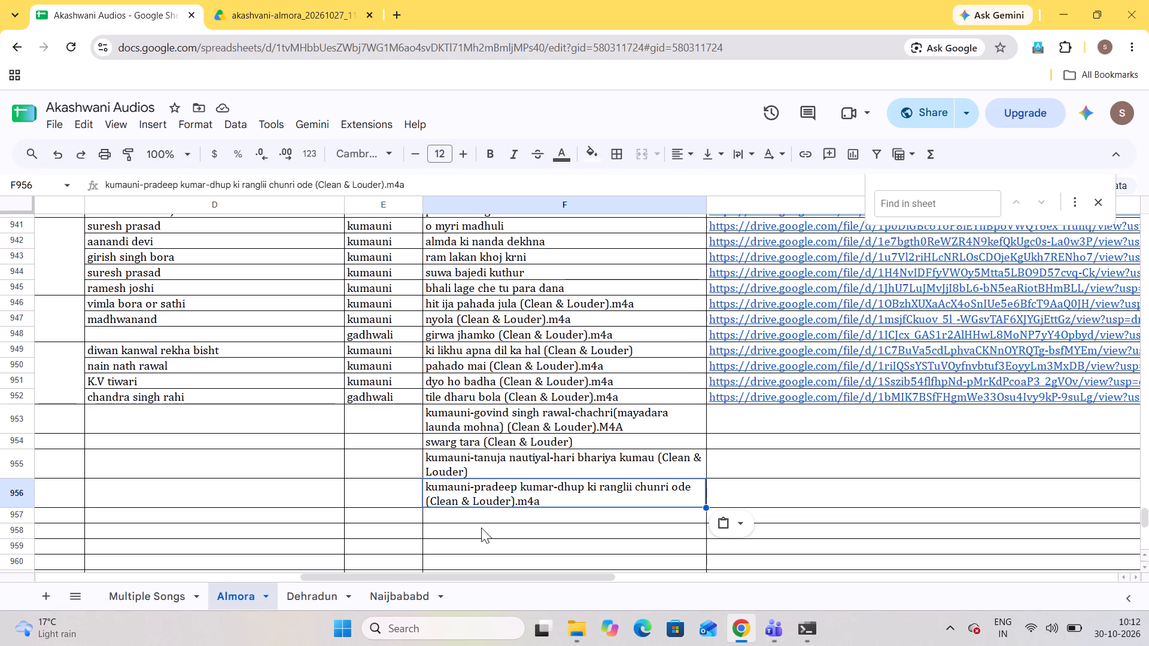
pyautogui.click(483, 522)
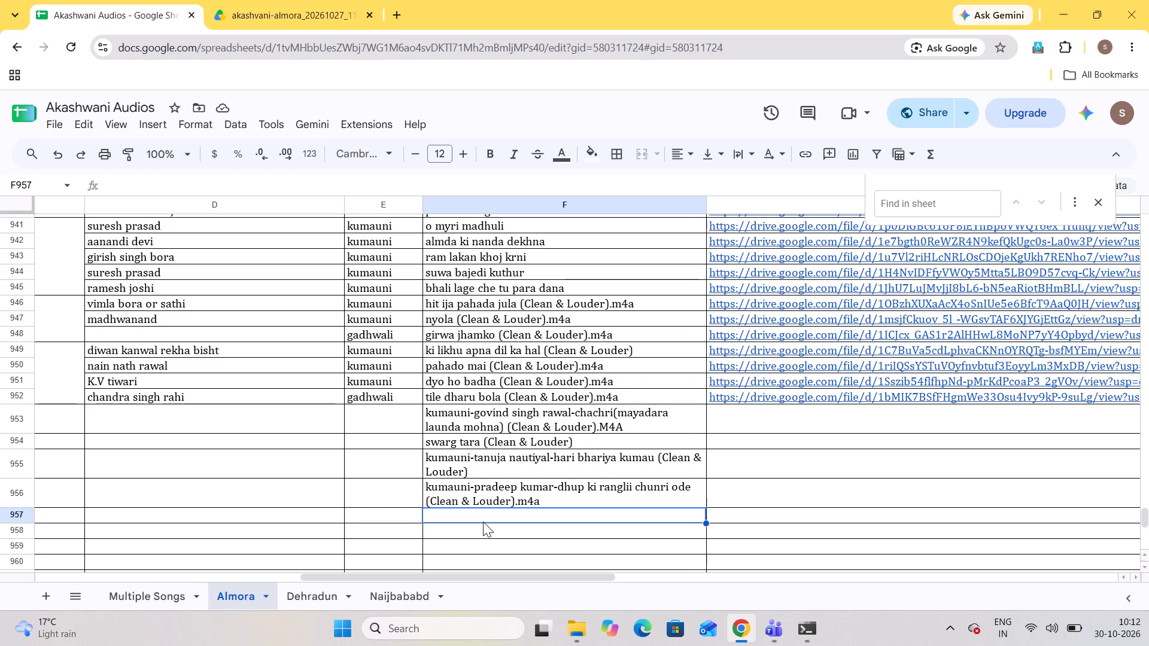
pyautogui.hotkey('ctrl', 'v')
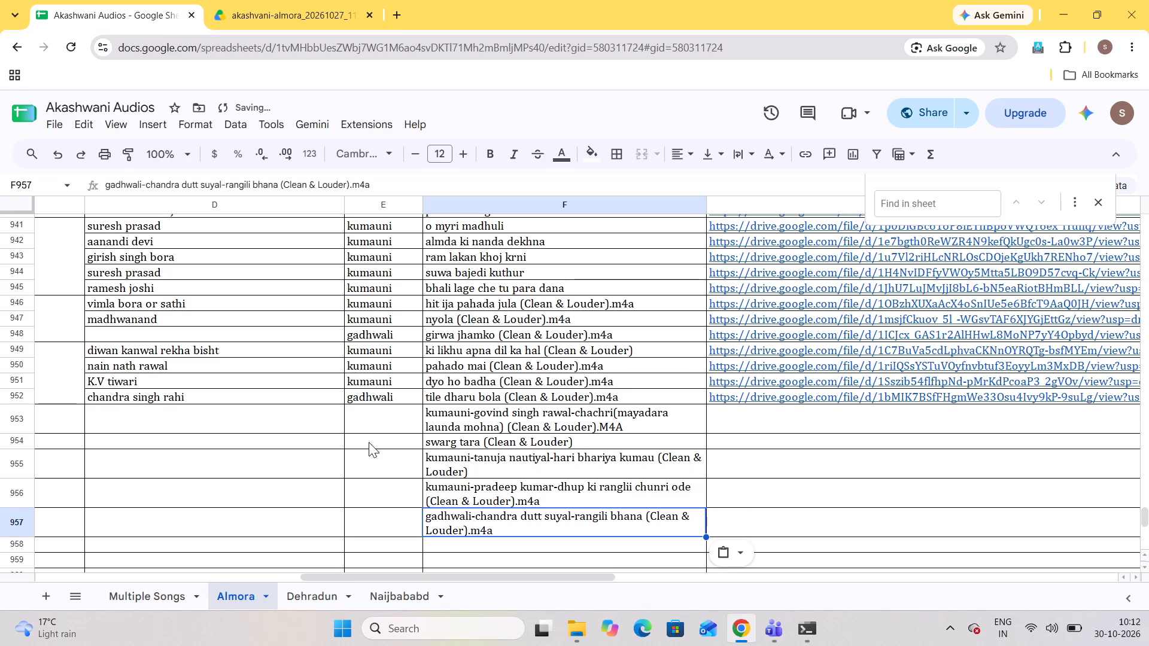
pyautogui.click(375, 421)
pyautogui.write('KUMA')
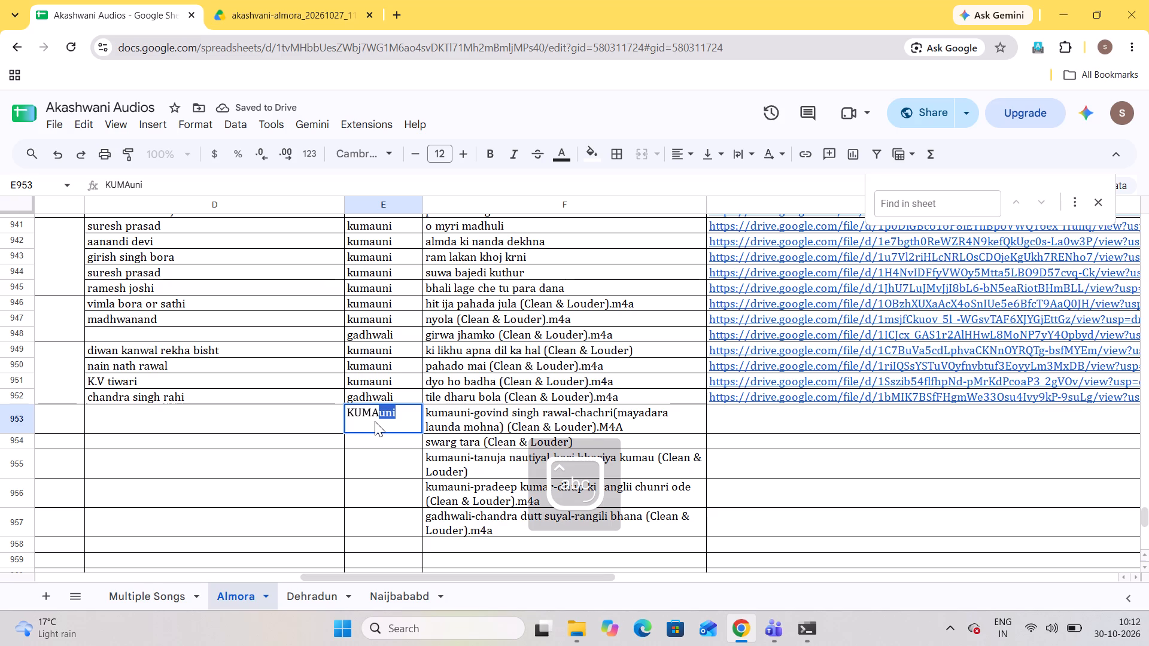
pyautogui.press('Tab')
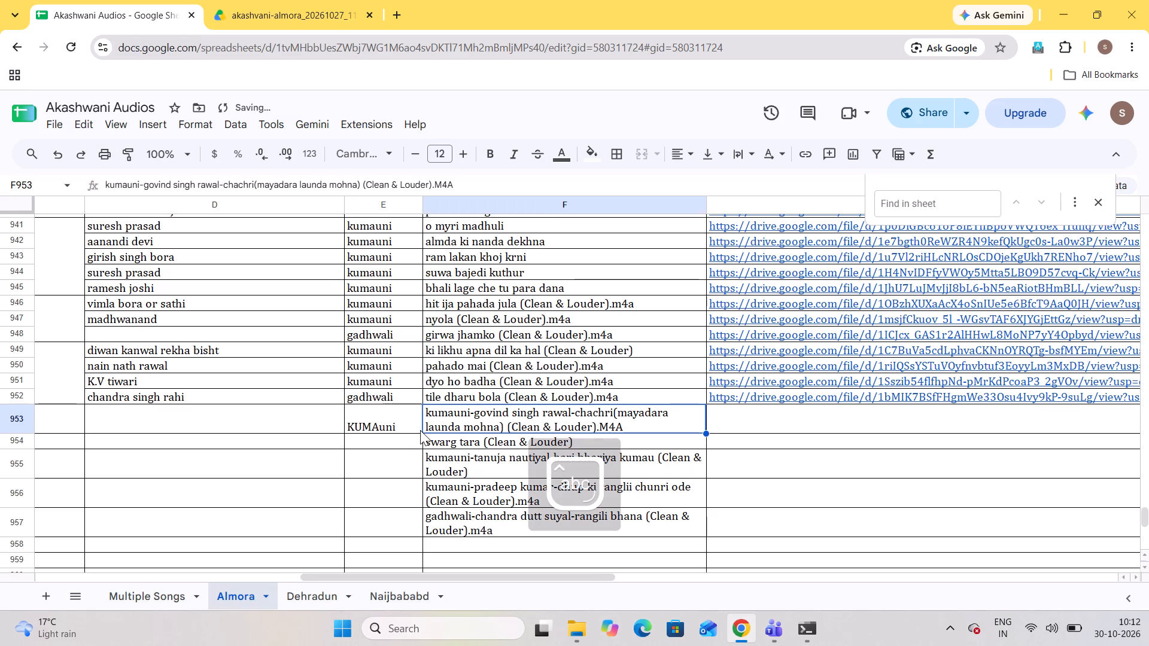
# Set the language in cell E953 to lowercase "kumauni".
pyautogui.tripleClick(404, 423)
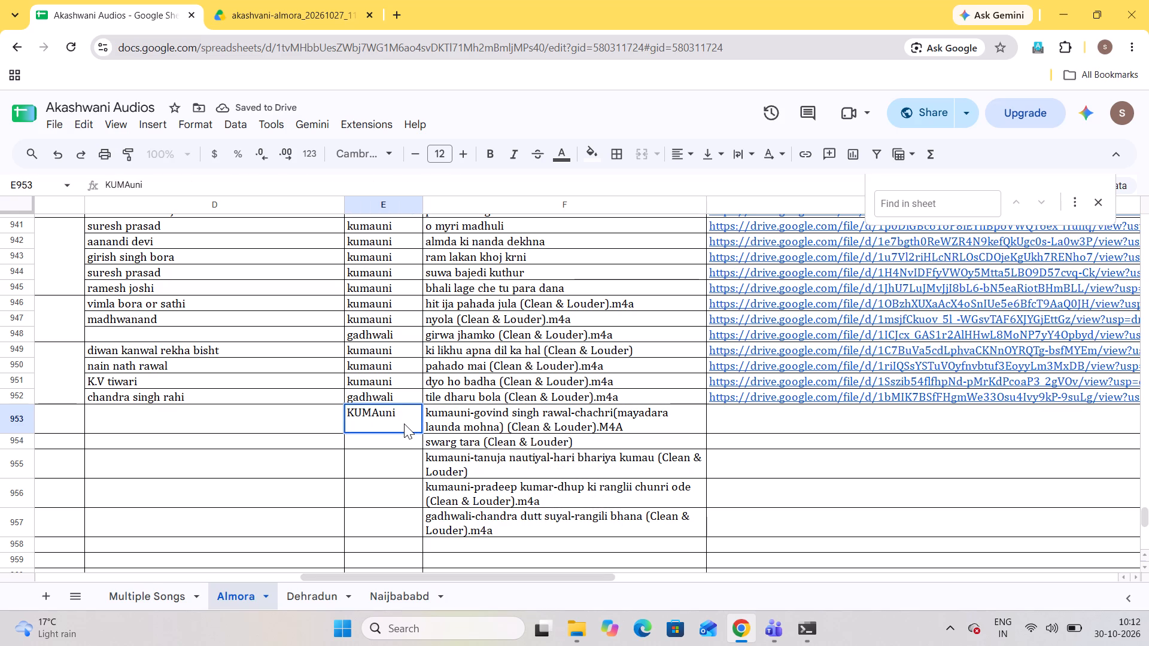
pyautogui.press('BackSpace')
pyautogui.press('BackSpace')
pyautogui.press('BackSpace')
pyautogui.press('BackSpace')
pyautogui.press('BackSpace')
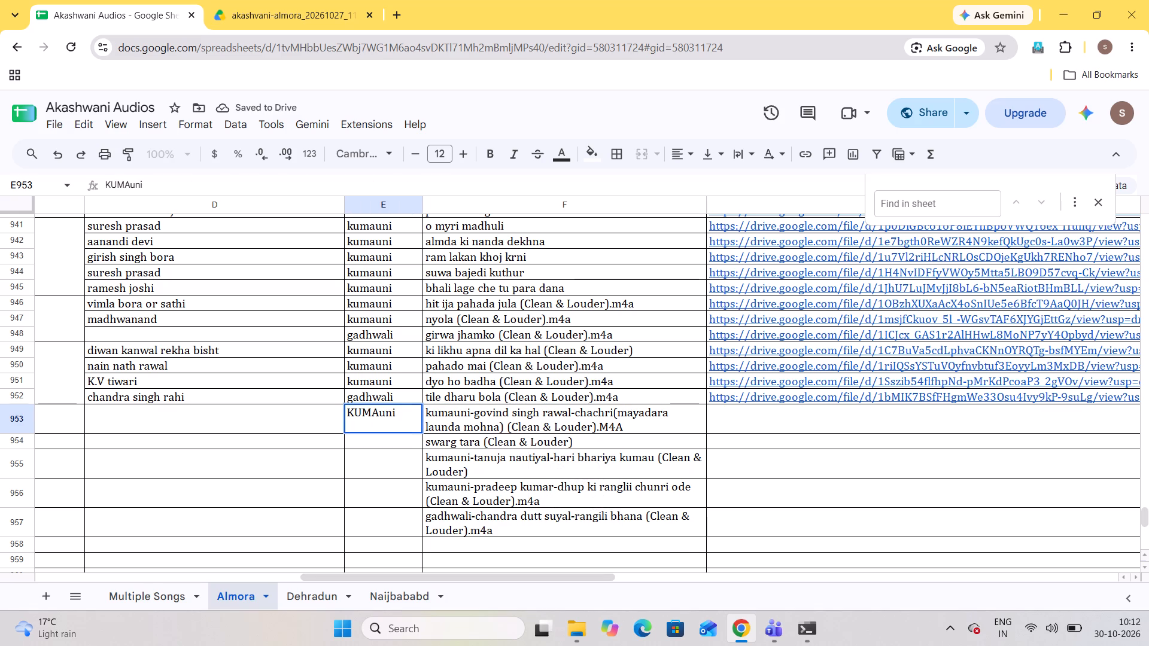
pyautogui.tripleClick(397, 416)
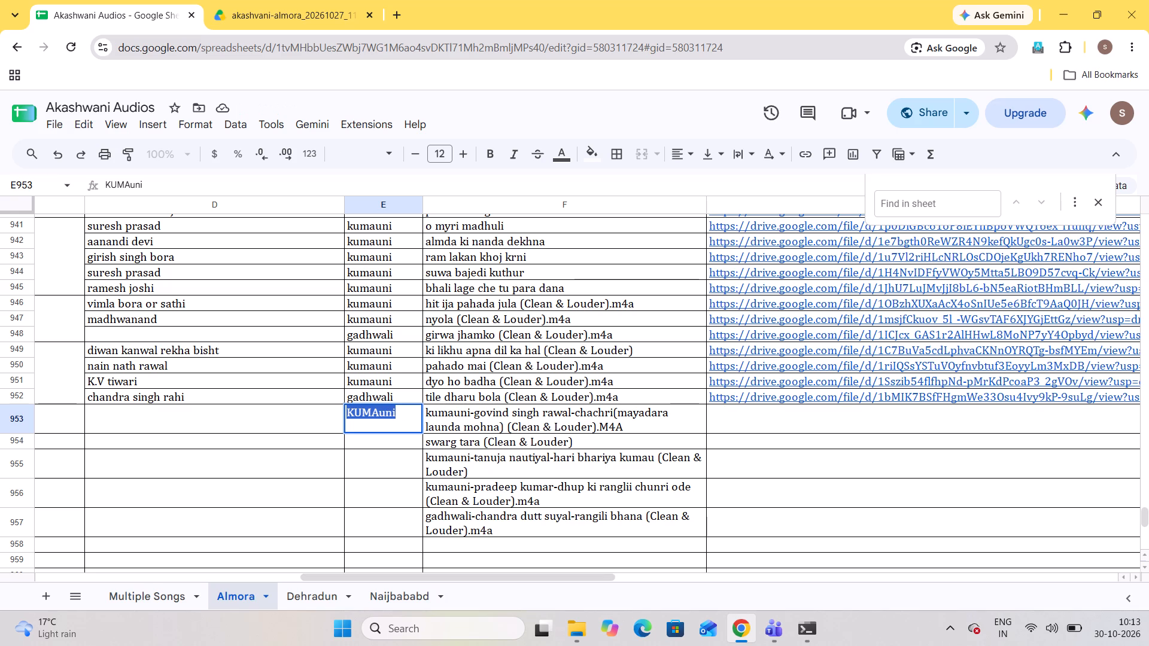
pyautogui.write('ku')
pyautogui.press('Tab')
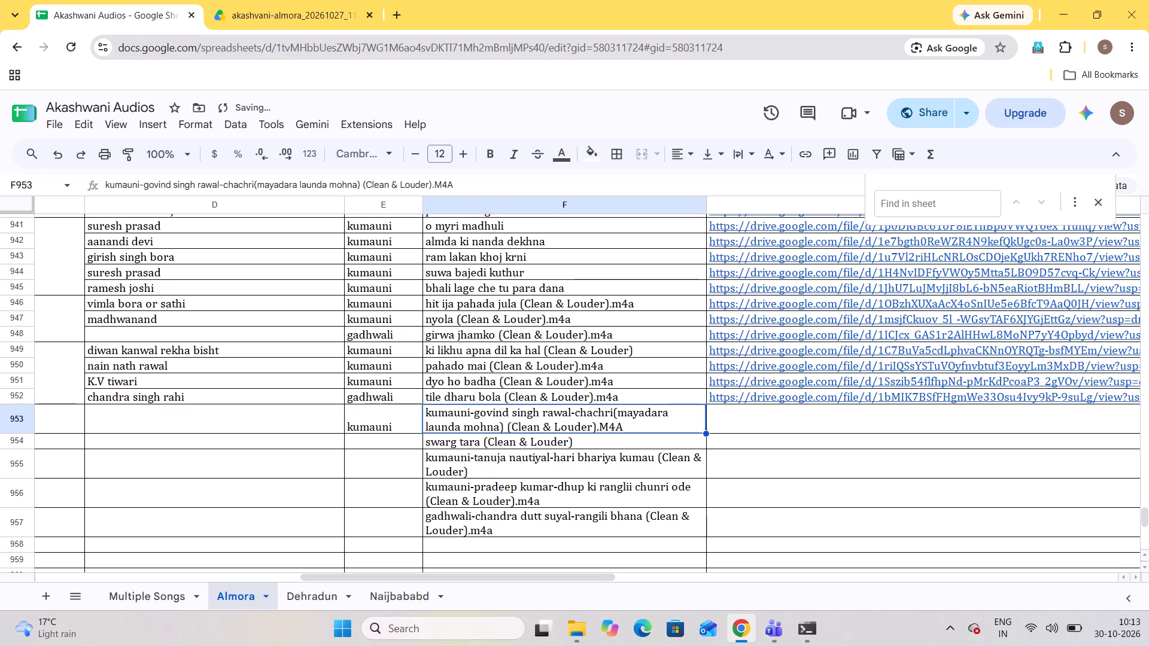
# Enter the language "kumauni" in cells E955 and E956 for the "hari bhariya kumau" and "dhup ki ranglii chunri ode" songs.
pyautogui.click(372, 468)
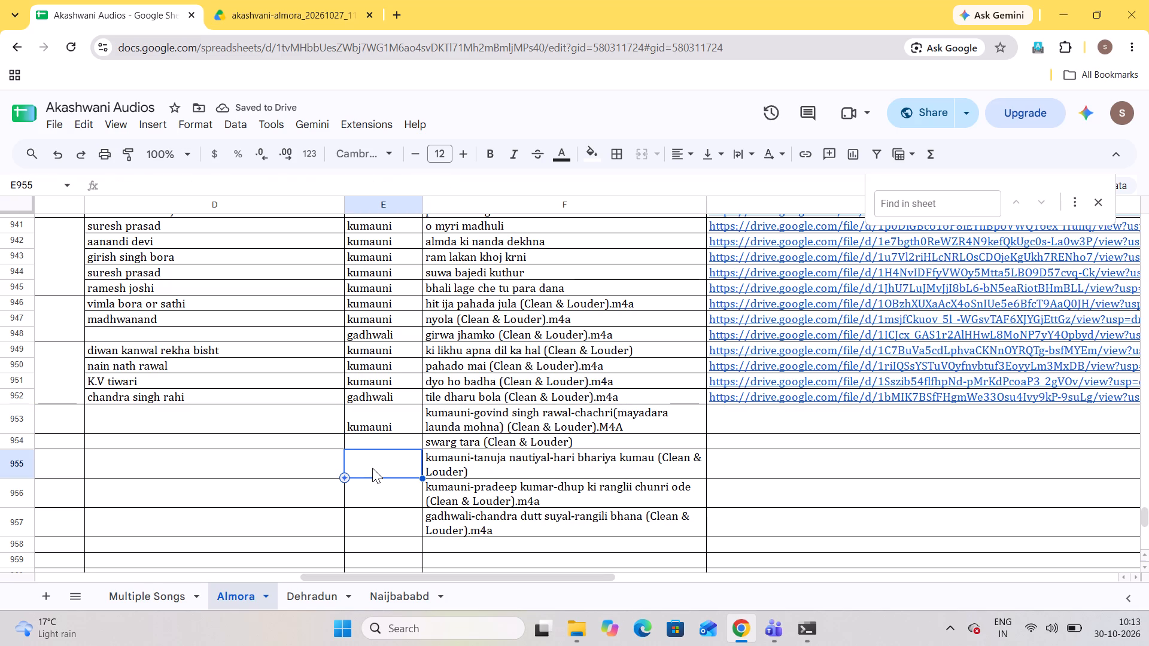
pyautogui.write('ku')
pyautogui.write('mauni')
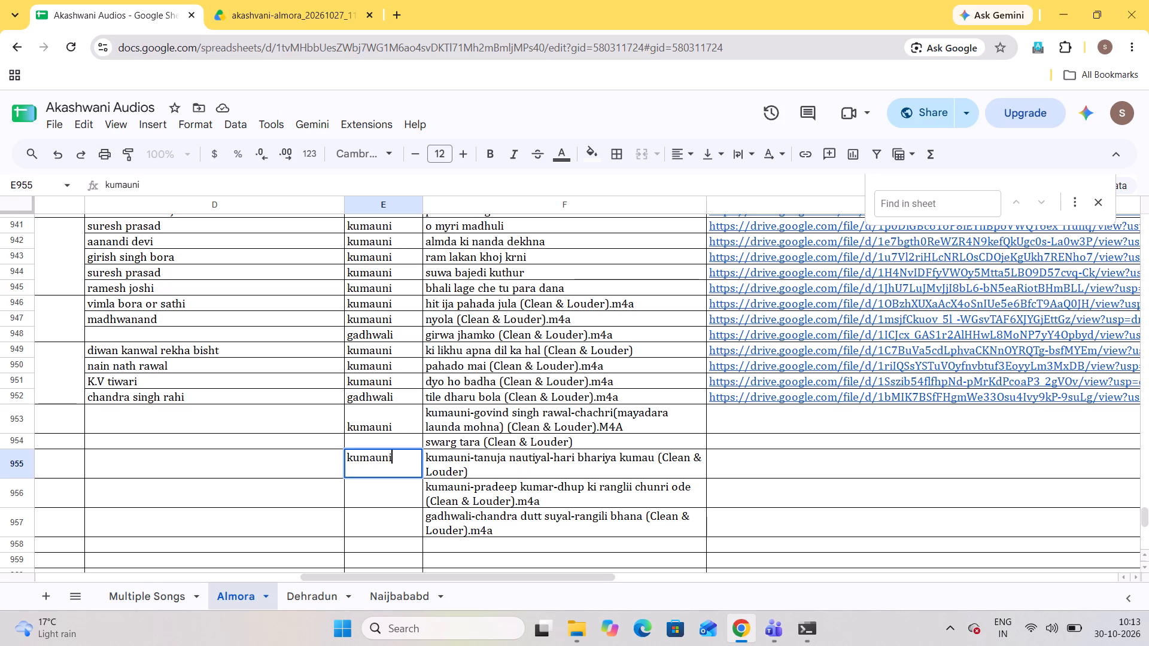
pyautogui.click(382, 501)
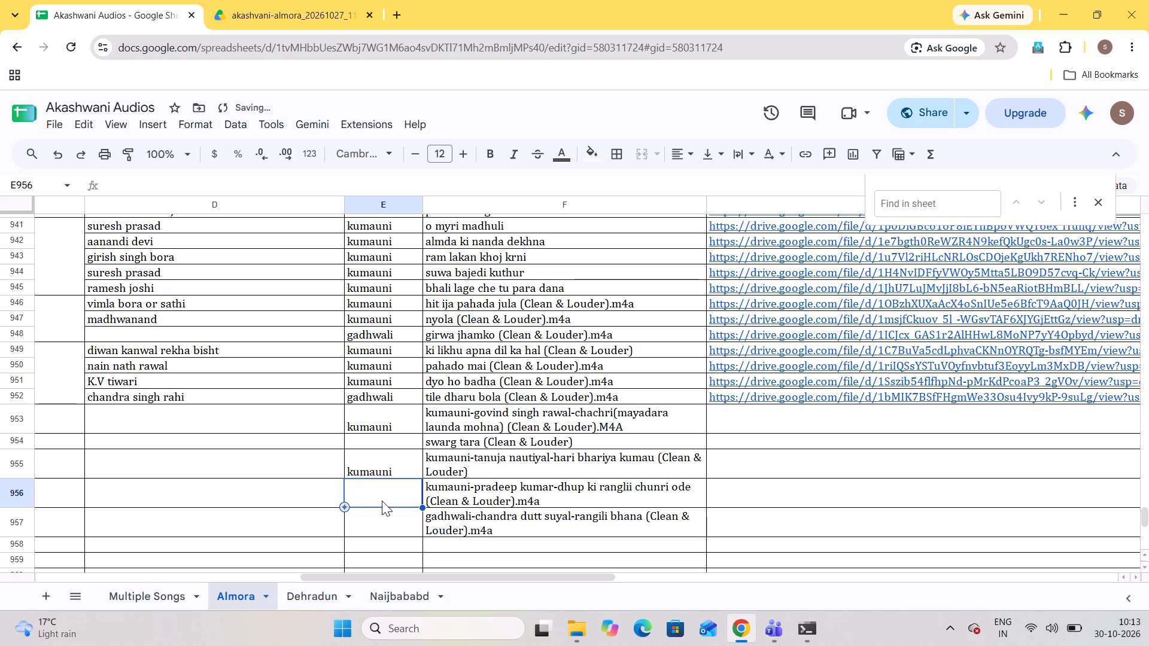
pyautogui.write('kum')
pyautogui.press('Tab')
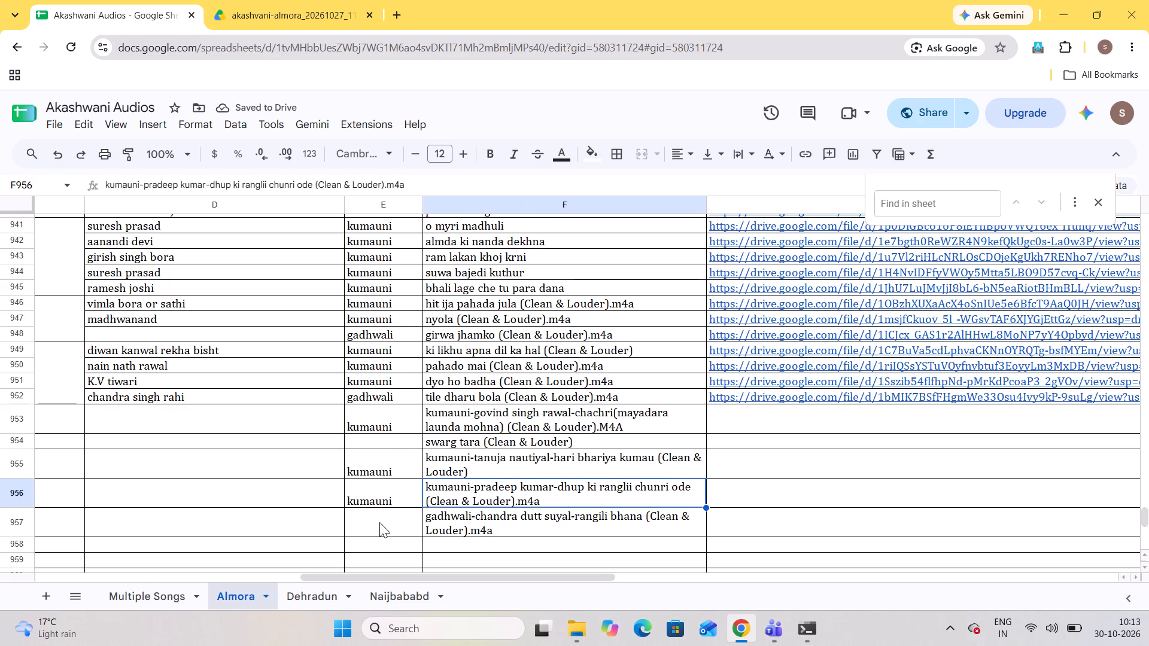
# Enter the language "gadhwali" in cell E957 for the song "rangili bhana".
pyautogui.click(379, 522)
pyautogui.write('gadhwa')
pyautogui.press('Tab')
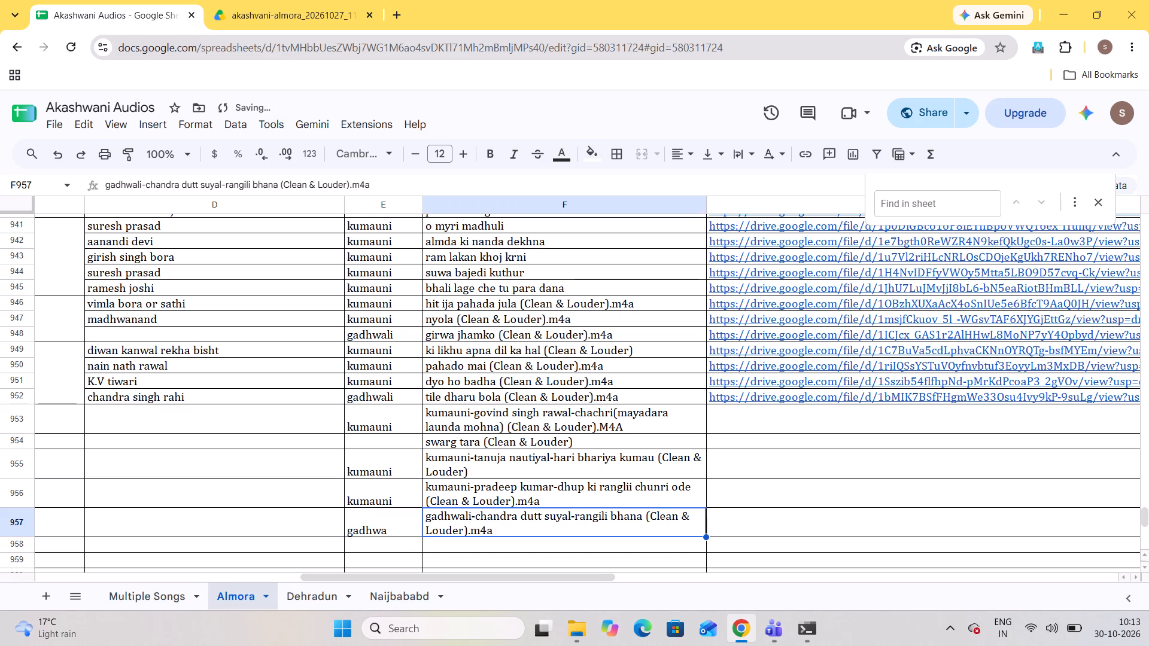
pyautogui.click(377, 538)
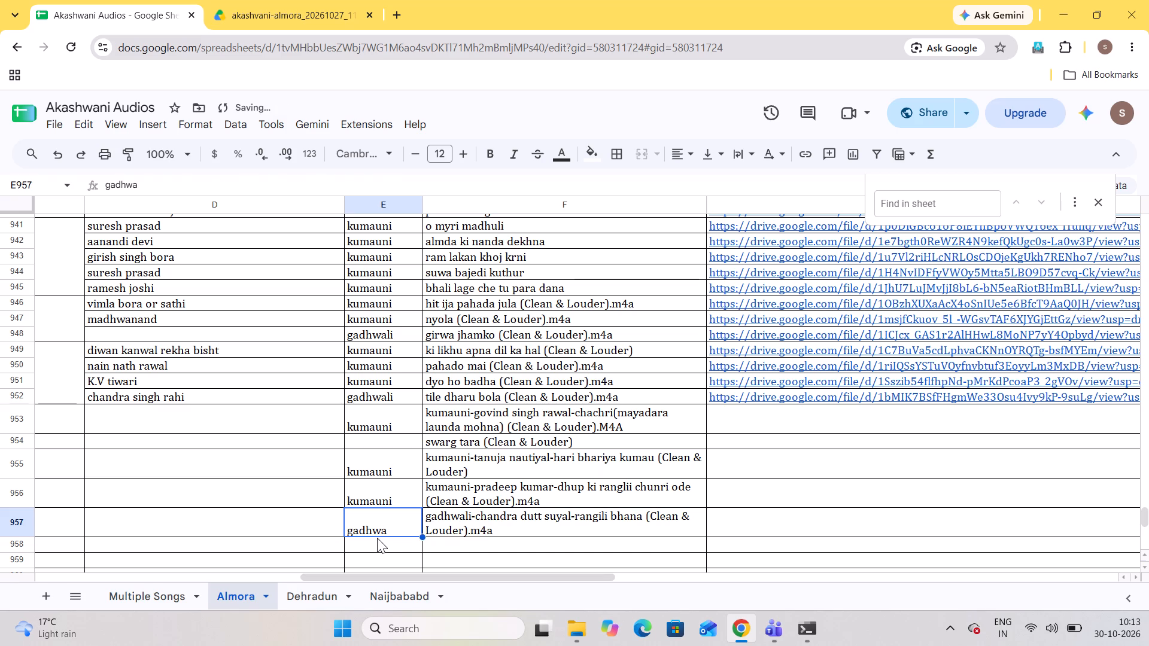
pyautogui.tripleClick(388, 528)
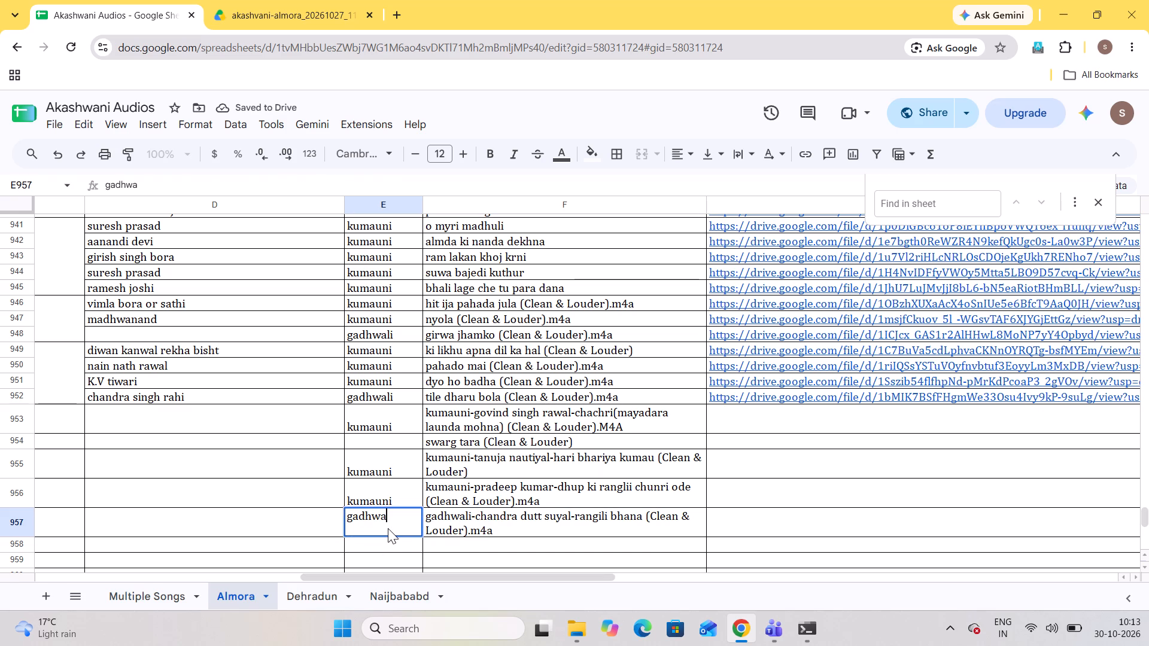
pyautogui.click(388, 528)
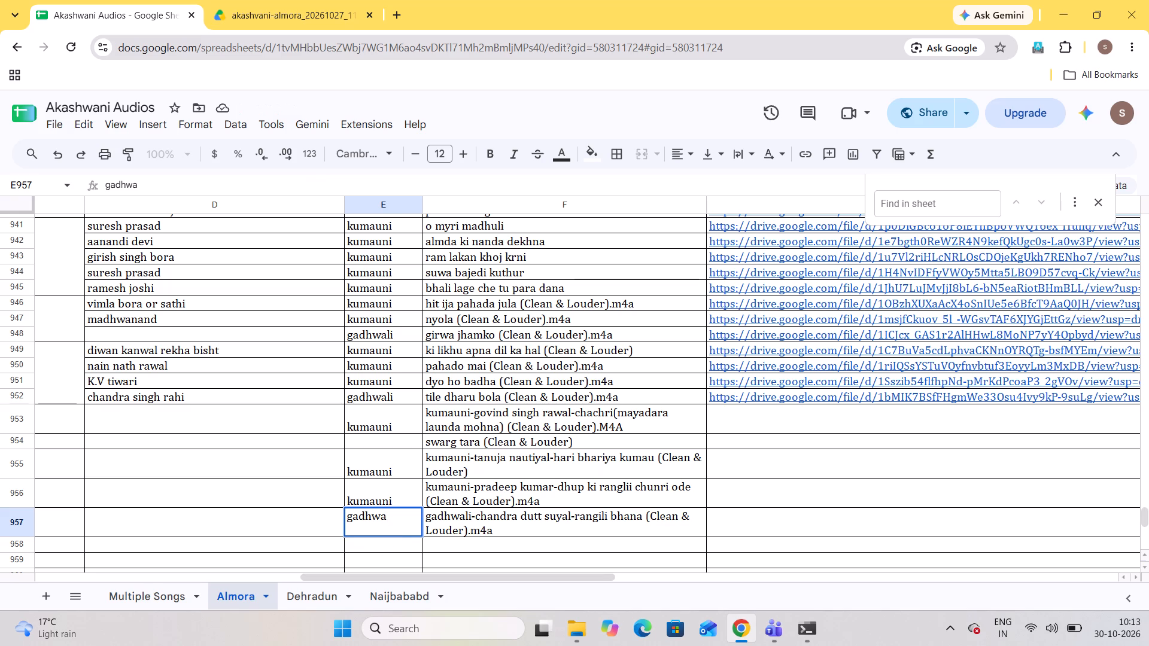
pyautogui.click(389, 515)
pyautogui.write('li')
# Open the song name in cell F955 for editing at the end of its "kumauni" prefix.
pyautogui.hscroll(-1, 389, 515)
pyautogui.tripleClick(455, 459)
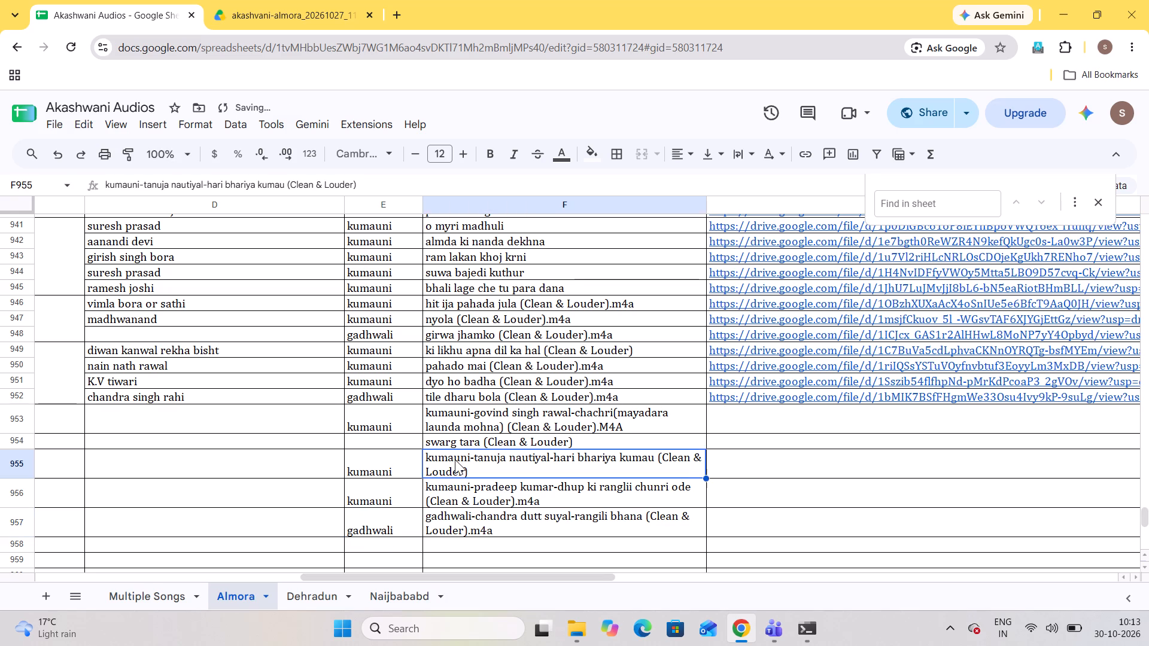
pyautogui.click(472, 455)
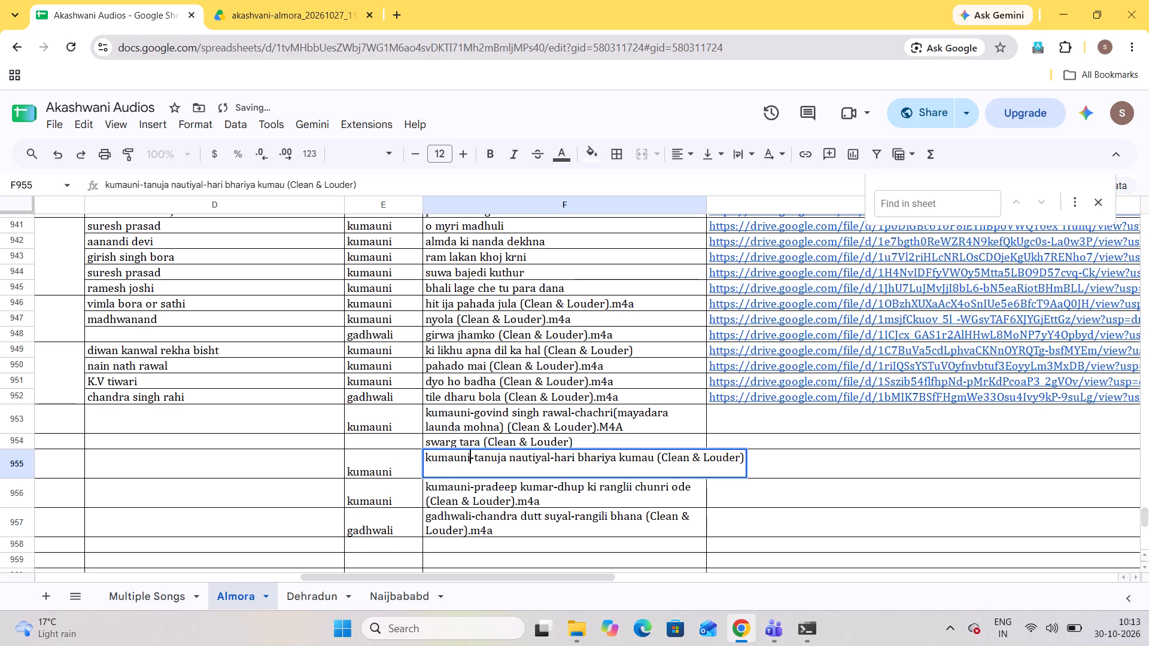
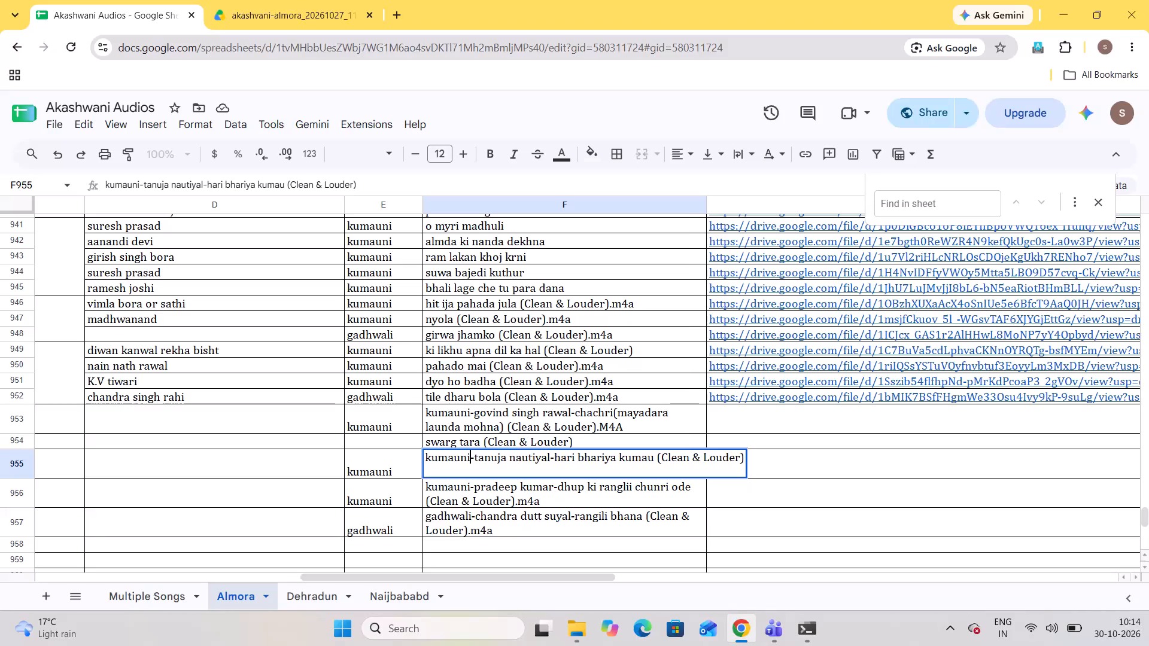
# Move the singer's name out of the "hari bhariya kumau" song title in F955 into singer cell D955.
pyautogui.moveTo(474, 456); pyautogui.dragTo(503, 449)
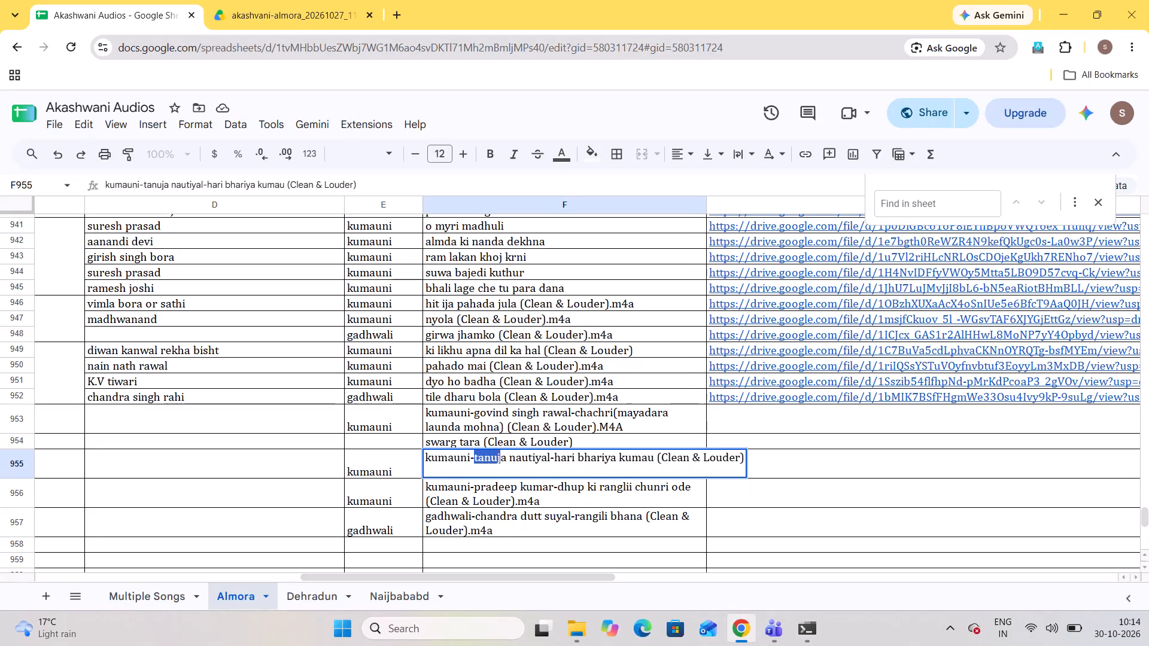
pyautogui.moveTo(503, 449); pyautogui.dragTo(549, 455)
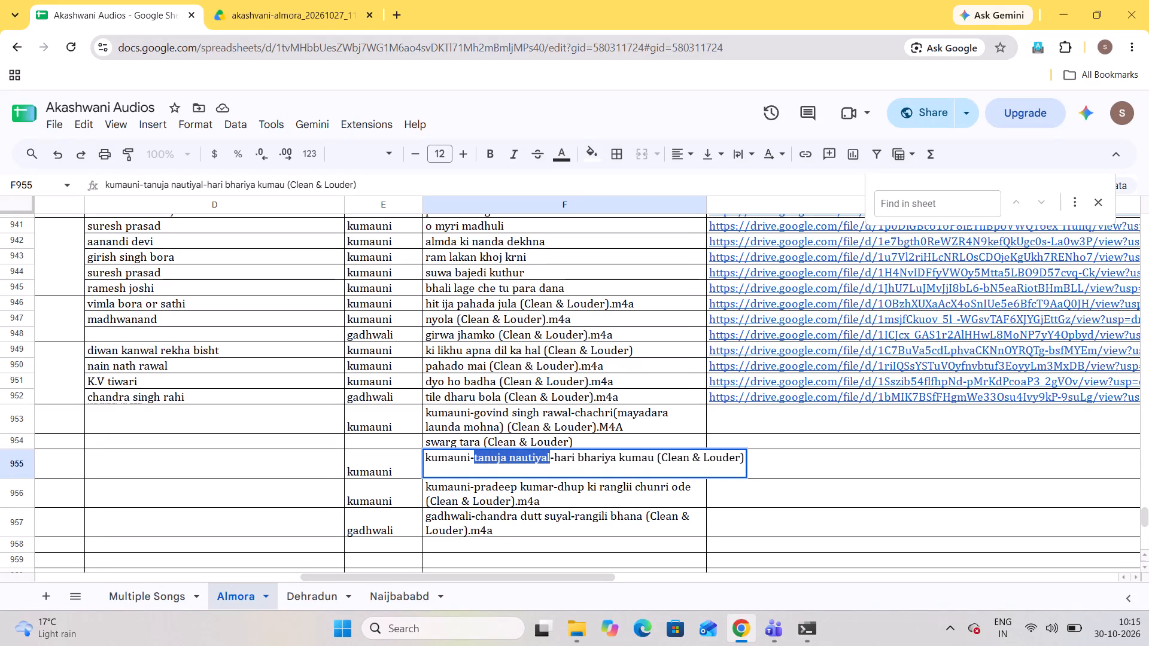
pyautogui.hotkey('ctrl', 'x')
pyautogui.click(296, 468)
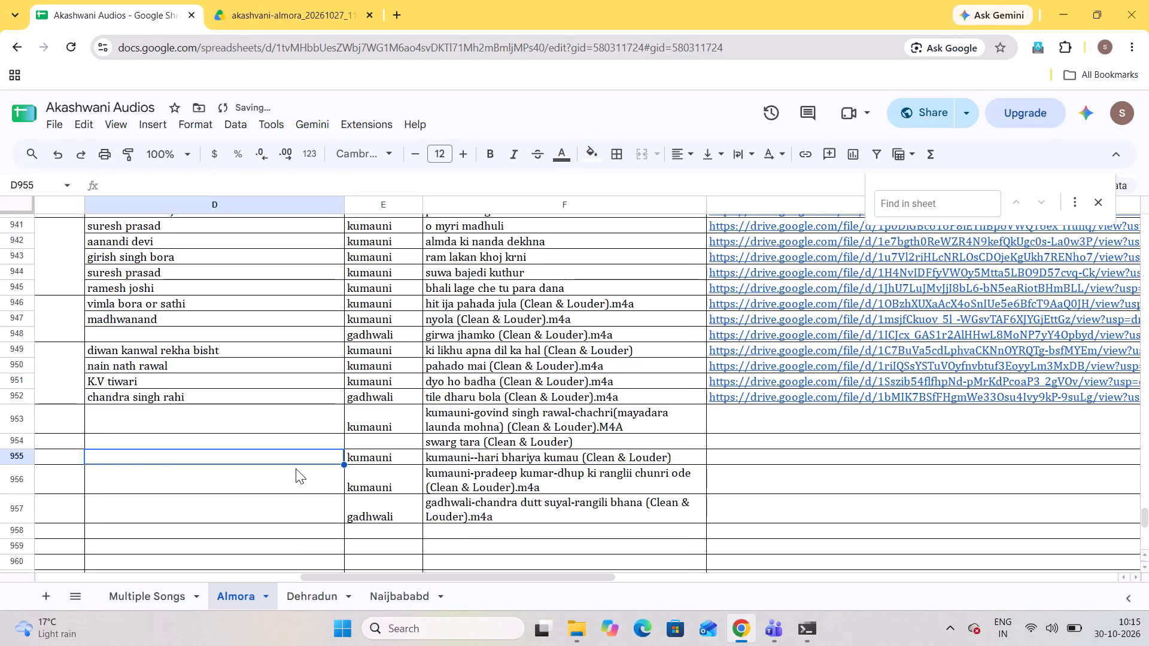
pyautogui.hotkey('ctrl', 'v')
# Move the singer's name out of the "dhup ki ranglii chunri ode" song title in F956 into singer cell D956.
pyautogui.doubleClick(459, 475)
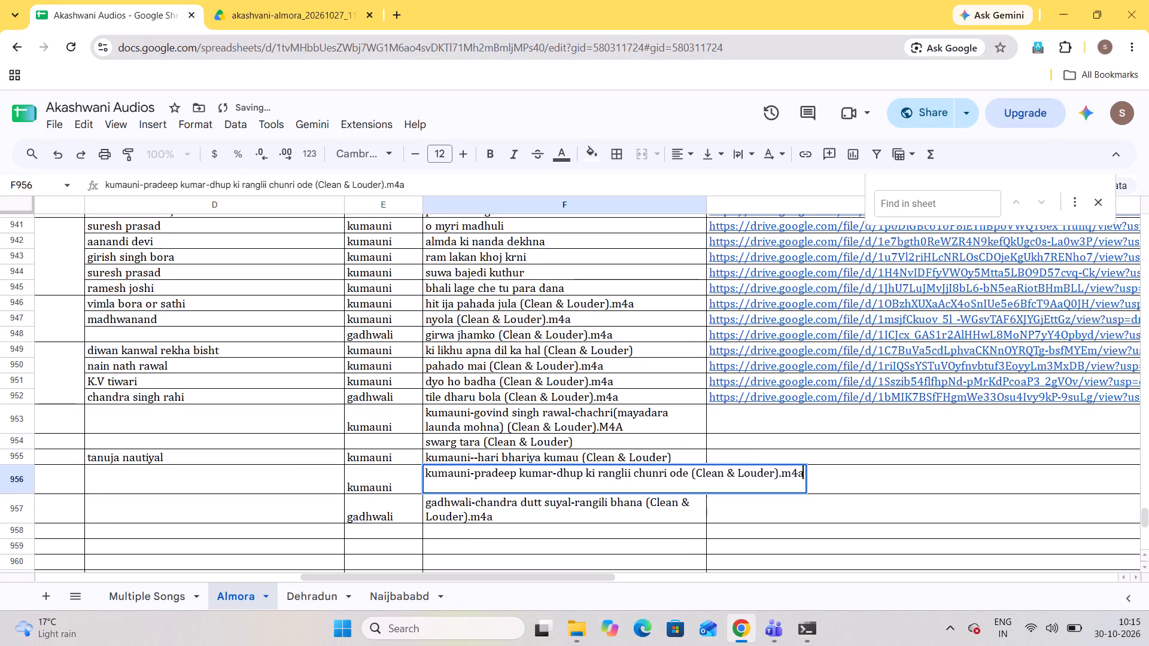
pyautogui.moveTo(476, 472); pyautogui.dragTo(553, 474)
pyautogui.hotkey('ctrl', 'x')
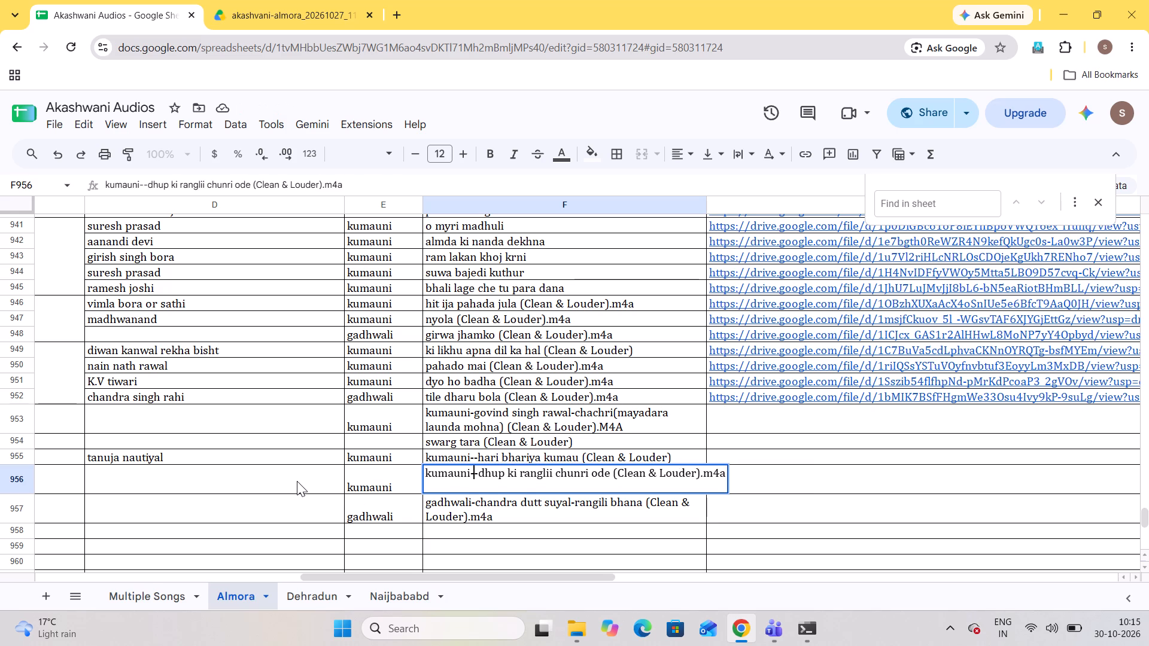
pyautogui.click(297, 481)
pyautogui.hotkey('ctrl', 'v')
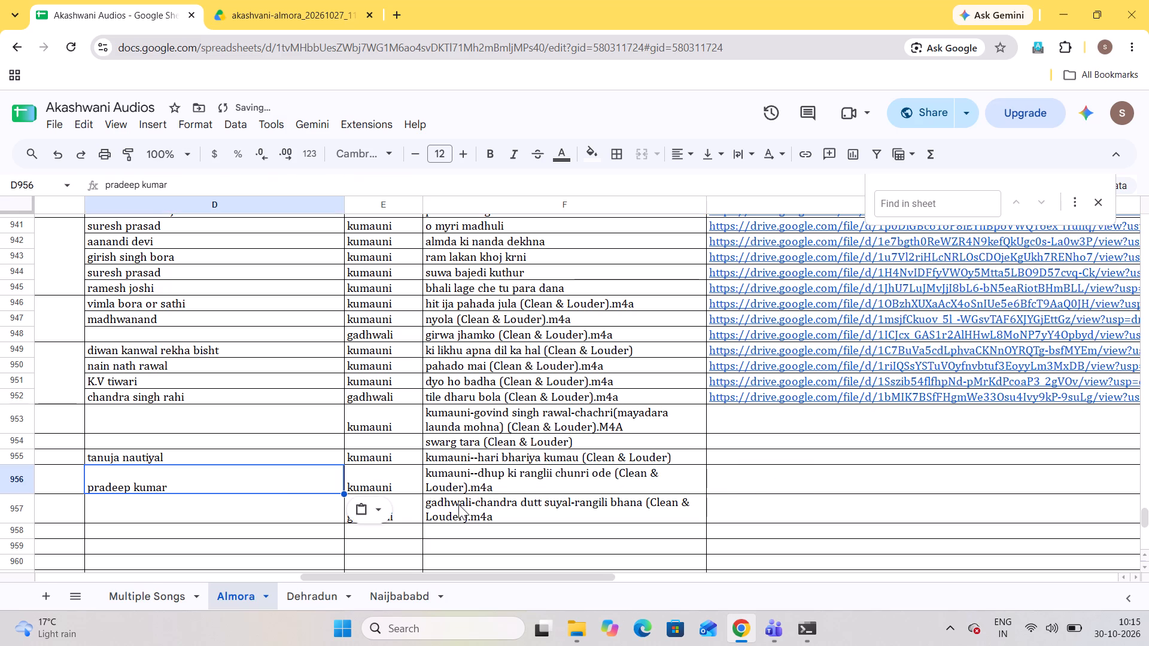
# Move the singer's name out of the "rangili bhana" song title in F957 into singer cell D957.
pyautogui.tripleClick(458, 504)
pyautogui.click(475, 504)
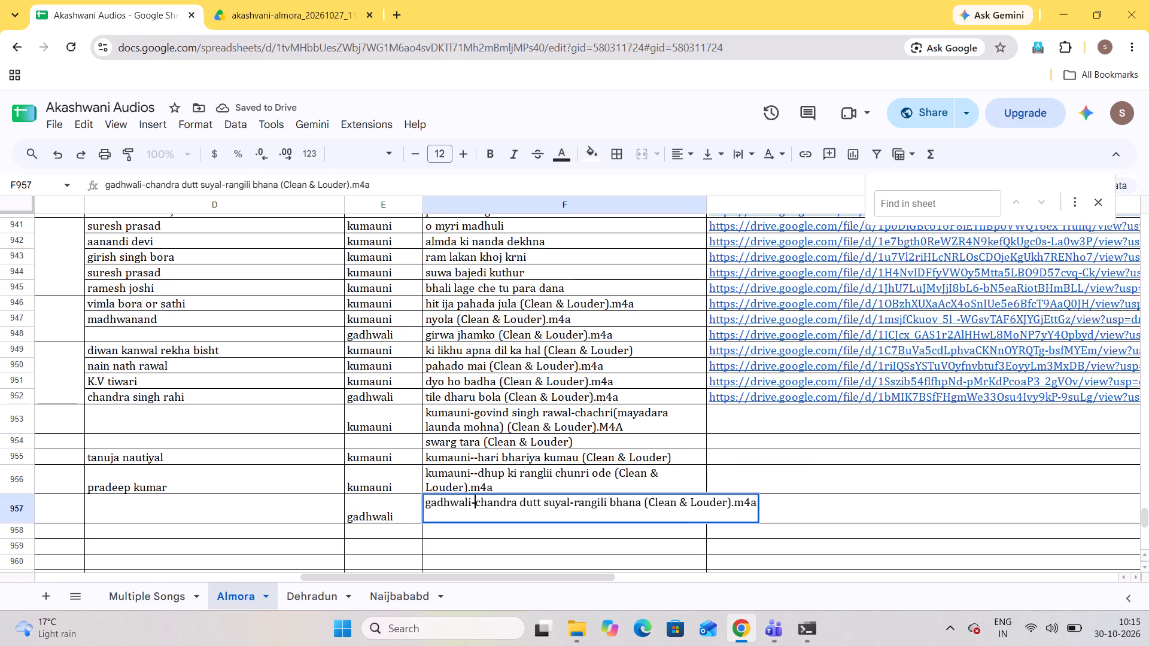
pyautogui.moveTo(475, 504); pyautogui.dragTo(570, 504)
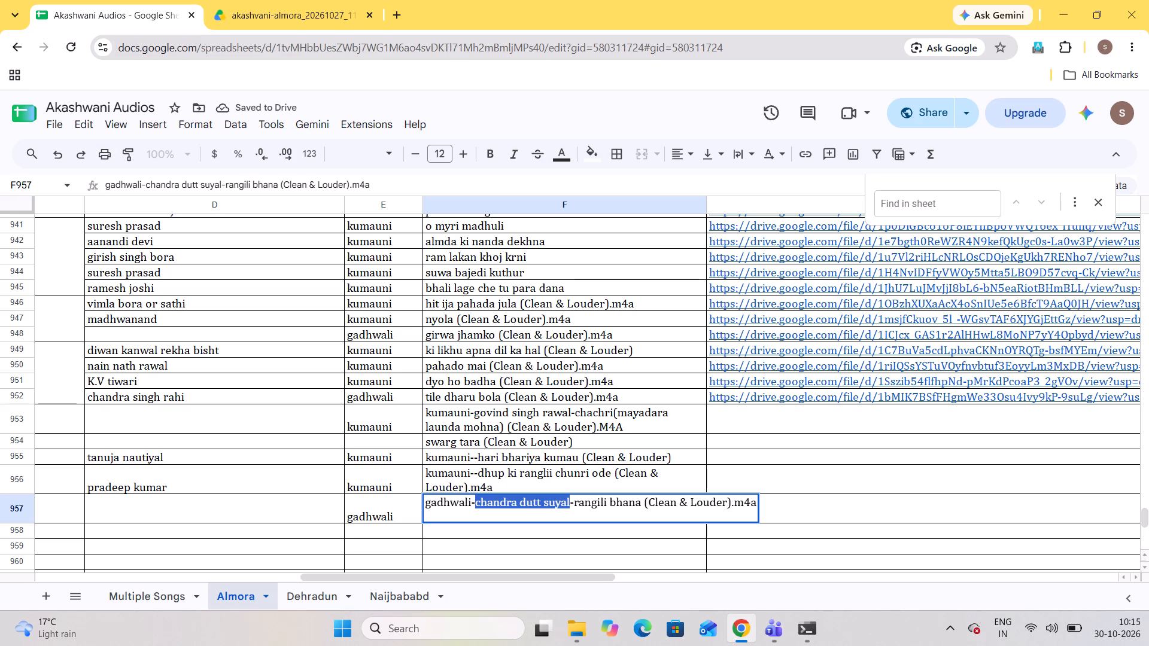
pyautogui.hotkey('ctrl', 'x')
pyautogui.click(248, 510)
pyautogui.hotkey('ctrl', 'v')
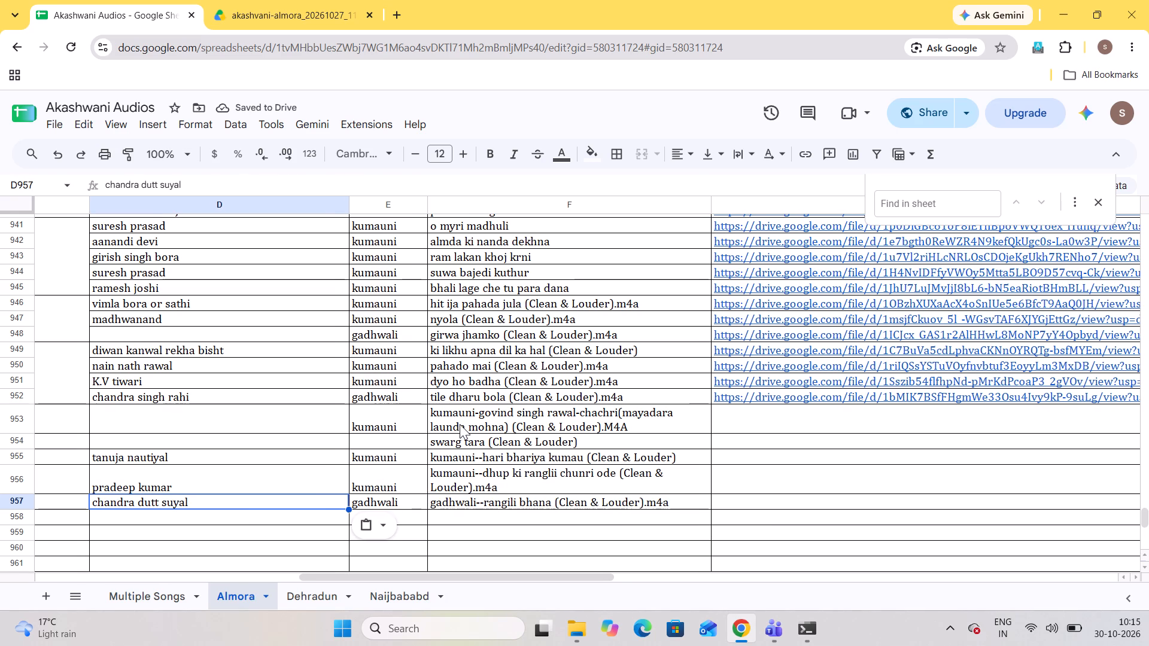
# Move the singer's name out of the "chachri(mayadara launda mohna)" song title in F953 into singer cell D953.
pyautogui.doubleClick(460, 424)
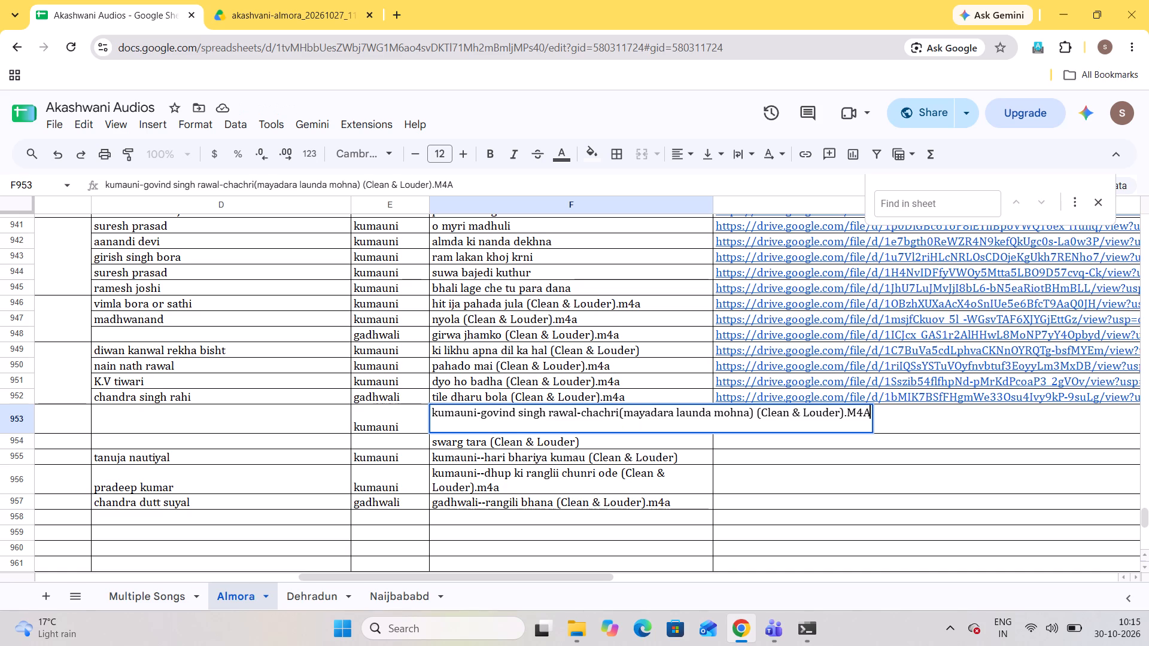
pyautogui.moveTo(480, 414); pyautogui.dragTo(573, 411)
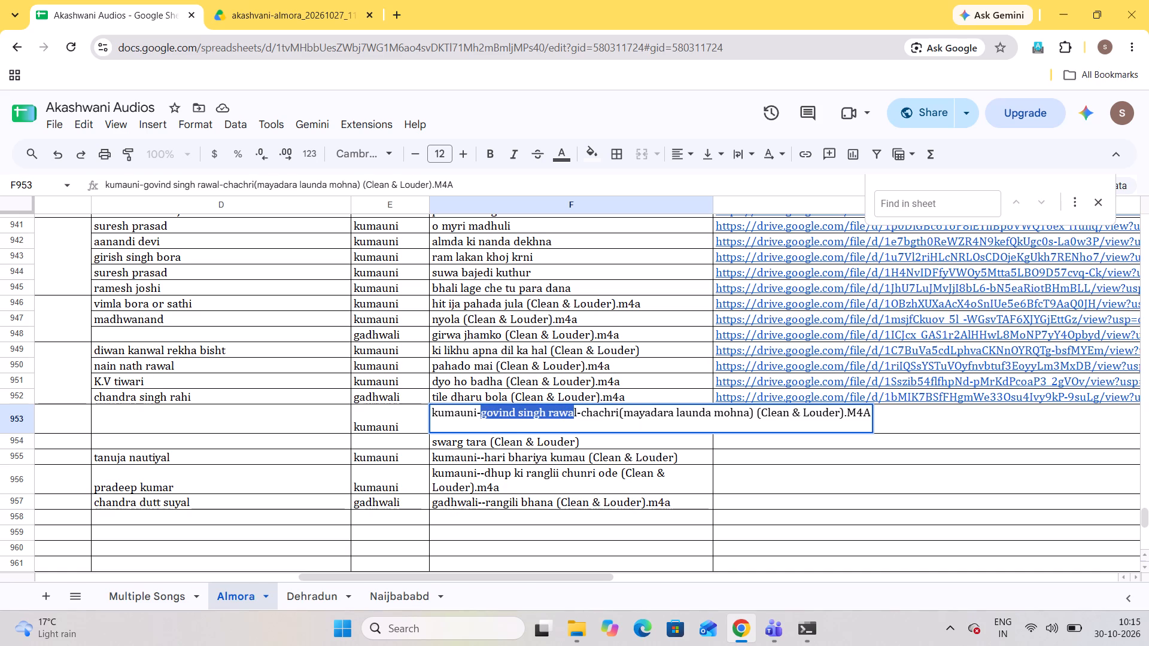
pyautogui.moveTo(573, 411); pyautogui.dragTo(576, 412)
pyautogui.hotkey('ctrl', 'x')
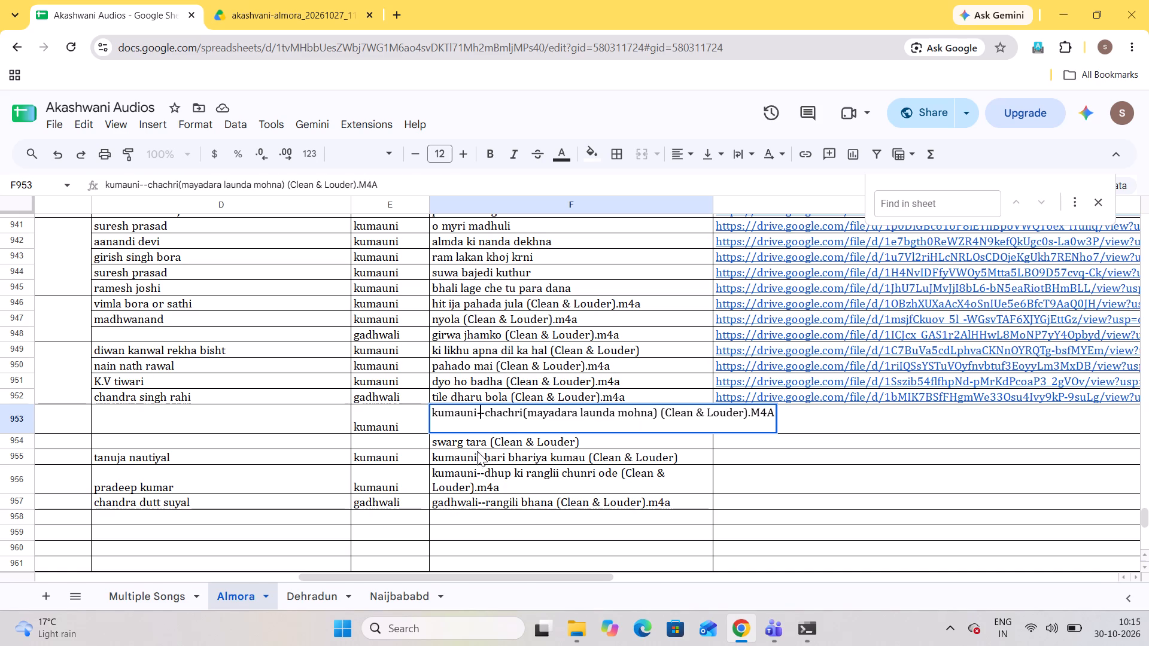
pyautogui.click(295, 426)
pyautogui.hotkey('ctrl', 'v')
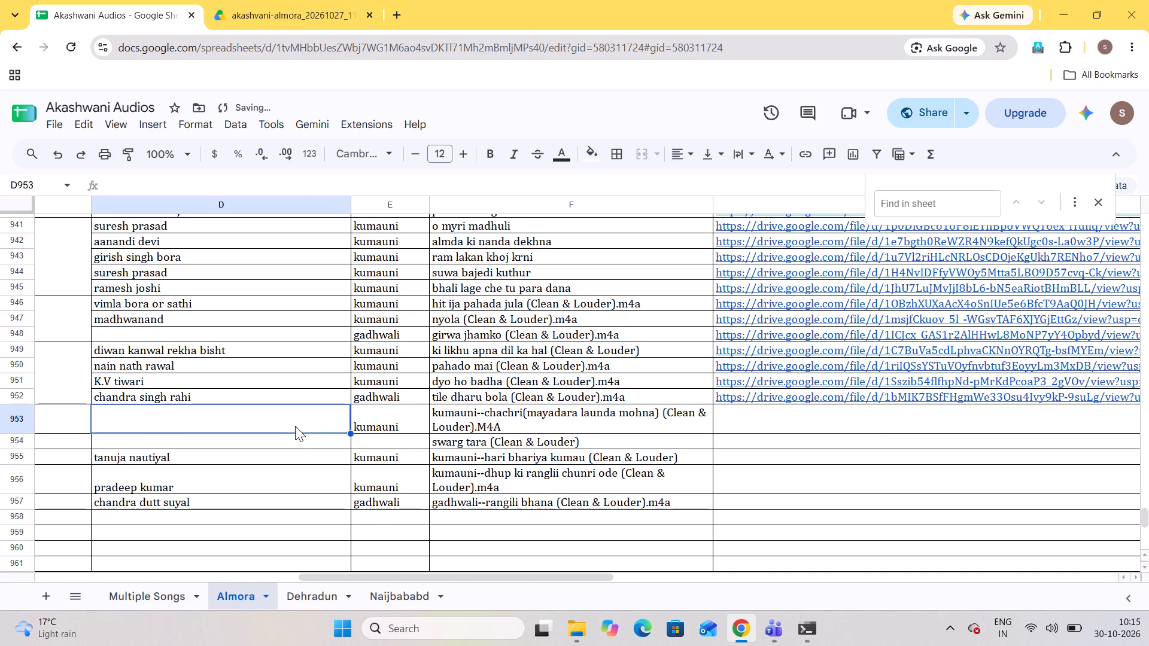
# Remove the leftover "kumauni--" prefix from the song names in cells F953, F955 and F956.
pyautogui.hscroll(1, 295, 426)
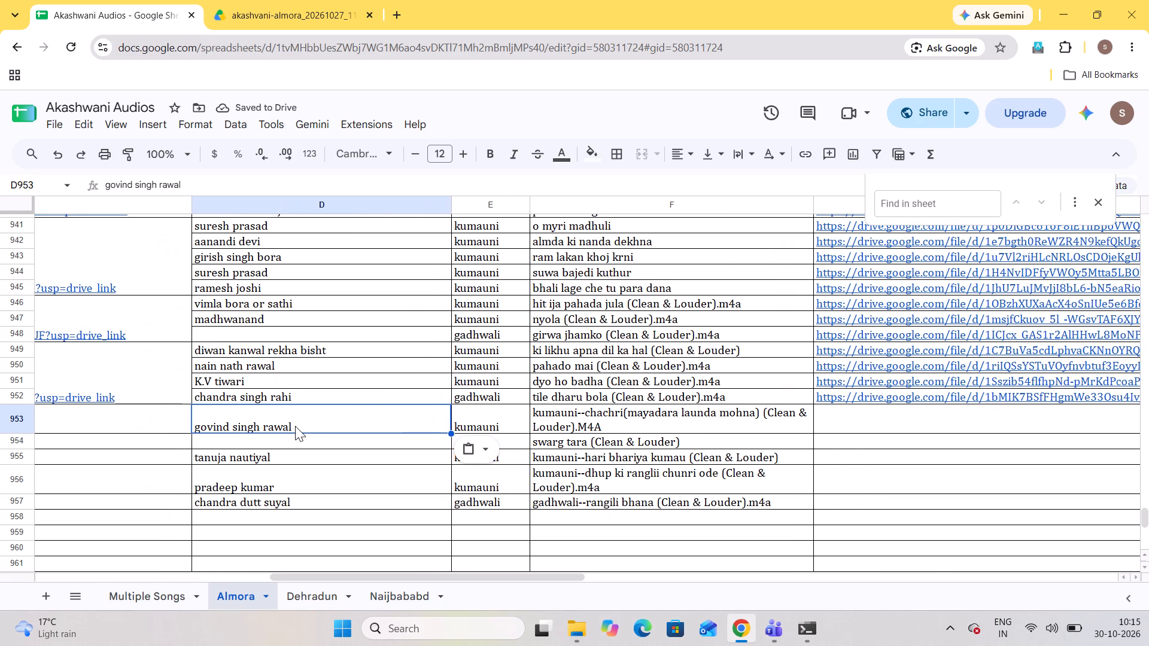
pyautogui.doubleClick(592, 422)
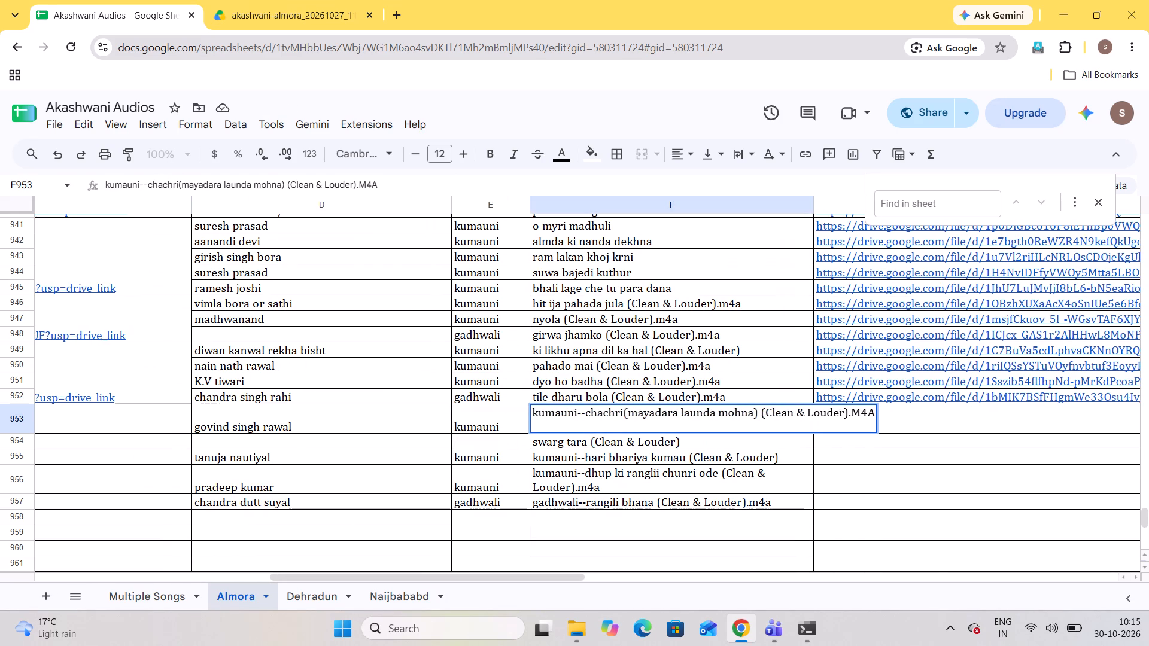
pyautogui.moveTo(585, 409); pyautogui.dragTo(527, 404)
pyautogui.press('BackSpace')
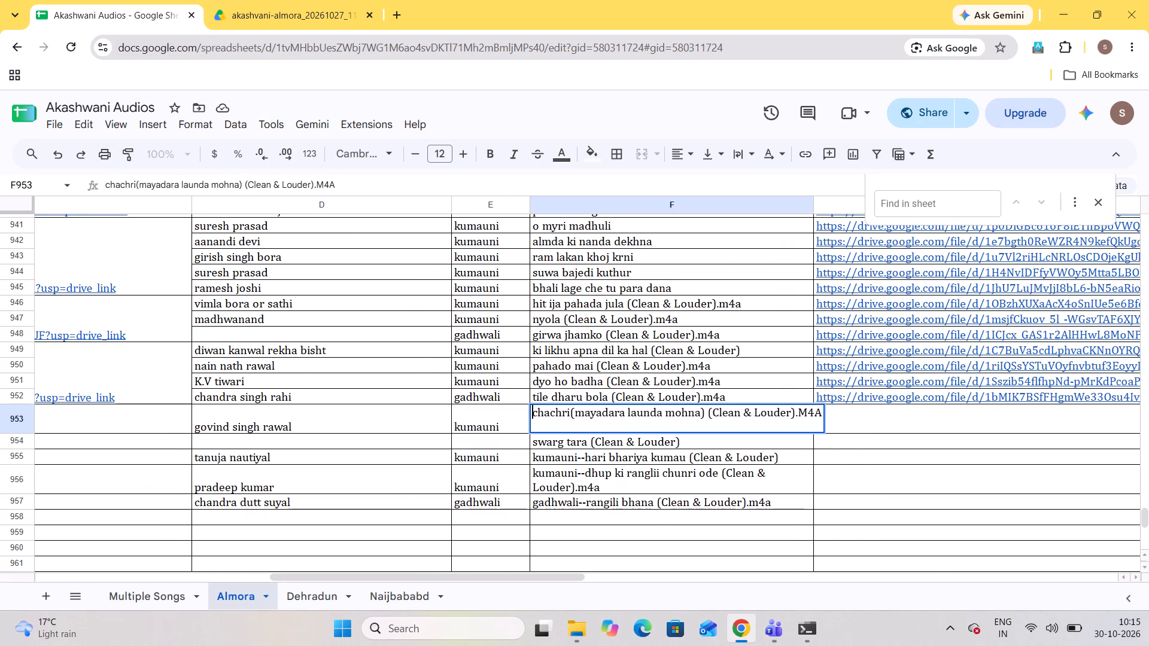
pyautogui.doubleClick(557, 455)
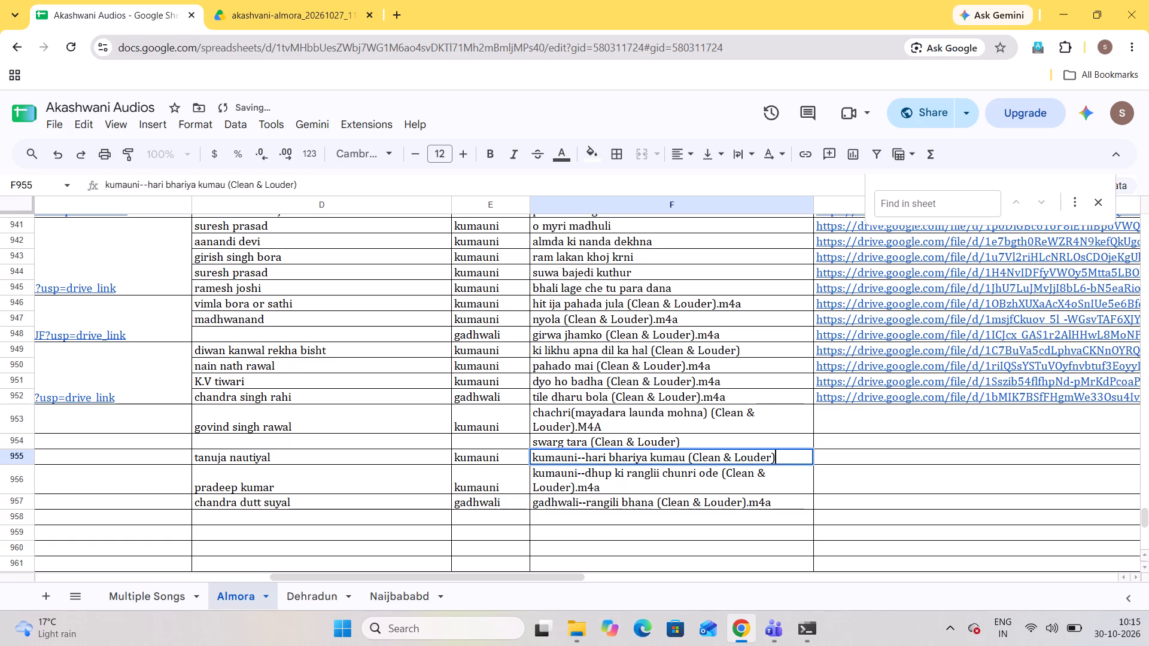
pyautogui.moveTo(583, 459); pyautogui.dragTo(524, 457)
pyautogui.press('BackSpace')
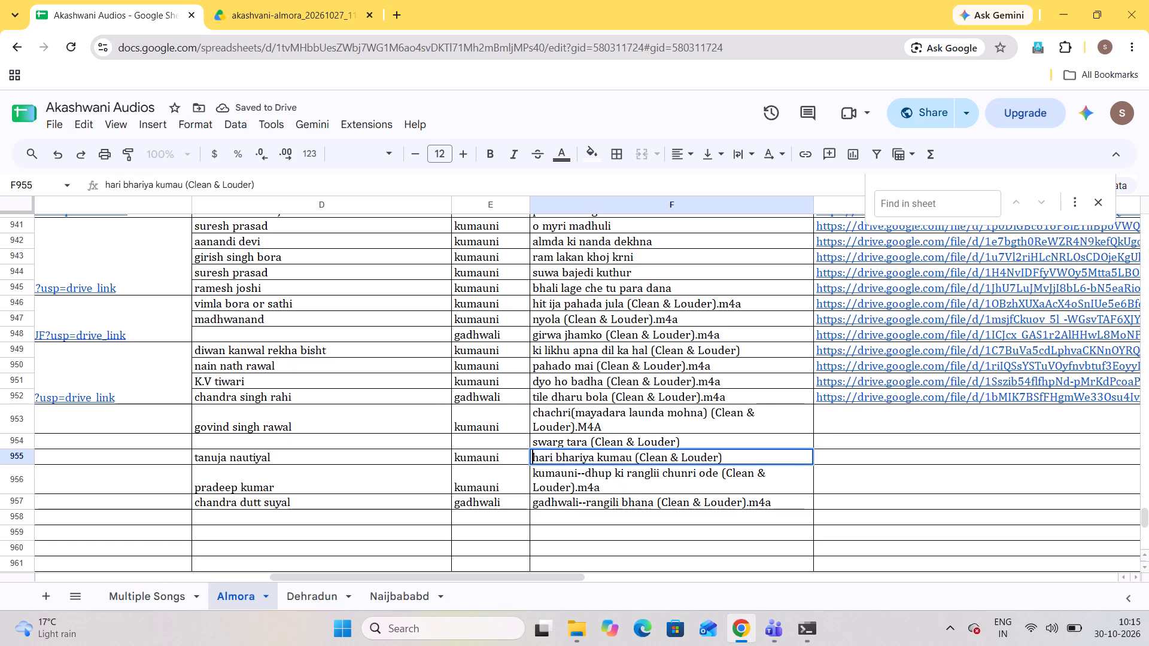
pyautogui.tripleClick(550, 476)
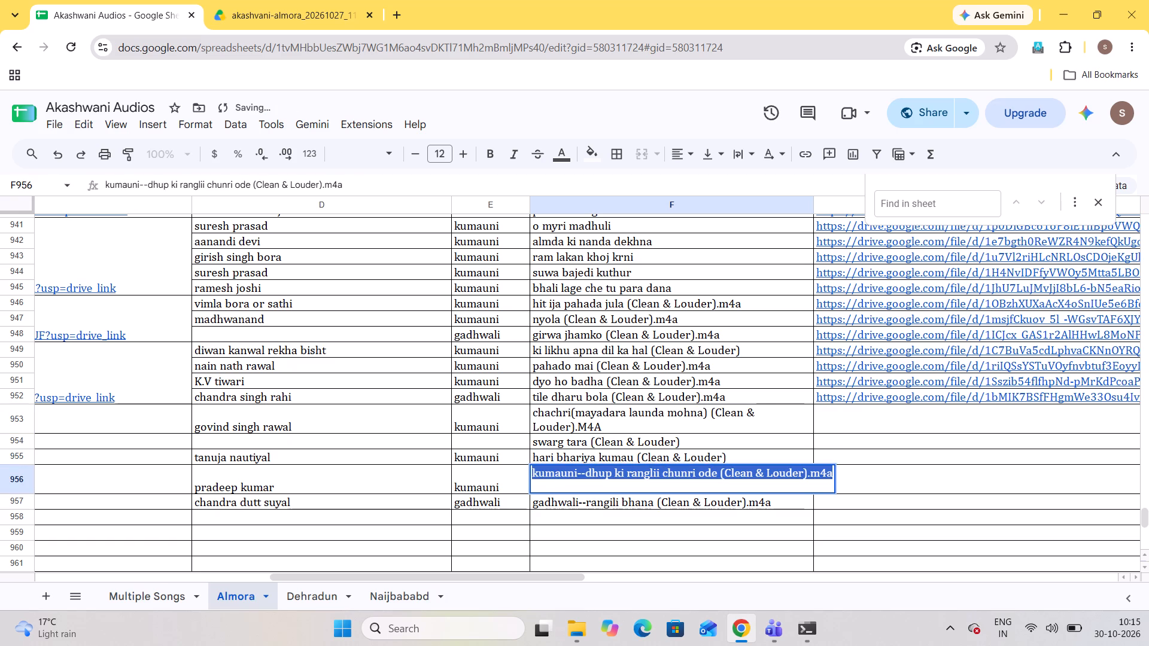
pyautogui.click(588, 474)
pyautogui.moveTo(588, 474); pyautogui.dragTo(527, 474)
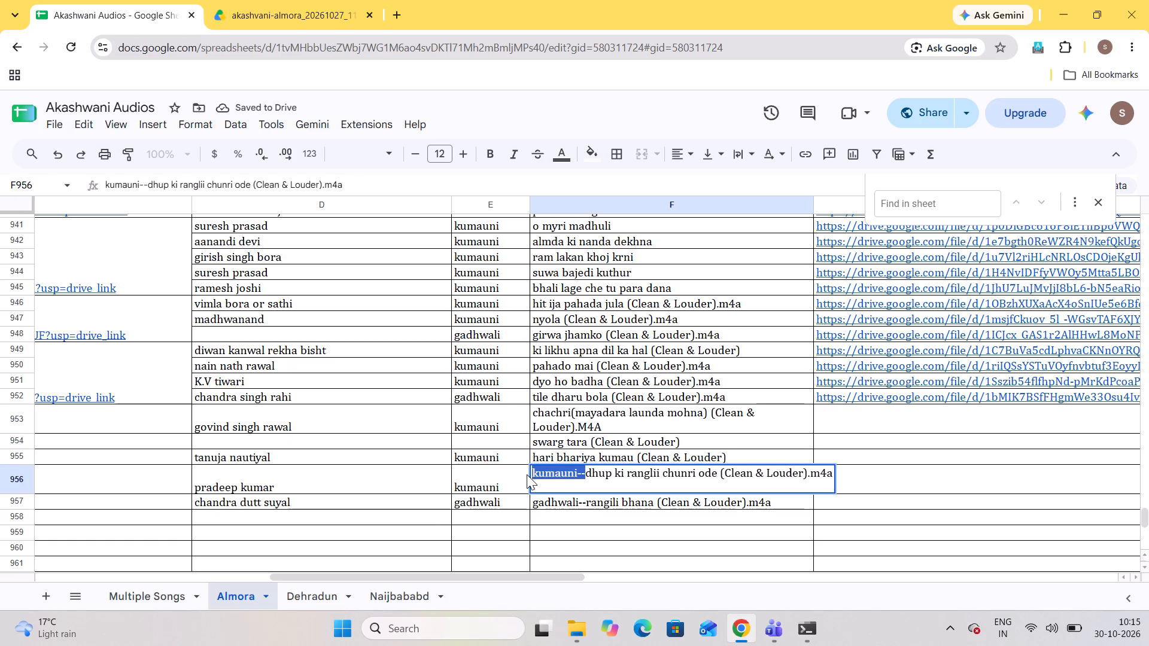
pyautogui.press('BackSpace')
# Remove the leftover "gadhwali--" prefix from the "rangili bhana" song name in cell F957.
pyautogui.doubleClick(574, 507)
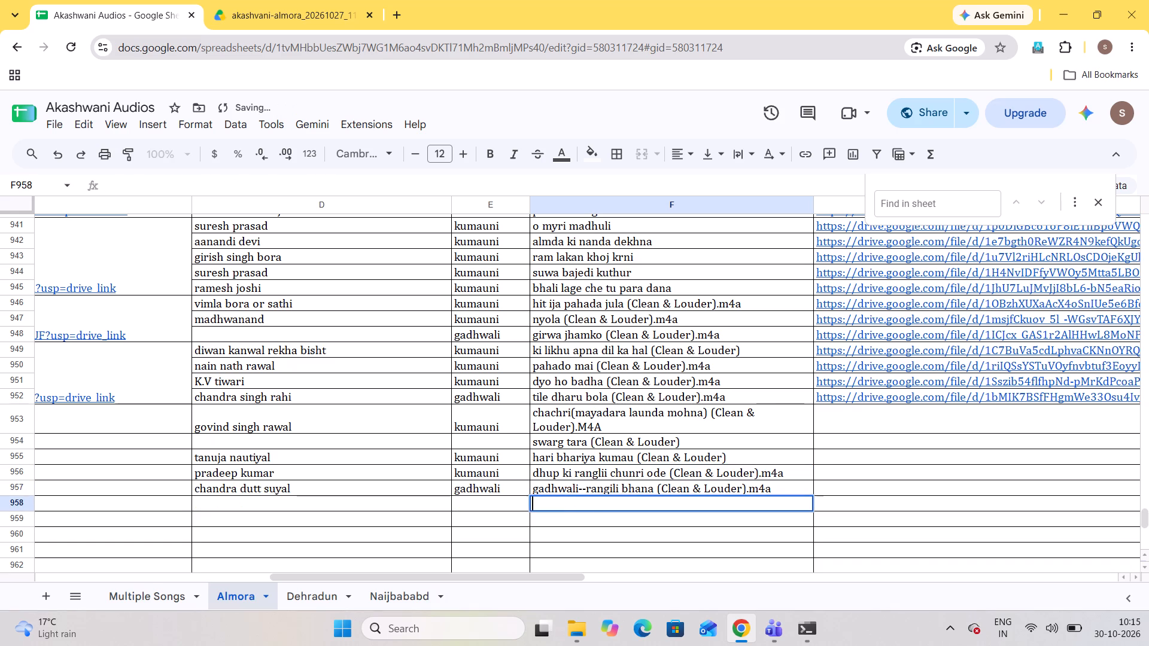
pyautogui.tripleClick(585, 492)
pyautogui.click(585, 492)
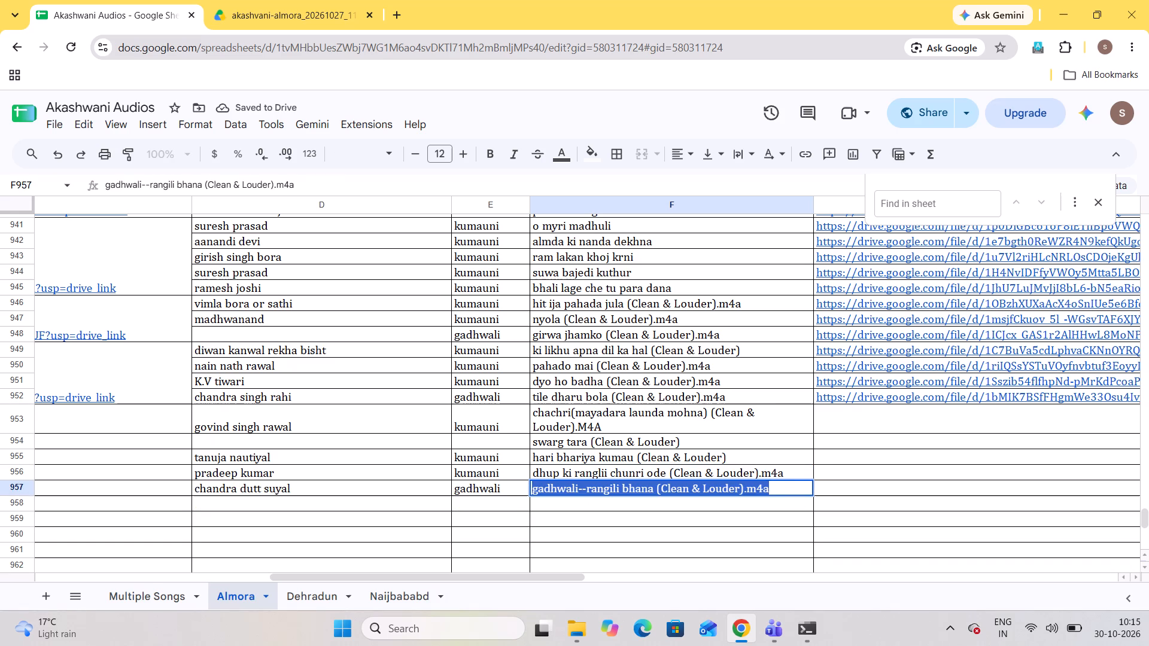
pyautogui.moveTo(585, 492); pyautogui.dragTo(522, 490)
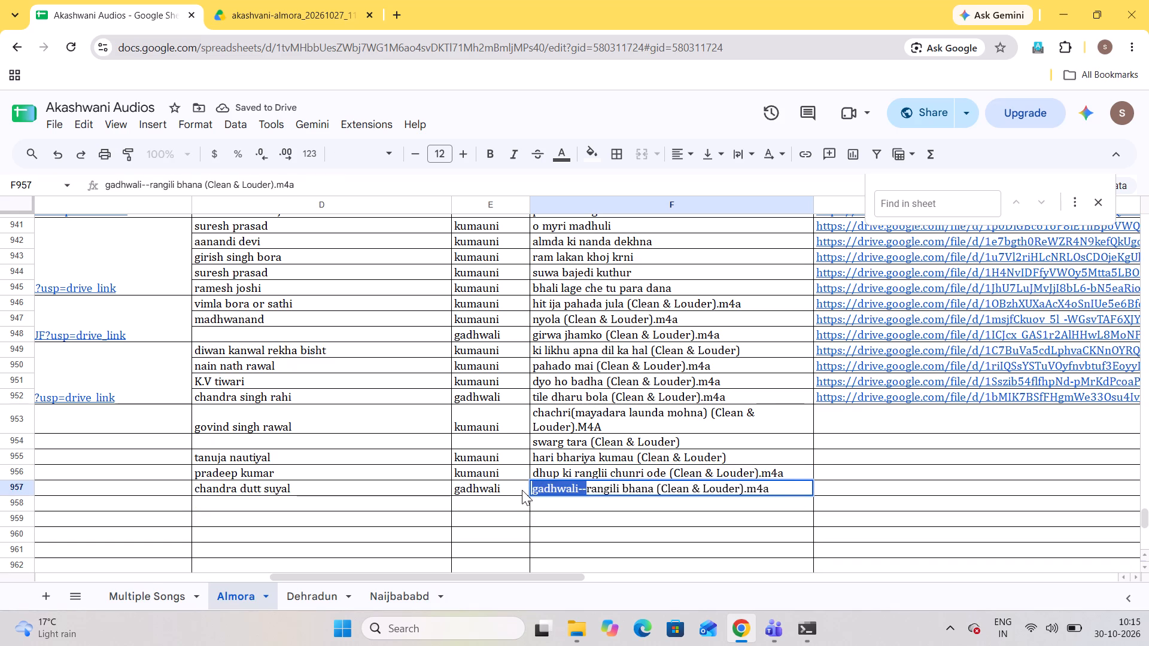
pyautogui.press('BackSpace')
# Select the empty folder link cell C953 for the folder akashvani-almora_20261027_110000_2xMERGED.
pyautogui.hscroll(2, 522, 490)
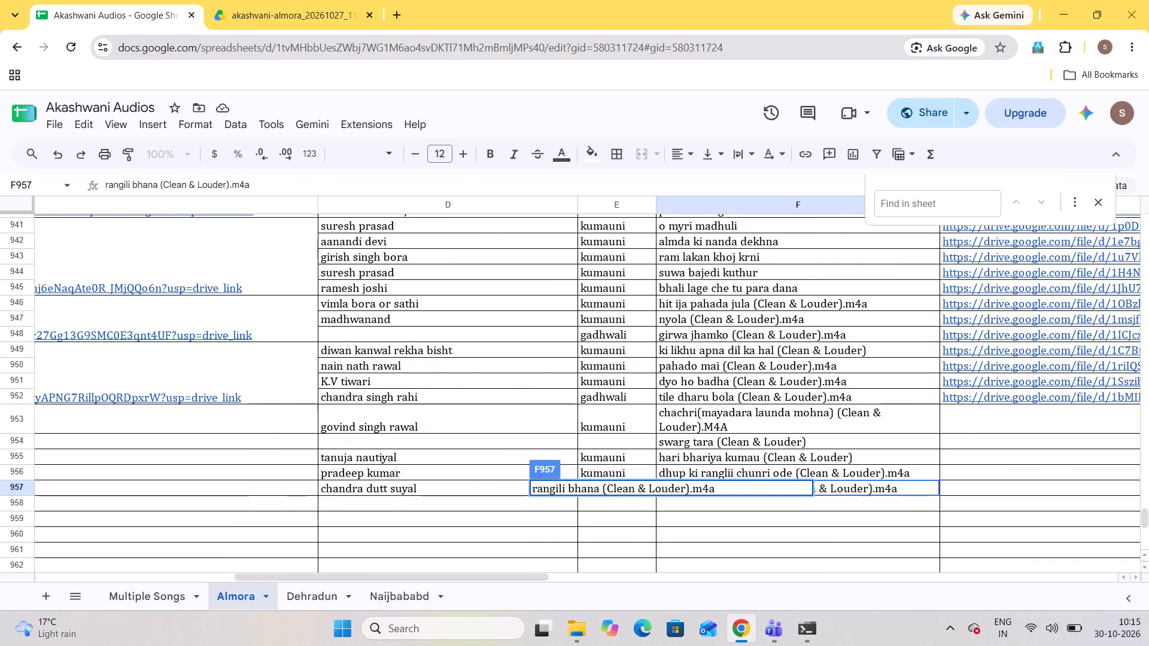
pyautogui.hscroll(2, 522, 490)
pyautogui.click(491, 415)
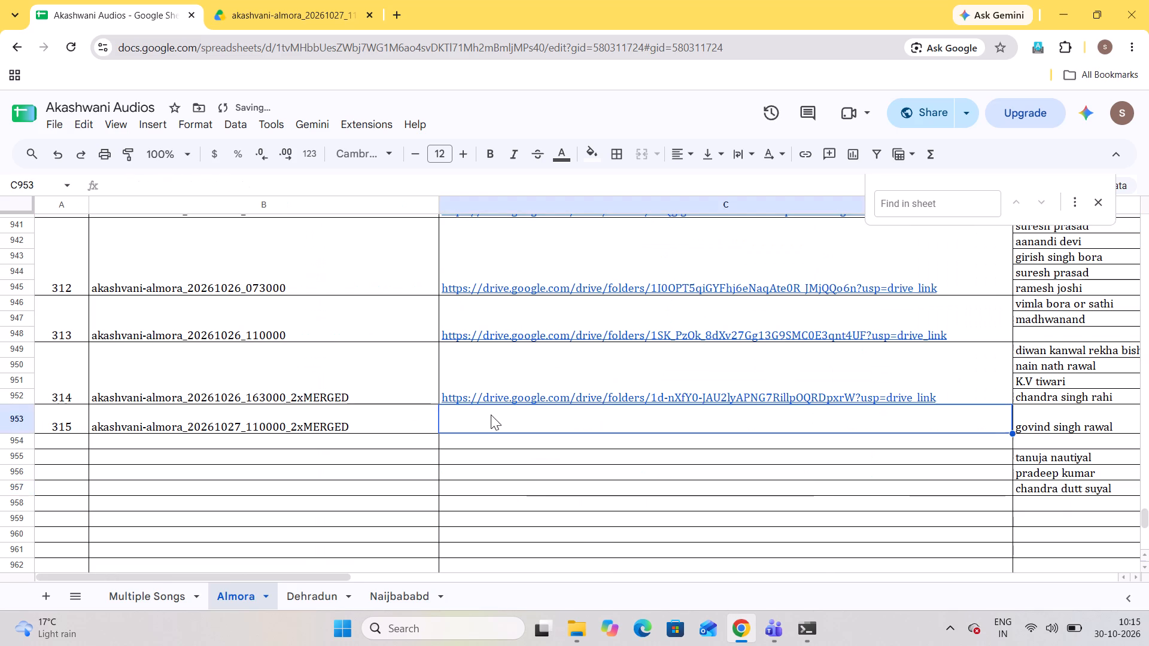
pyautogui.hscroll(-3, 491, 415)
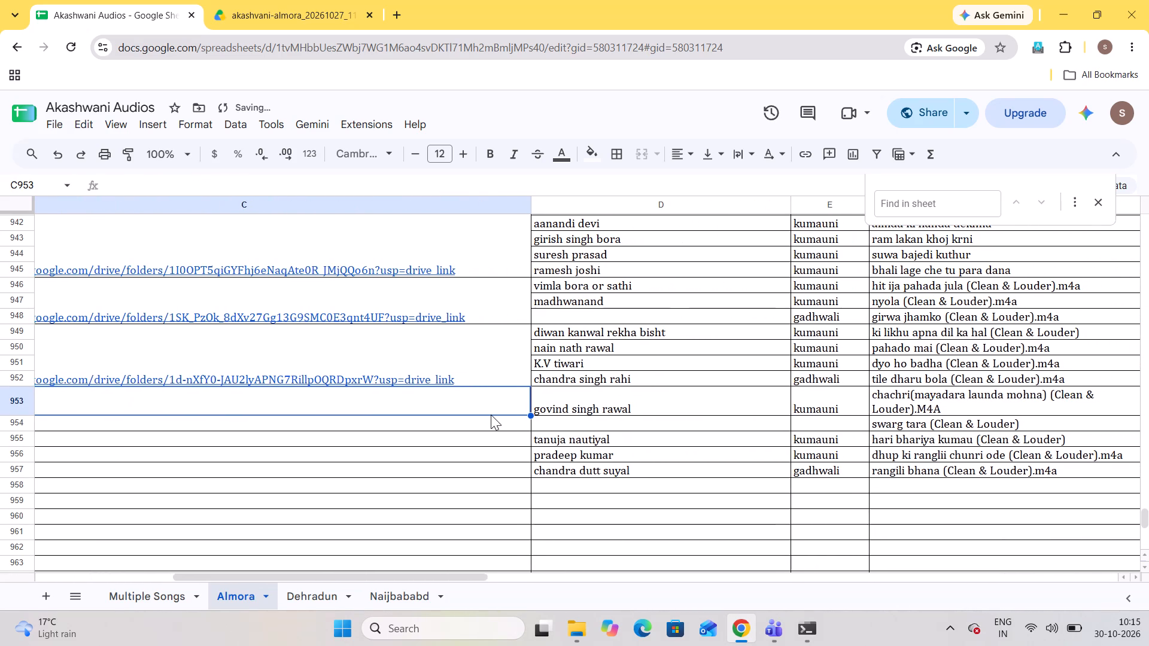
pyautogui.hscroll(-1, 491, 415)
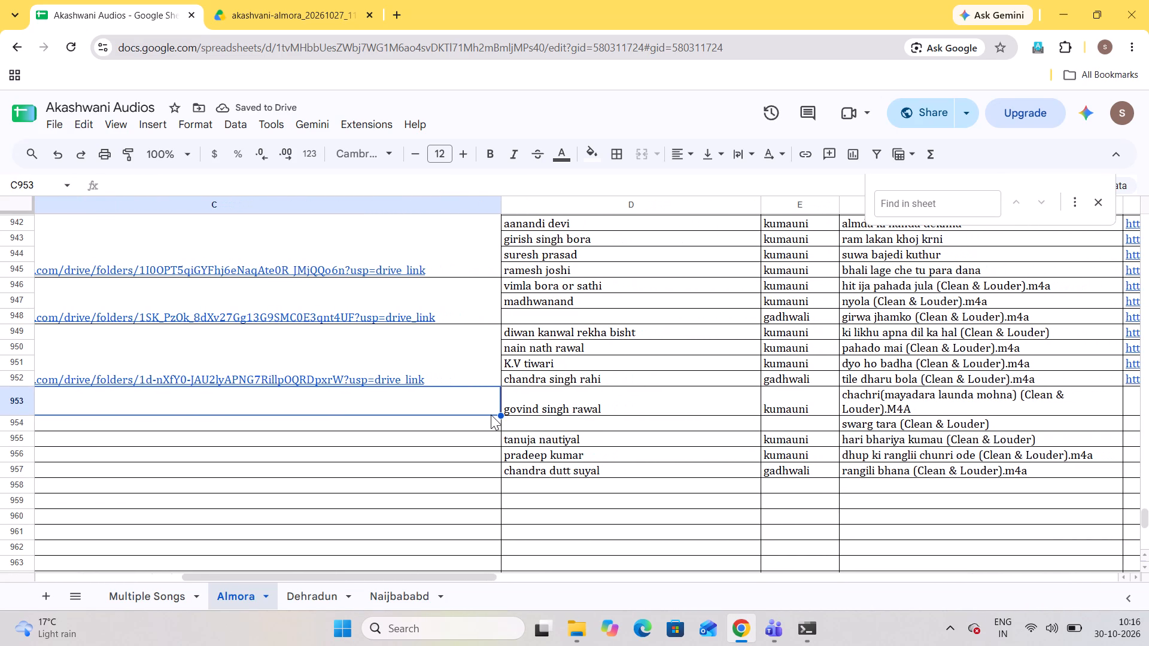
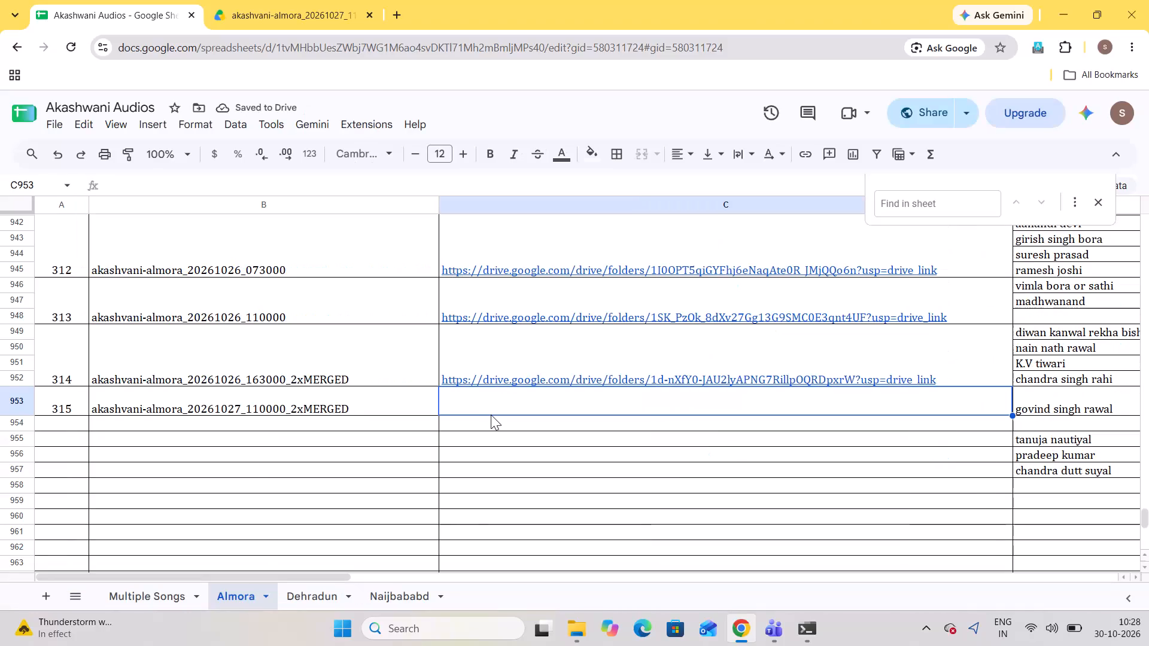
# Copy the Drive share link of folder akashvani-almora_20261027_110000_2xMERGED into folder link cell C953 of the Almora sheet.
pyautogui.click(346, 17)
pyautogui.click(547, 152)
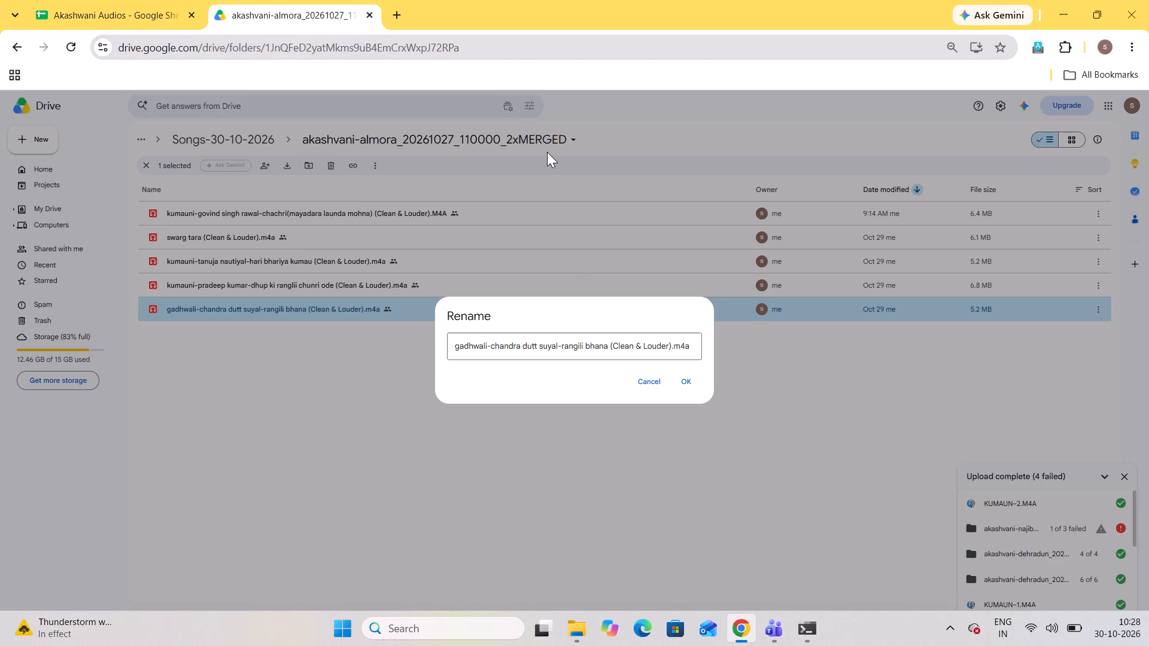
pyautogui.click(547, 152)
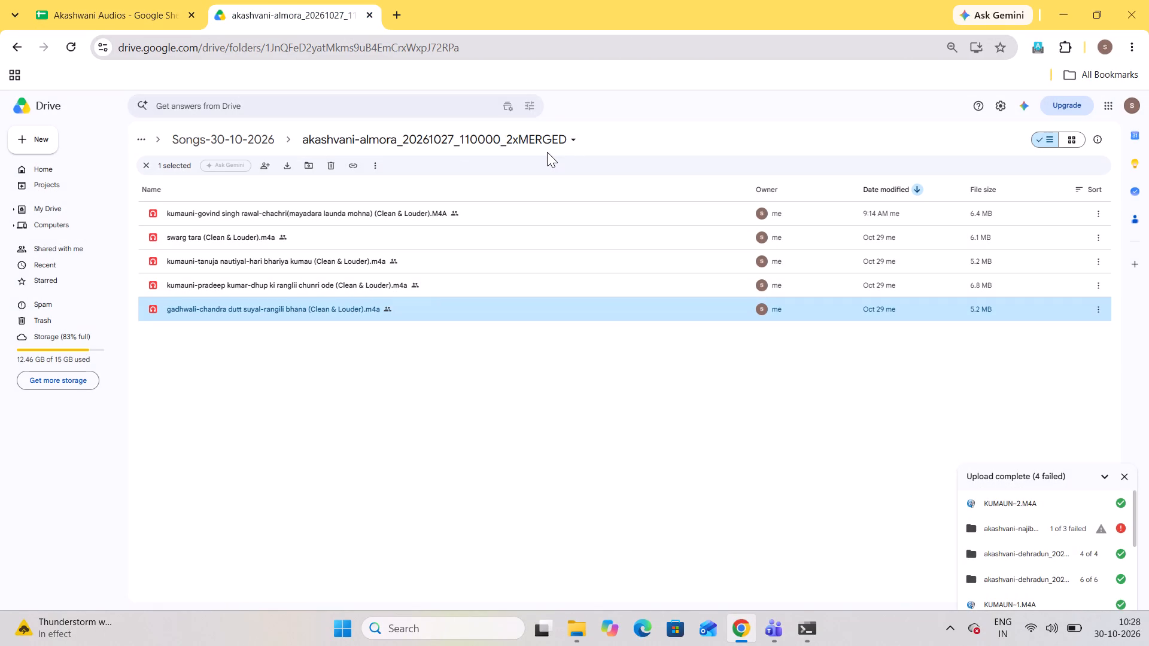
pyautogui.click(560, 135)
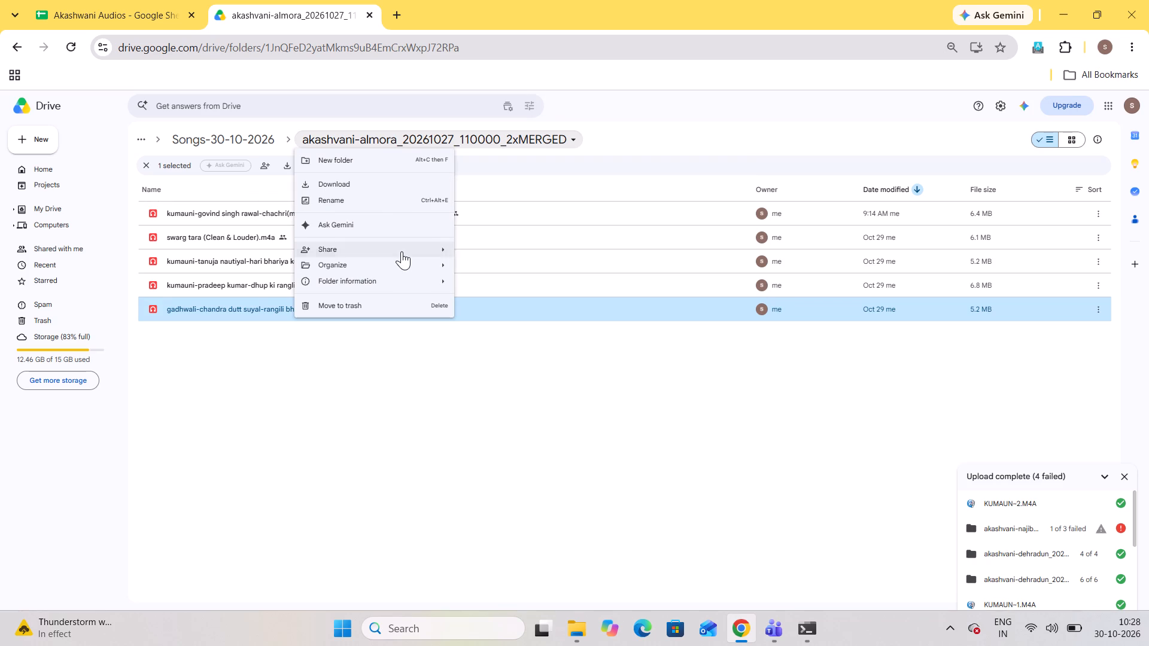
pyautogui.click(473, 266)
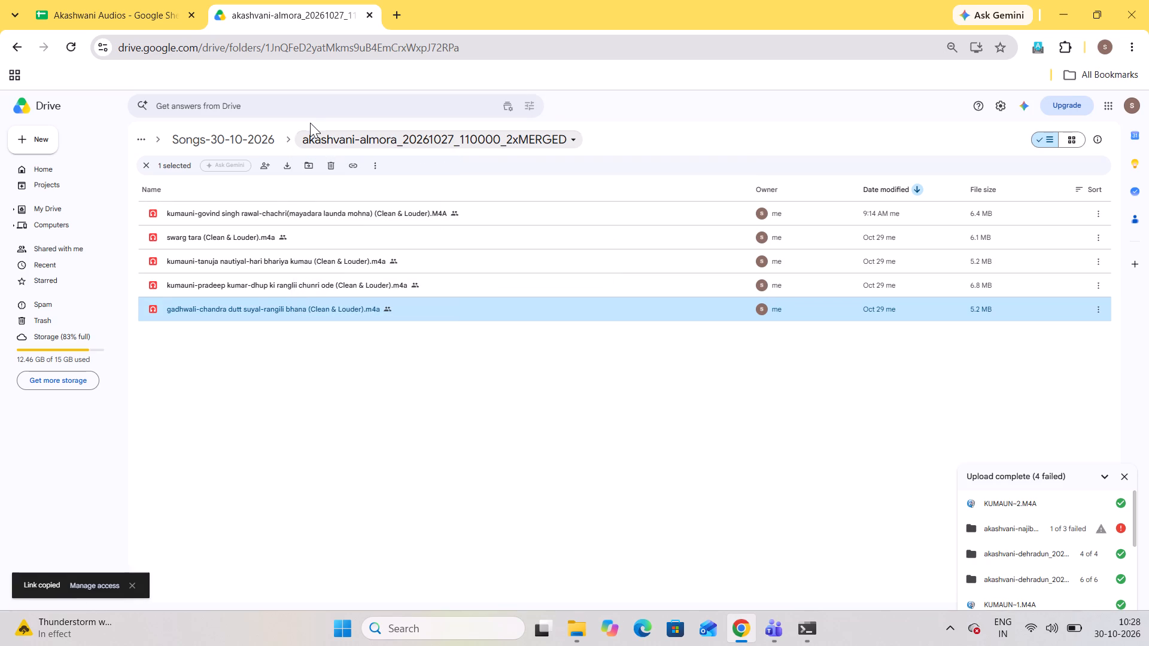
pyautogui.click(102, 6)
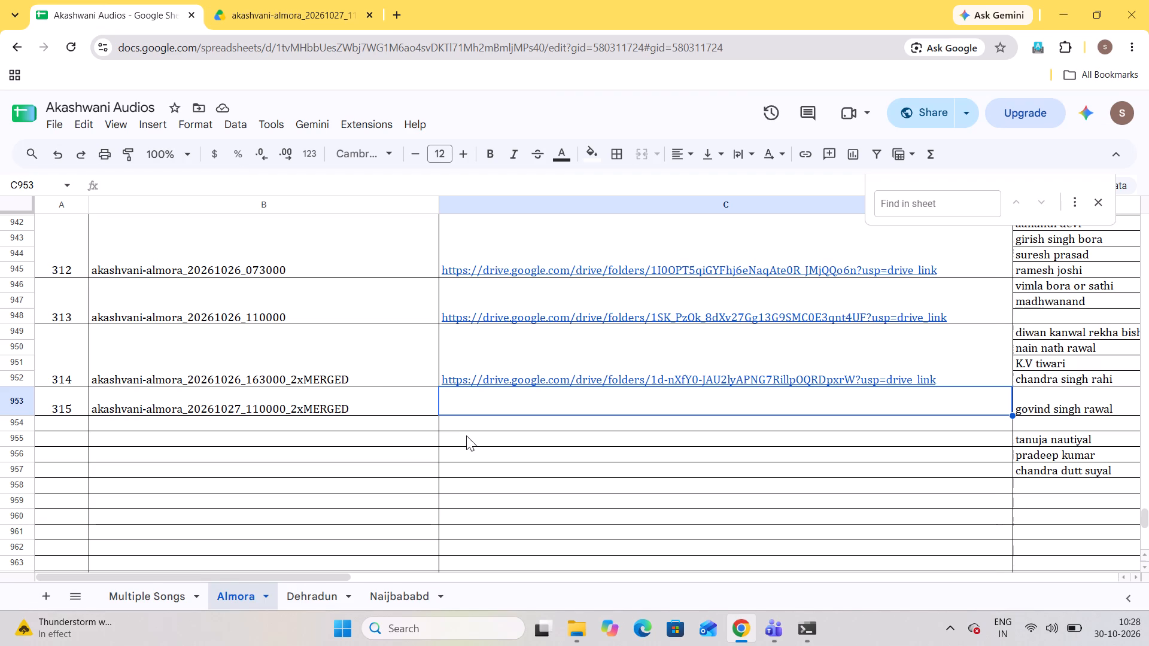
pyautogui.hotkey('ctrl', 'v')
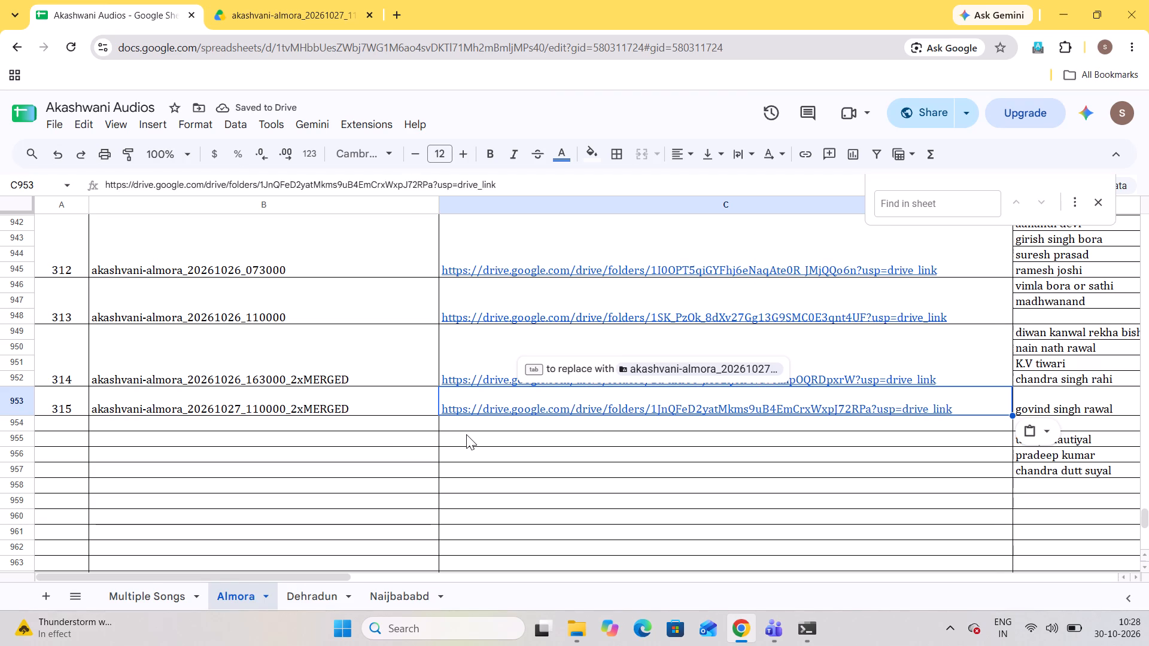
# Copy the Drive link of the "chachri(mayadara launda mohna)" audio file into song link cell G953.
pyautogui.hscroll(-7, 591, 428)
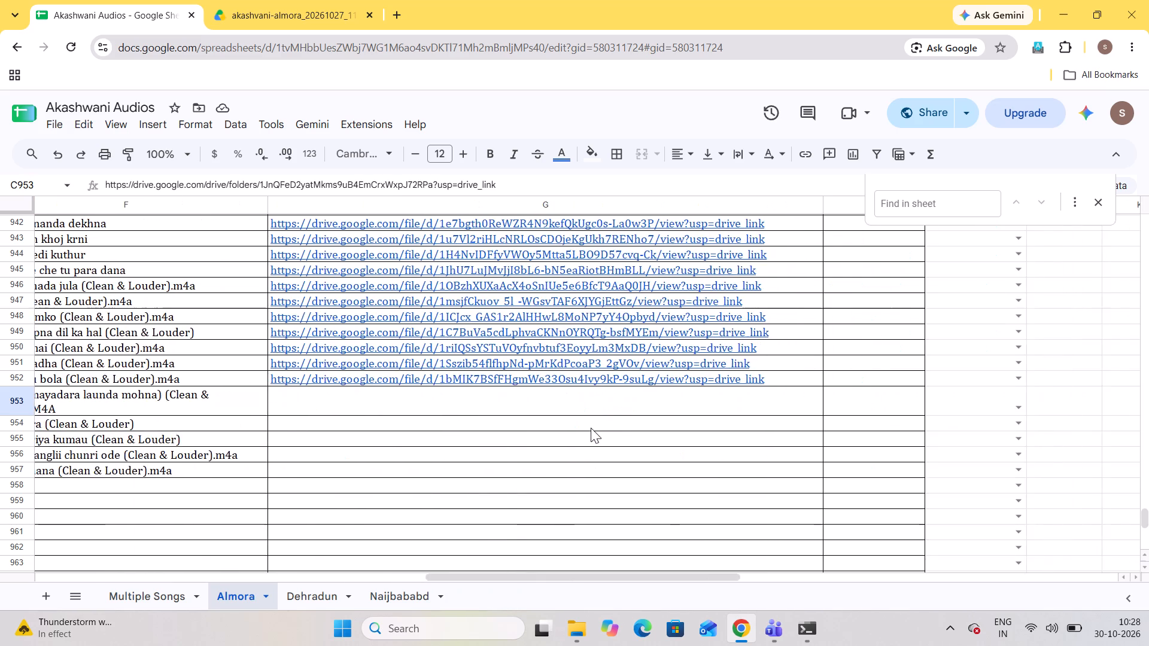
pyautogui.hscroll(1, 591, 428)
pyautogui.click(574, 400)
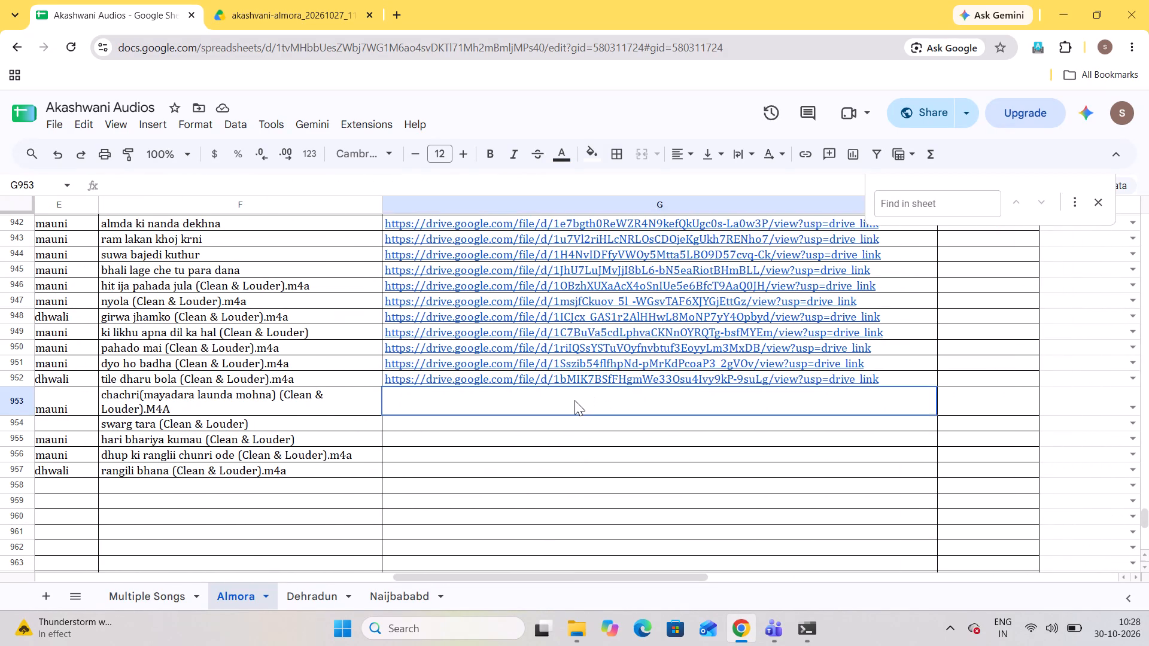
pyautogui.click(289, 2)
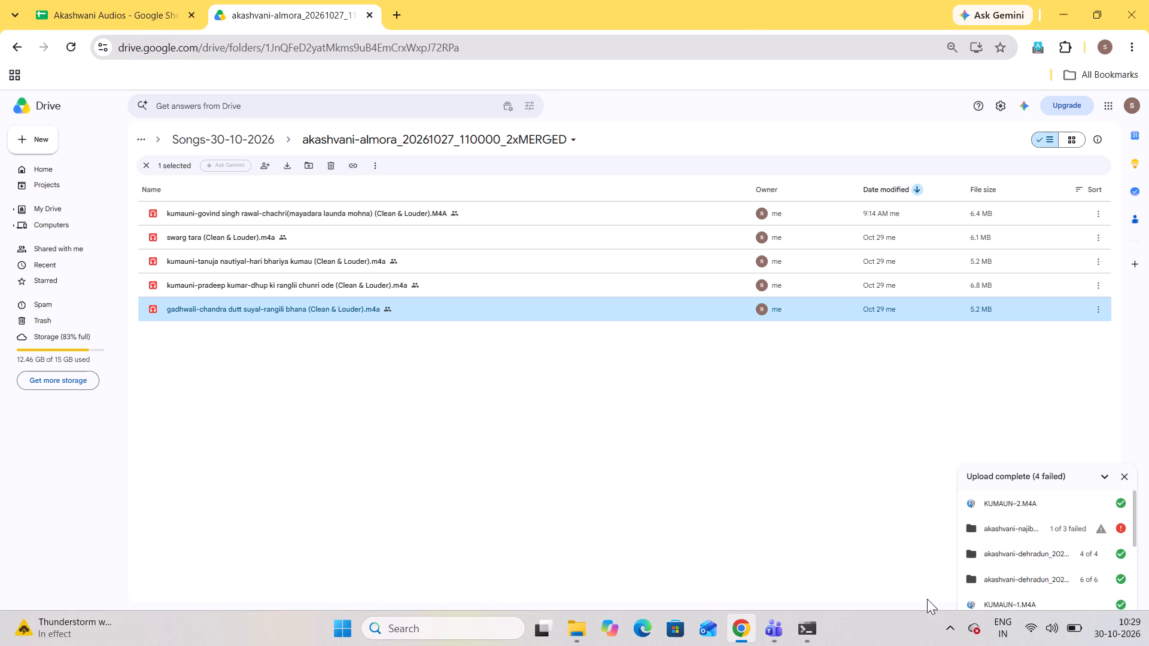
pyautogui.click(1094, 212)
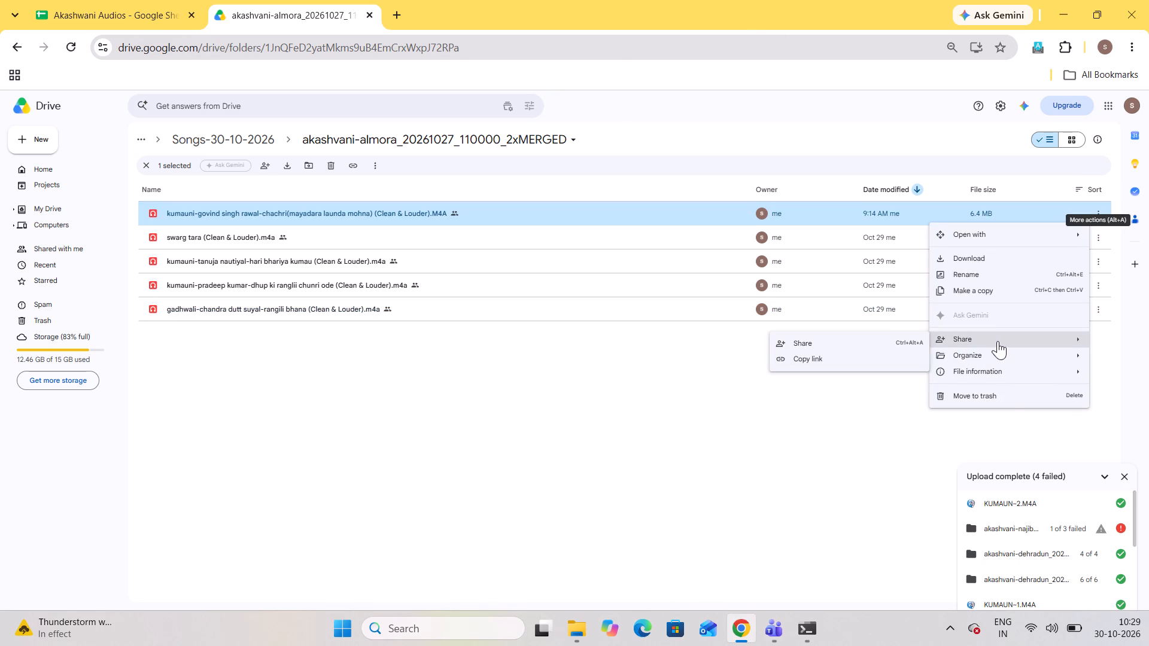
pyautogui.click(886, 358)
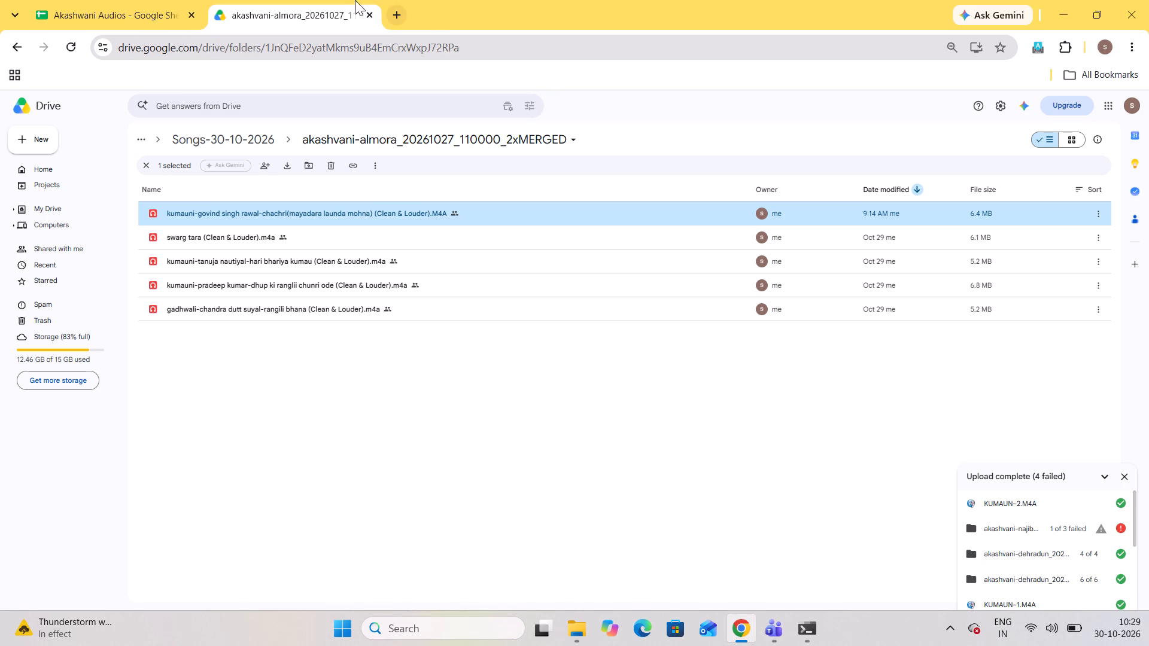
pyautogui.click(115, 6)
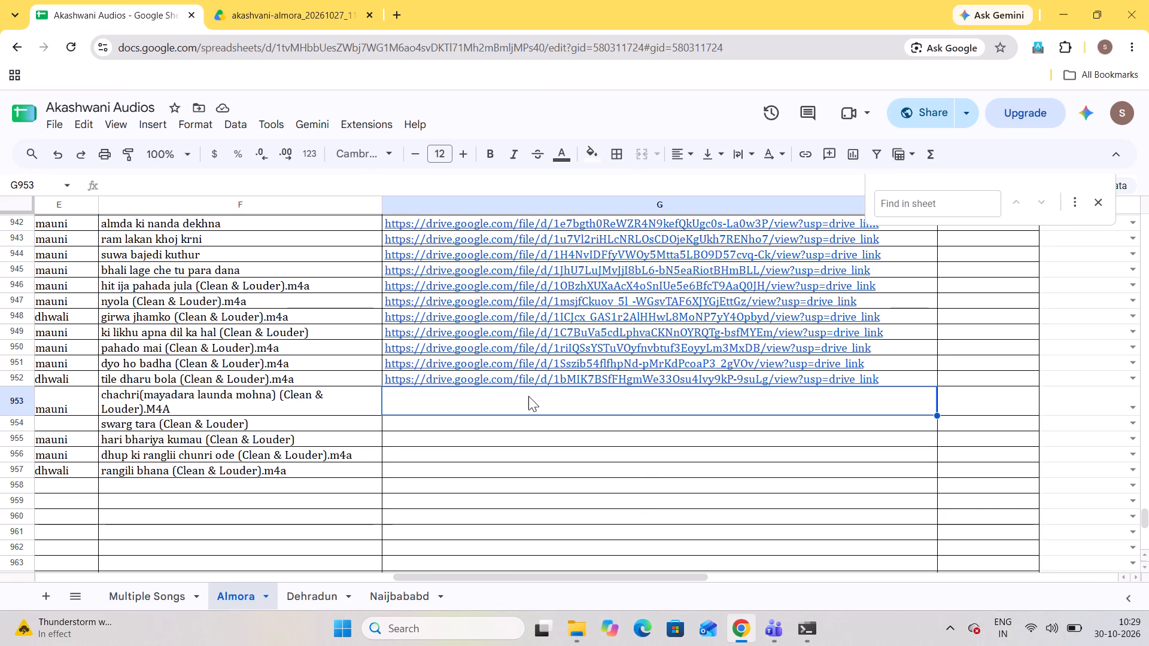
pyautogui.hotkey('ctrl', 'v')
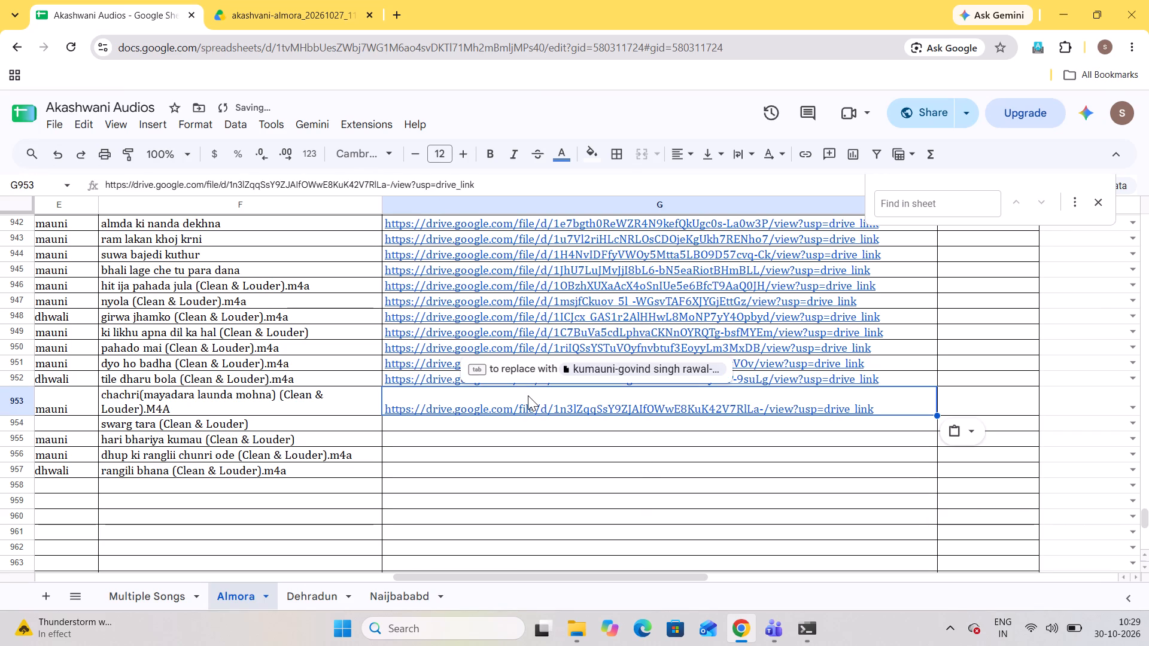
# Copy the Drive link of the "swarg tara" audio file into song link cell G954.
pyautogui.click(284, 19)
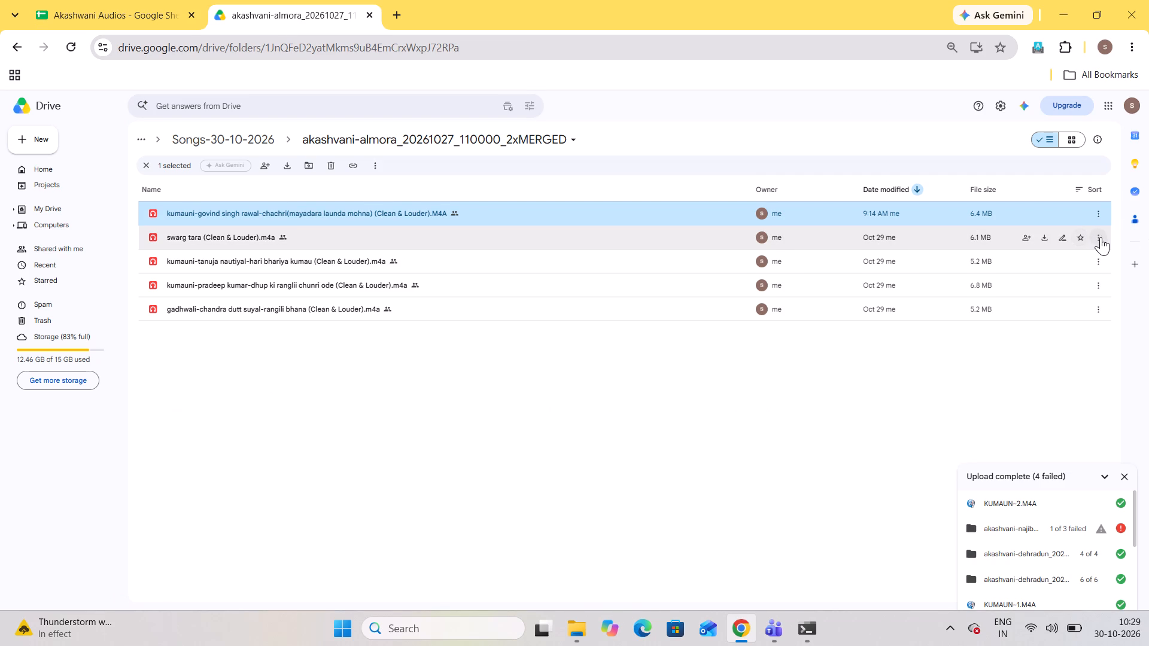
pyautogui.click(1101, 237)
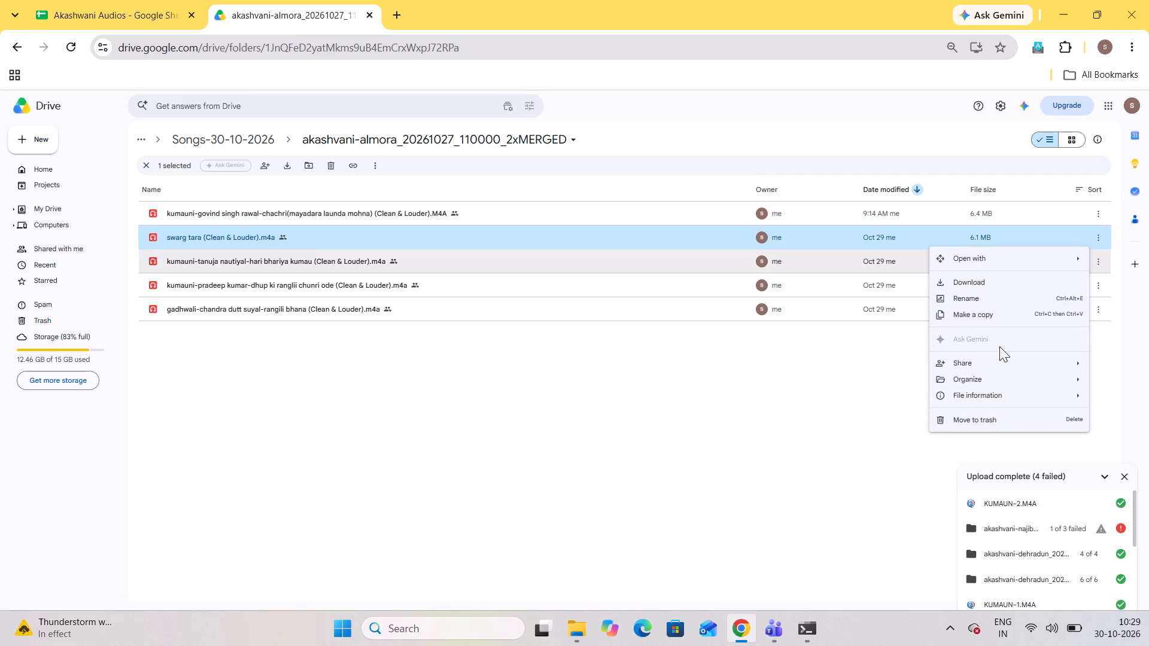
pyautogui.click(893, 380)
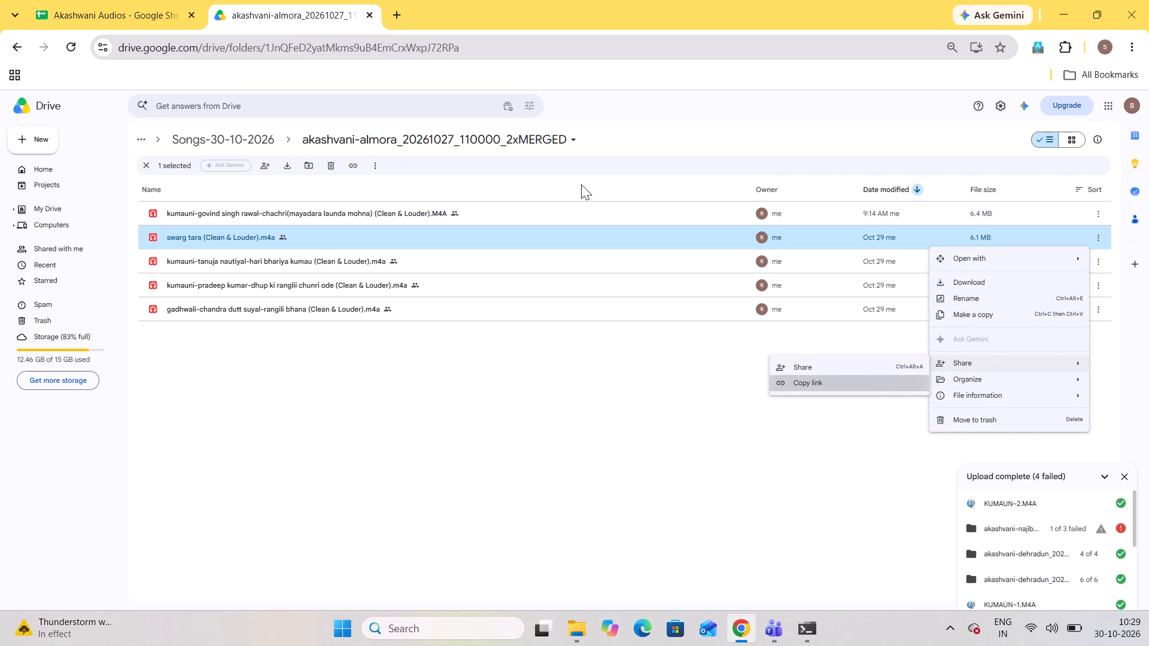
pyautogui.click(148, 13)
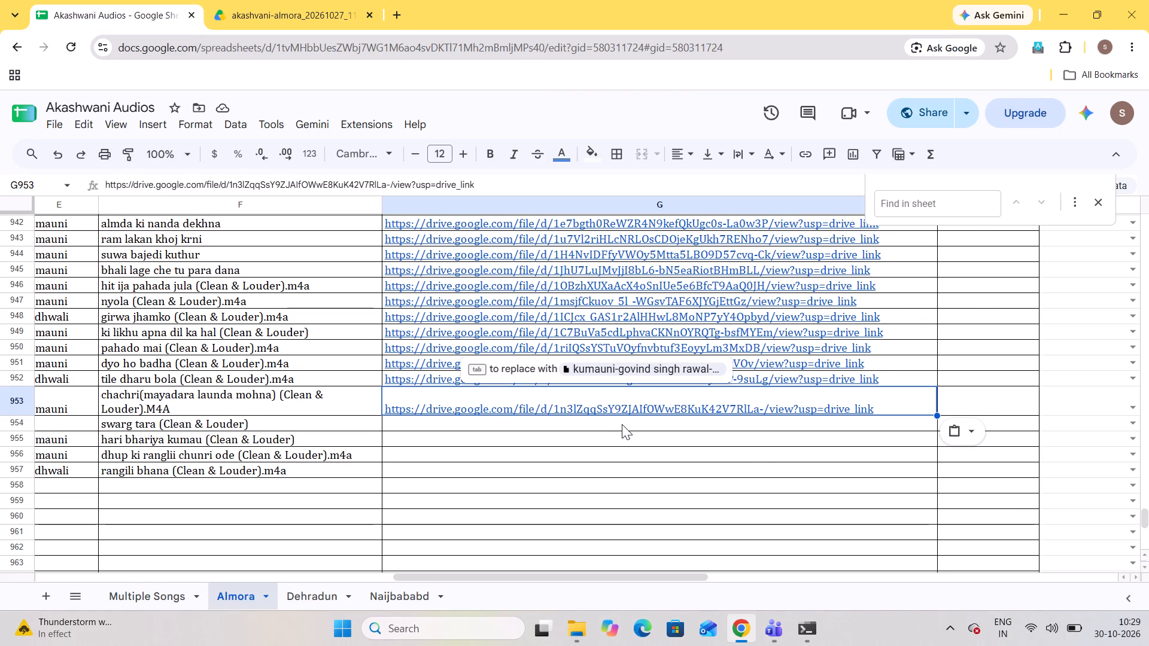
pyautogui.click(622, 424)
pyautogui.hotkey('ctrl', 'v')
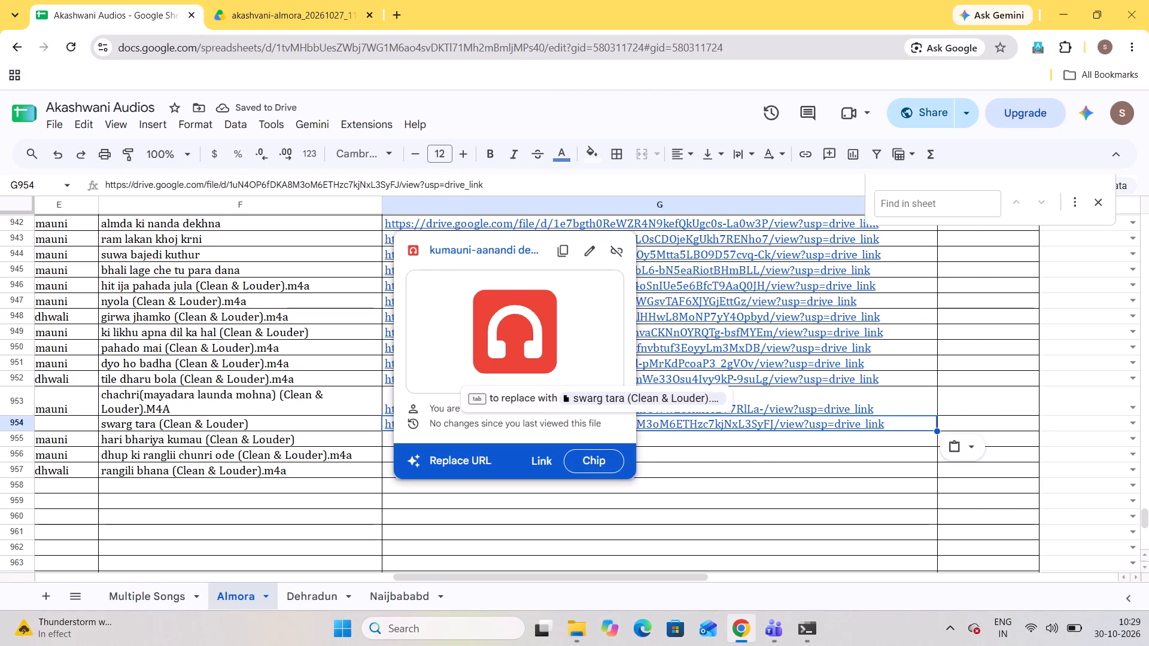
# Copy the Drive link of the "hari bhariya kumau" audio file into song link cell G955.
pyautogui.click(244, 5)
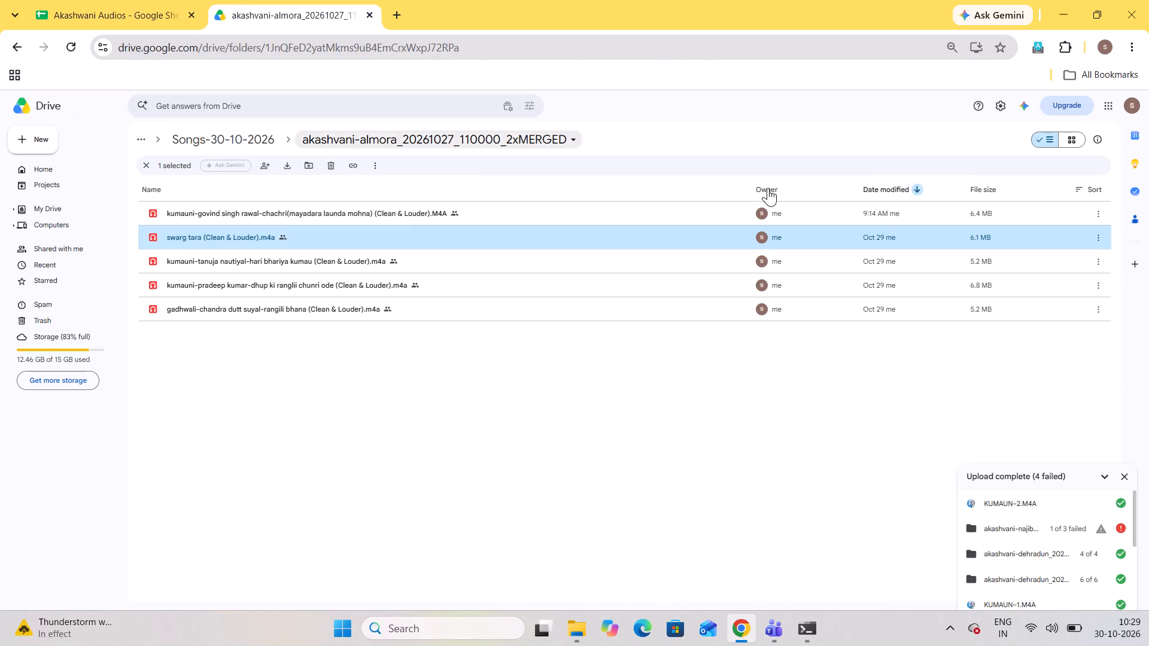
pyautogui.click(1099, 260)
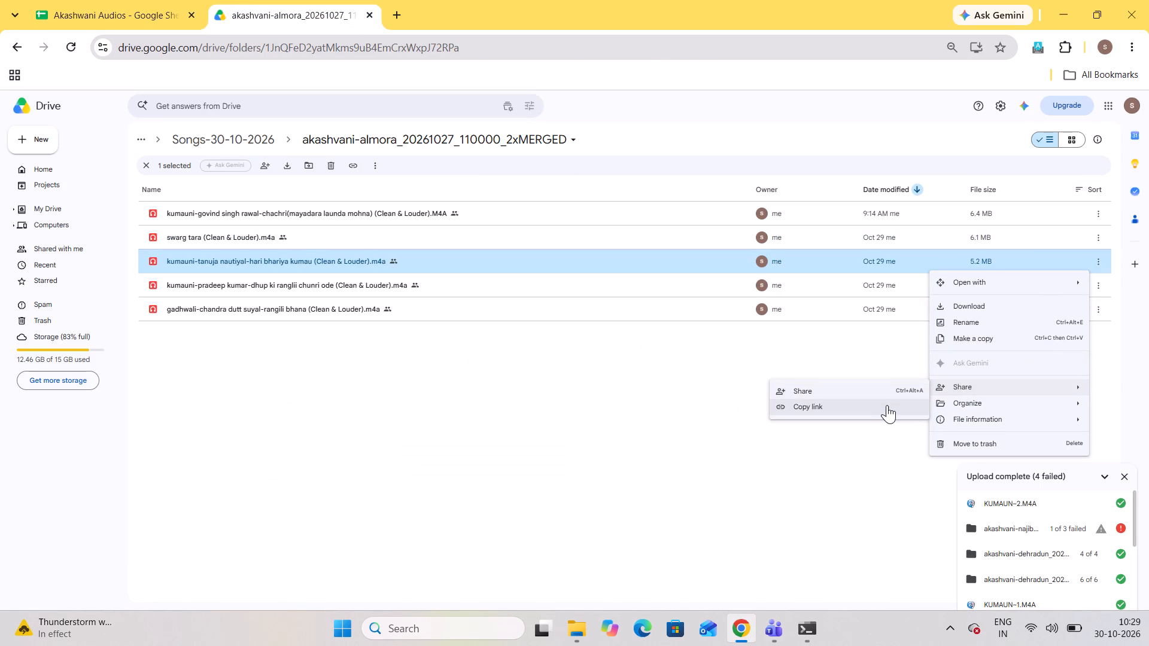
pyautogui.click(886, 405)
pyautogui.click(117, 16)
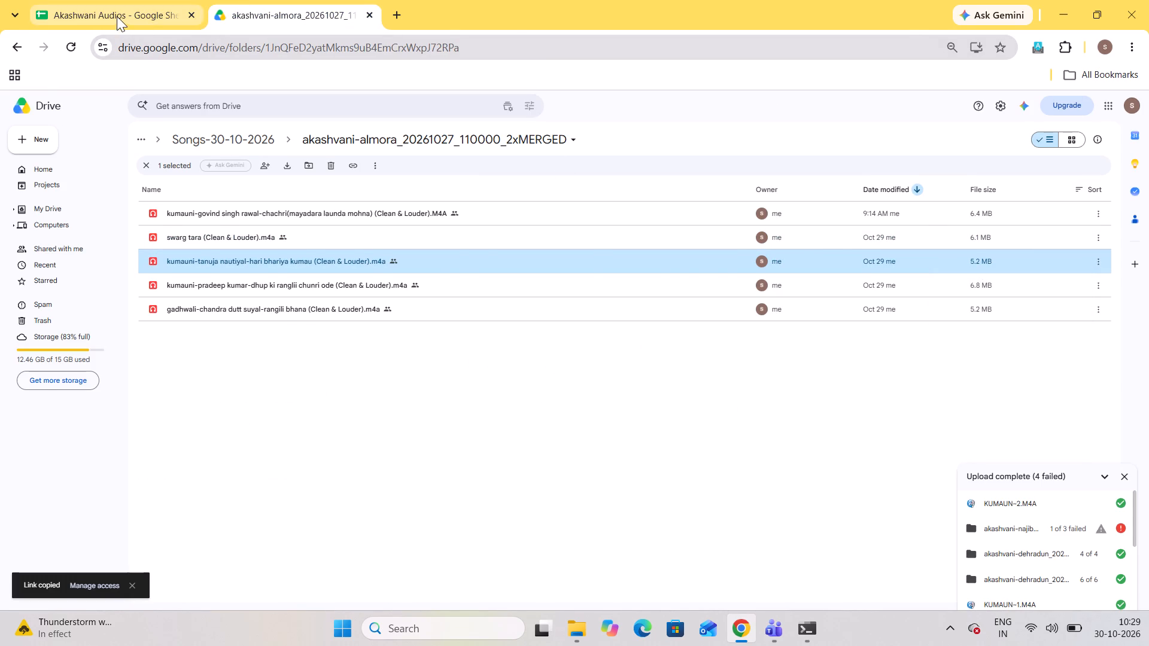
pyautogui.click(509, 440)
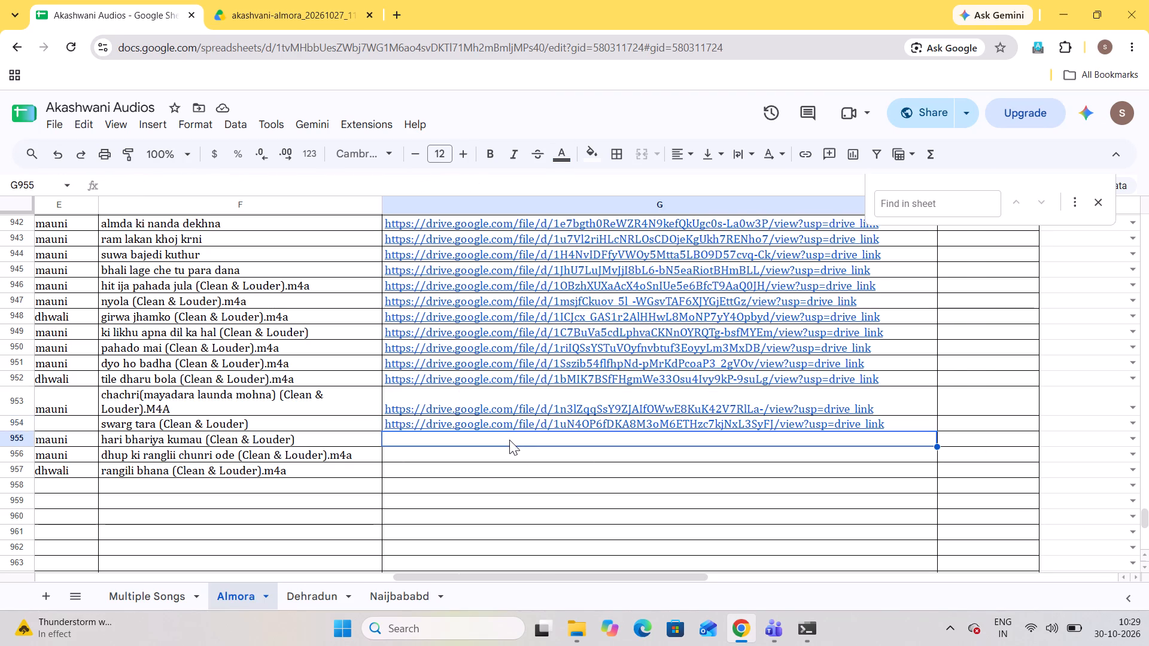
pyautogui.hotkey('ctrl', 'v')
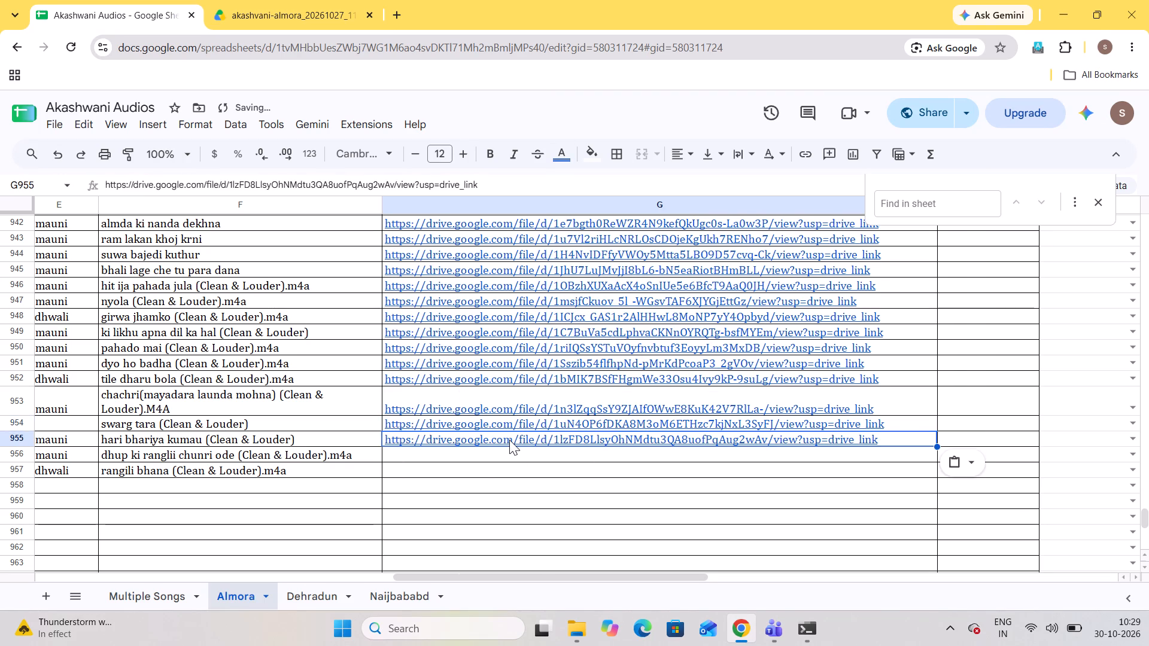
# Copy the Drive link of the "dhup ki ranglii chunri ode" audio file into song link cell G956.
pyautogui.click(275, 12)
pyautogui.click(1099, 288)
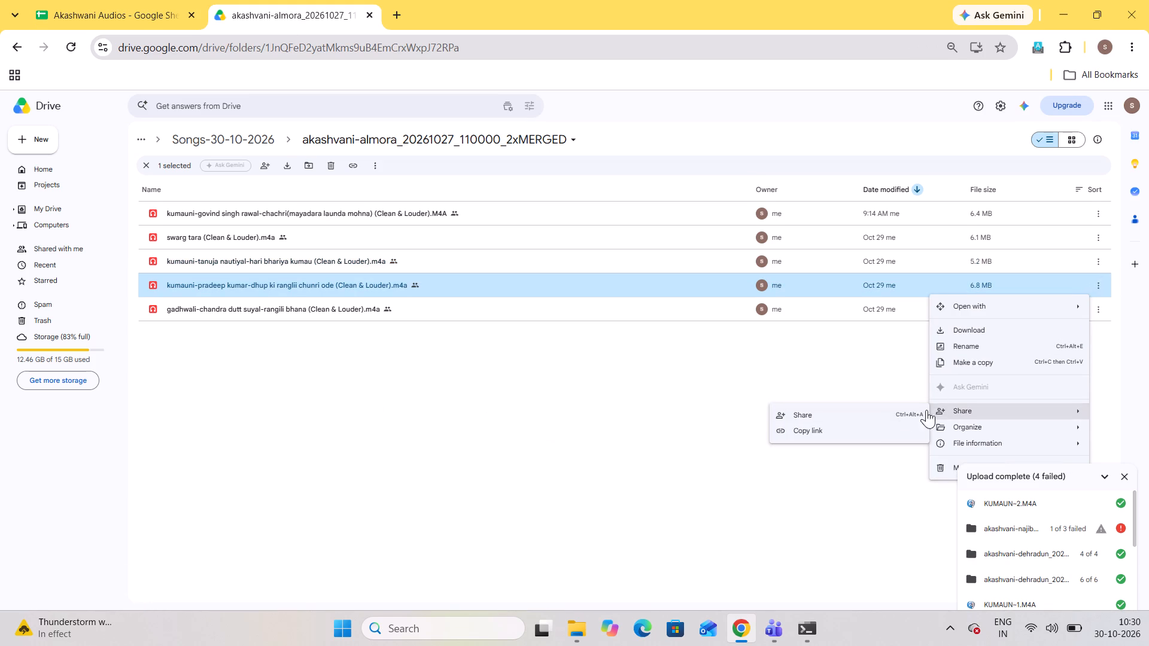
pyautogui.click(874, 428)
pyautogui.click(128, 13)
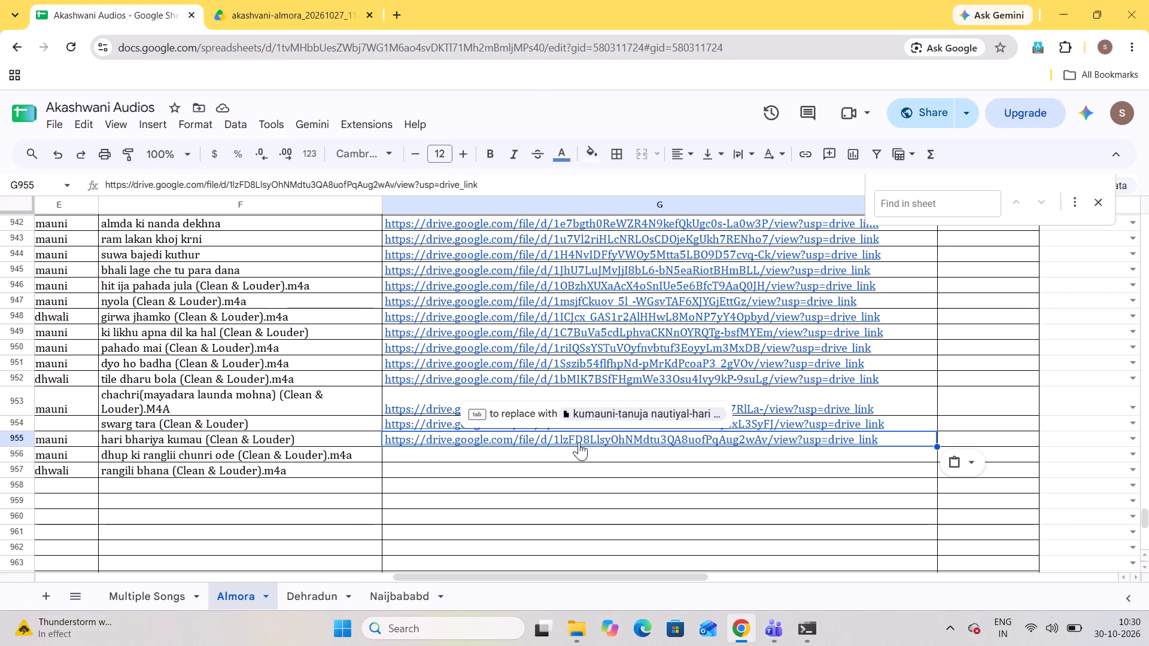
pyautogui.click(546, 457)
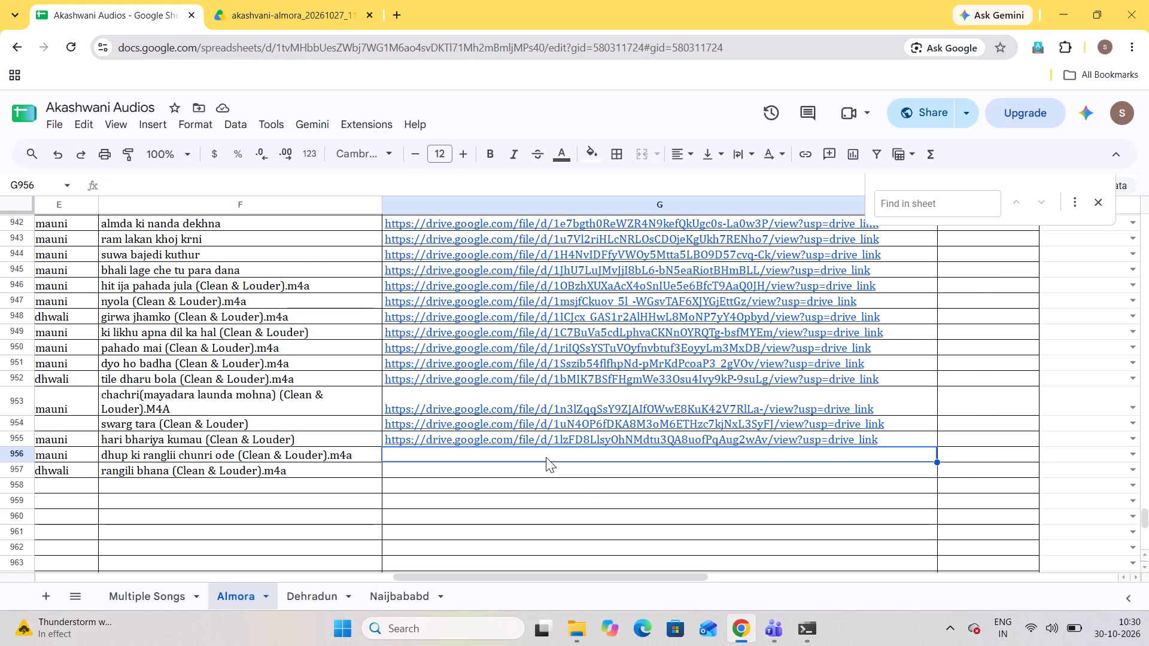
pyautogui.hotkey('ctrl', 'v')
# Copy the Drive link of the "rangili bhana" audio file into song link cell G957.
pyautogui.click(286, 7)
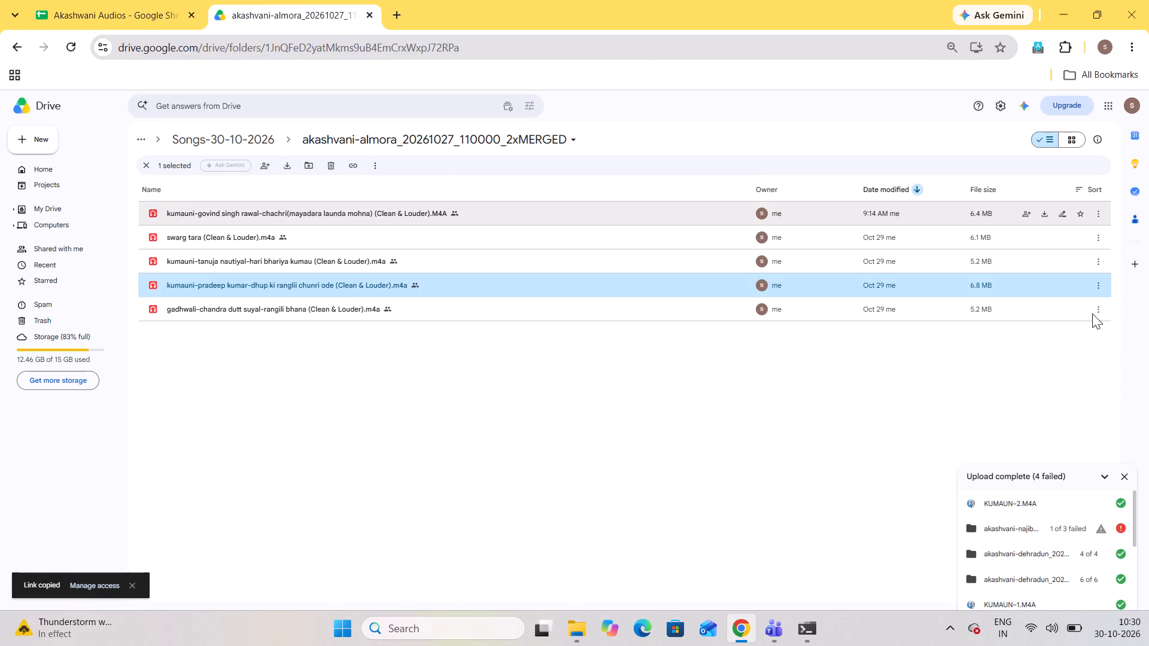
pyautogui.click(1095, 311)
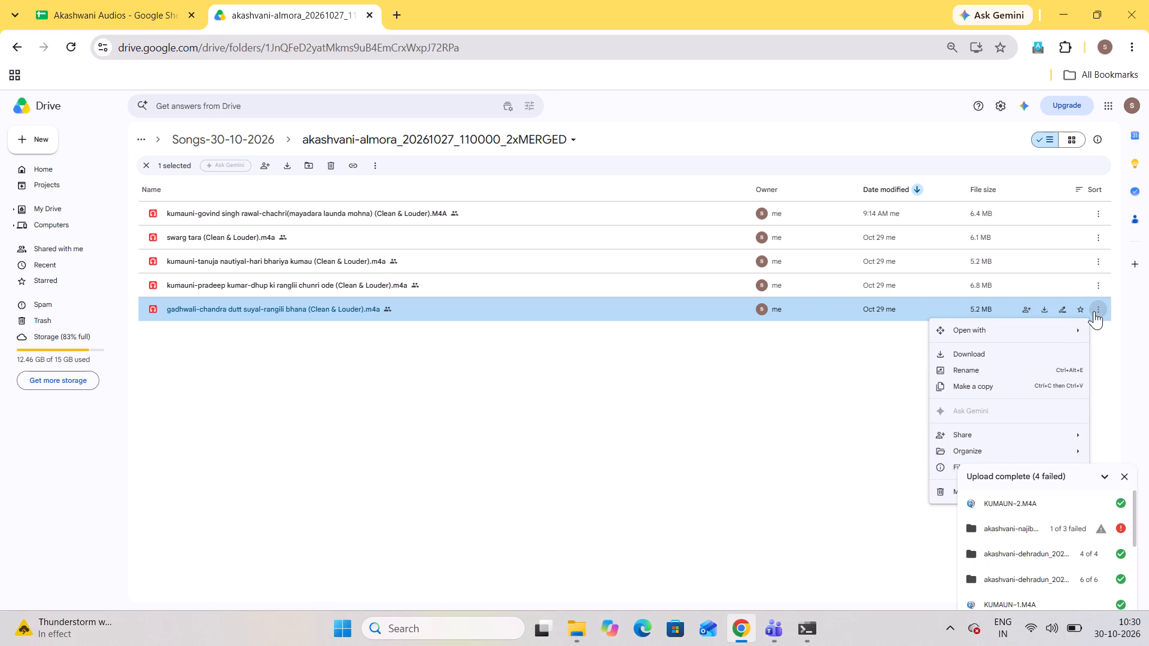
pyautogui.click(871, 458)
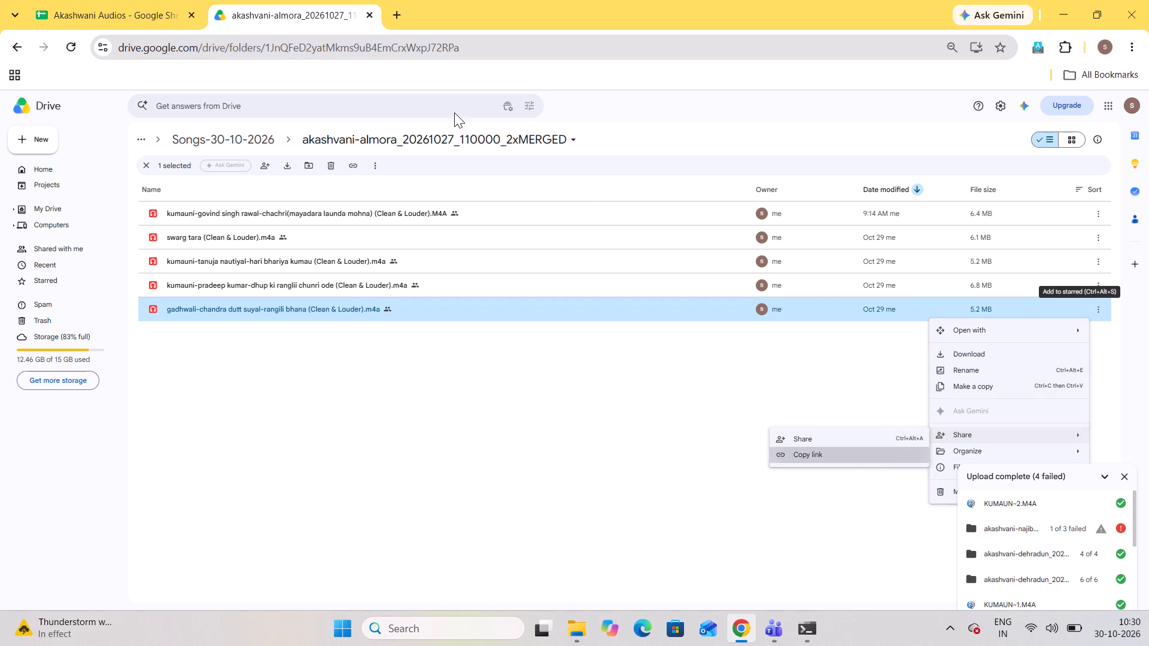
pyautogui.click(161, 10)
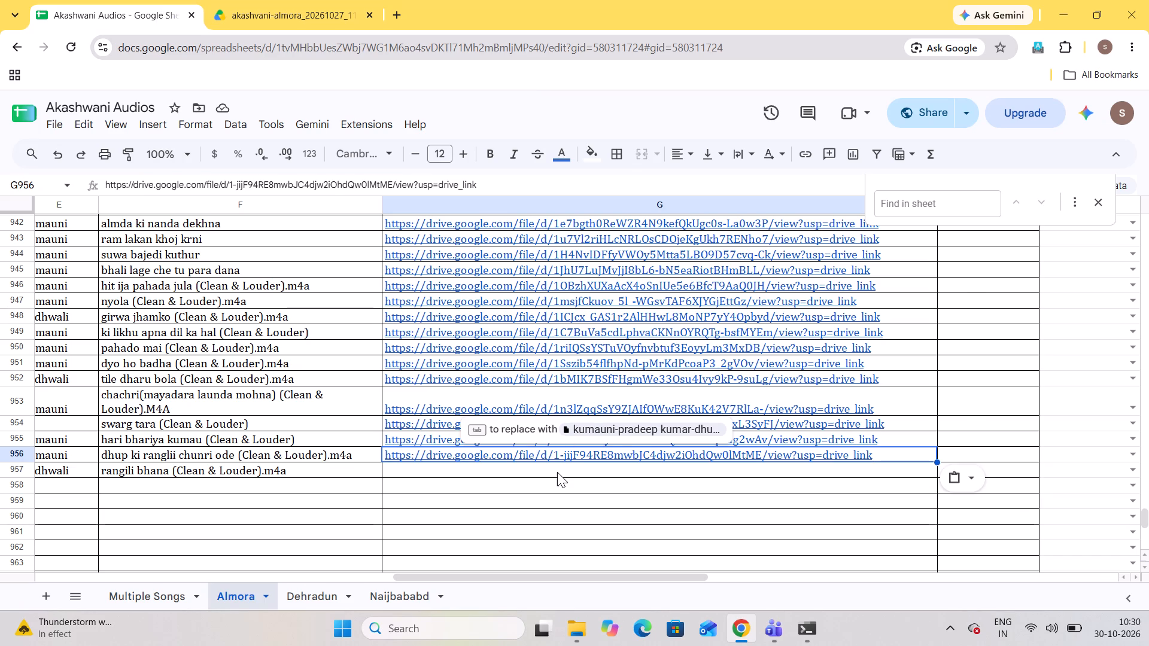
pyautogui.click(557, 472)
pyautogui.hotkey('ctrl', 'v')
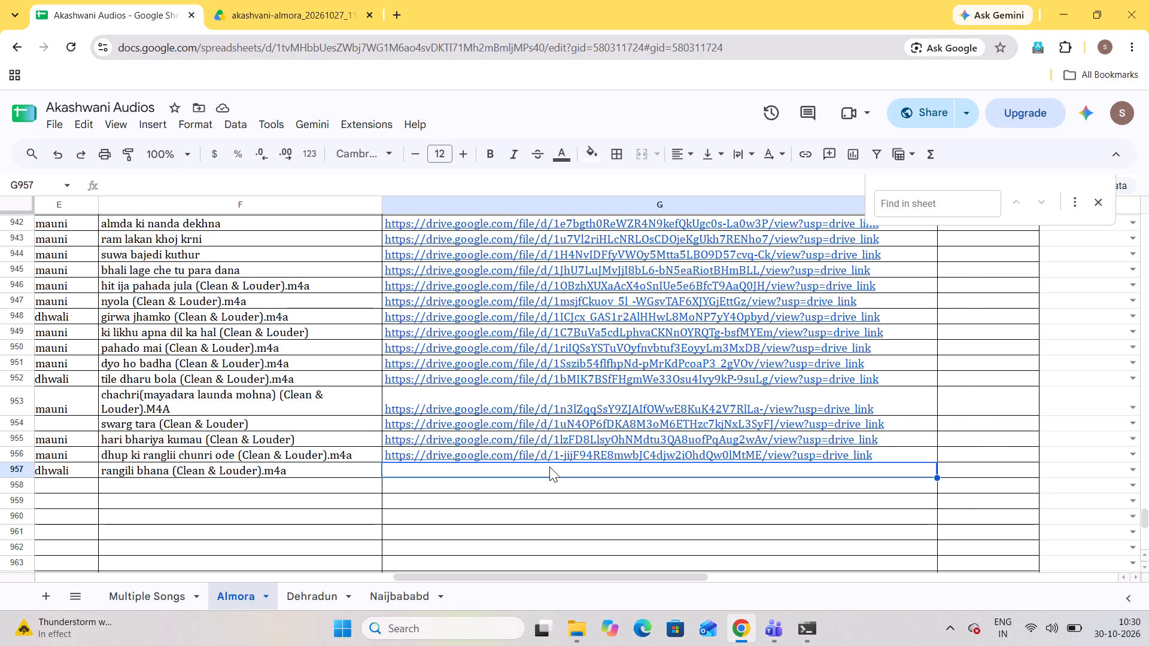
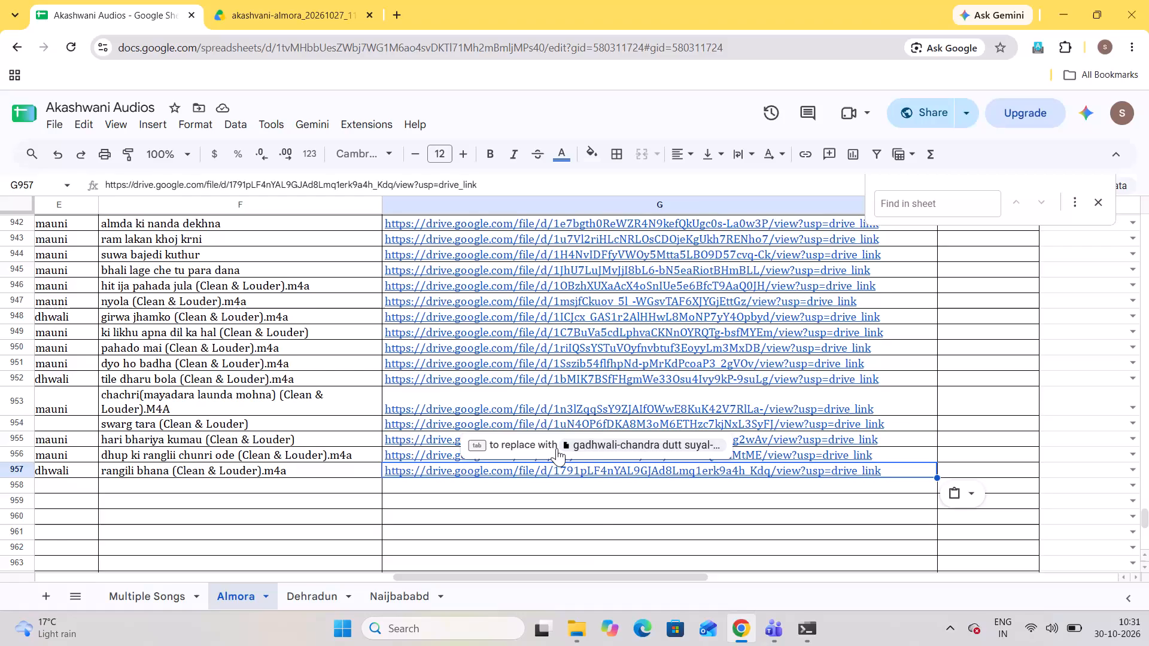
# Merge folder link cells C953 to C957 into one cell for the akashvani-almora_20261027_110000_2xMERGED folder.
pyautogui.hscroll(5, 557, 448)
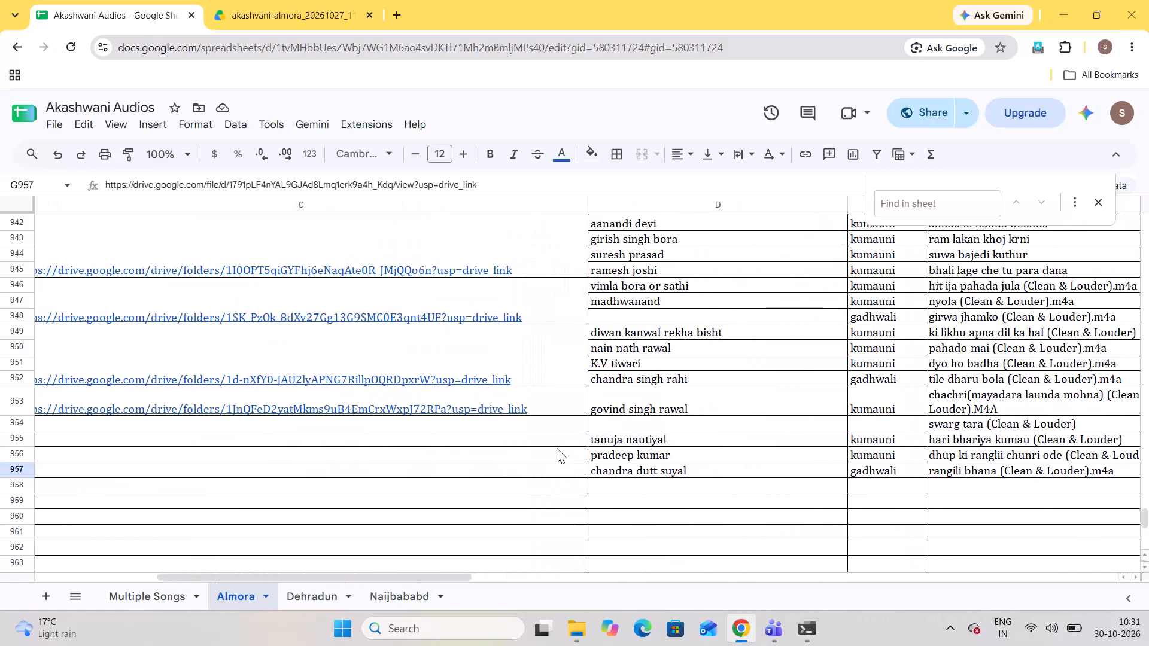
pyautogui.click(589, 411)
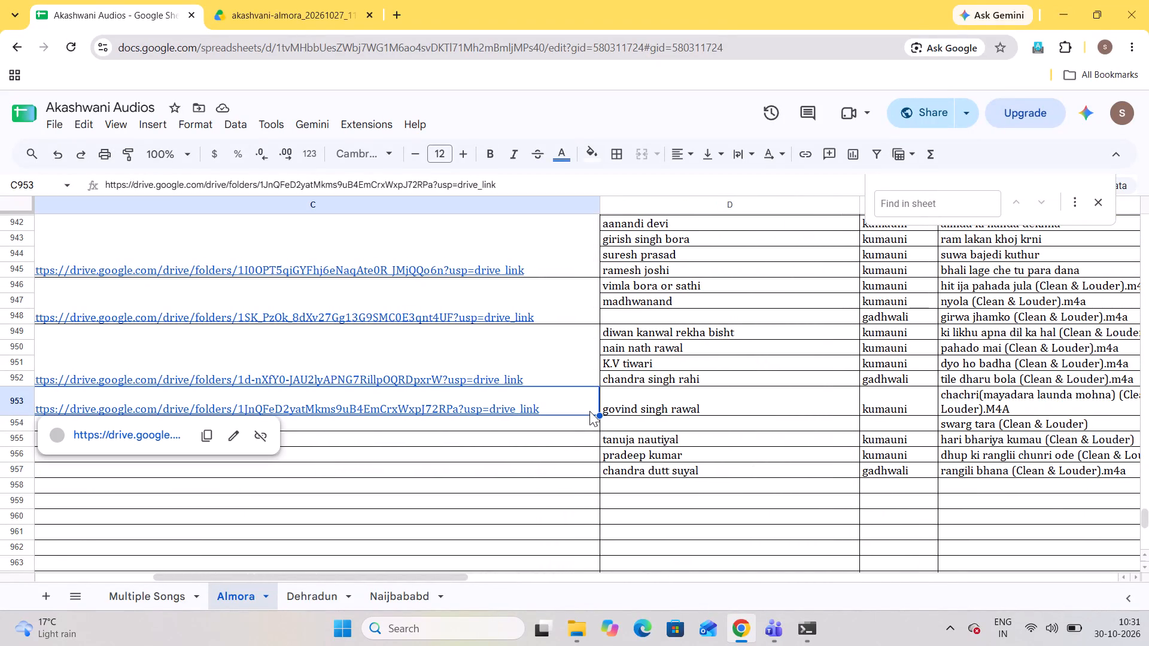
pyautogui.keyDown('ctrl'); pyautogui.click(587, 428); pyautogui.keyUp('ctrl')
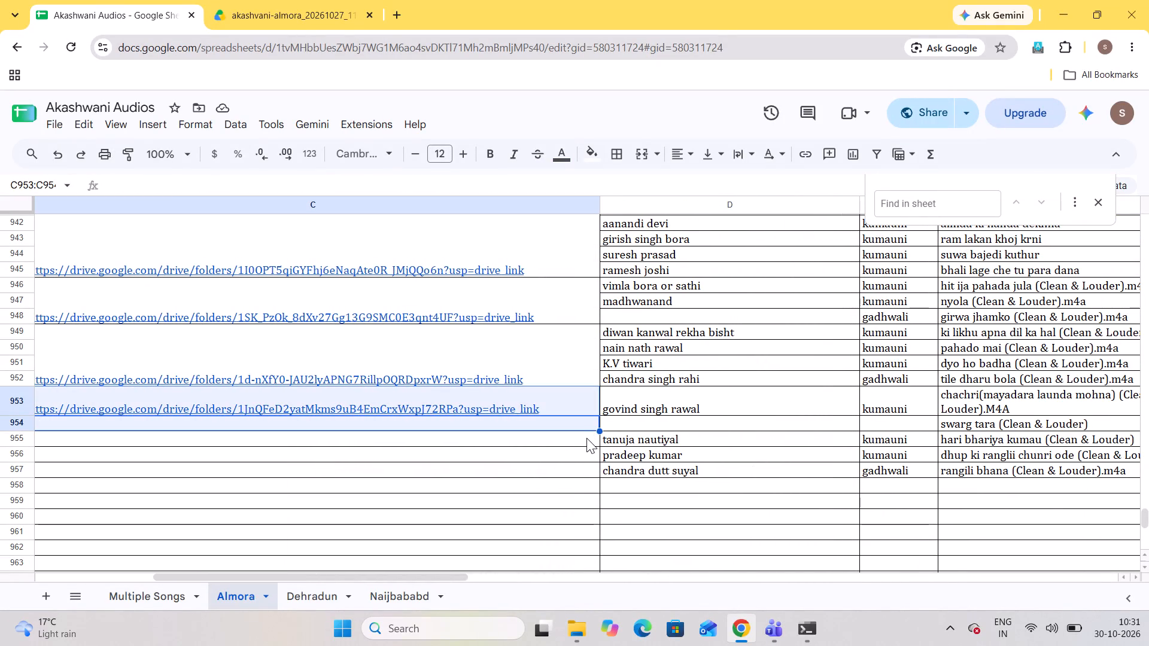
pyautogui.keyDown('ctrl'); pyautogui.click(586, 438); pyautogui.keyUp('ctrl')
pyautogui.keyDown('ctrl'); pyautogui.click(591, 455); pyautogui.keyUp('ctrl')
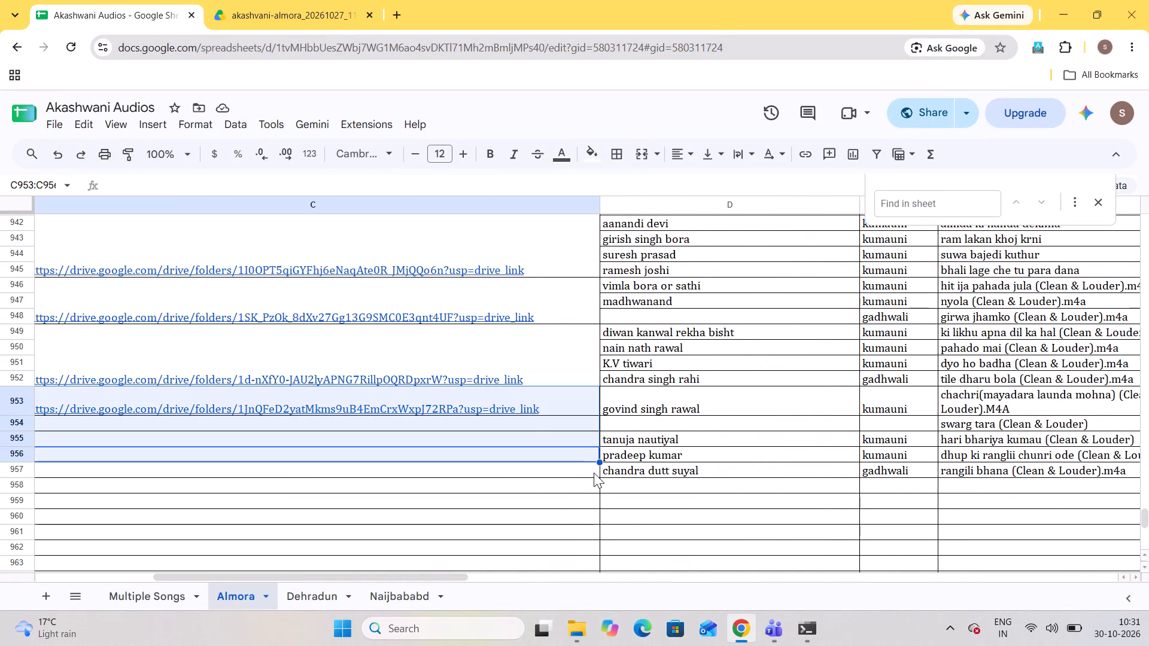
pyautogui.keyDown('ctrl'); pyautogui.click(594, 473); pyautogui.keyUp('ctrl')
pyautogui.click(642, 160)
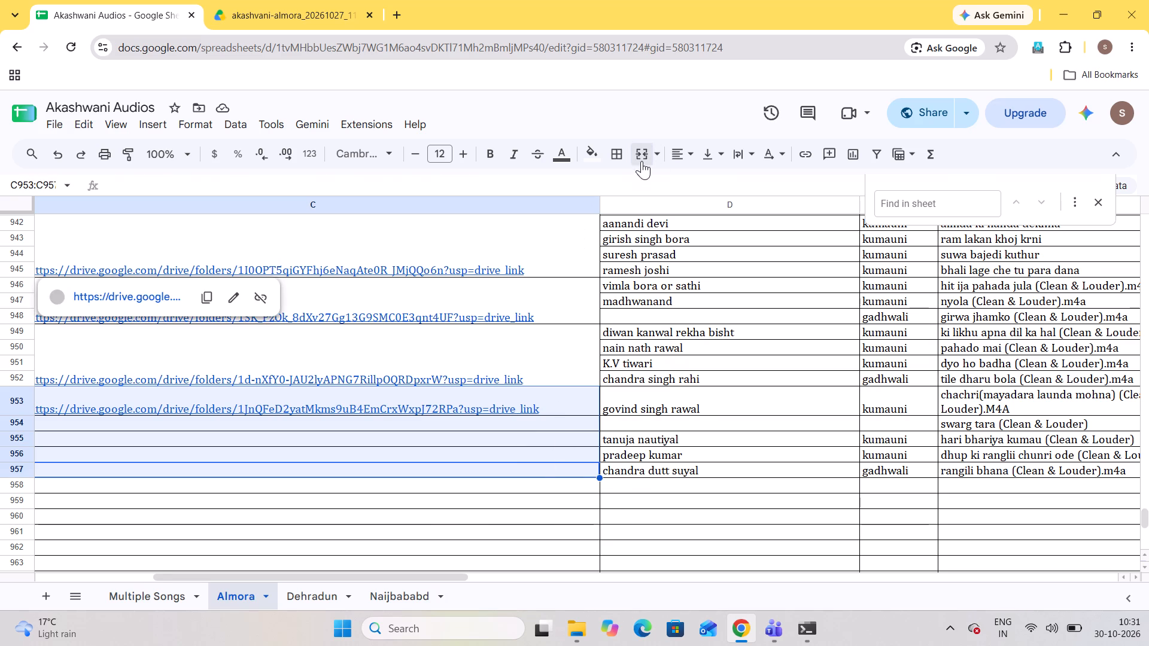
# Merge folder name cells B953 to B957 into one cell for akashvani-almora_20261027_110000_2xMERGED.
pyautogui.hscroll(4, 260, 499)
pyautogui.click(411, 400)
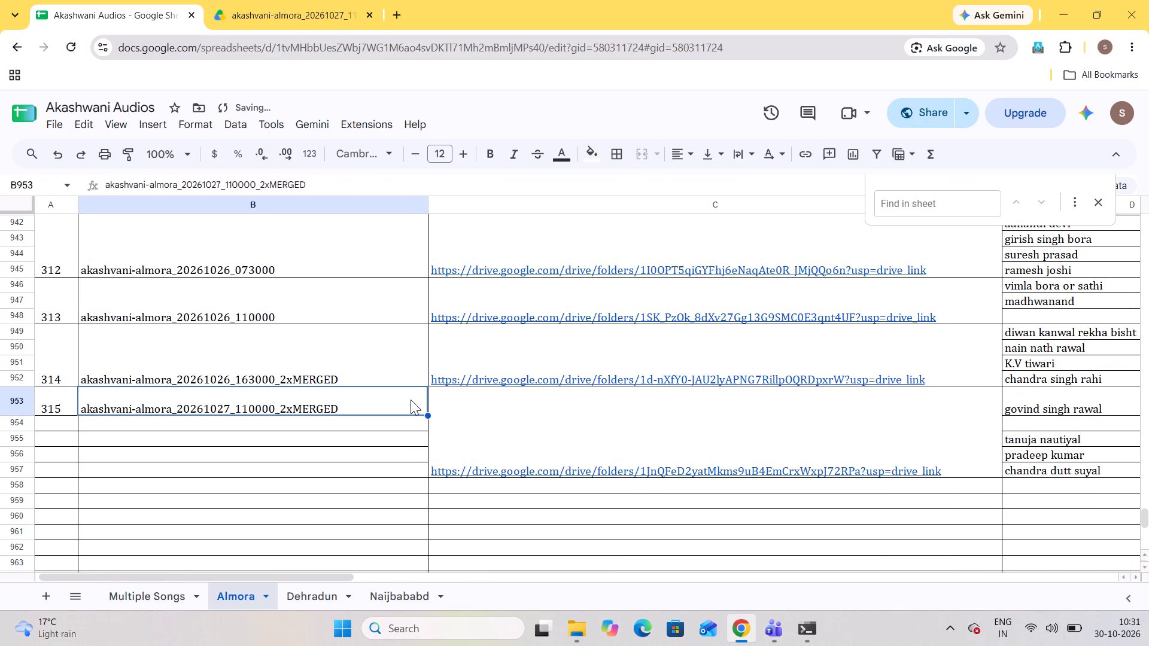
pyautogui.keyDown('ctrl'); pyautogui.click(387, 425); pyautogui.keyUp('ctrl')
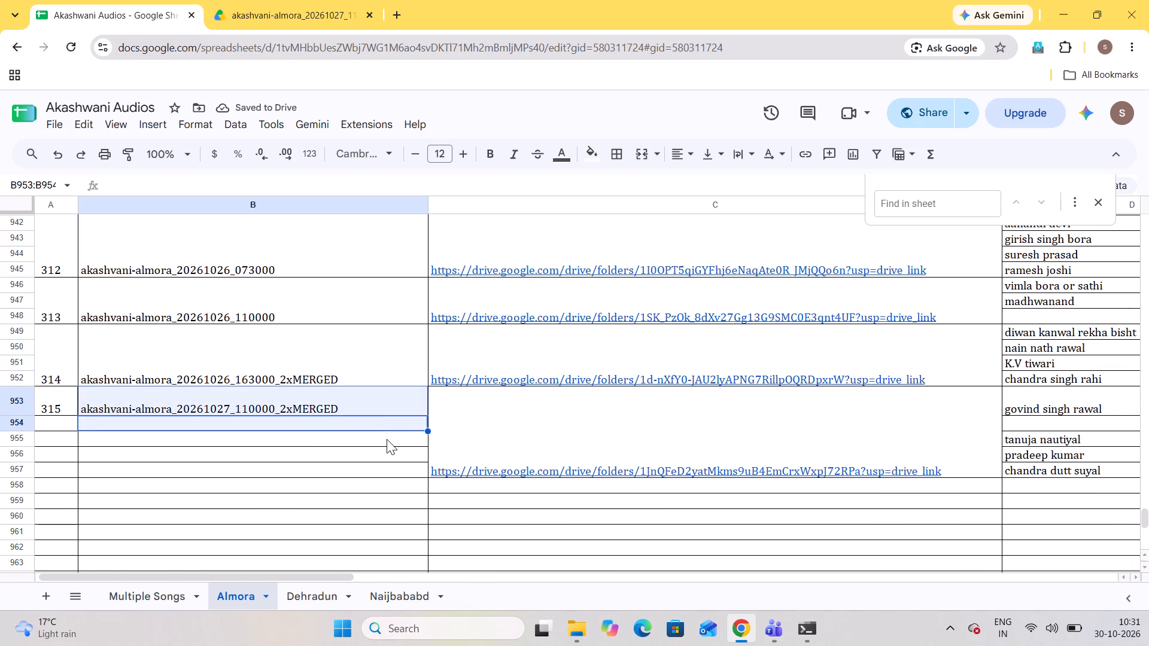
pyautogui.keyDown('ctrl'); pyautogui.click(387, 439); pyautogui.keyUp('ctrl')
pyautogui.keyDown('ctrl'); pyautogui.click(385, 451); pyautogui.keyUp('ctrl')
pyautogui.keyDown('ctrl'); pyautogui.click(383, 471); pyautogui.keyUp('ctrl')
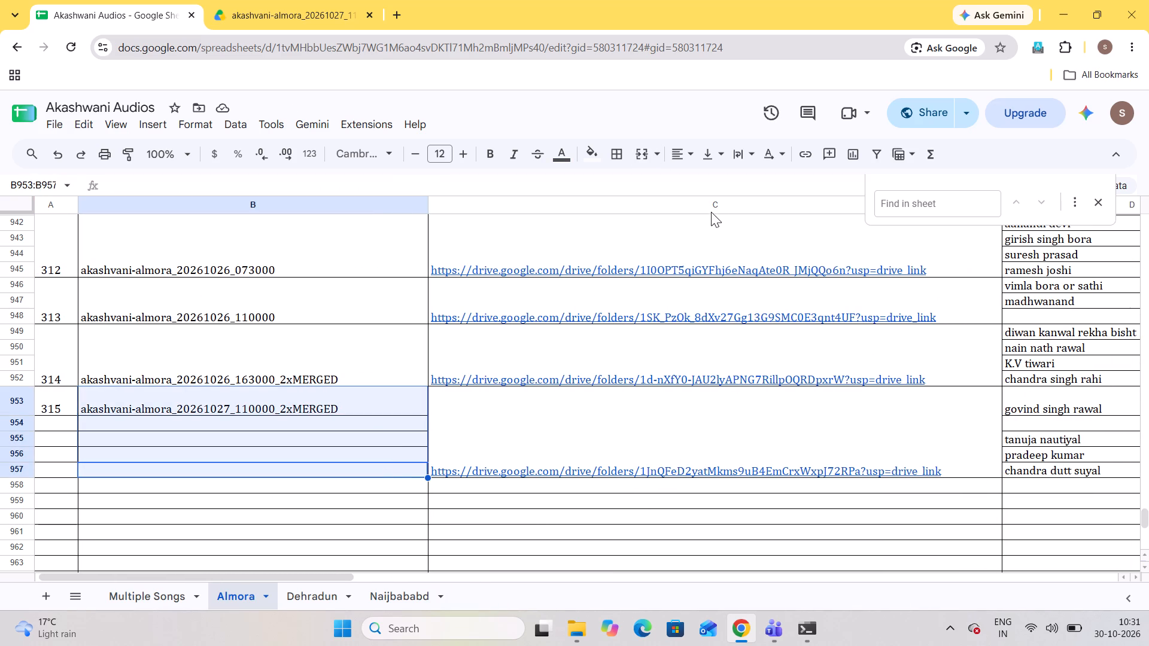
pyautogui.click(636, 158)
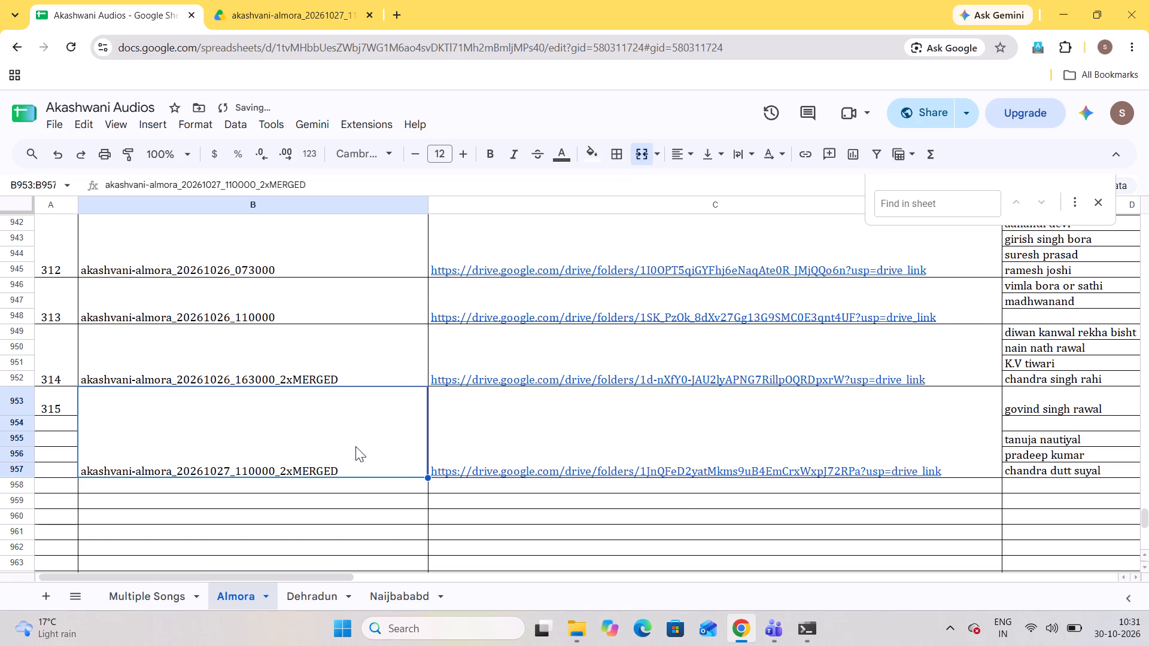
# Merge serial number cells A953 to A957 into one cell for entry 315.
pyautogui.hscroll(5, 355, 446)
pyautogui.click(71, 408)
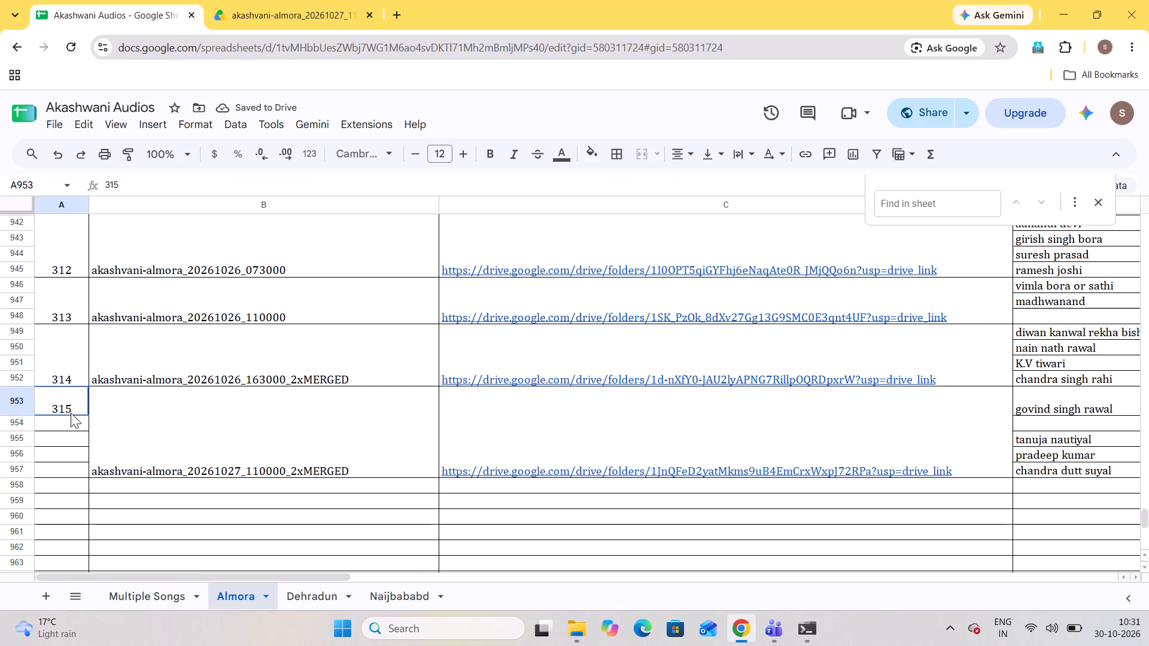
pyautogui.keyDown('ctrl'); pyautogui.click(76, 429); pyautogui.keyUp('ctrl')
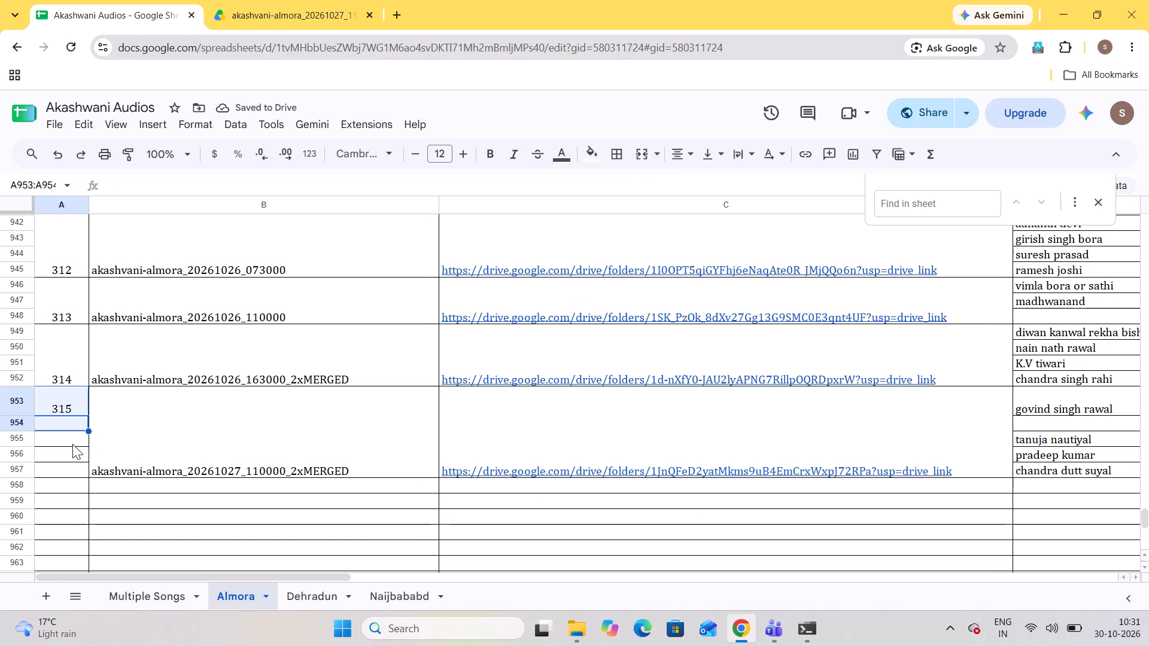
pyautogui.keyDown('ctrl'); pyautogui.click(70, 444); pyautogui.keyUp('ctrl')
pyautogui.keyDown('ctrl'); pyautogui.click(71, 457); pyautogui.keyUp('ctrl')
pyautogui.keyDown('ctrl'); pyautogui.click(73, 475); pyautogui.keyUp('ctrl')
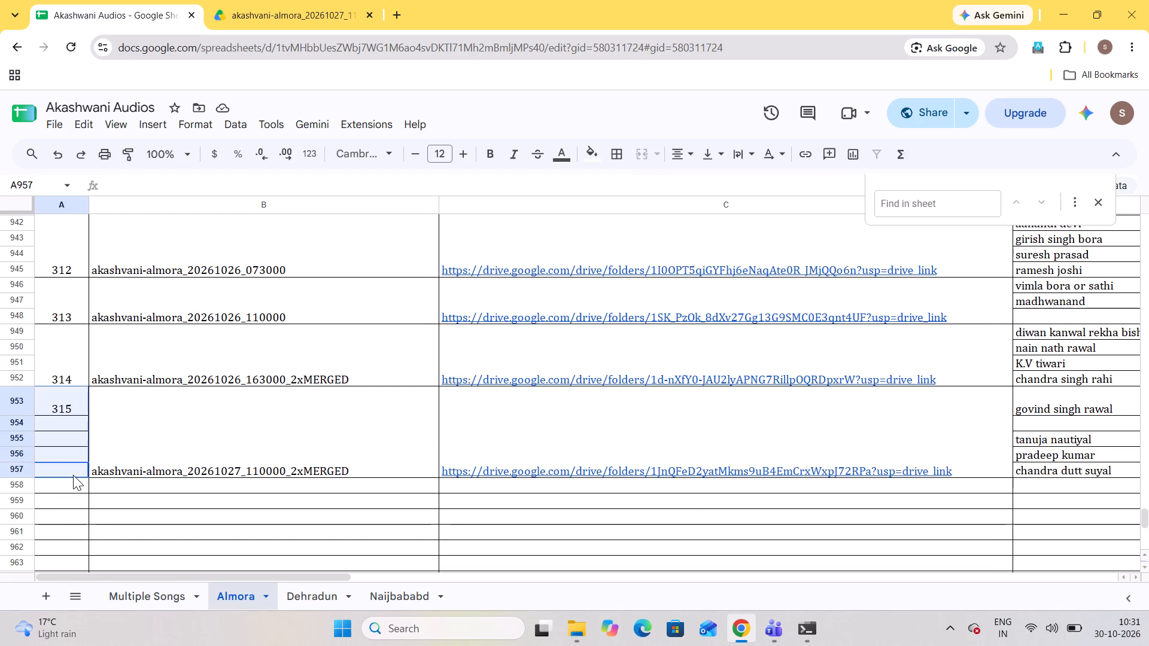
pyautogui.click(646, 161)
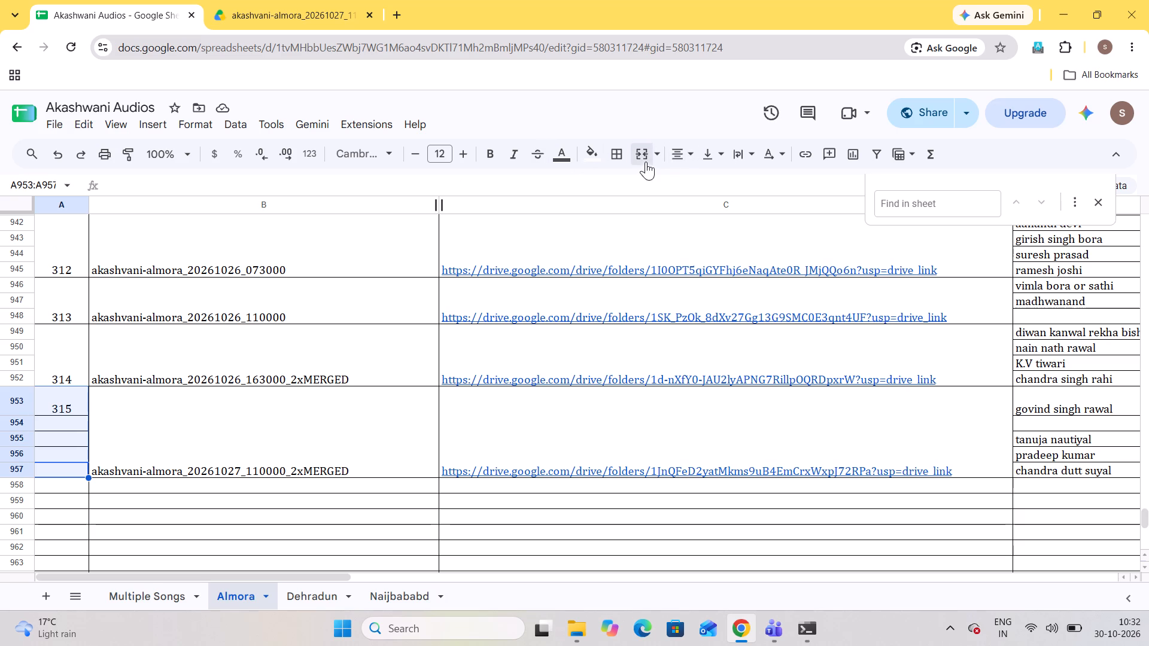